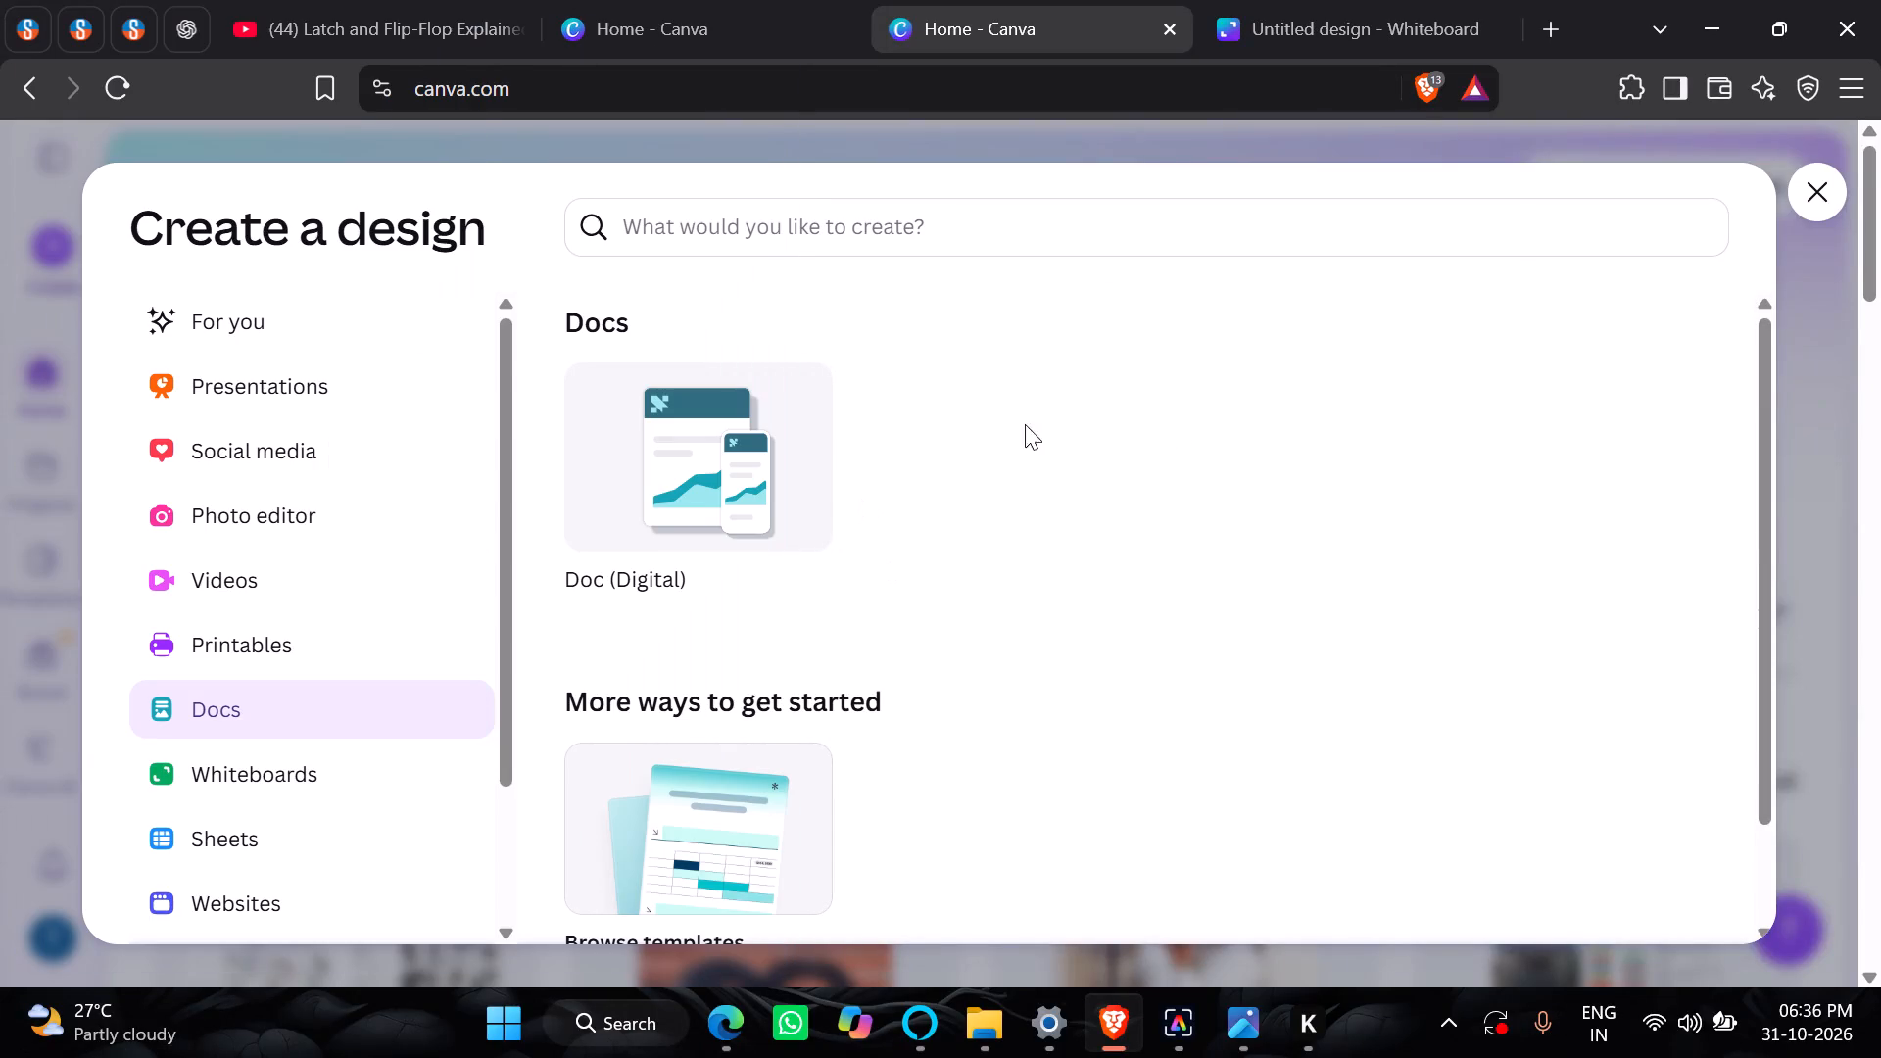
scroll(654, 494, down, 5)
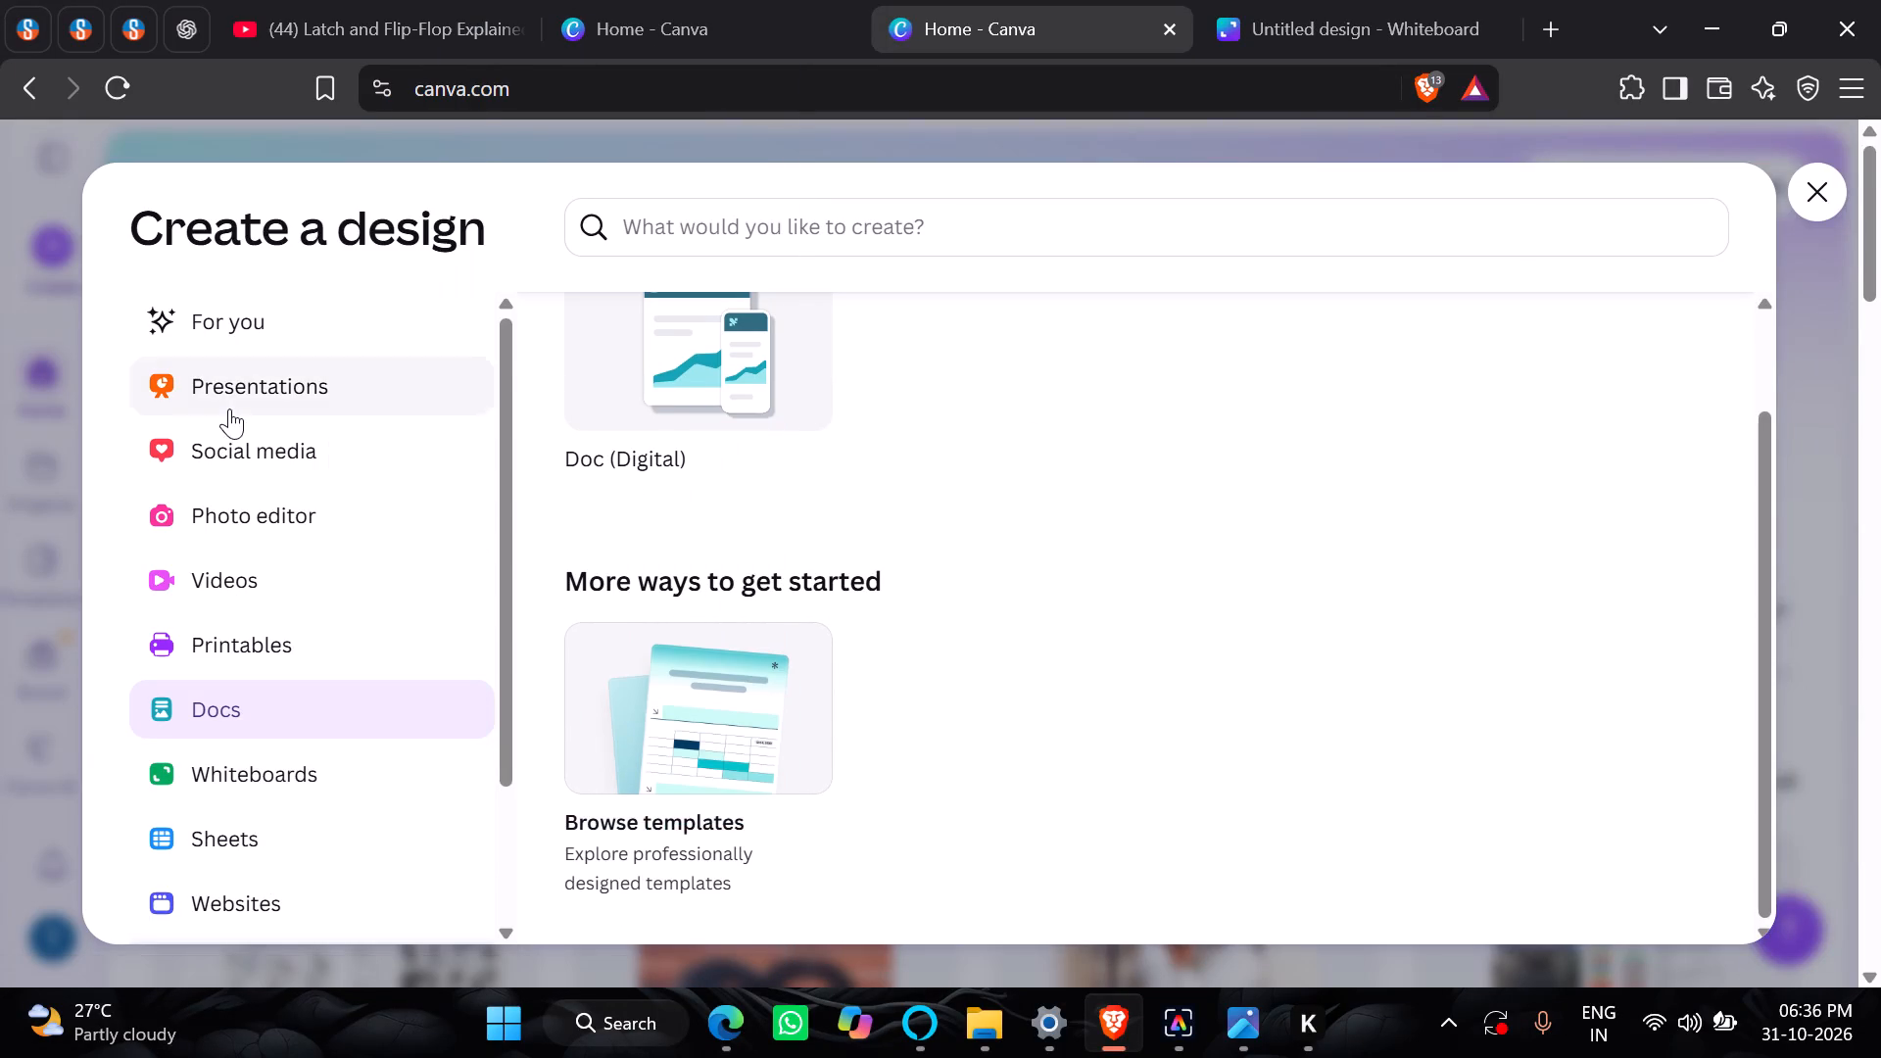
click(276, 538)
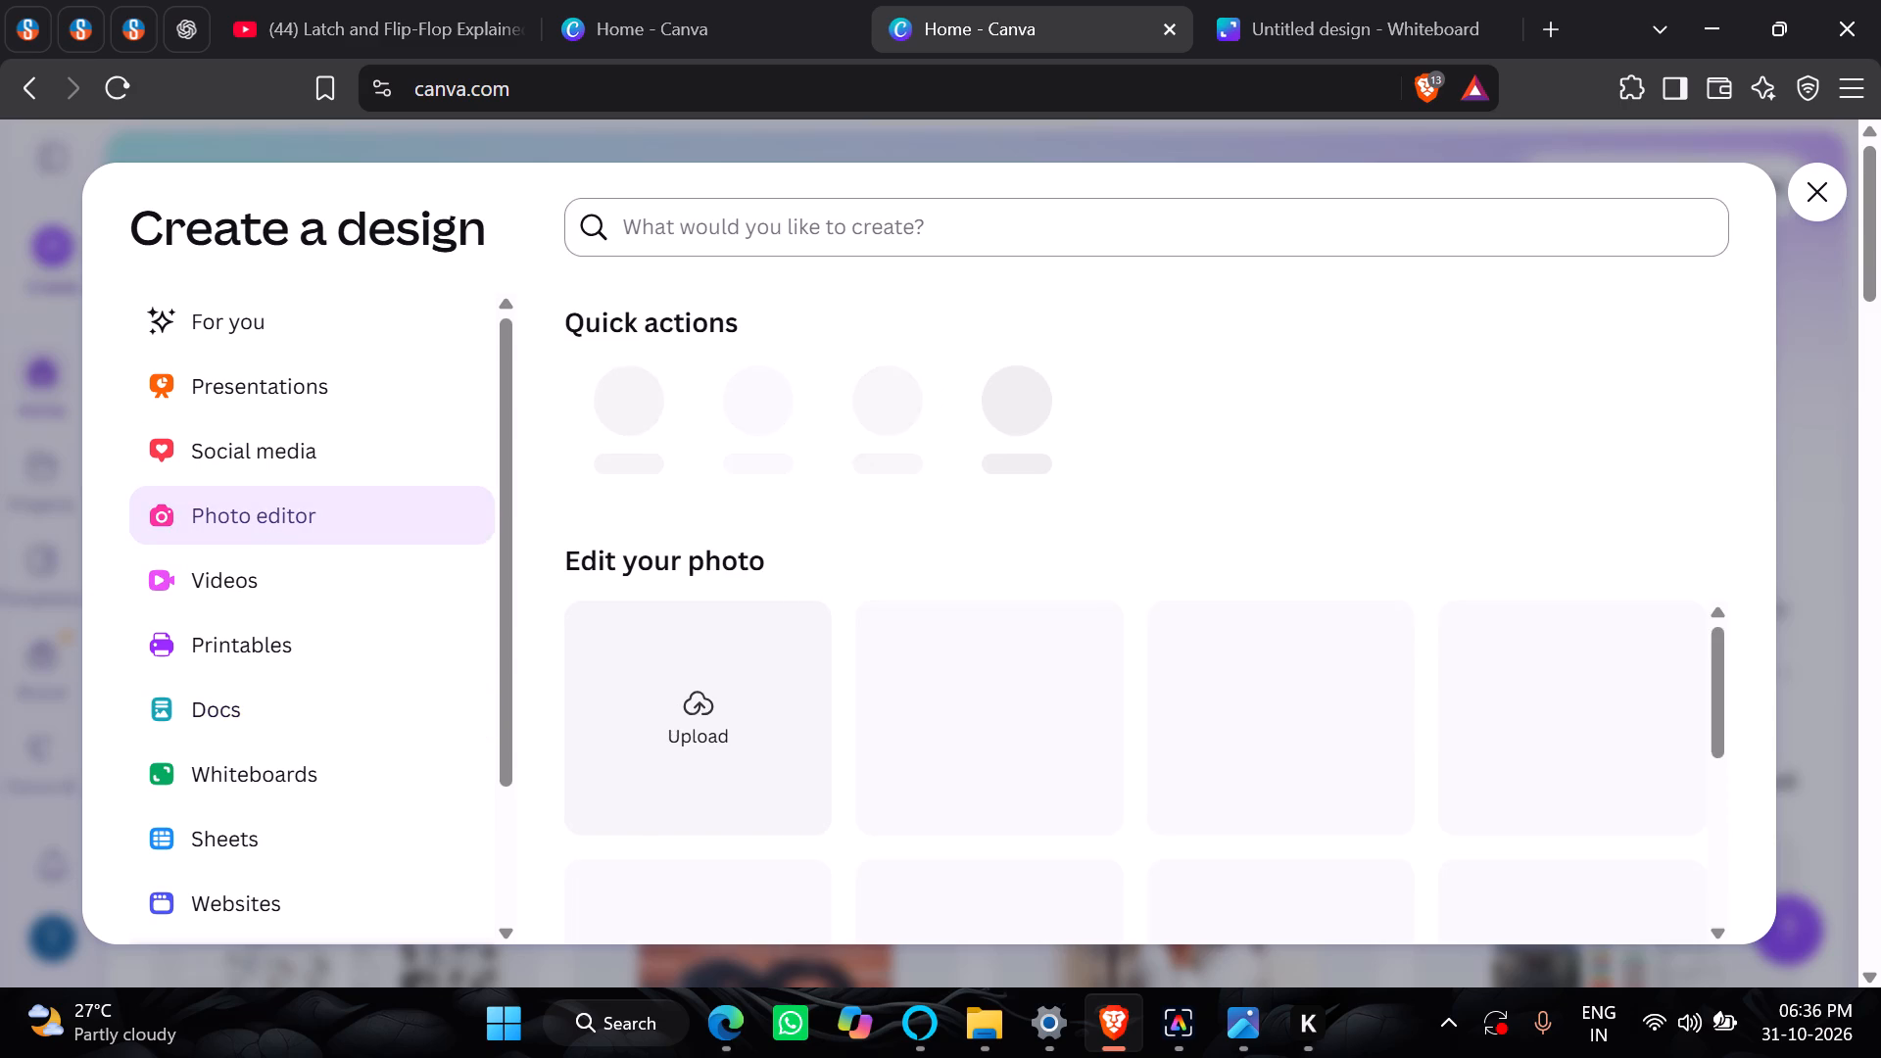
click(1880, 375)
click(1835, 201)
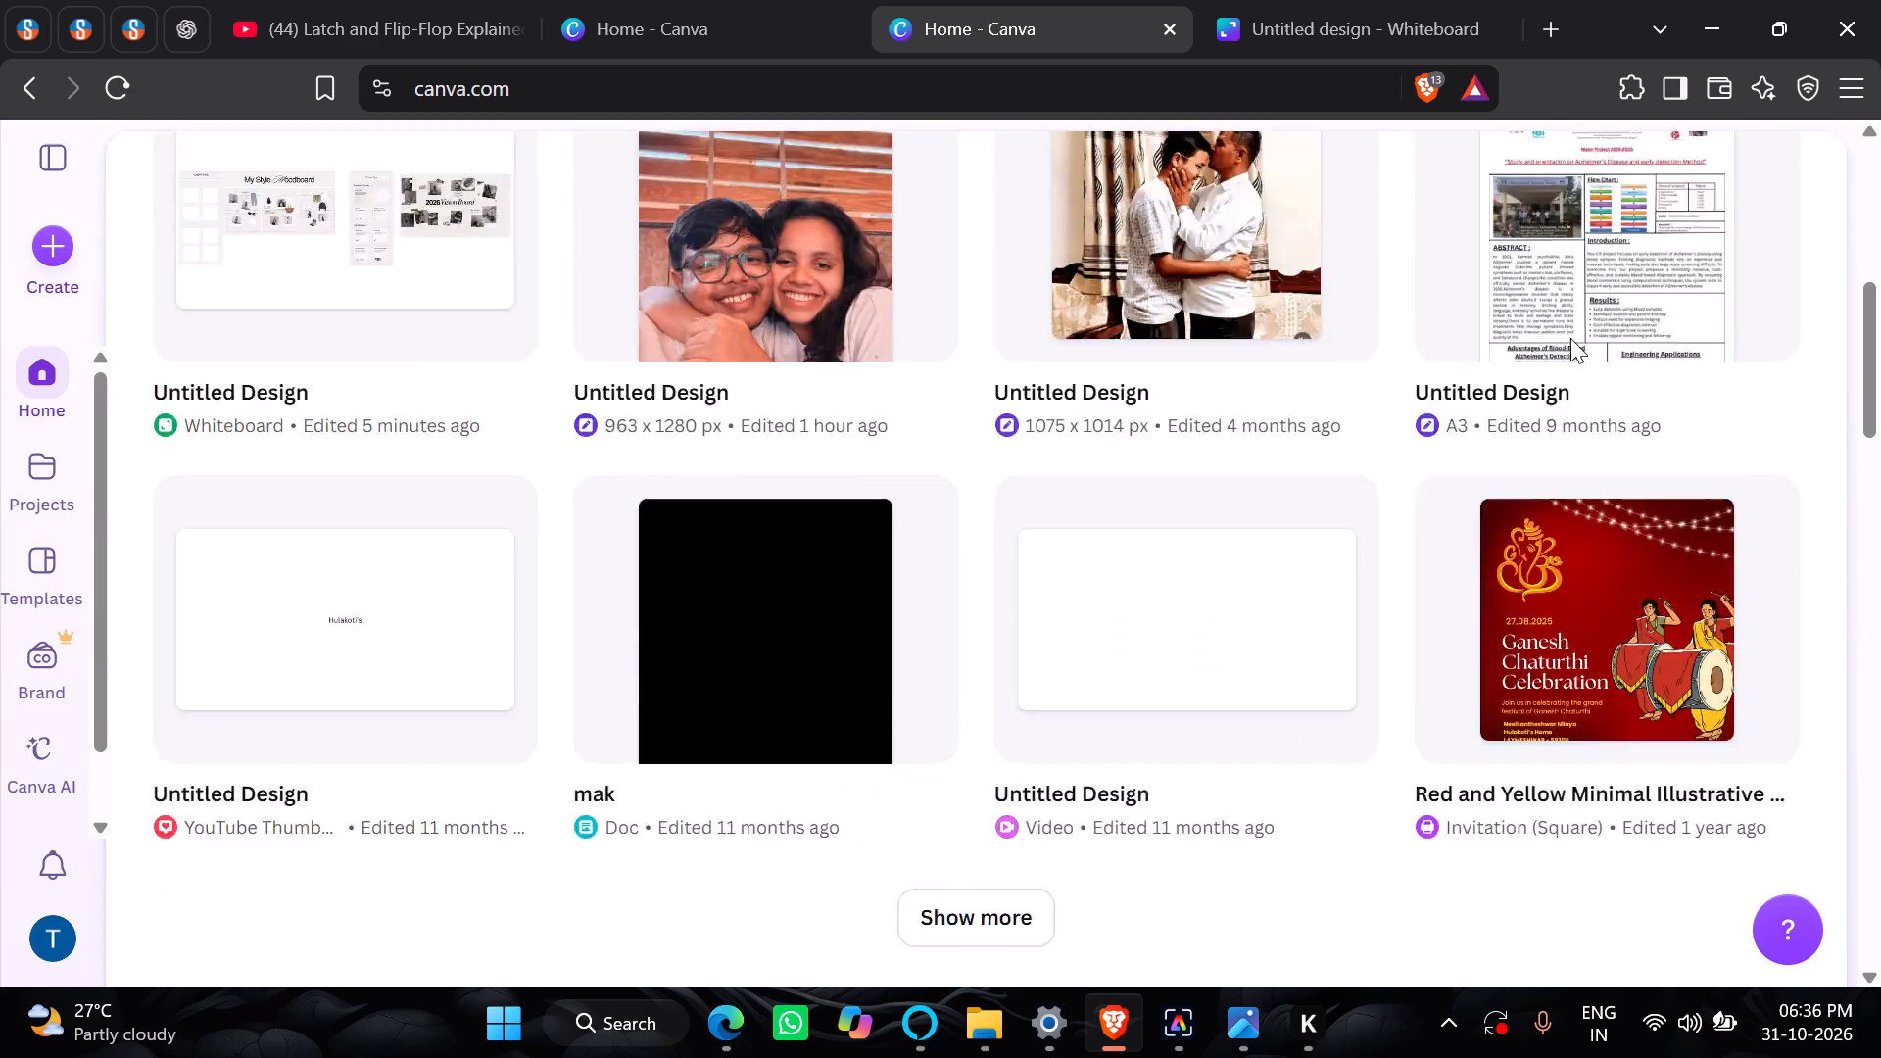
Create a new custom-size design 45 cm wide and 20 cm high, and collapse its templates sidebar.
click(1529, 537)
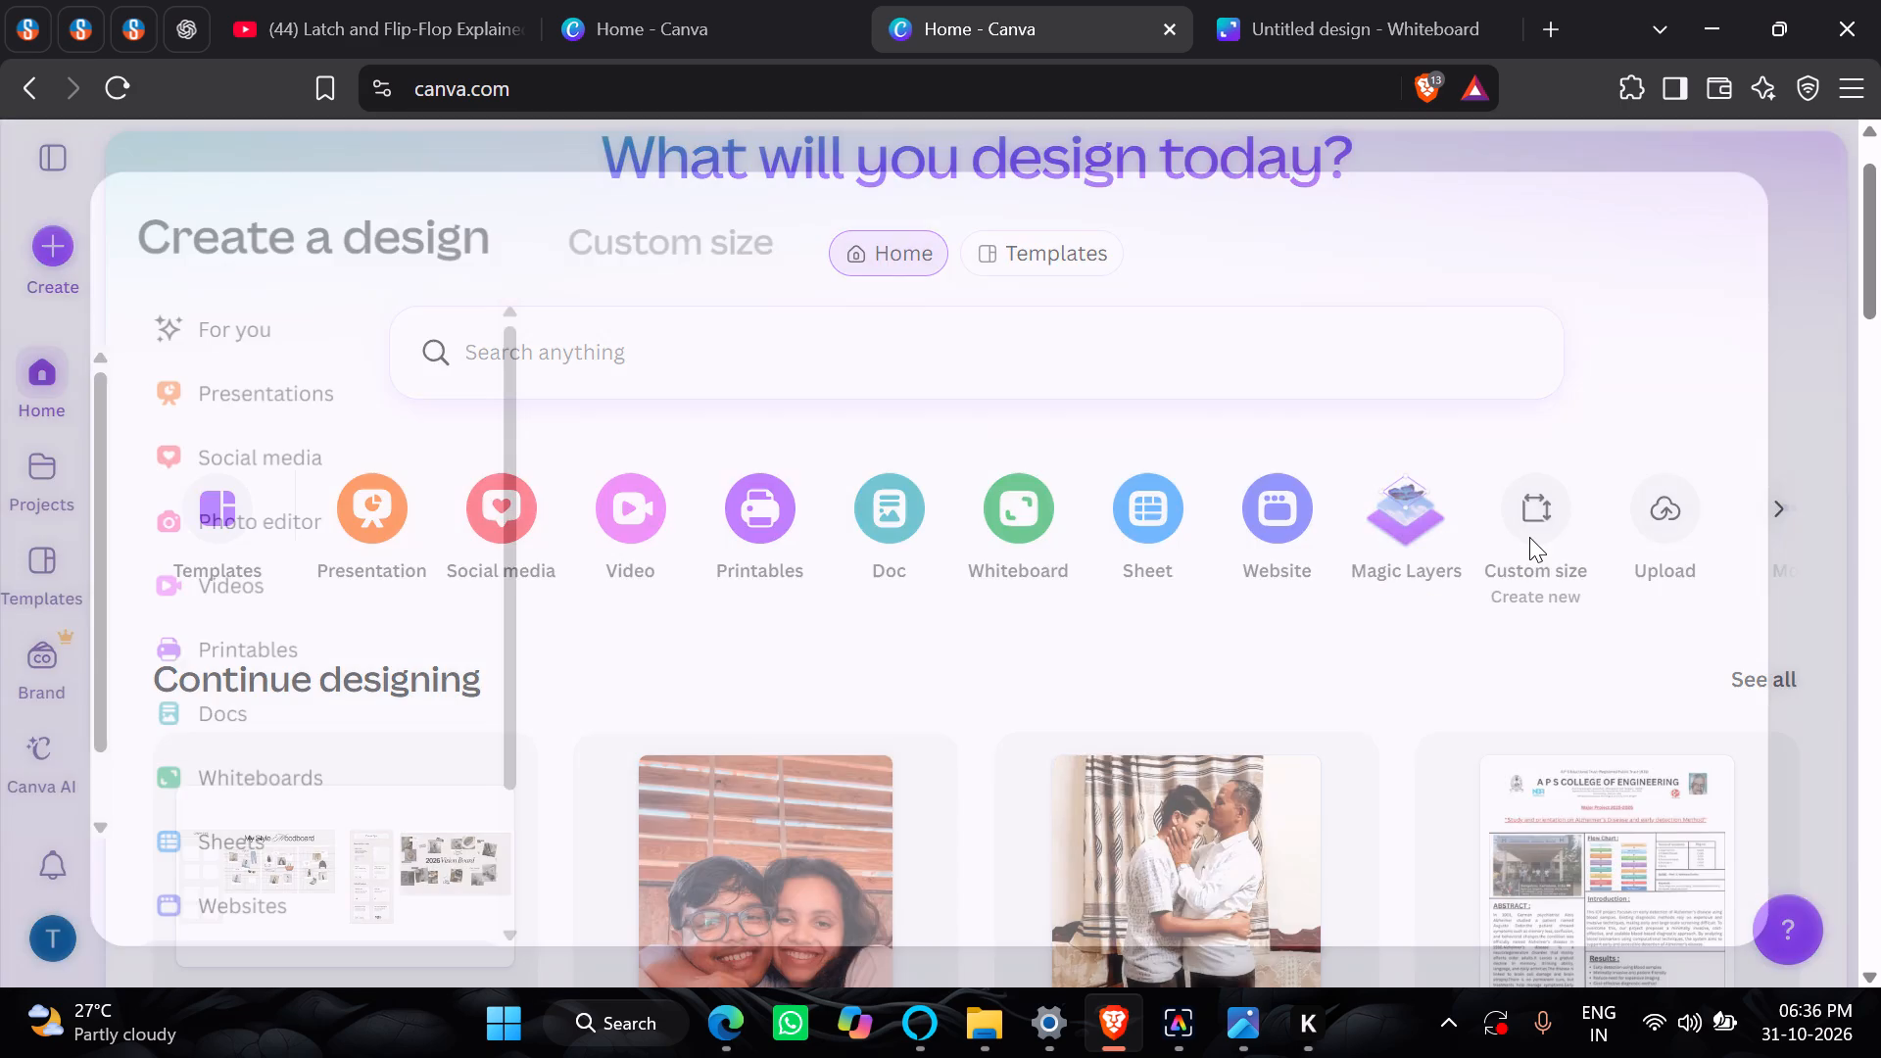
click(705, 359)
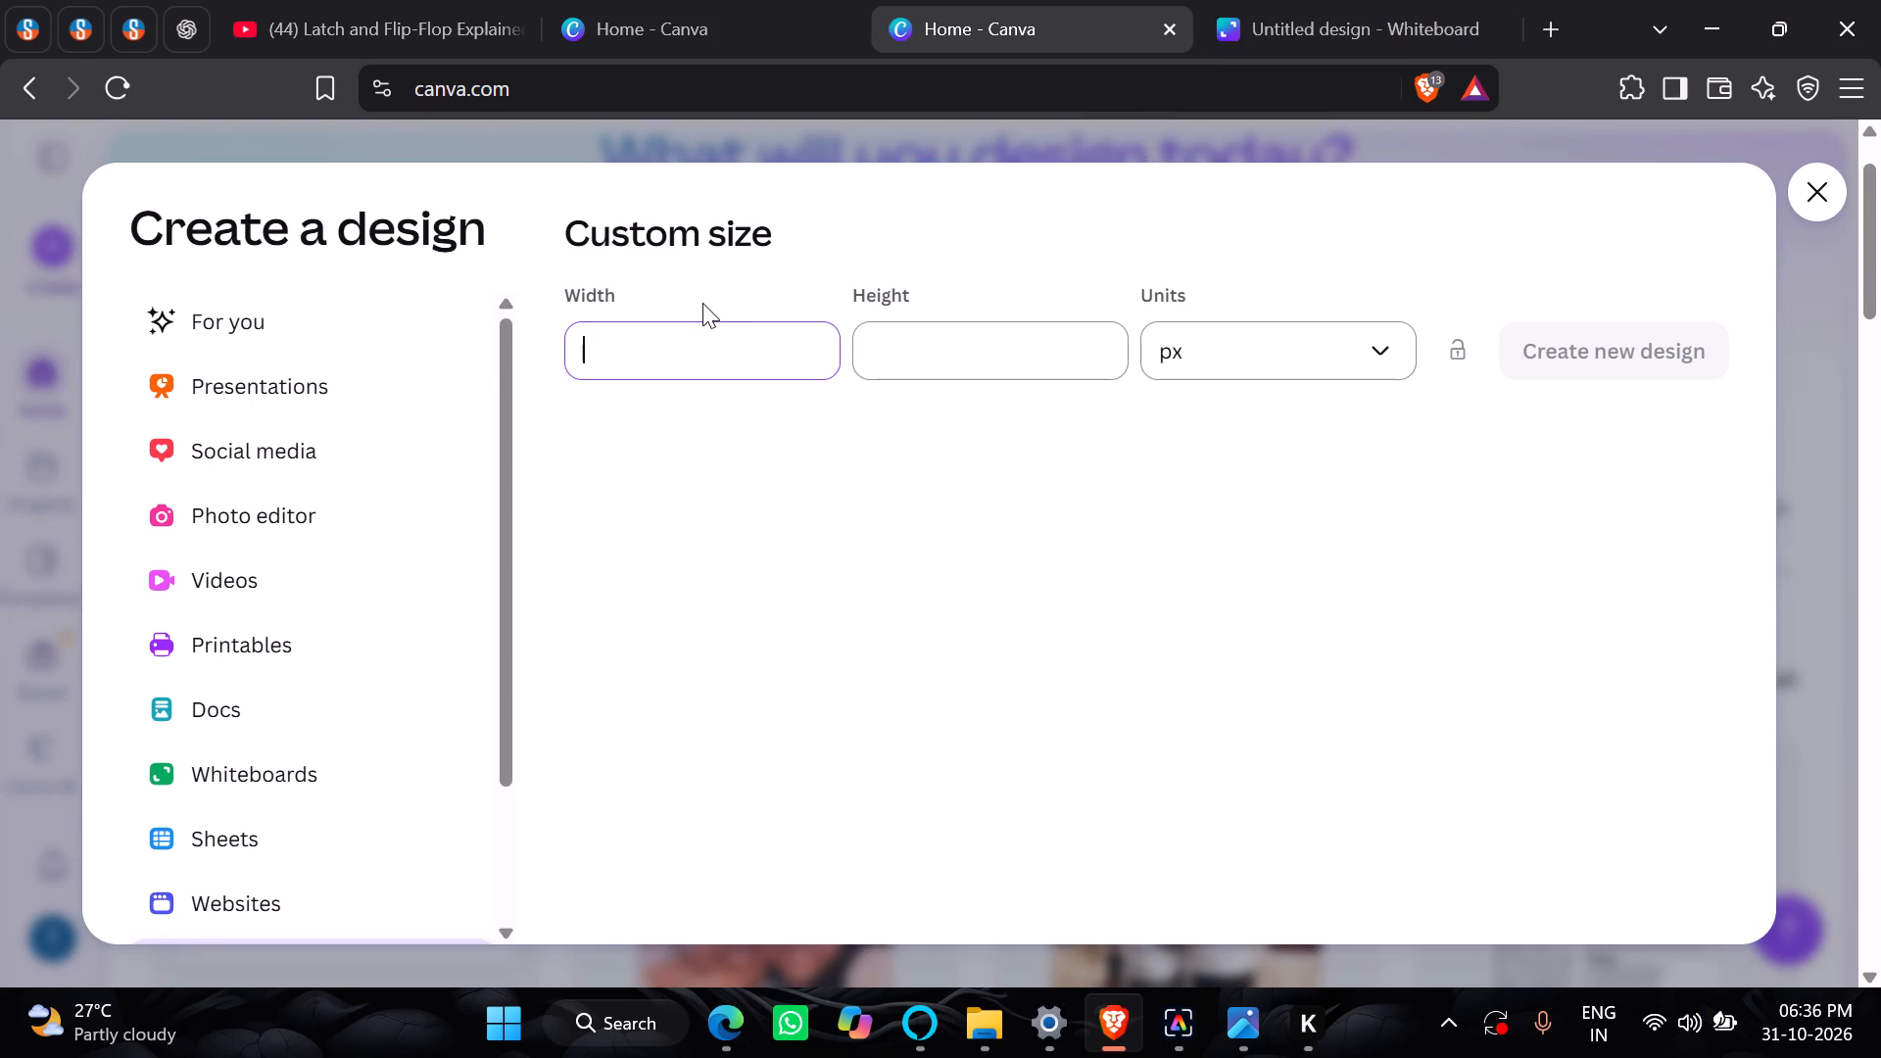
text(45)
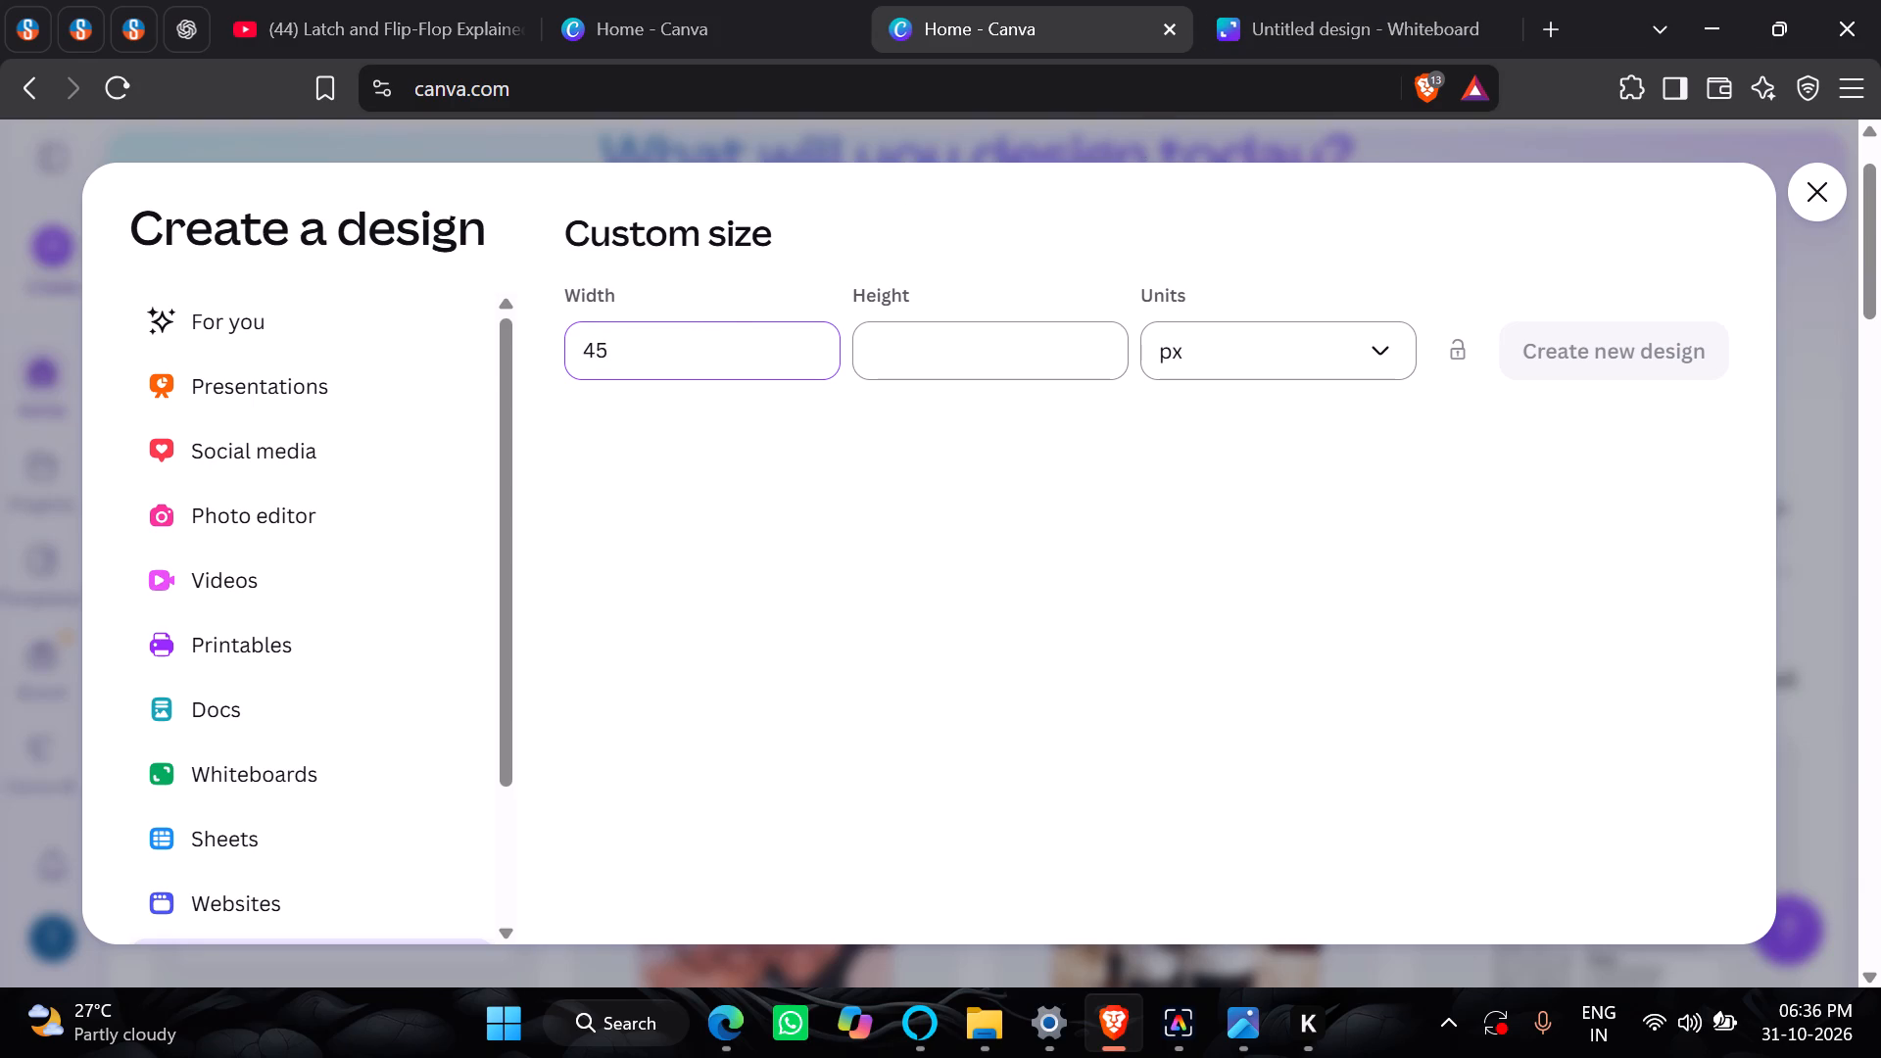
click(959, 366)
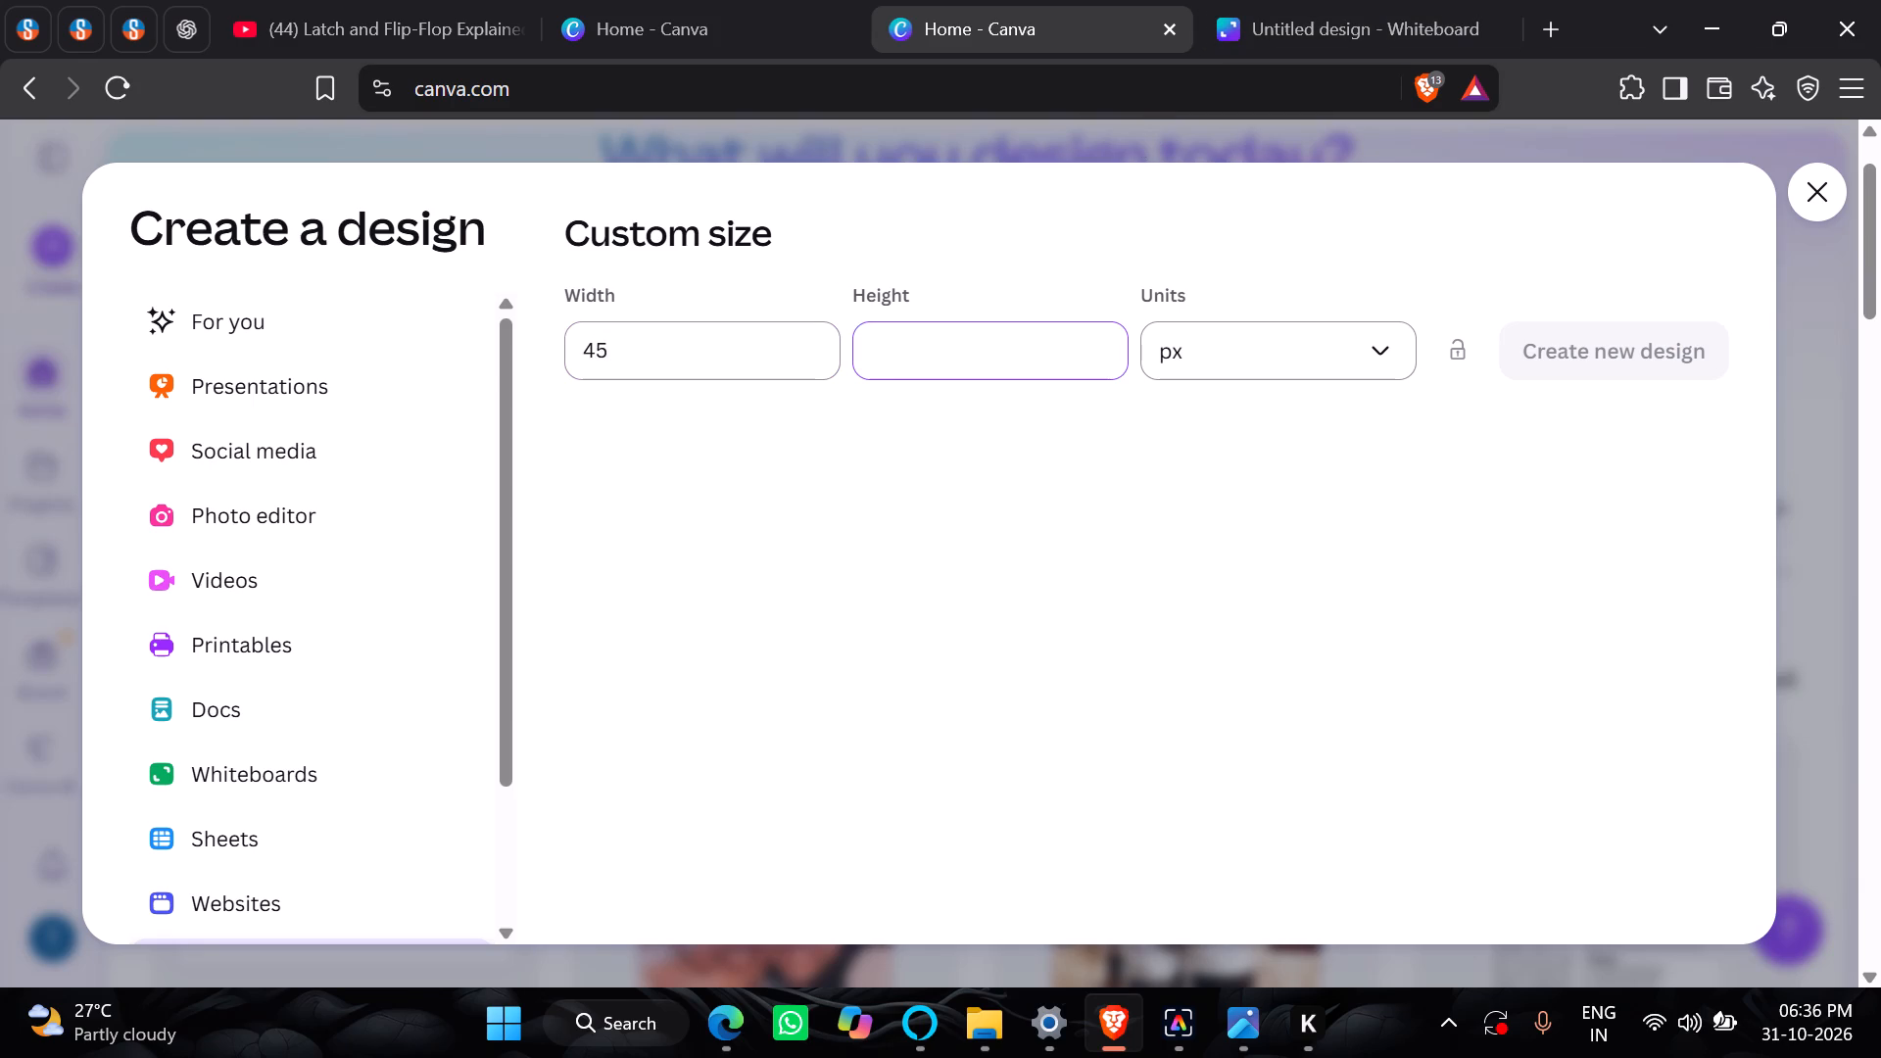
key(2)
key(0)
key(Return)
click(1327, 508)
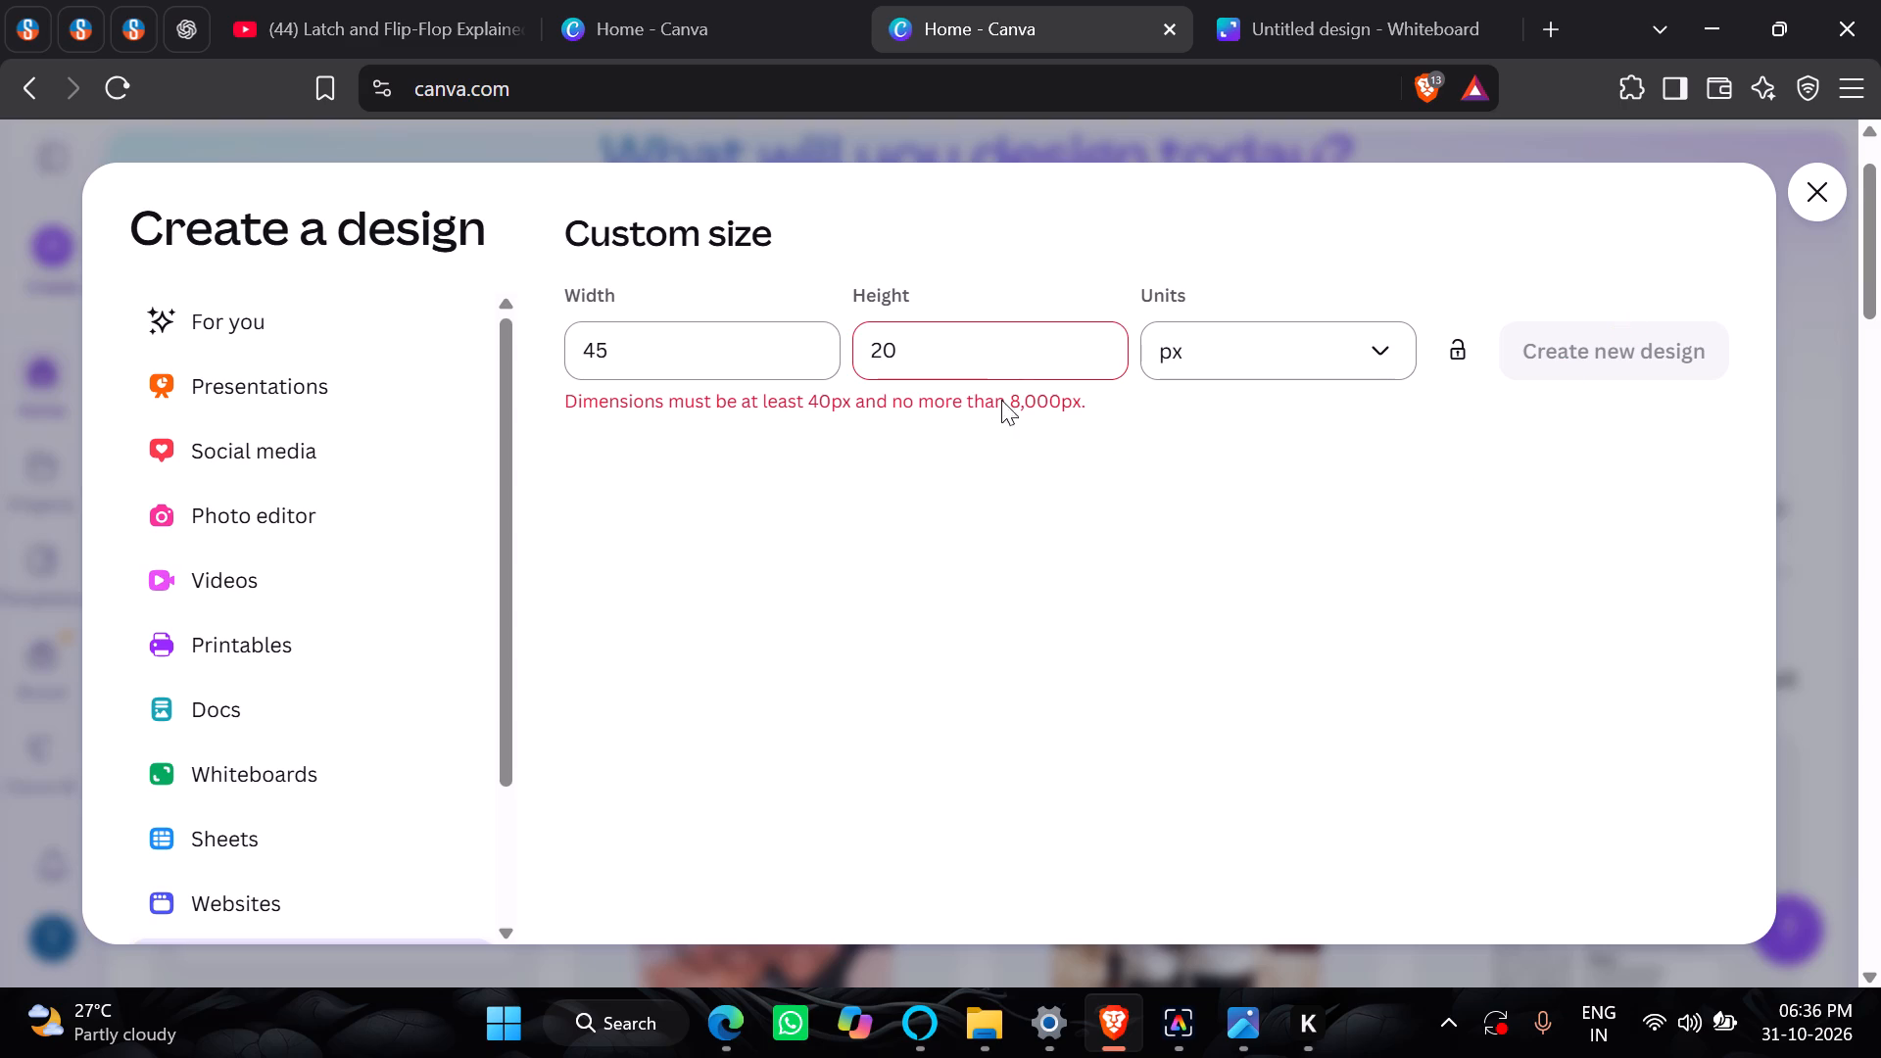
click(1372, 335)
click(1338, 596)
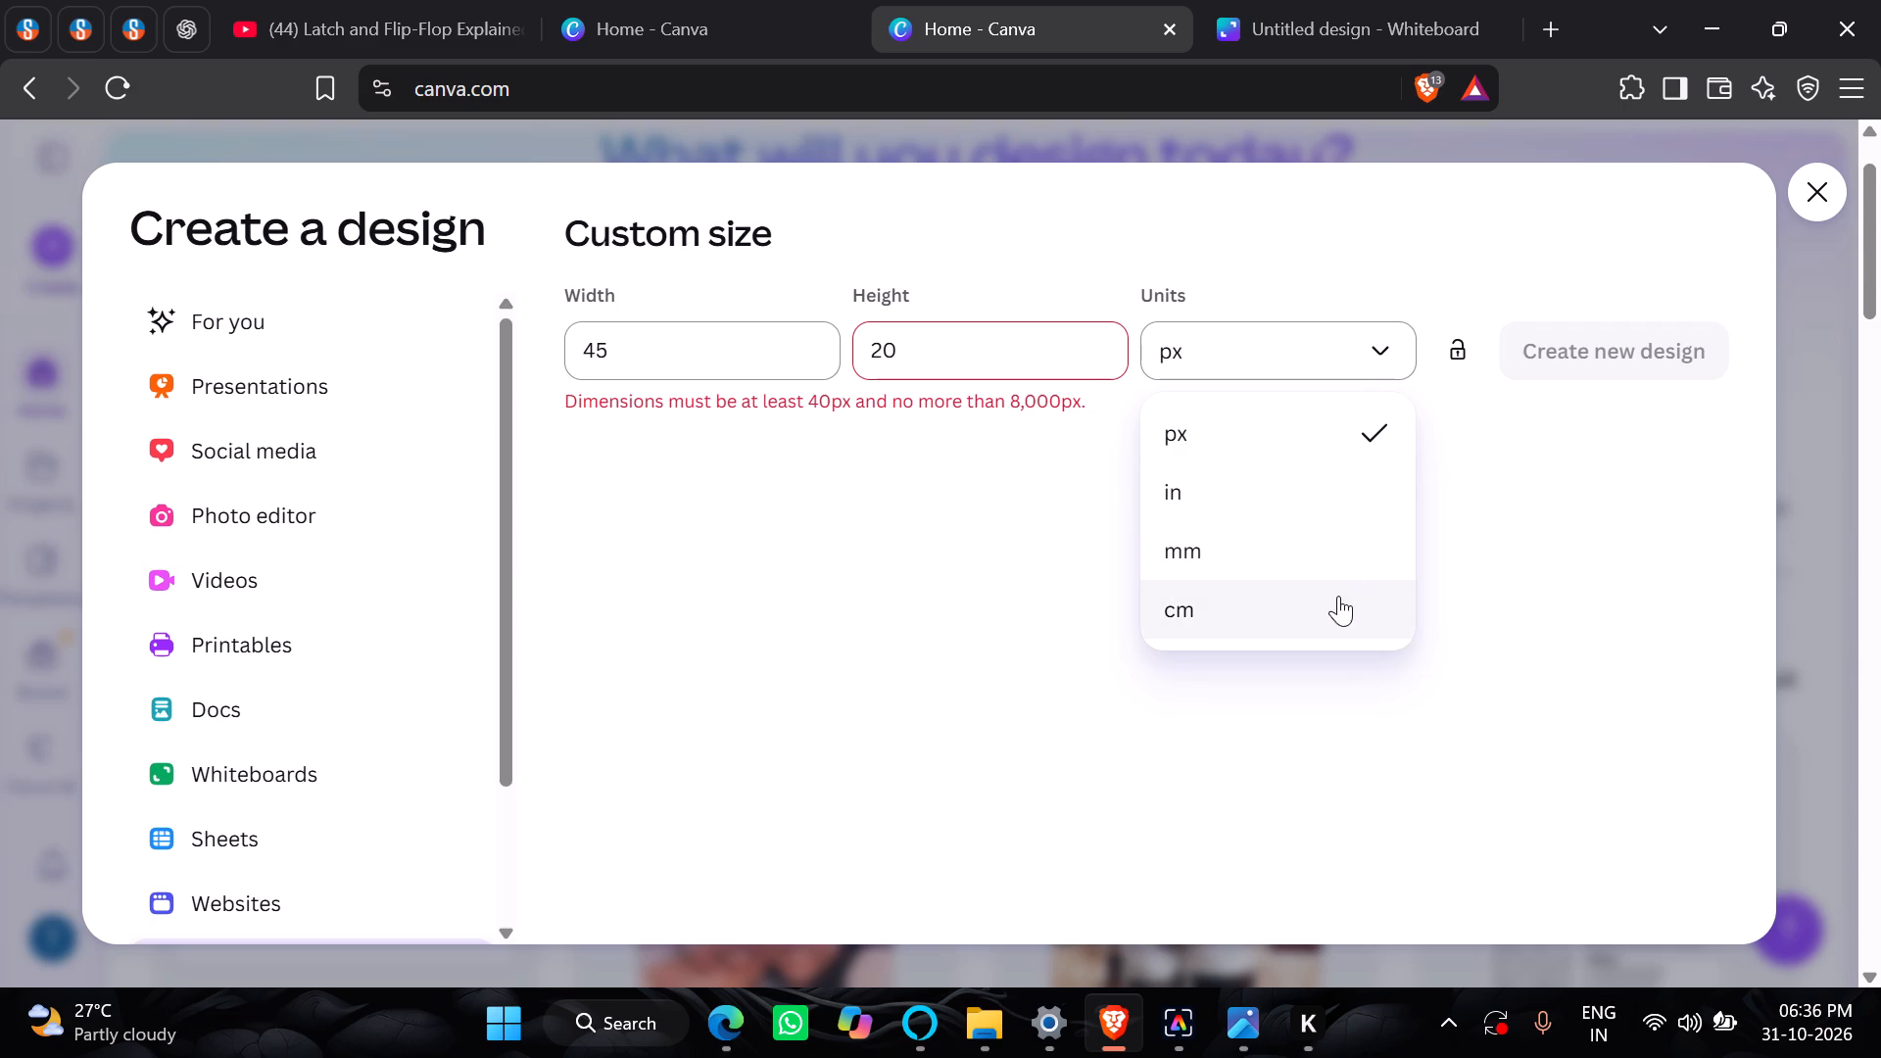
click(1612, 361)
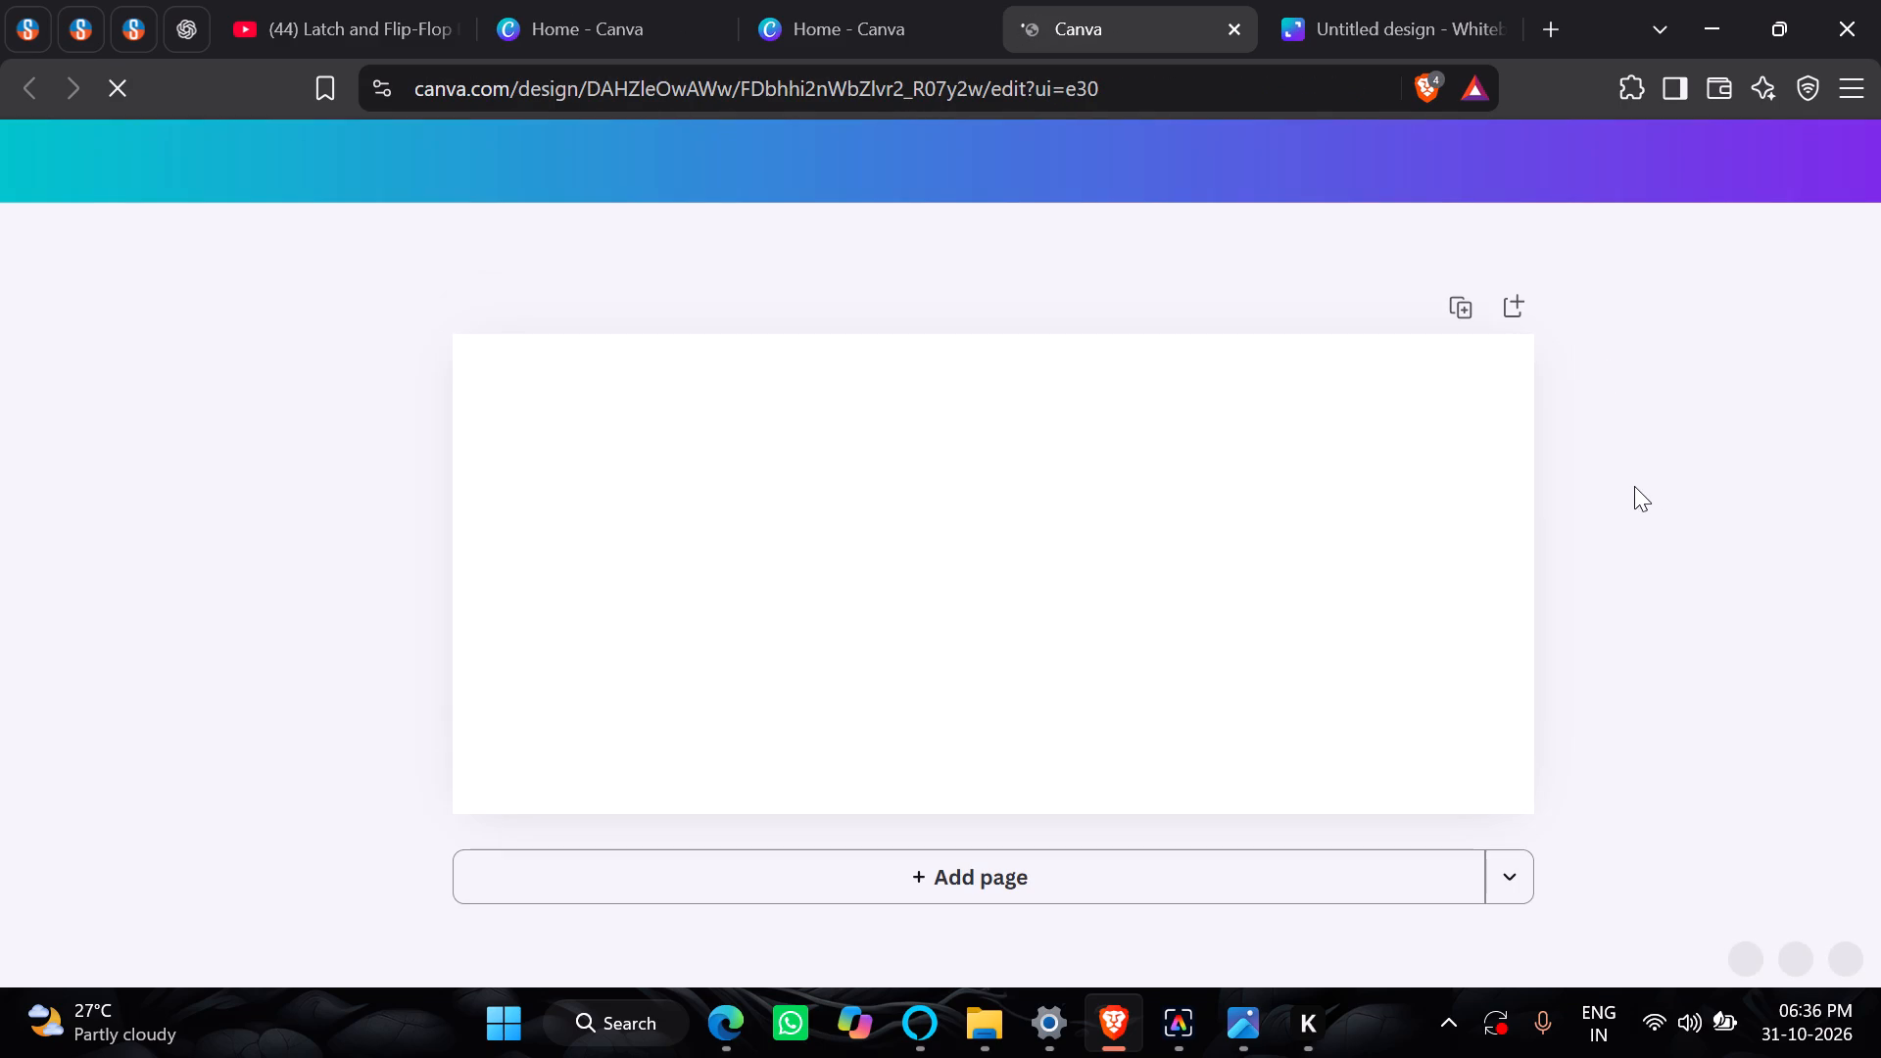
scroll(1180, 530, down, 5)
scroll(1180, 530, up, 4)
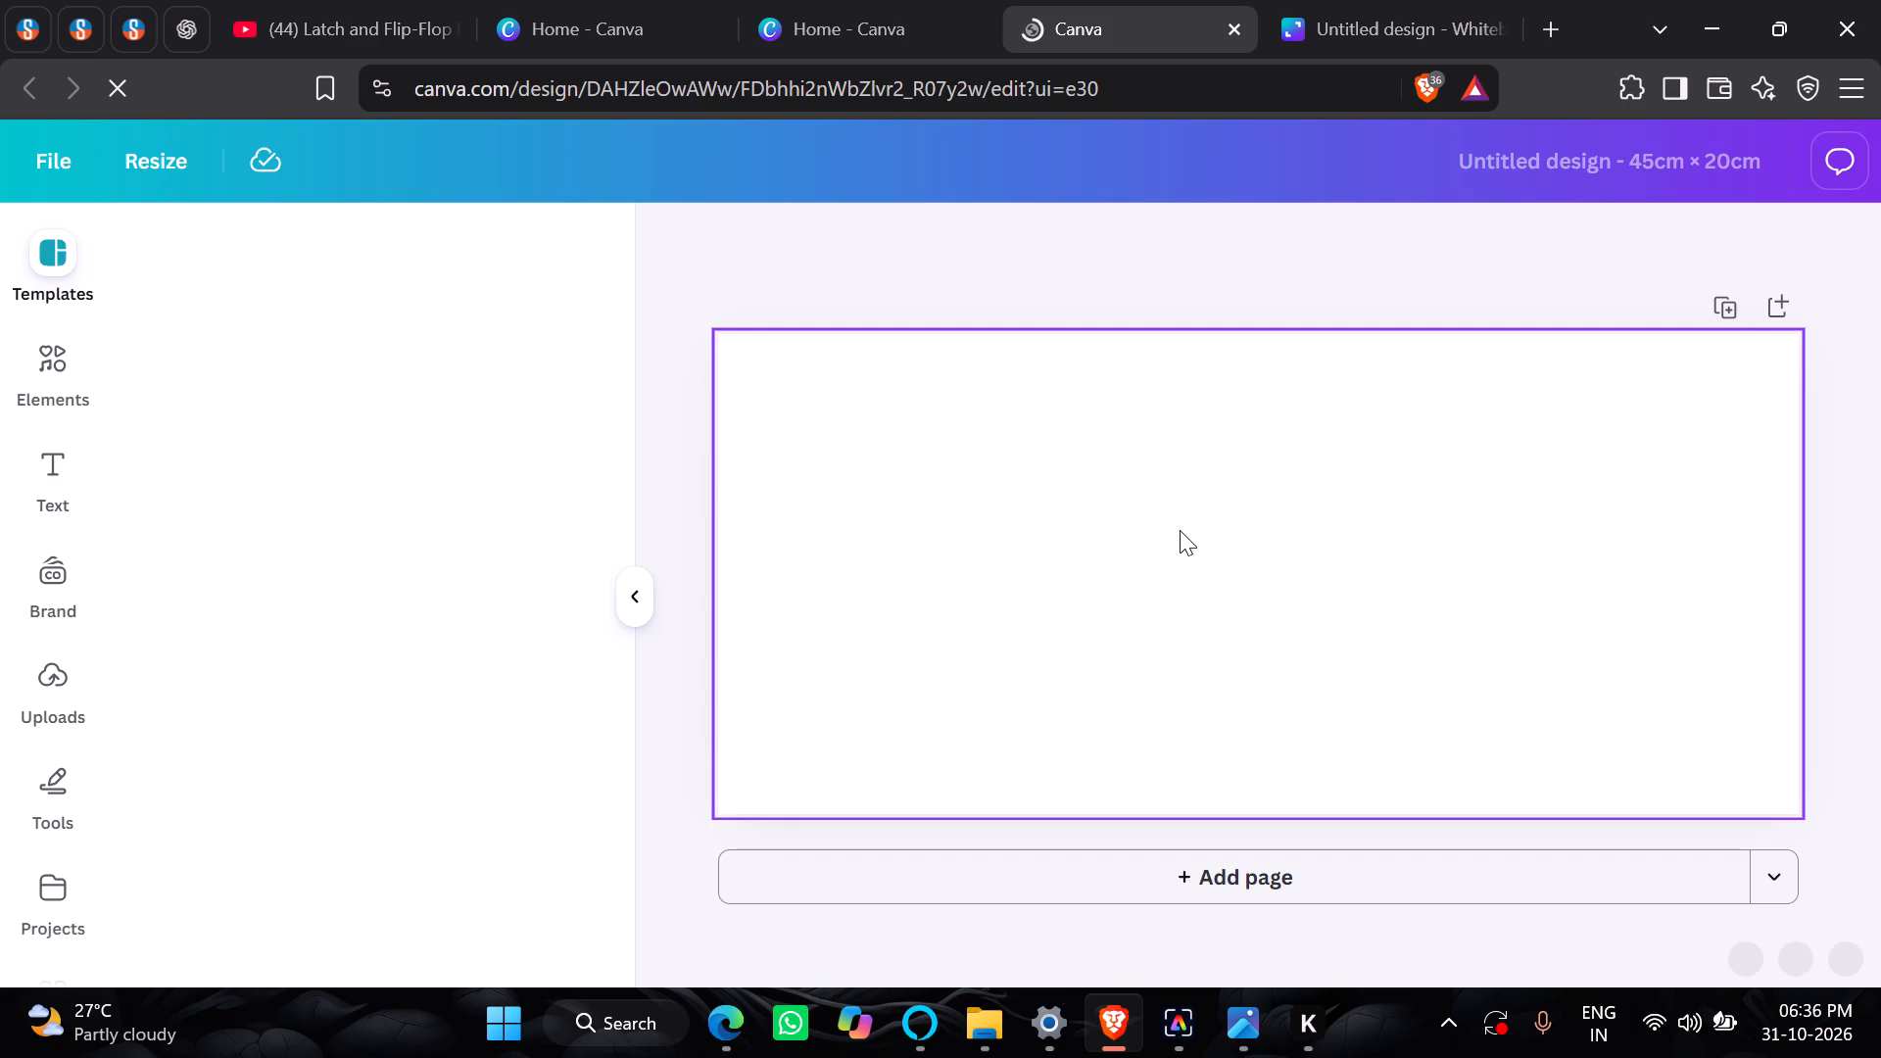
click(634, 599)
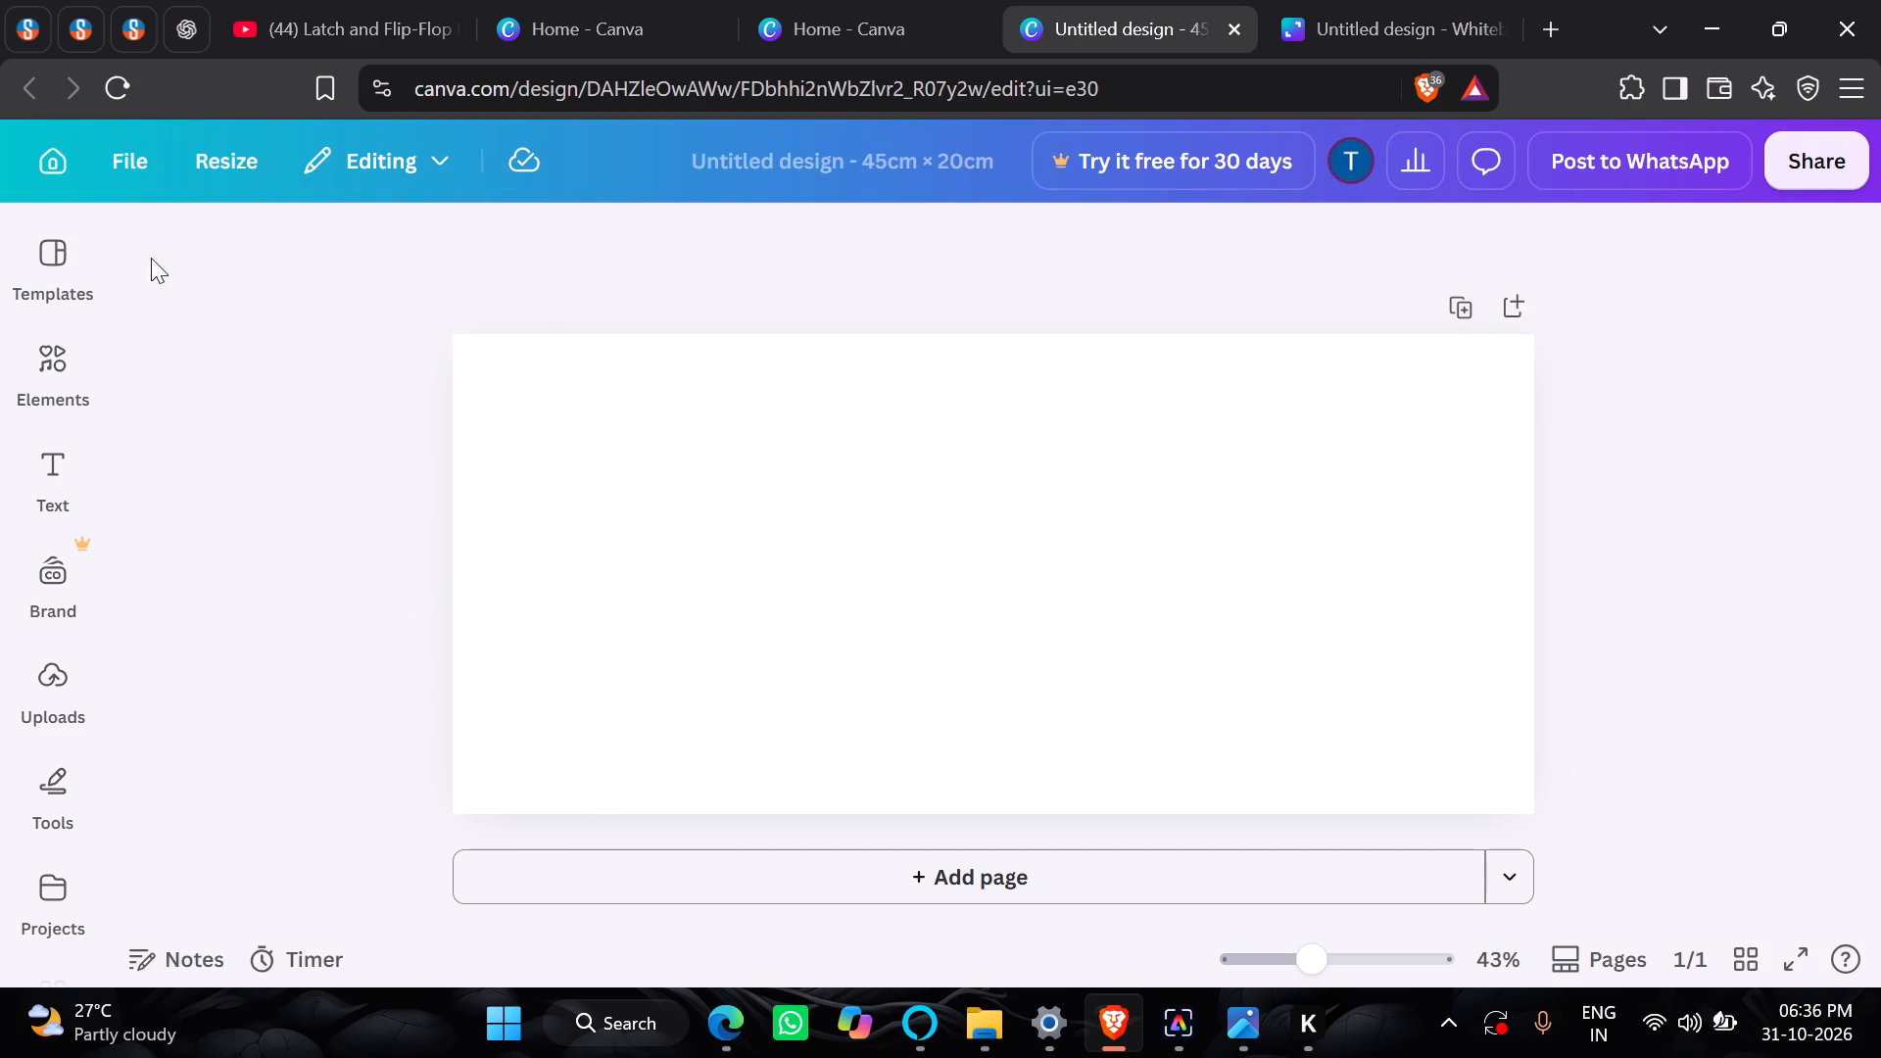
Return to the Canva home page and open the custom size form for a new design.
click(52, 179)
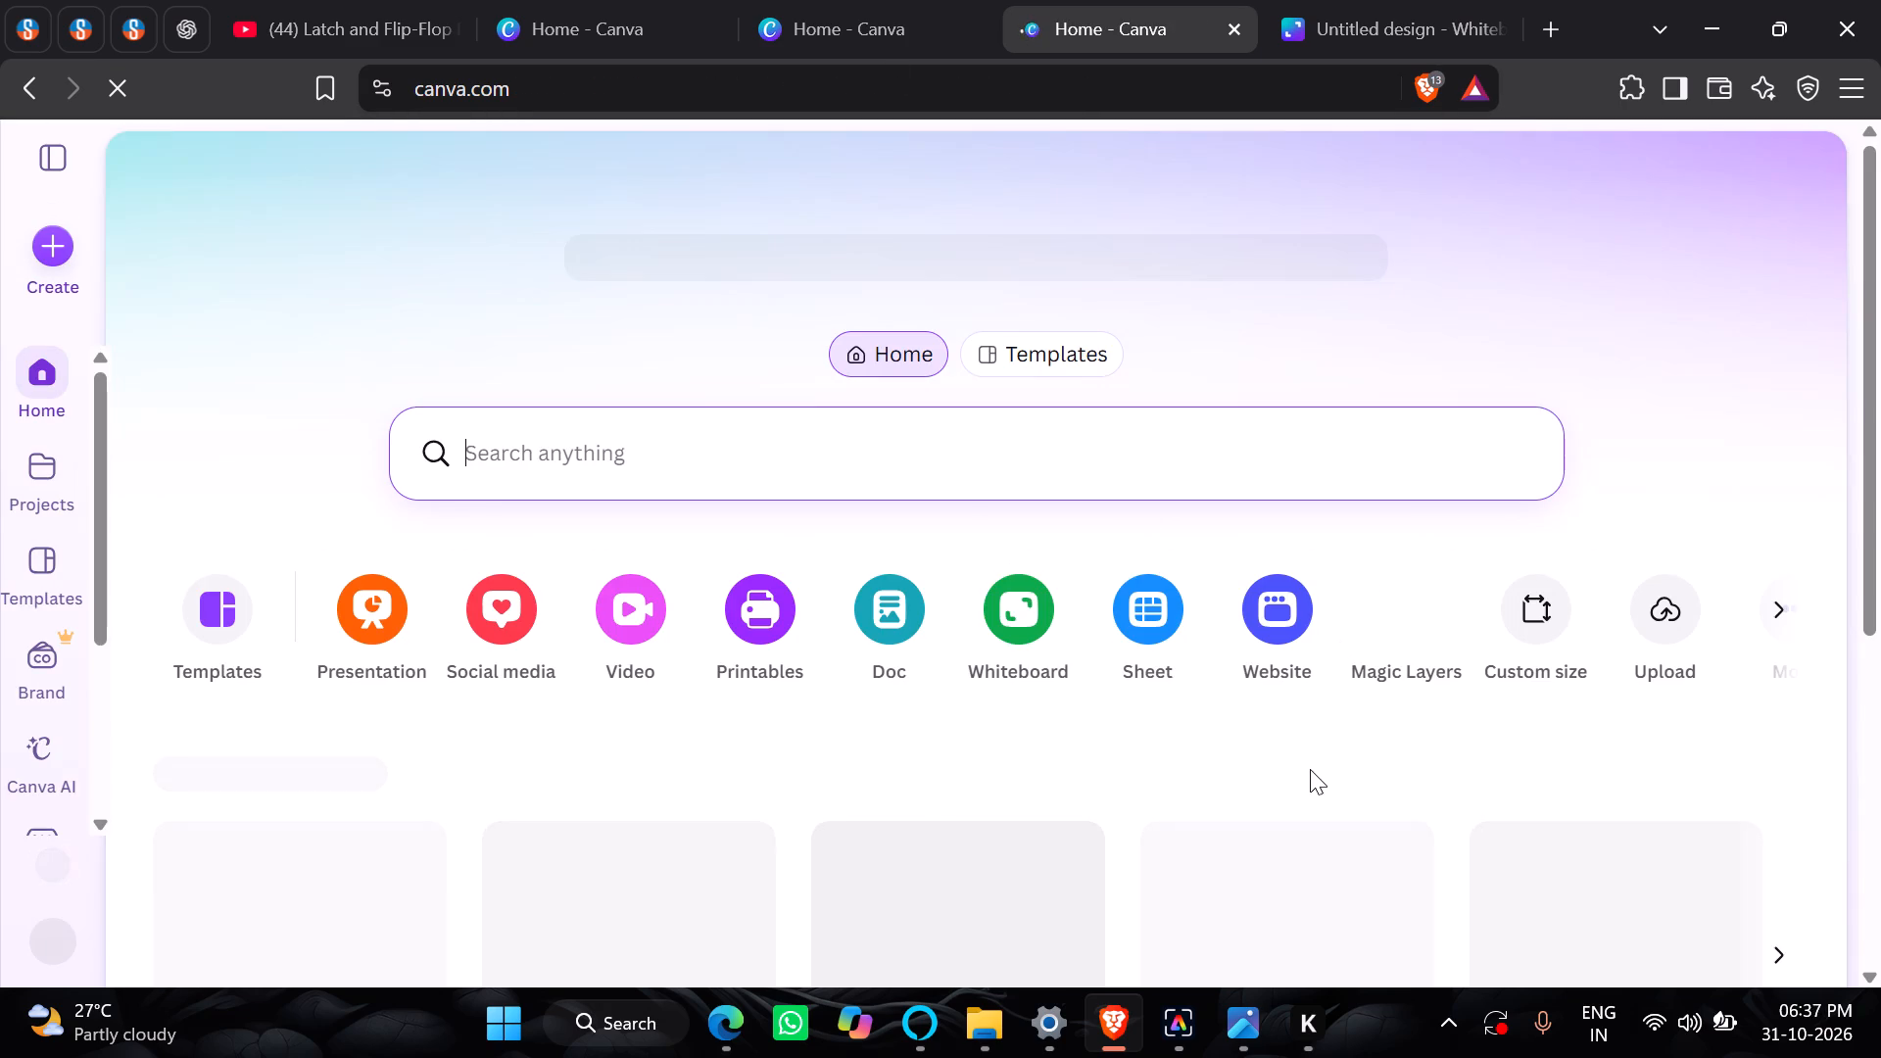
click(1558, 638)
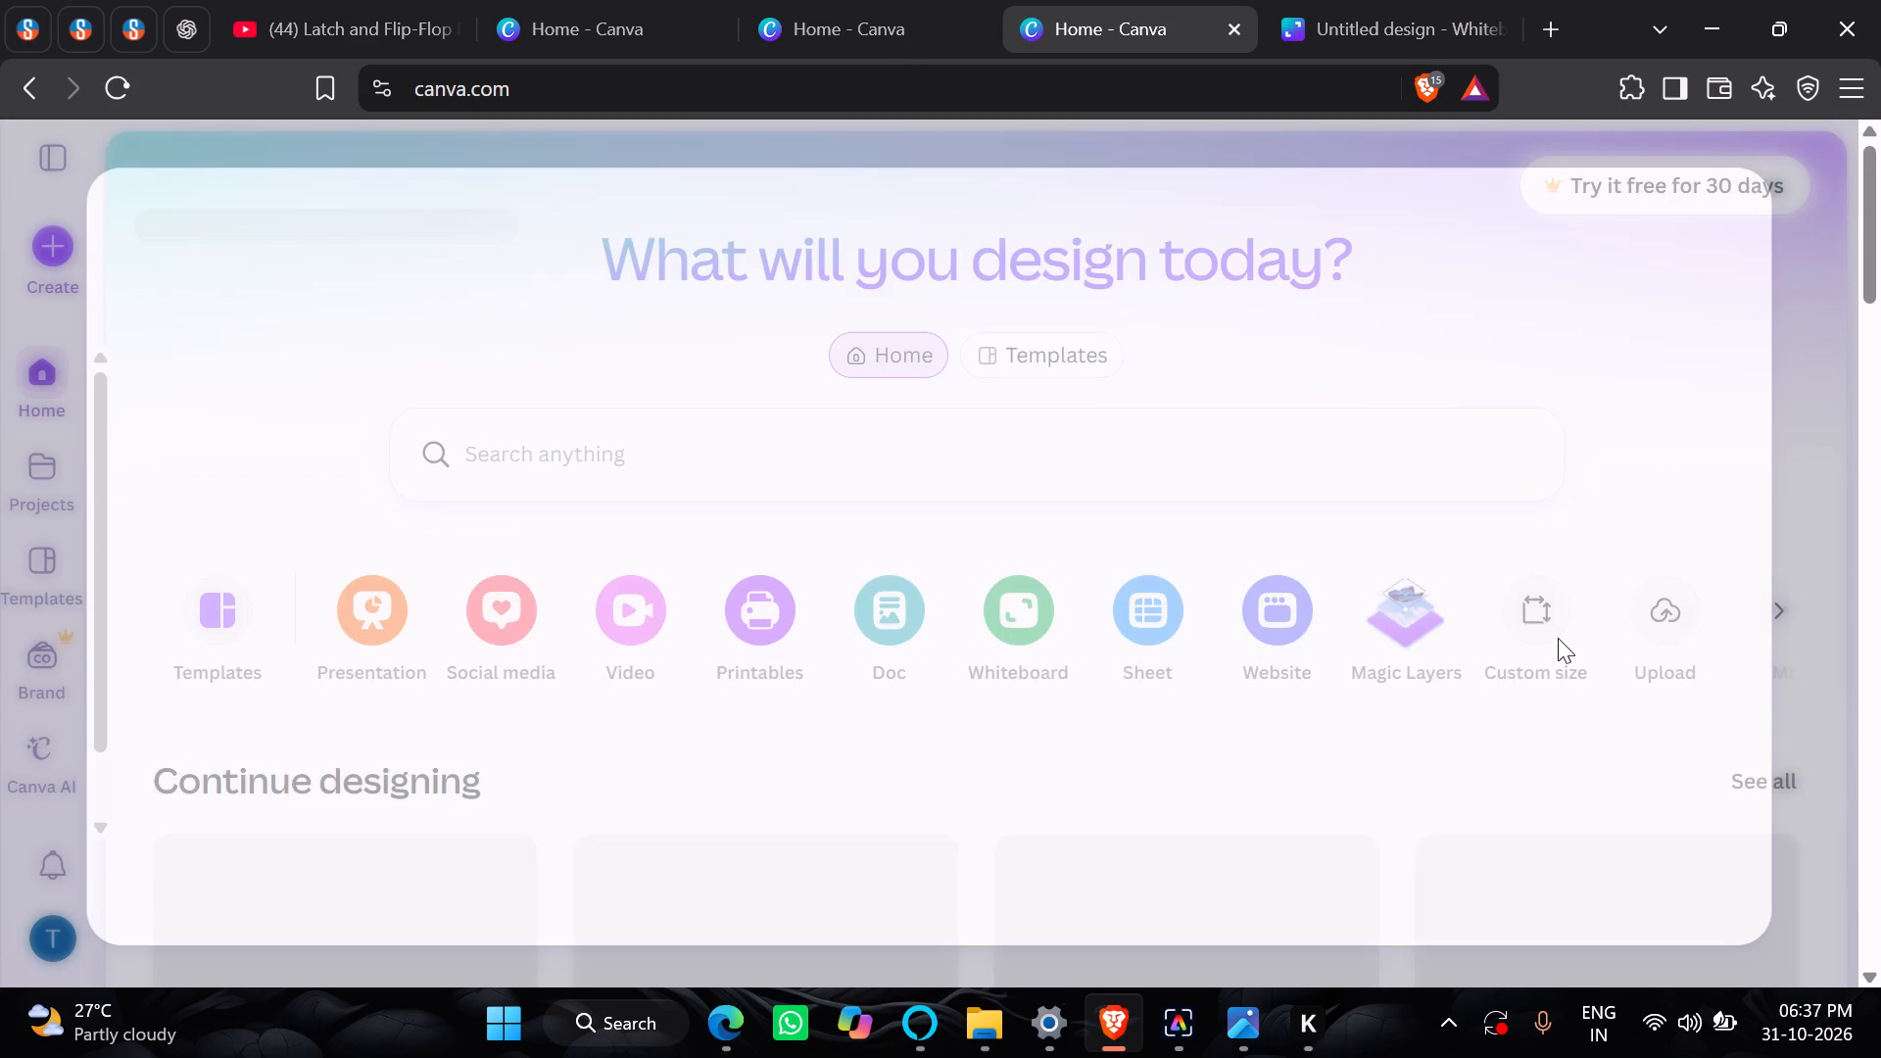
Search the web in a new tab for "a4 sheet size" and open the AI answer about its dimensions.
click(1544, 9)
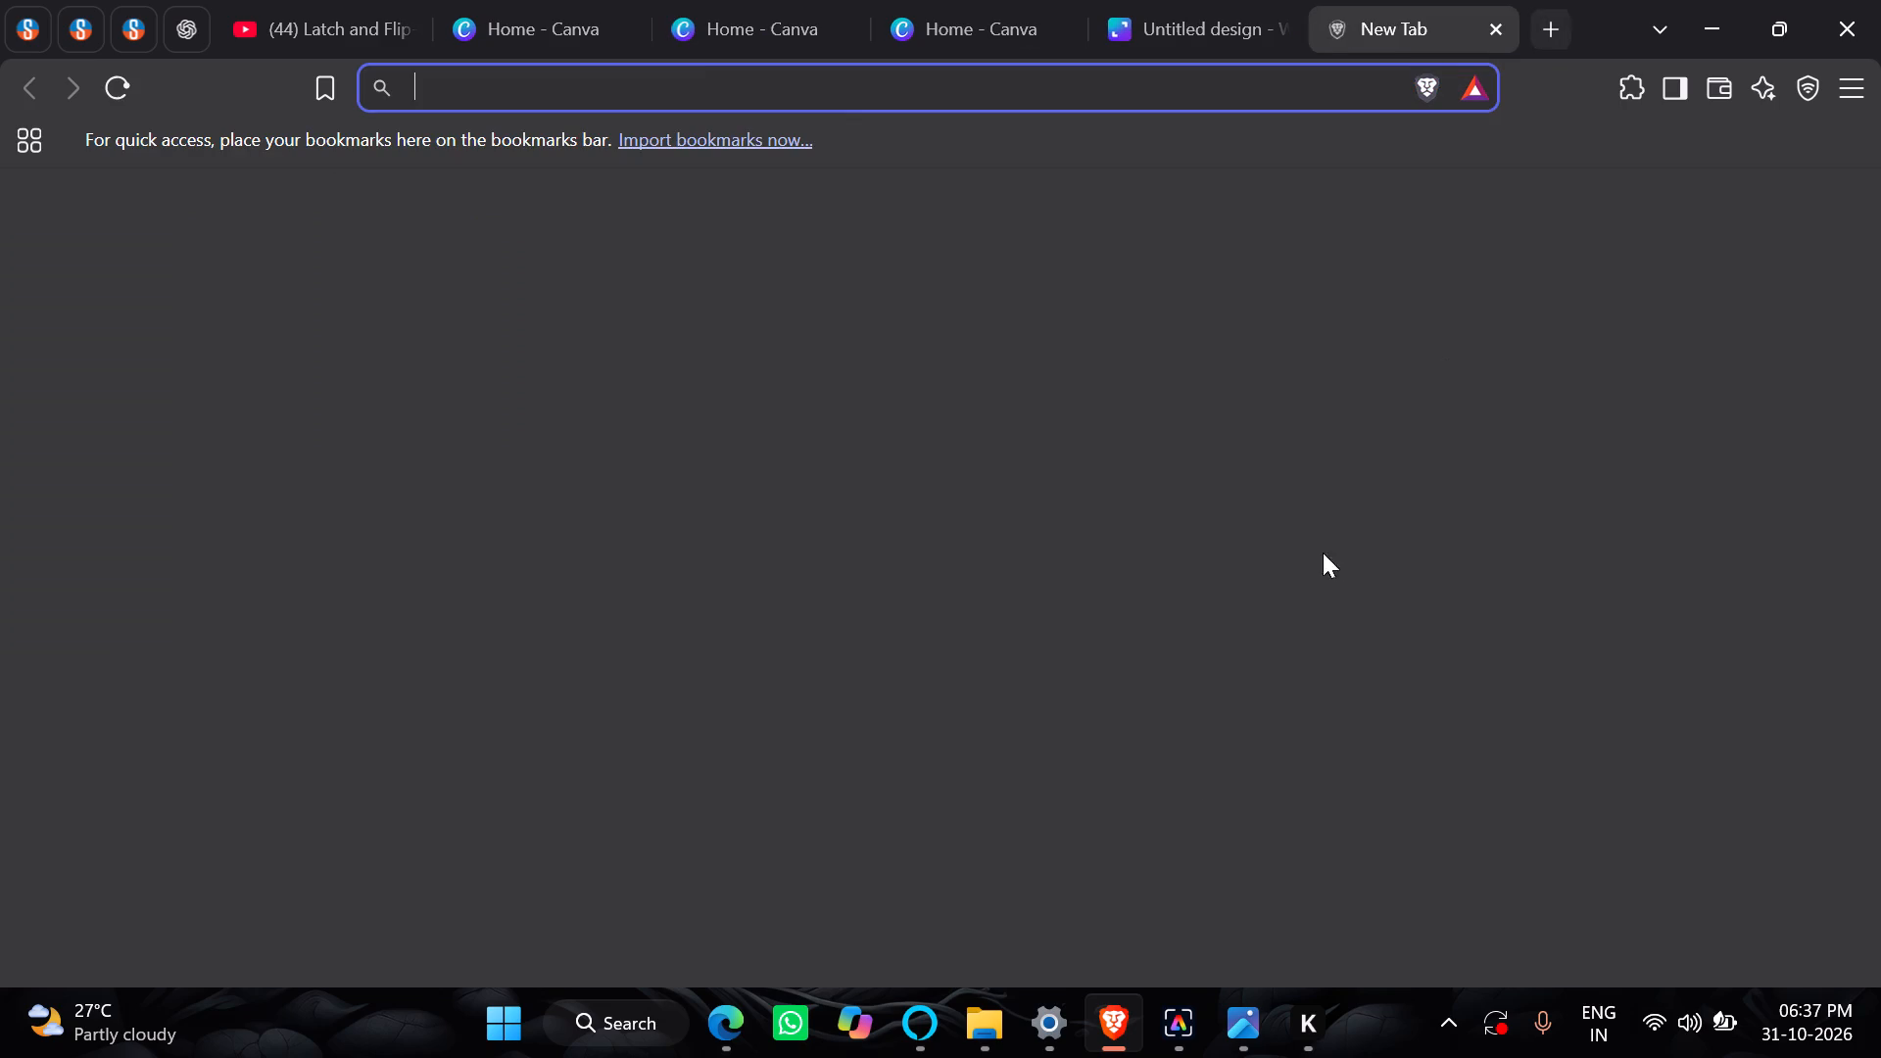
click(940, 417)
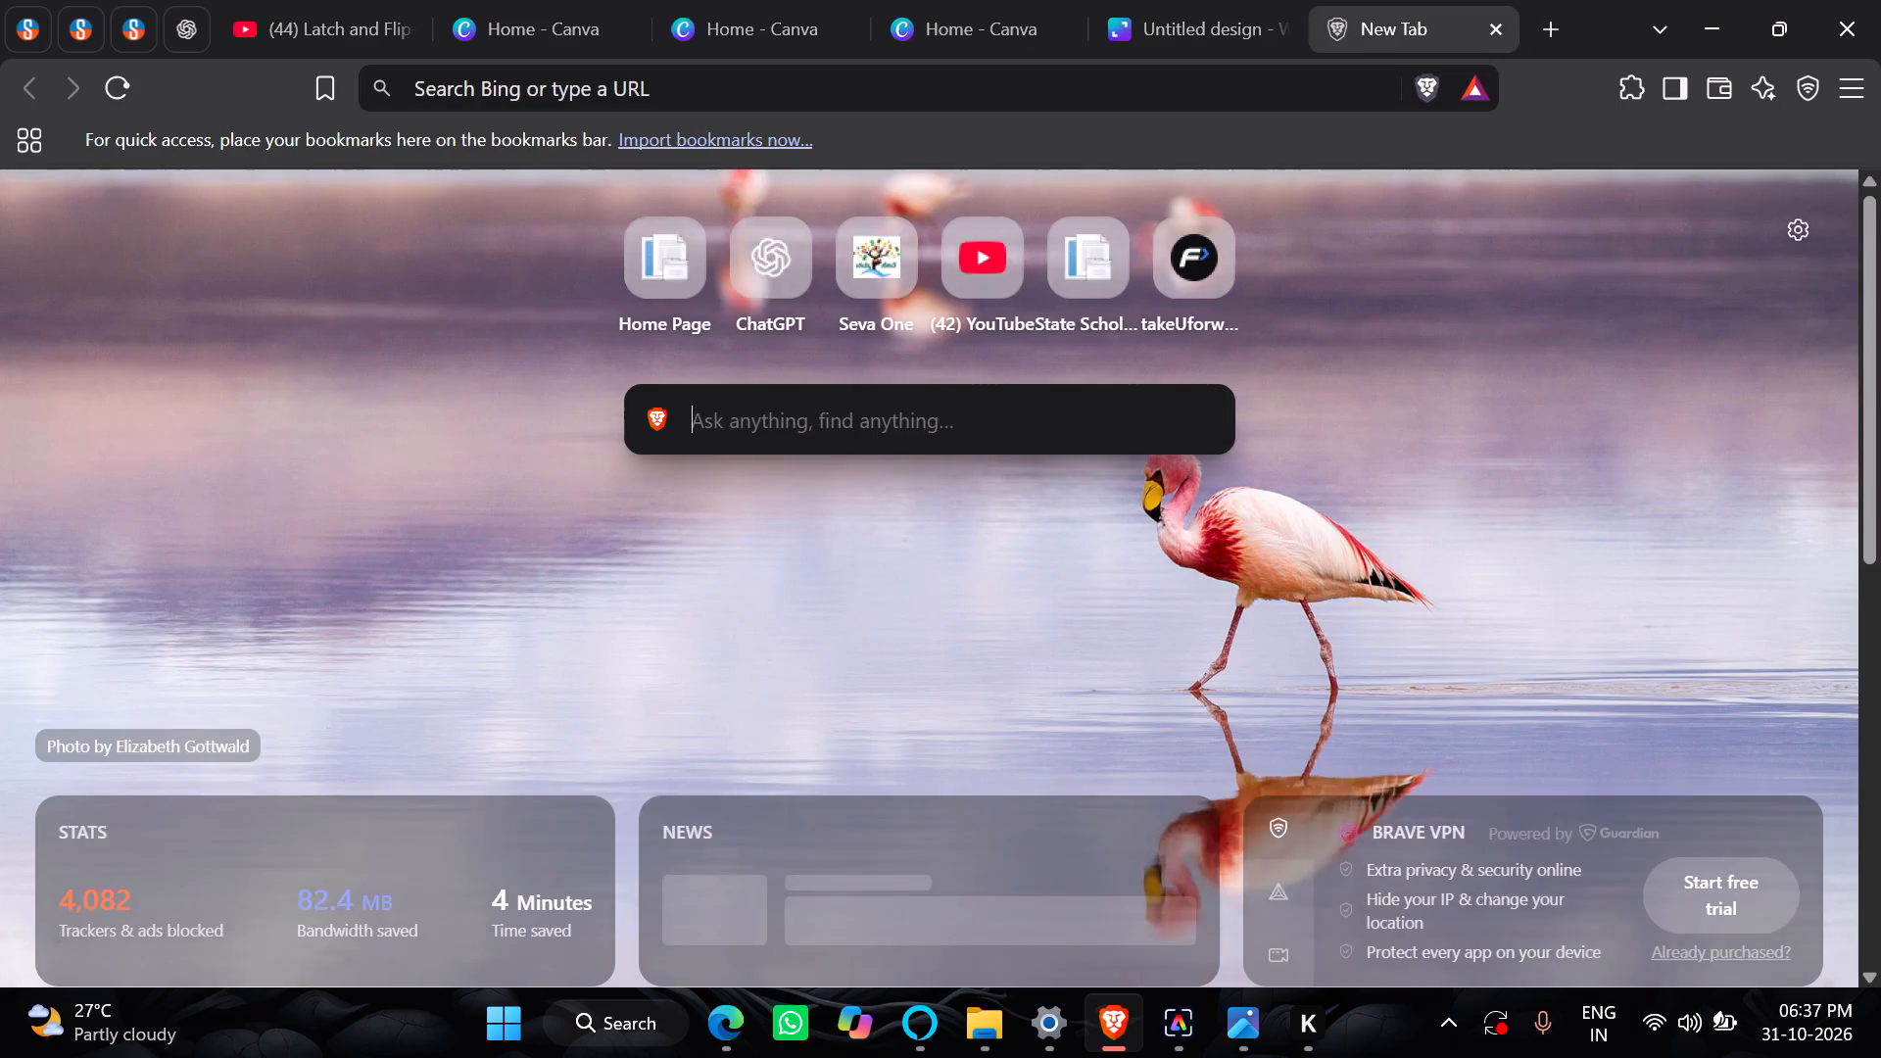
text(a4 sheet si)
text(ze)
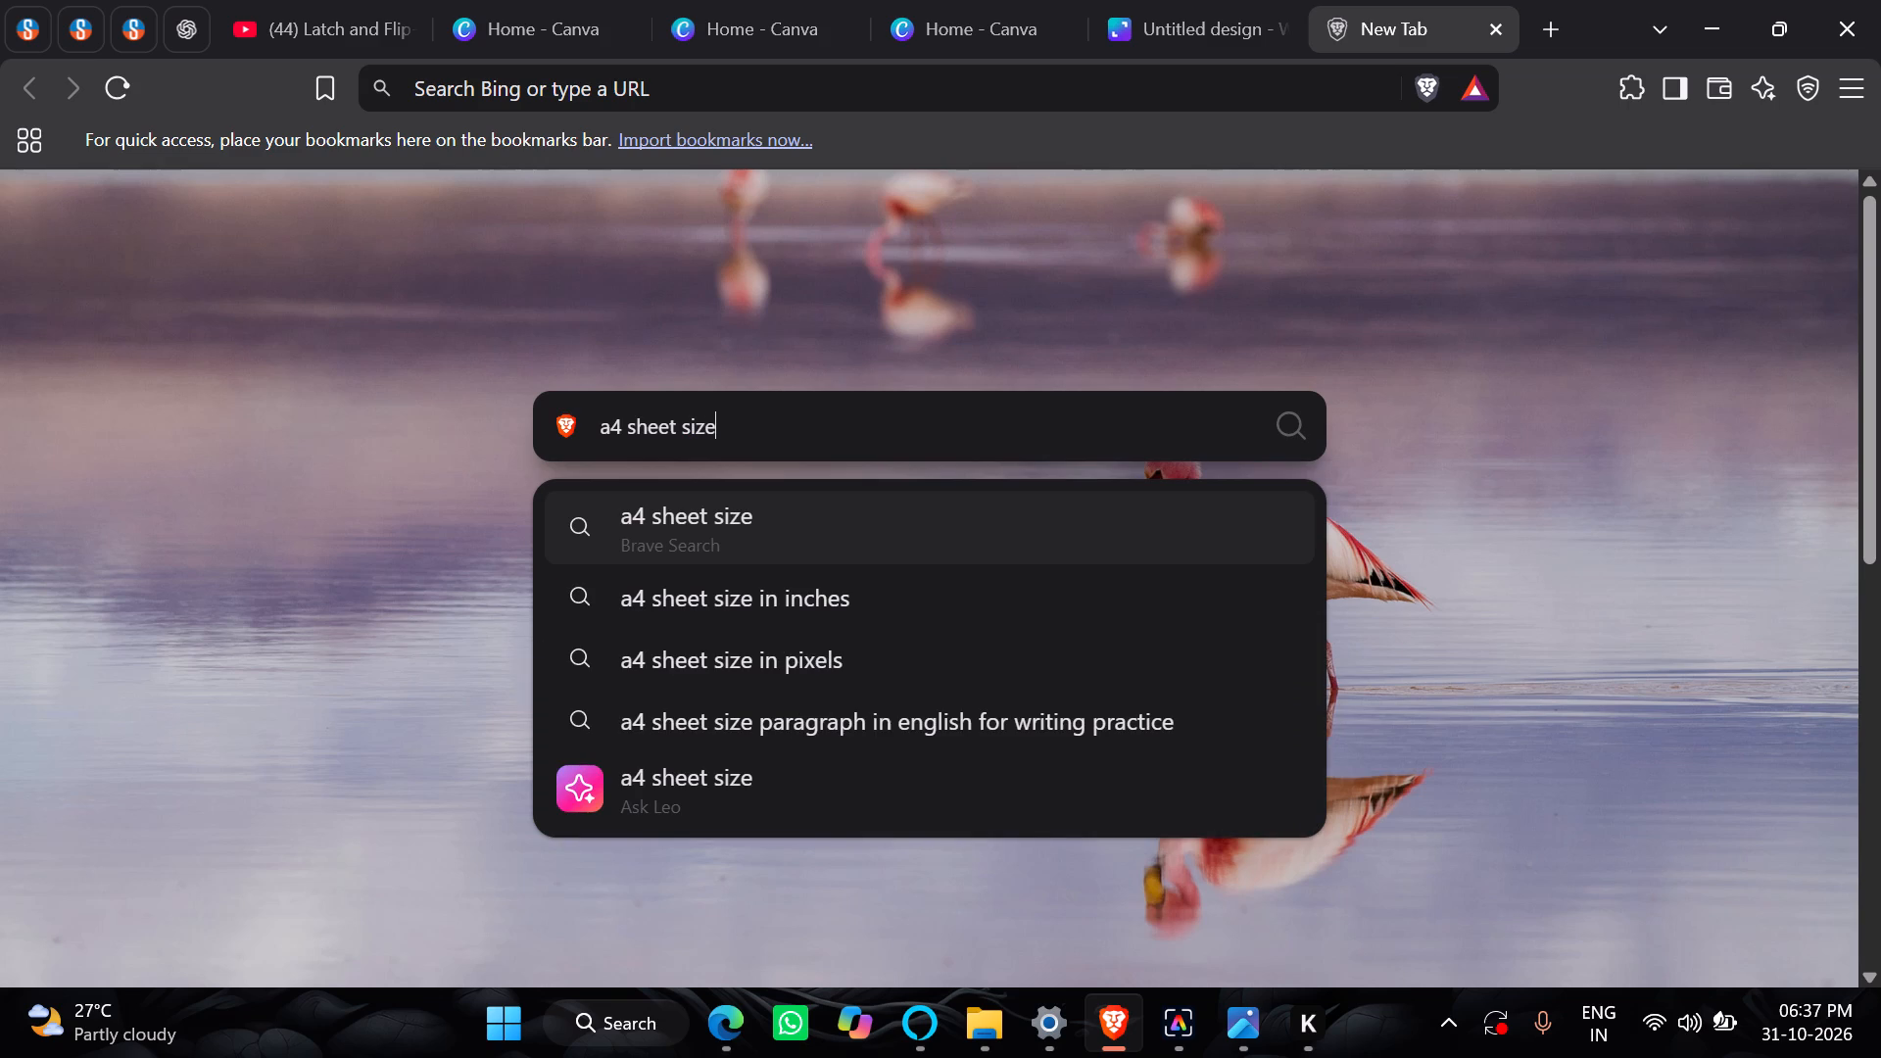
key(Return)
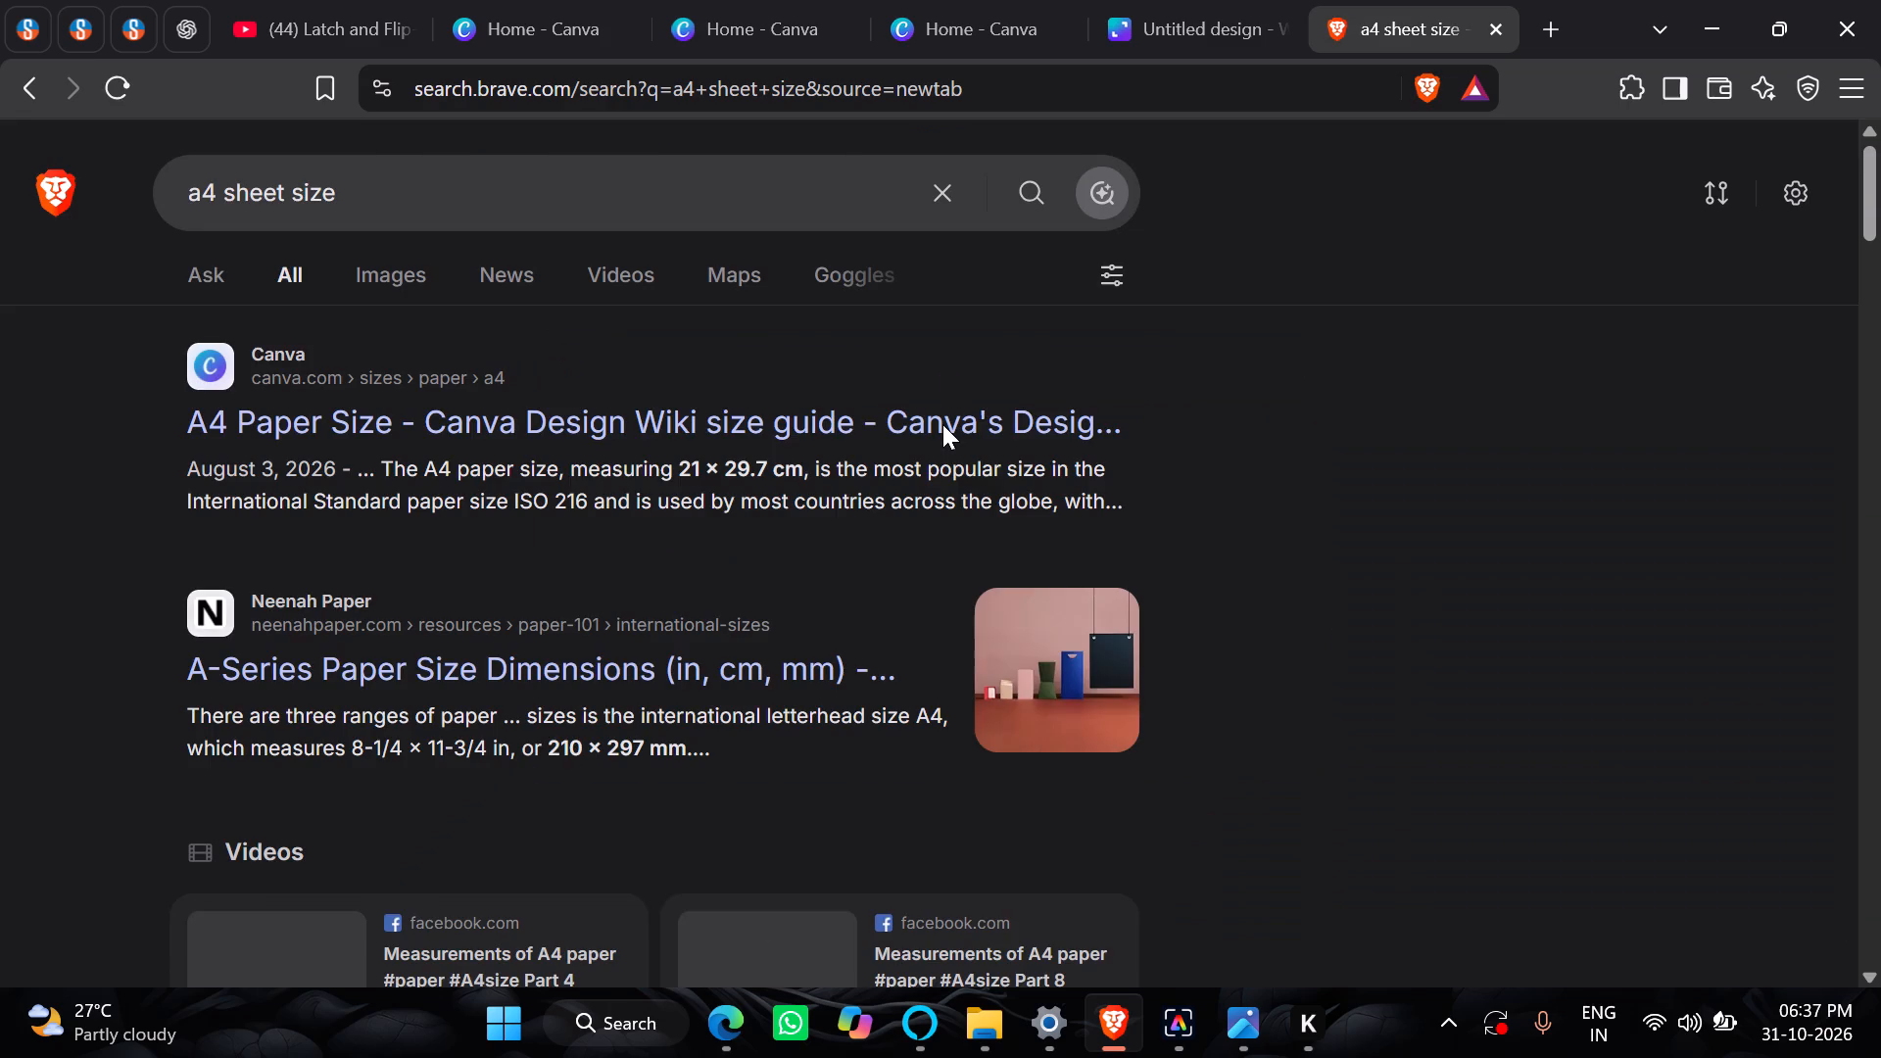
click(218, 278)
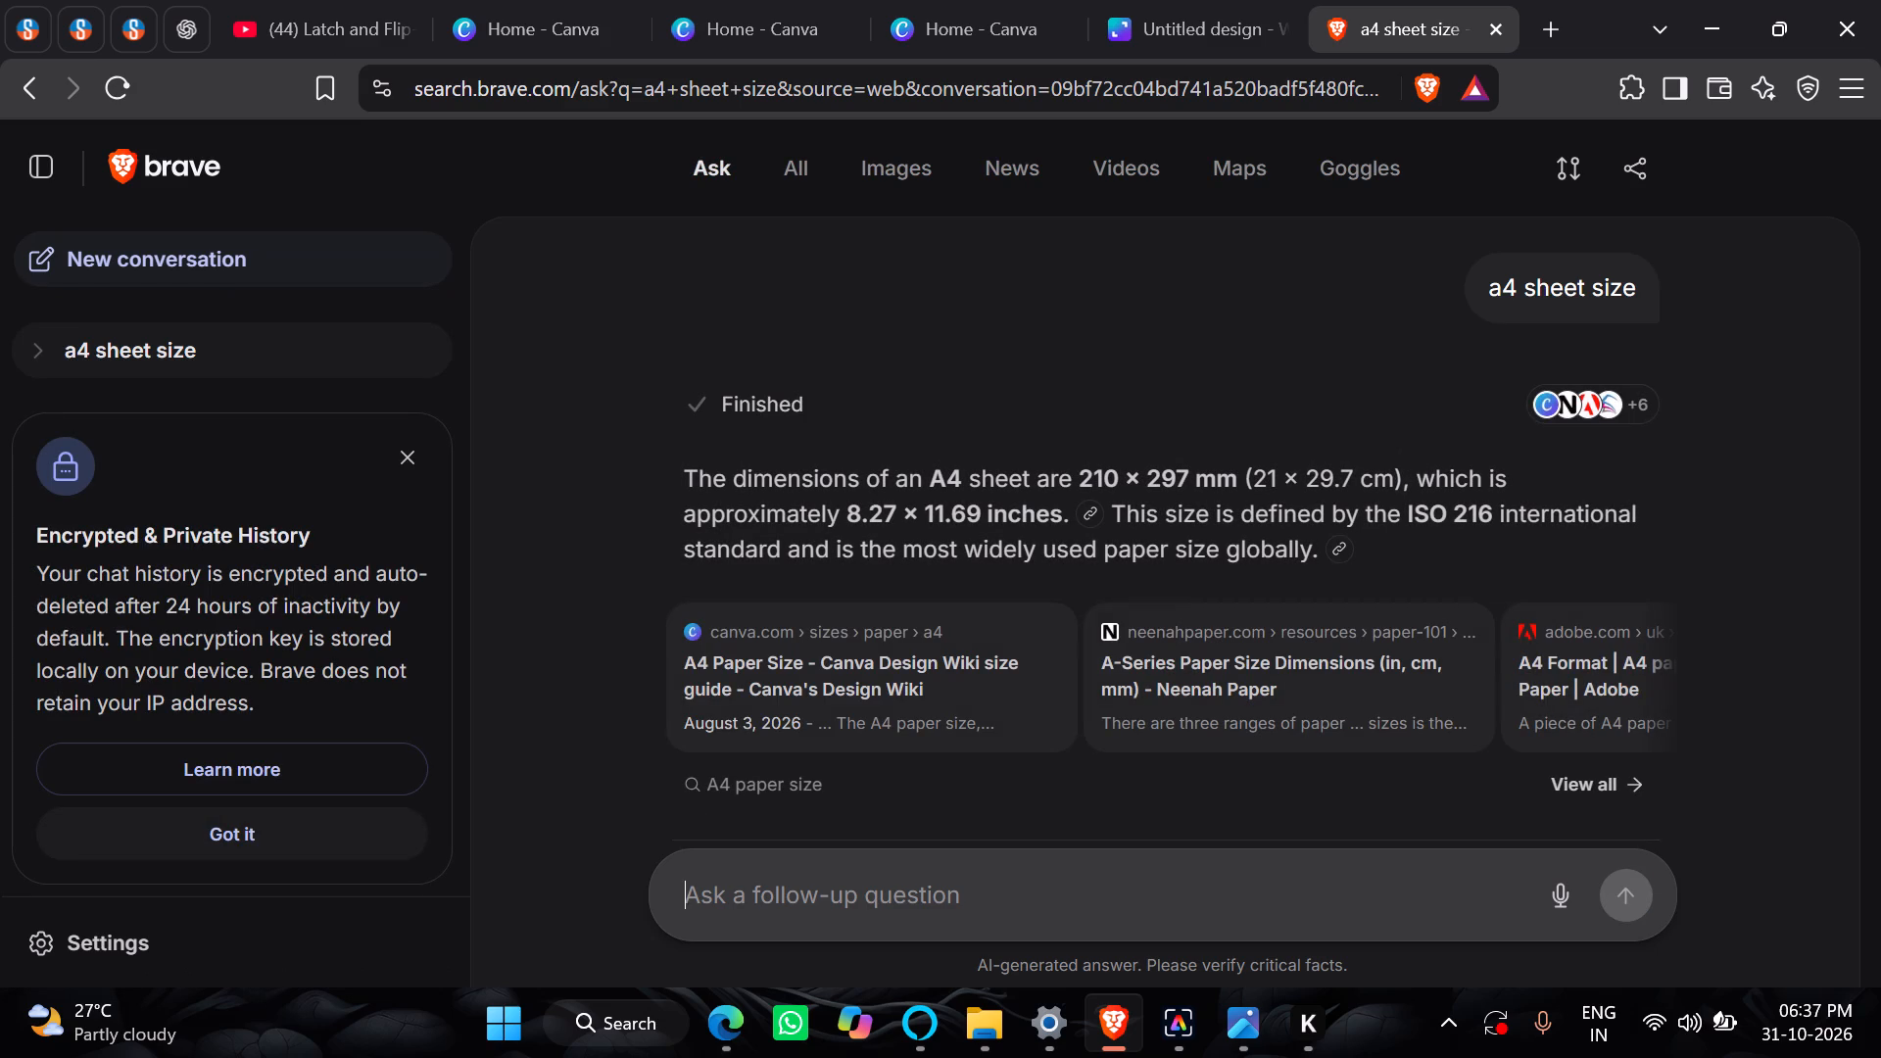
Back in Canva's custom size form, create a new design 210 mm wide and 297 mm high.
click(1155, 30)
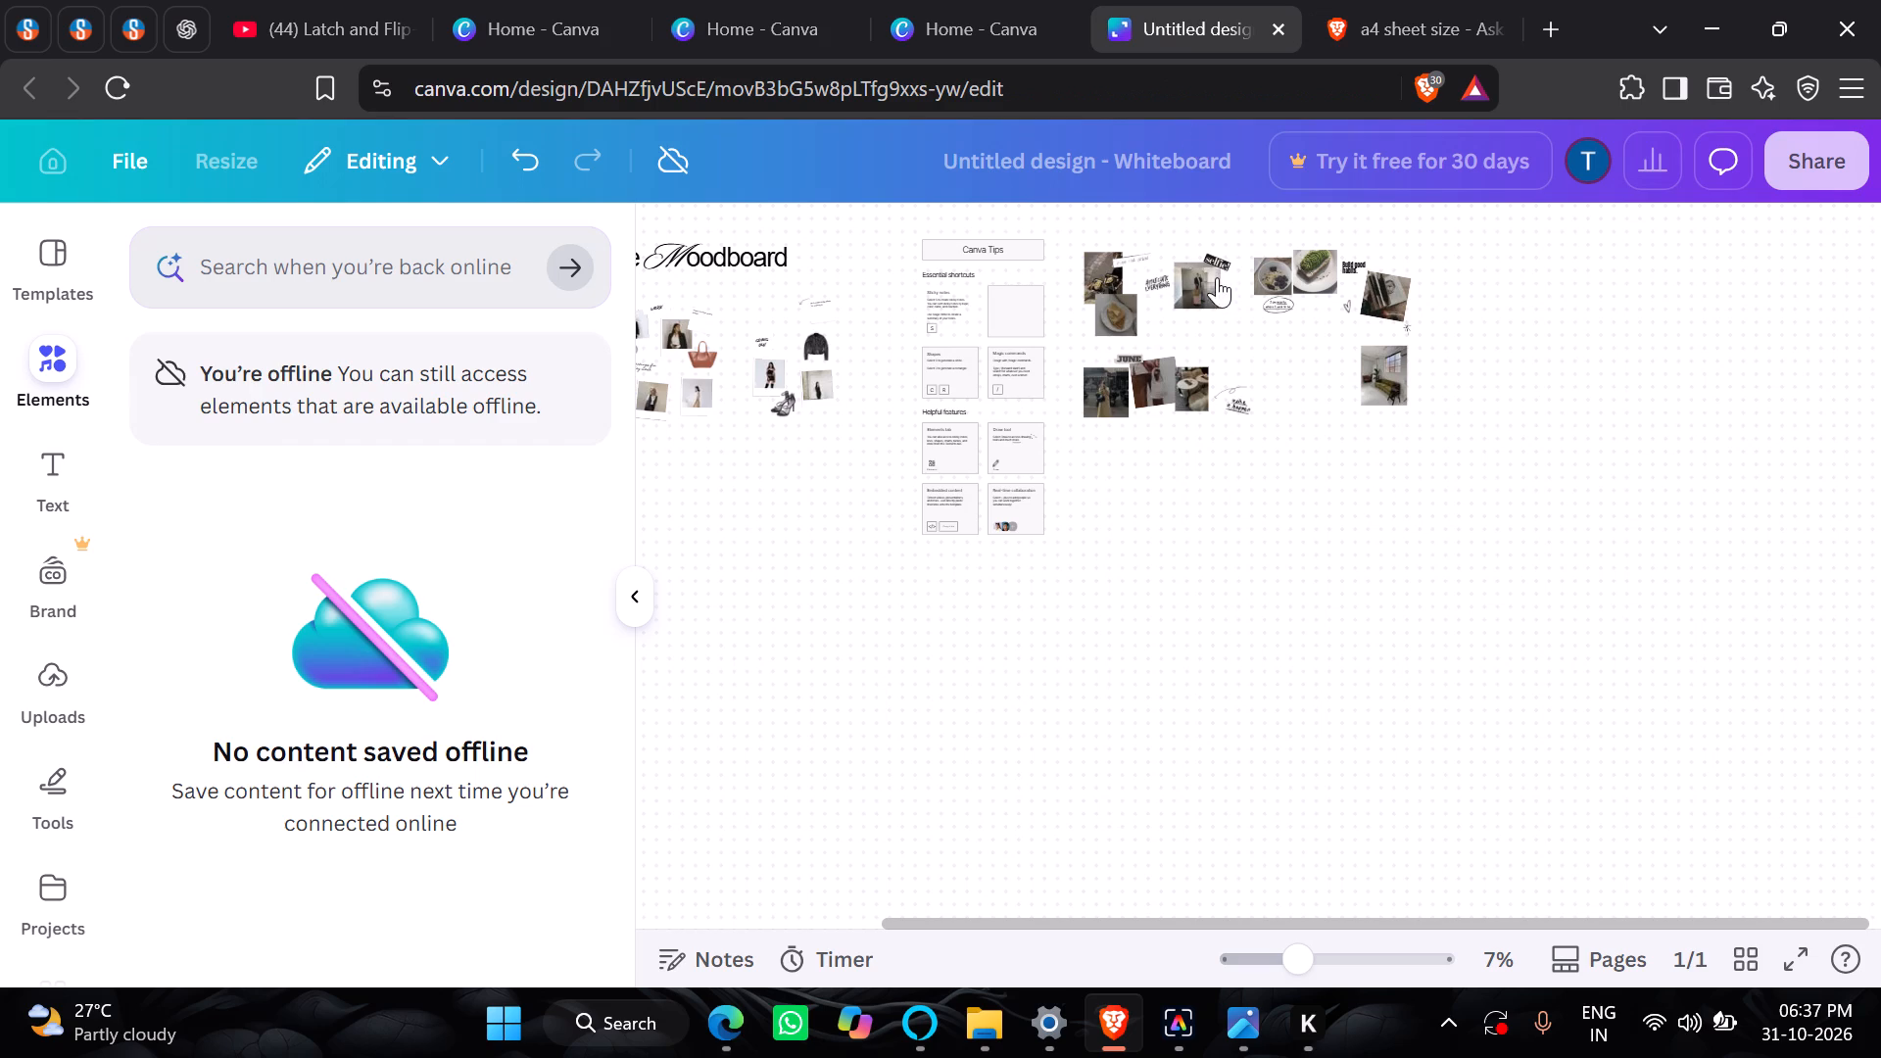
click(938, 0)
click(715, 349)
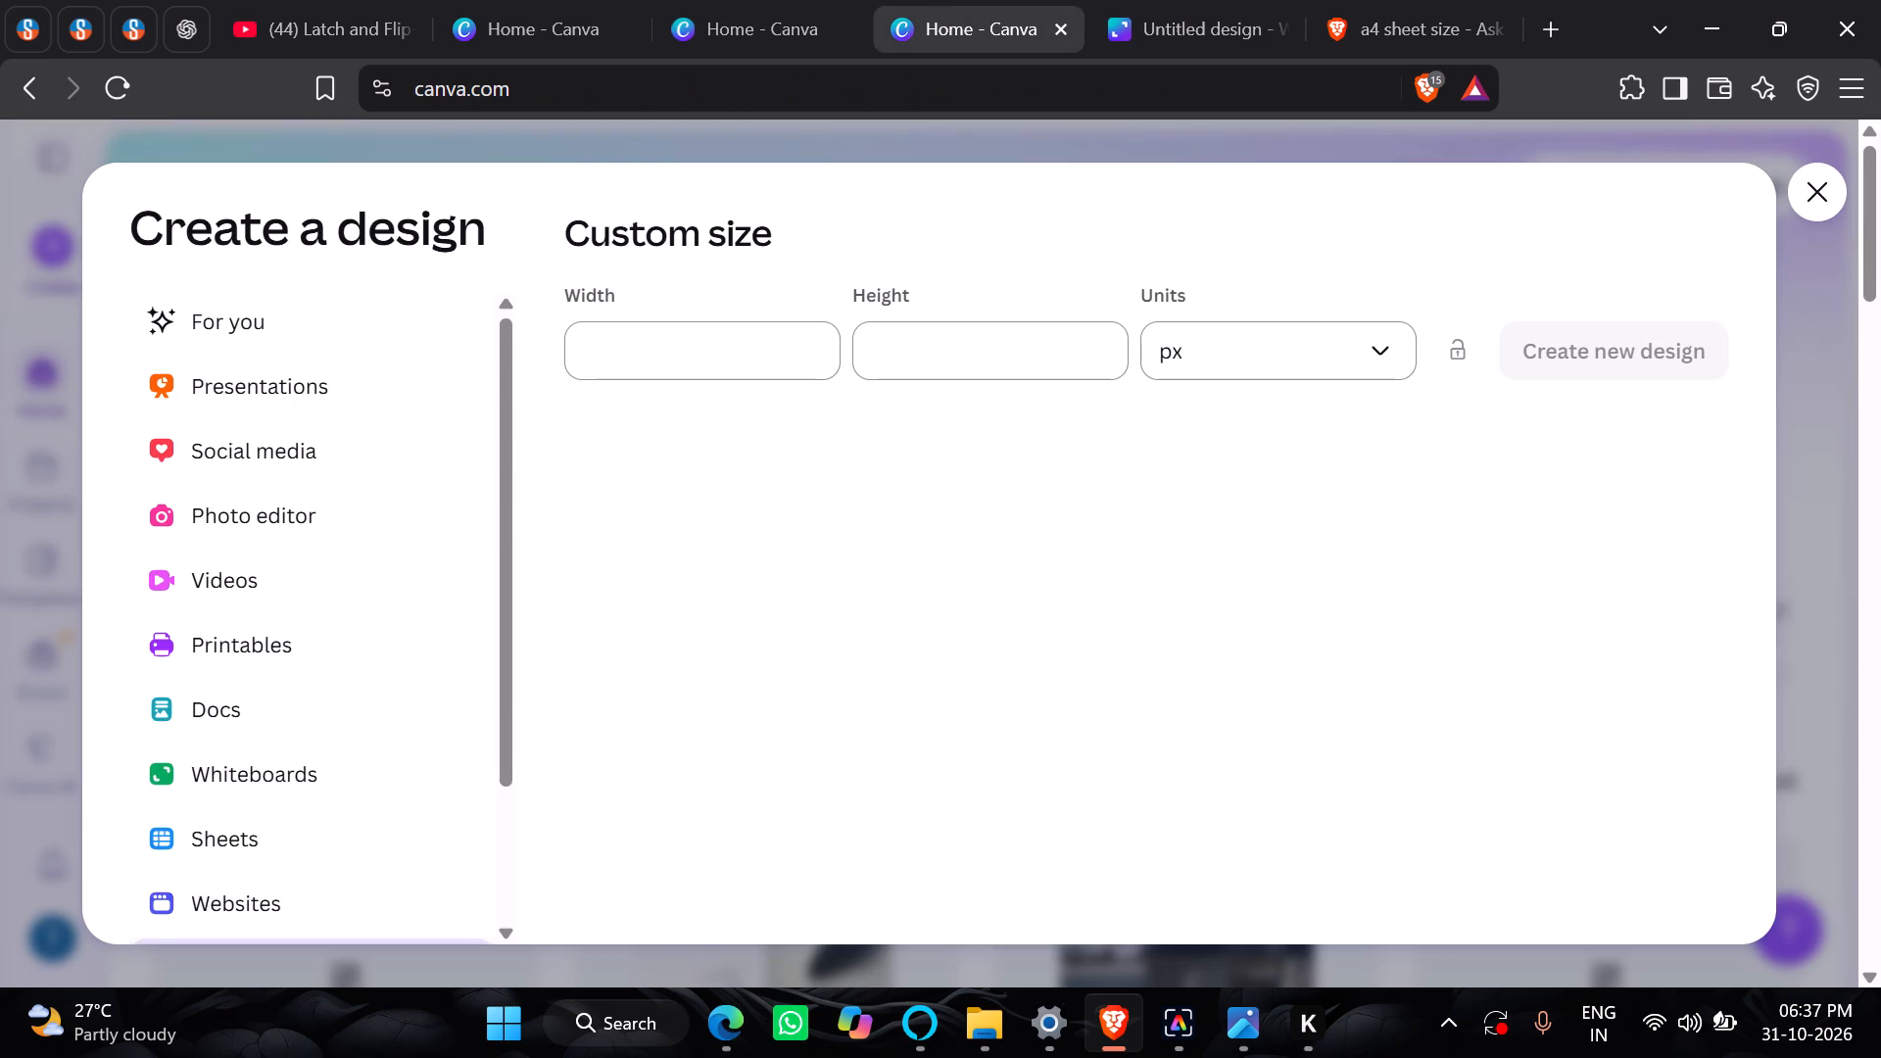
text(21)
key(0)
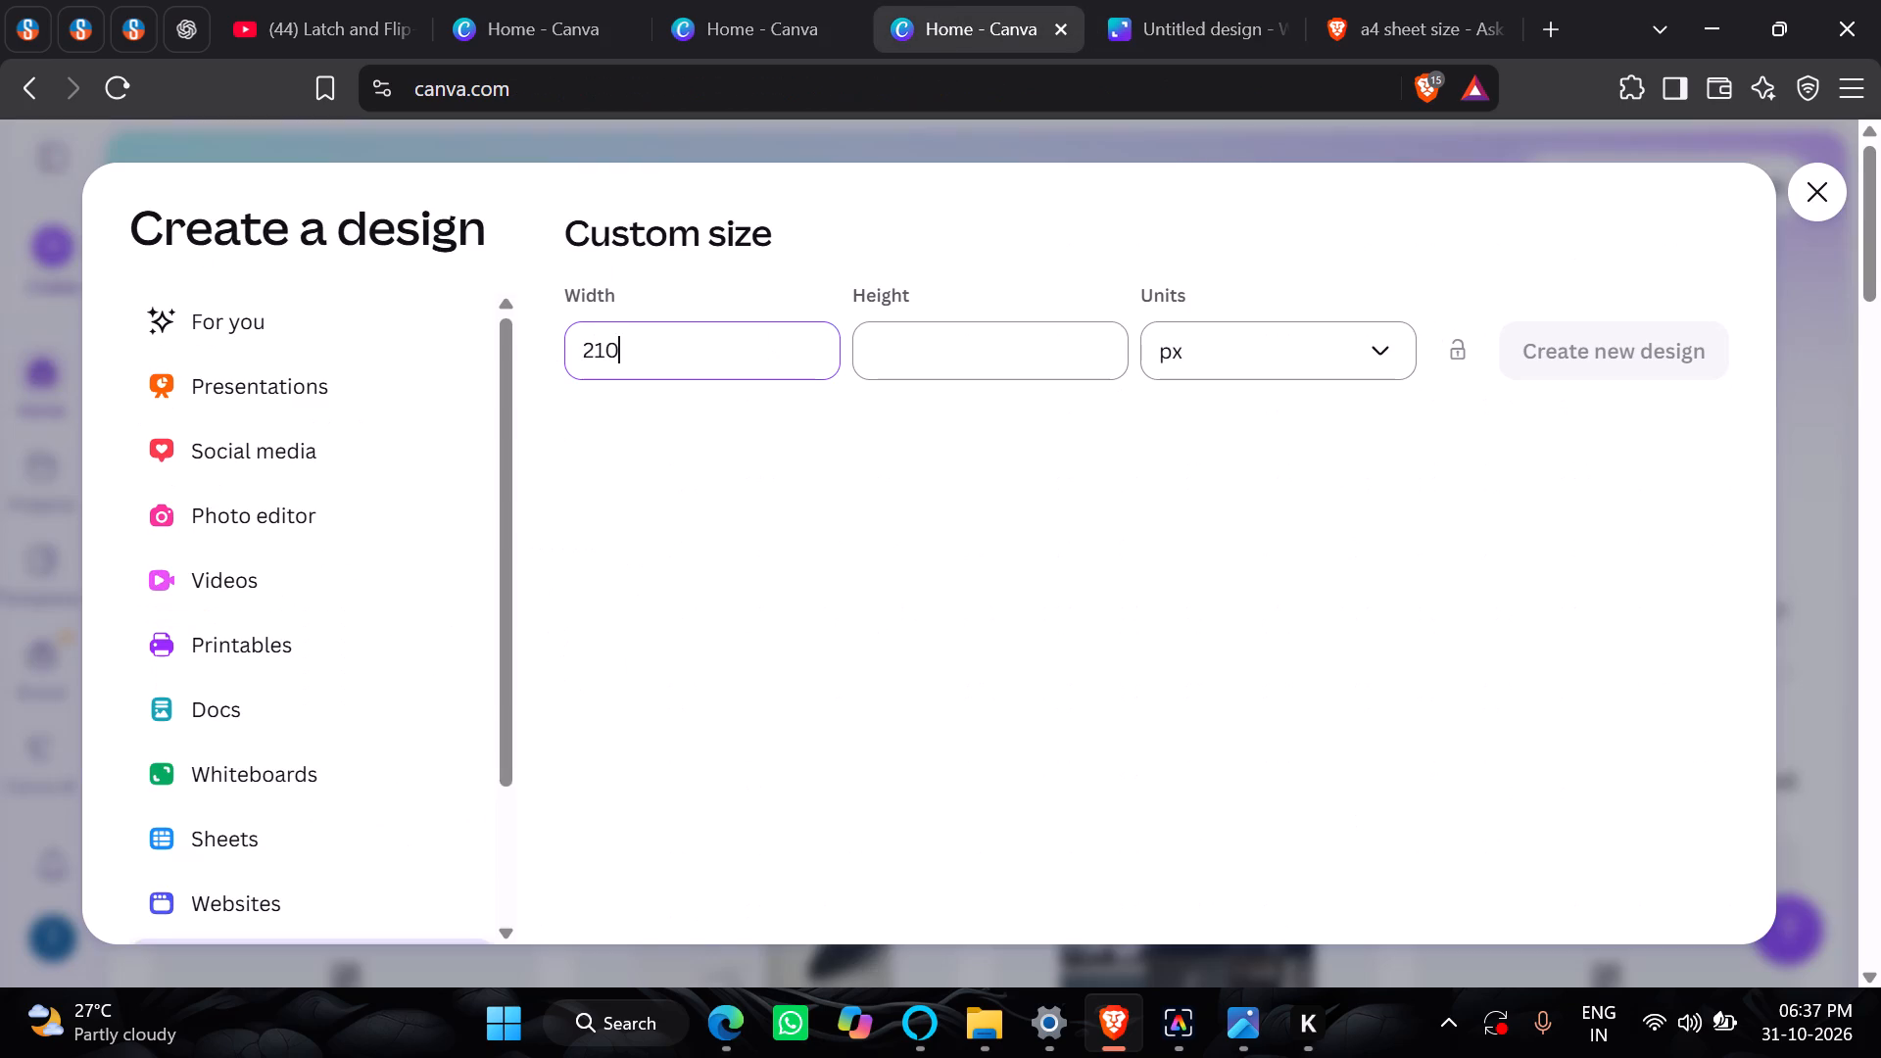
click(930, 349)
key(2)
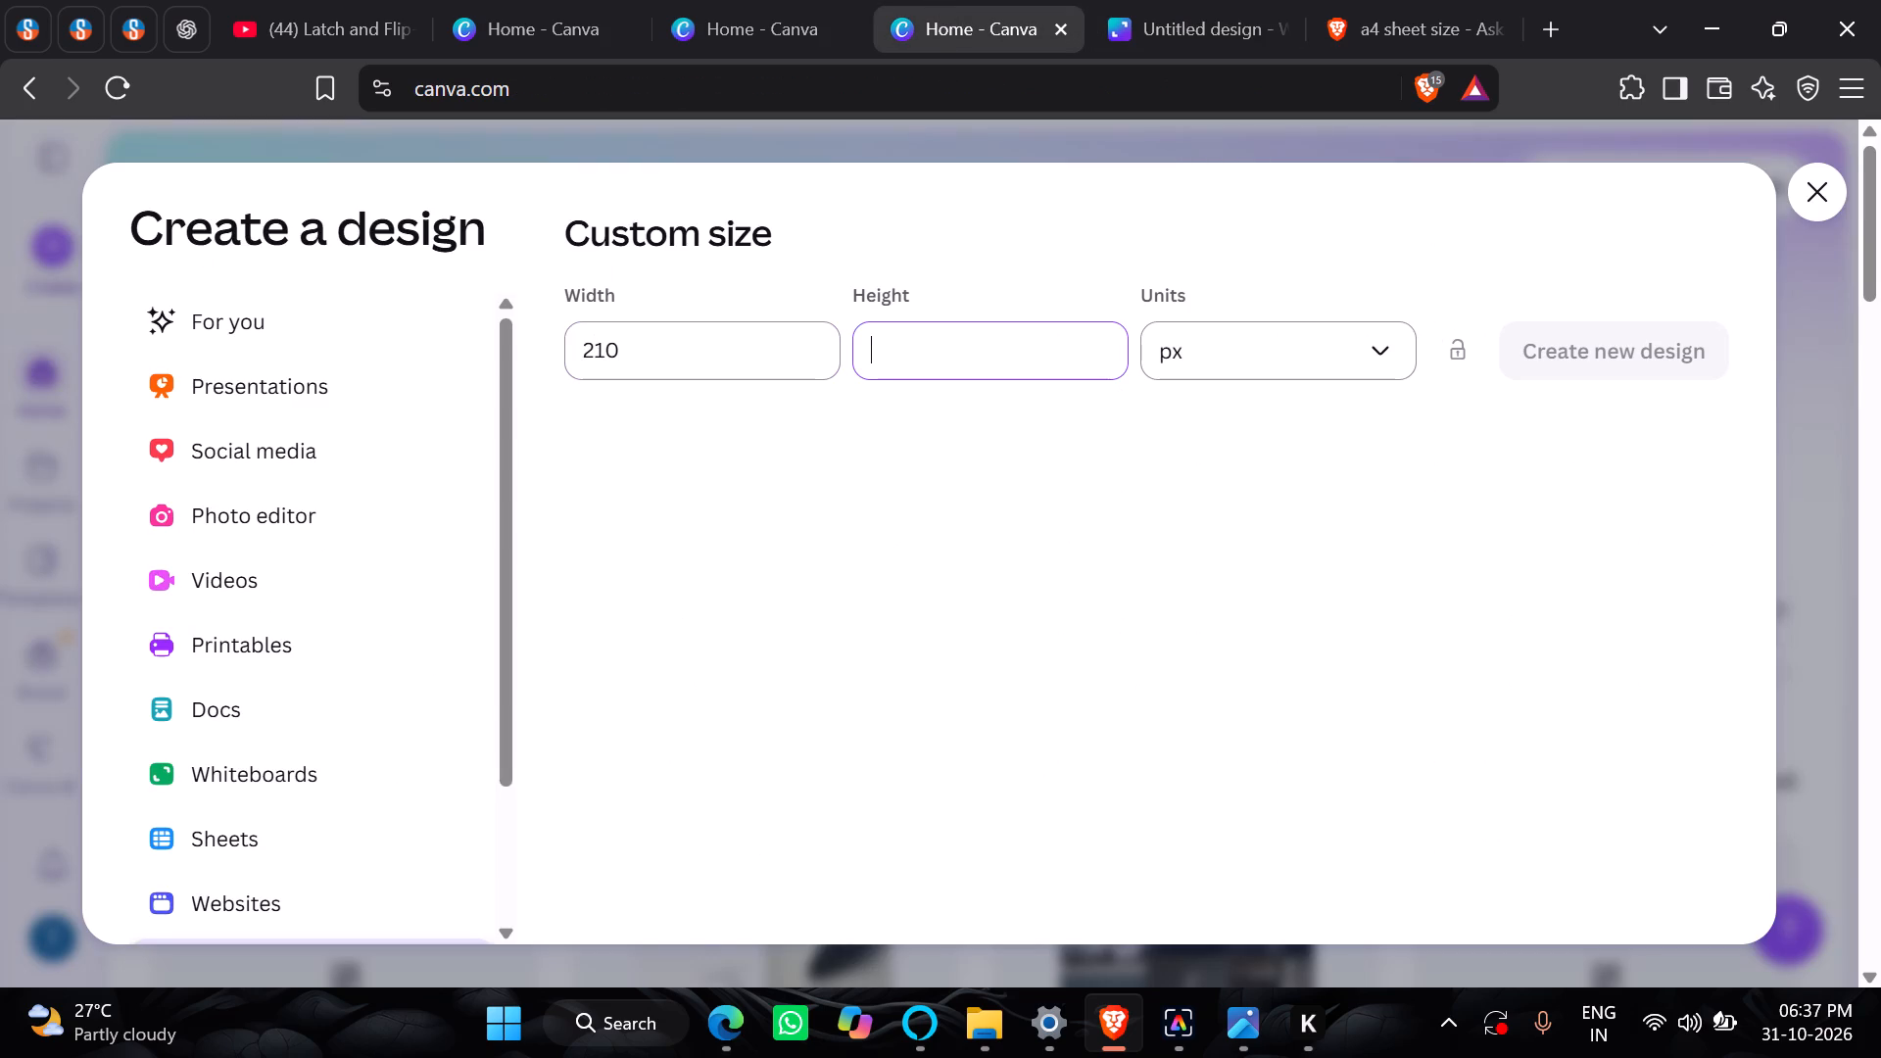
text(97)
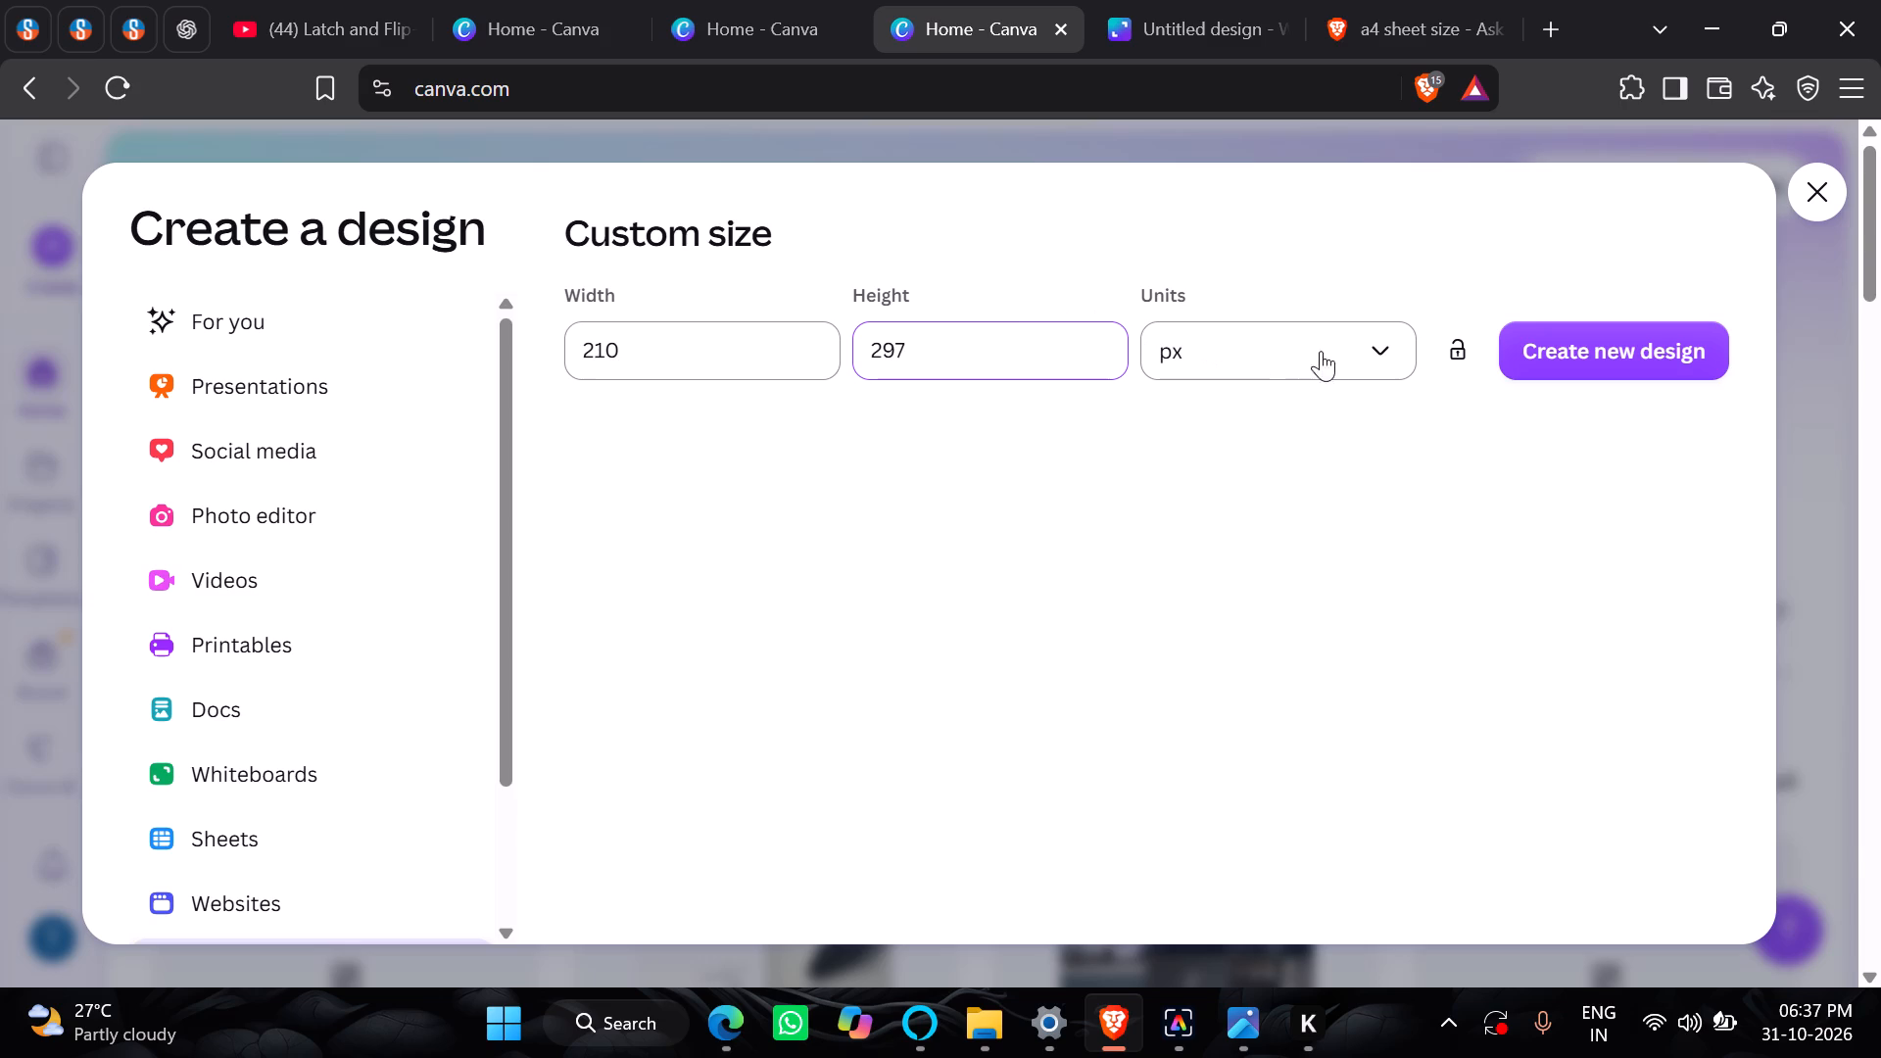
click(1384, 343)
click(1338, 544)
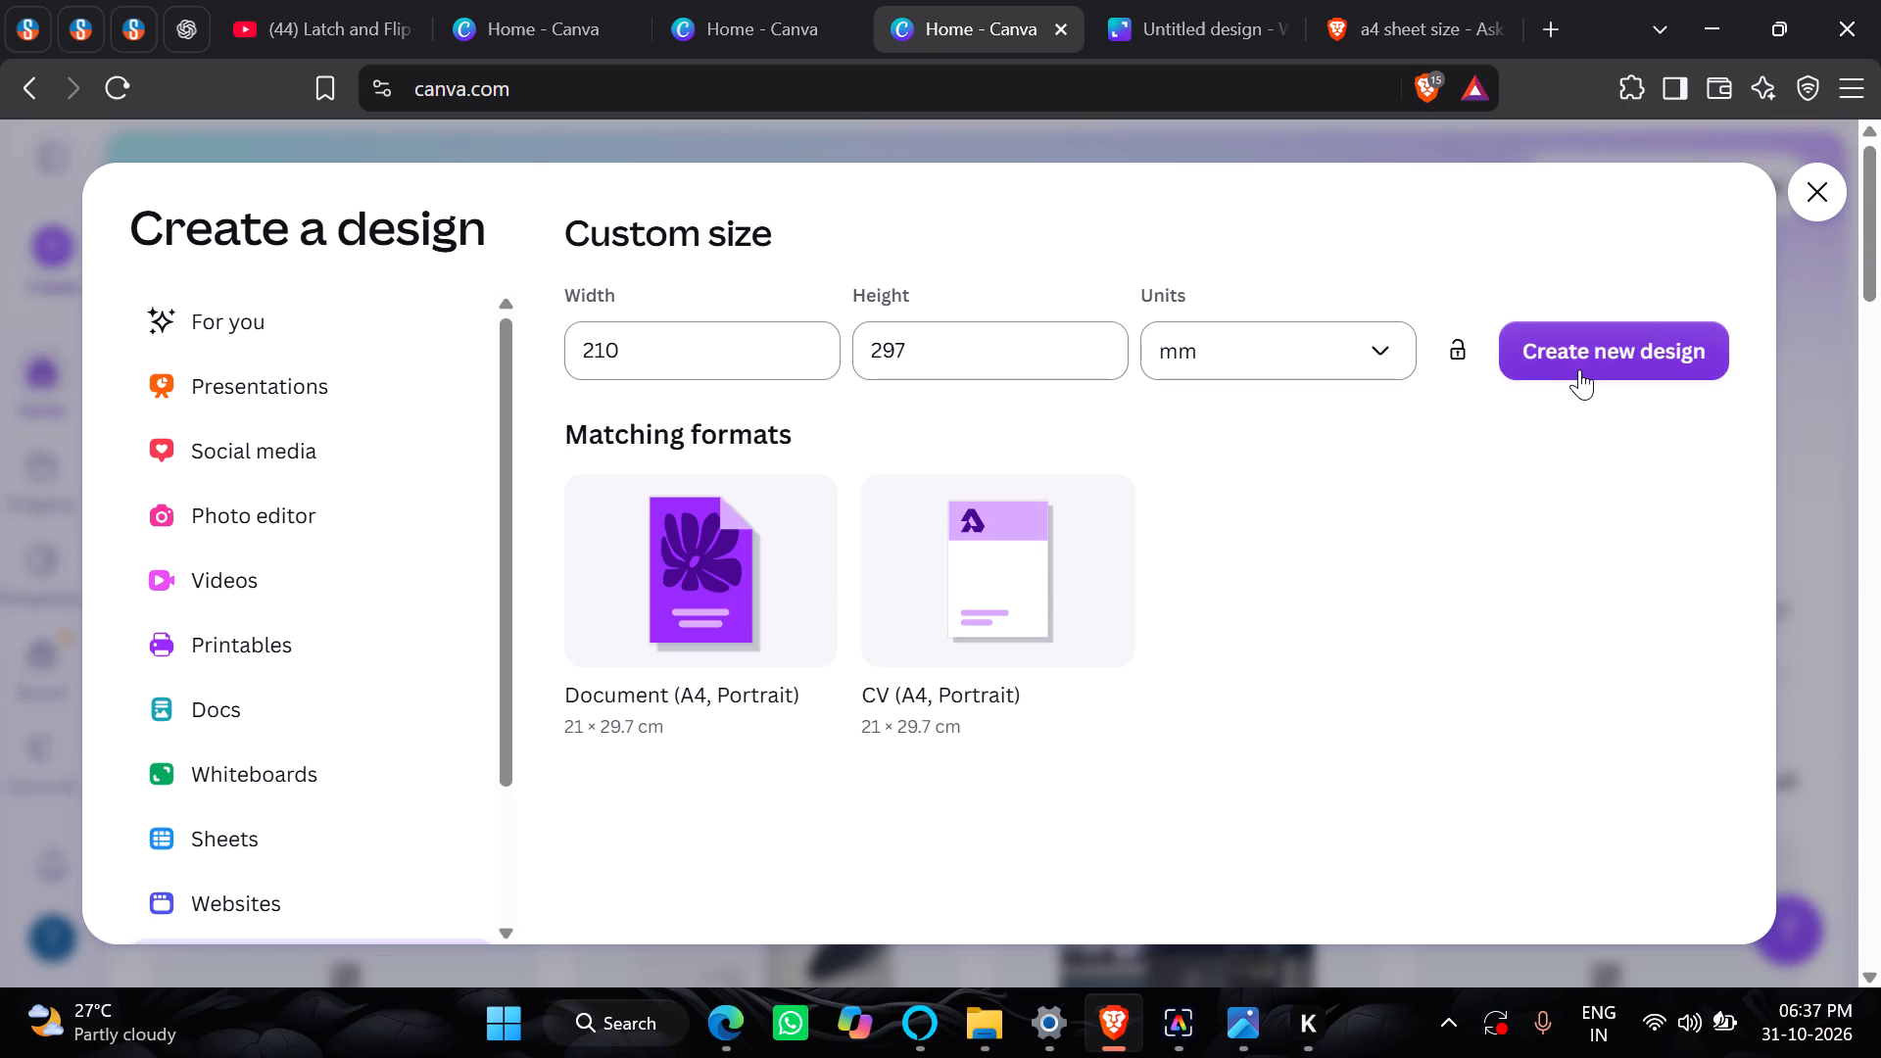
click(1553, 349)
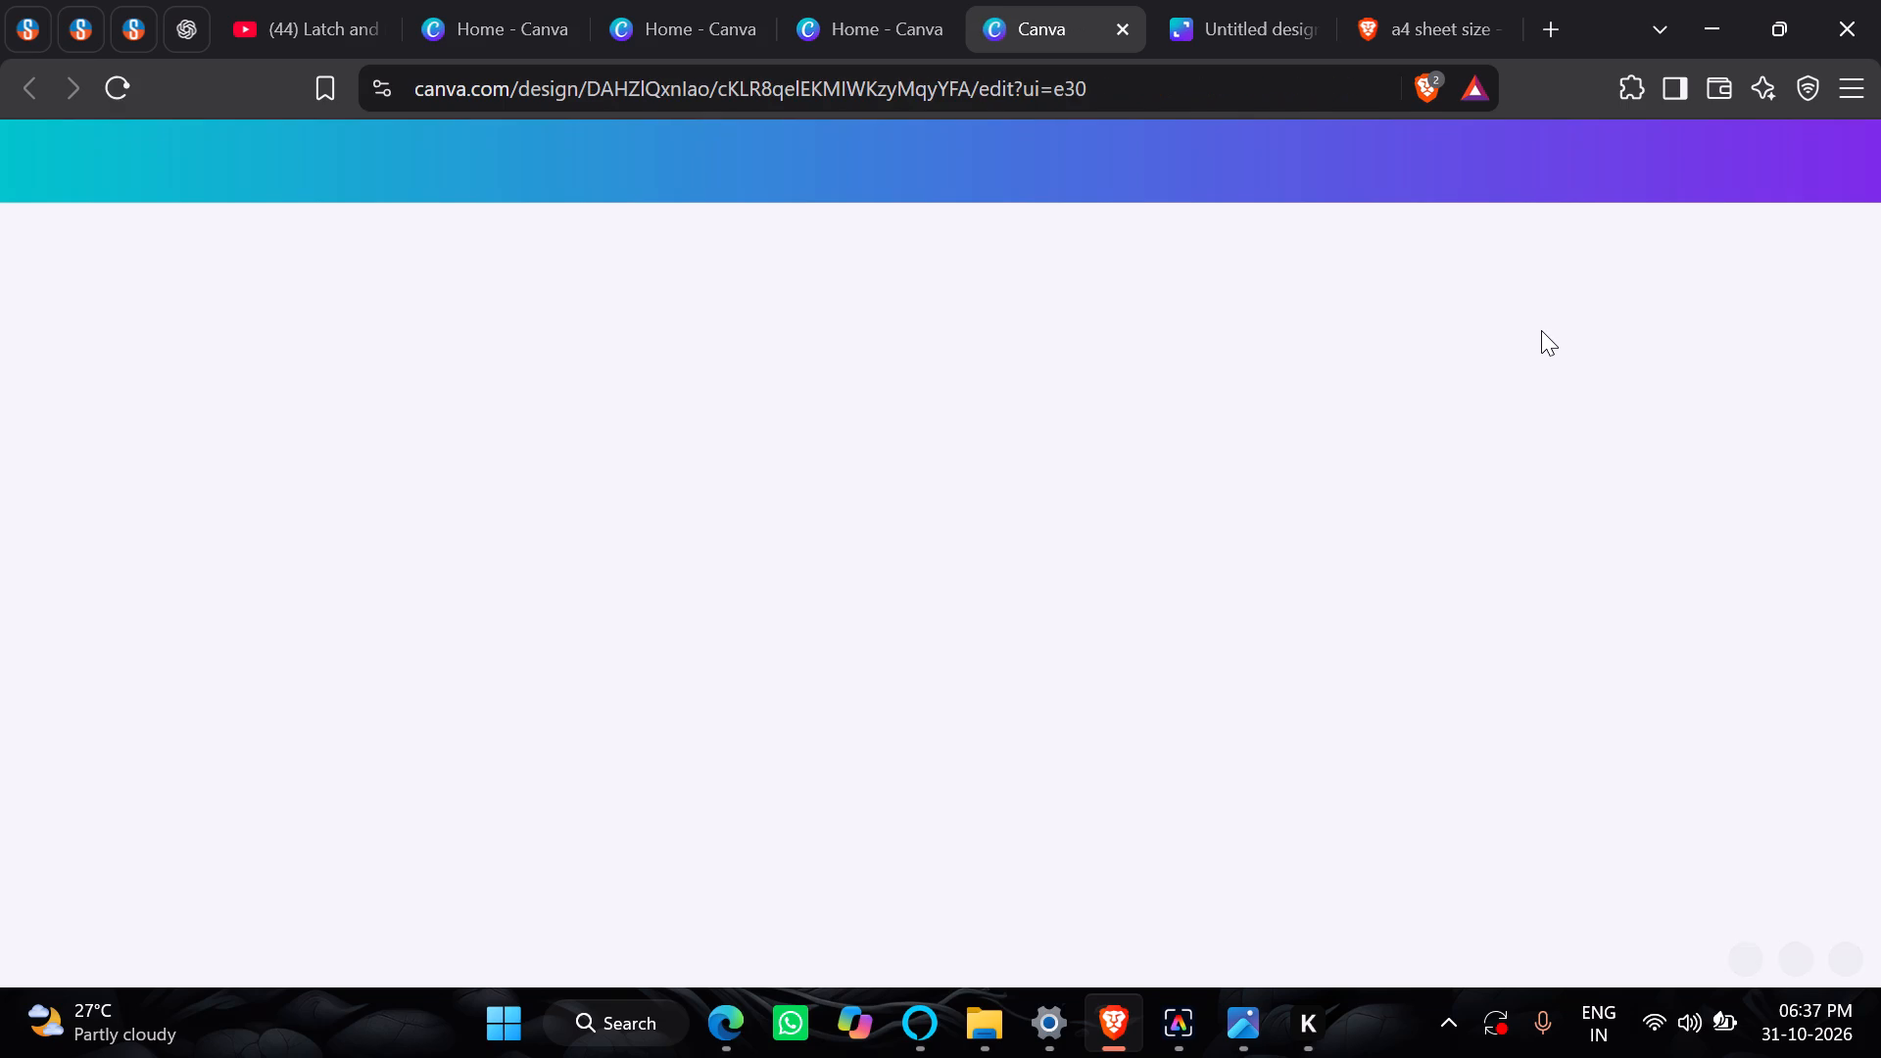
Add a subheading to the blank page and replace its text with the copied sentence "Identify the services provided by an operating system for user convenience.".
click(926, 410)
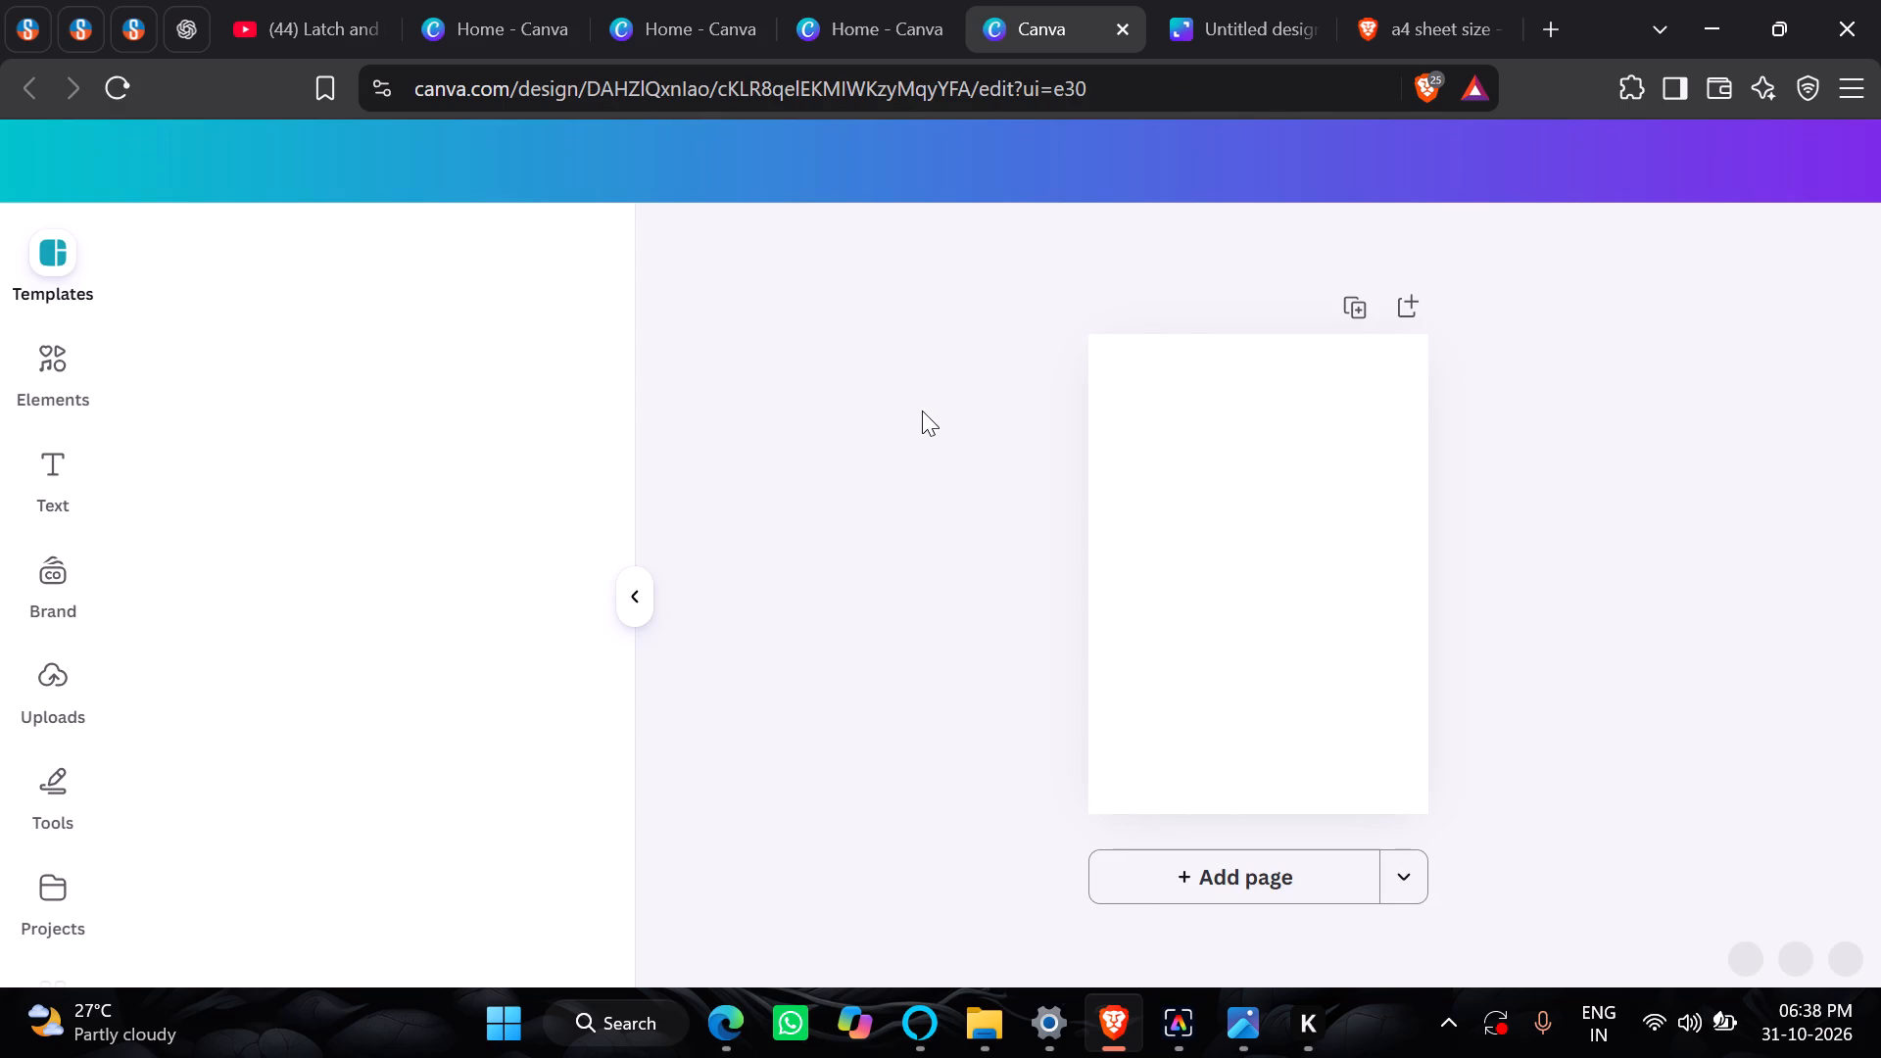
ctrl+click(1176, 395)
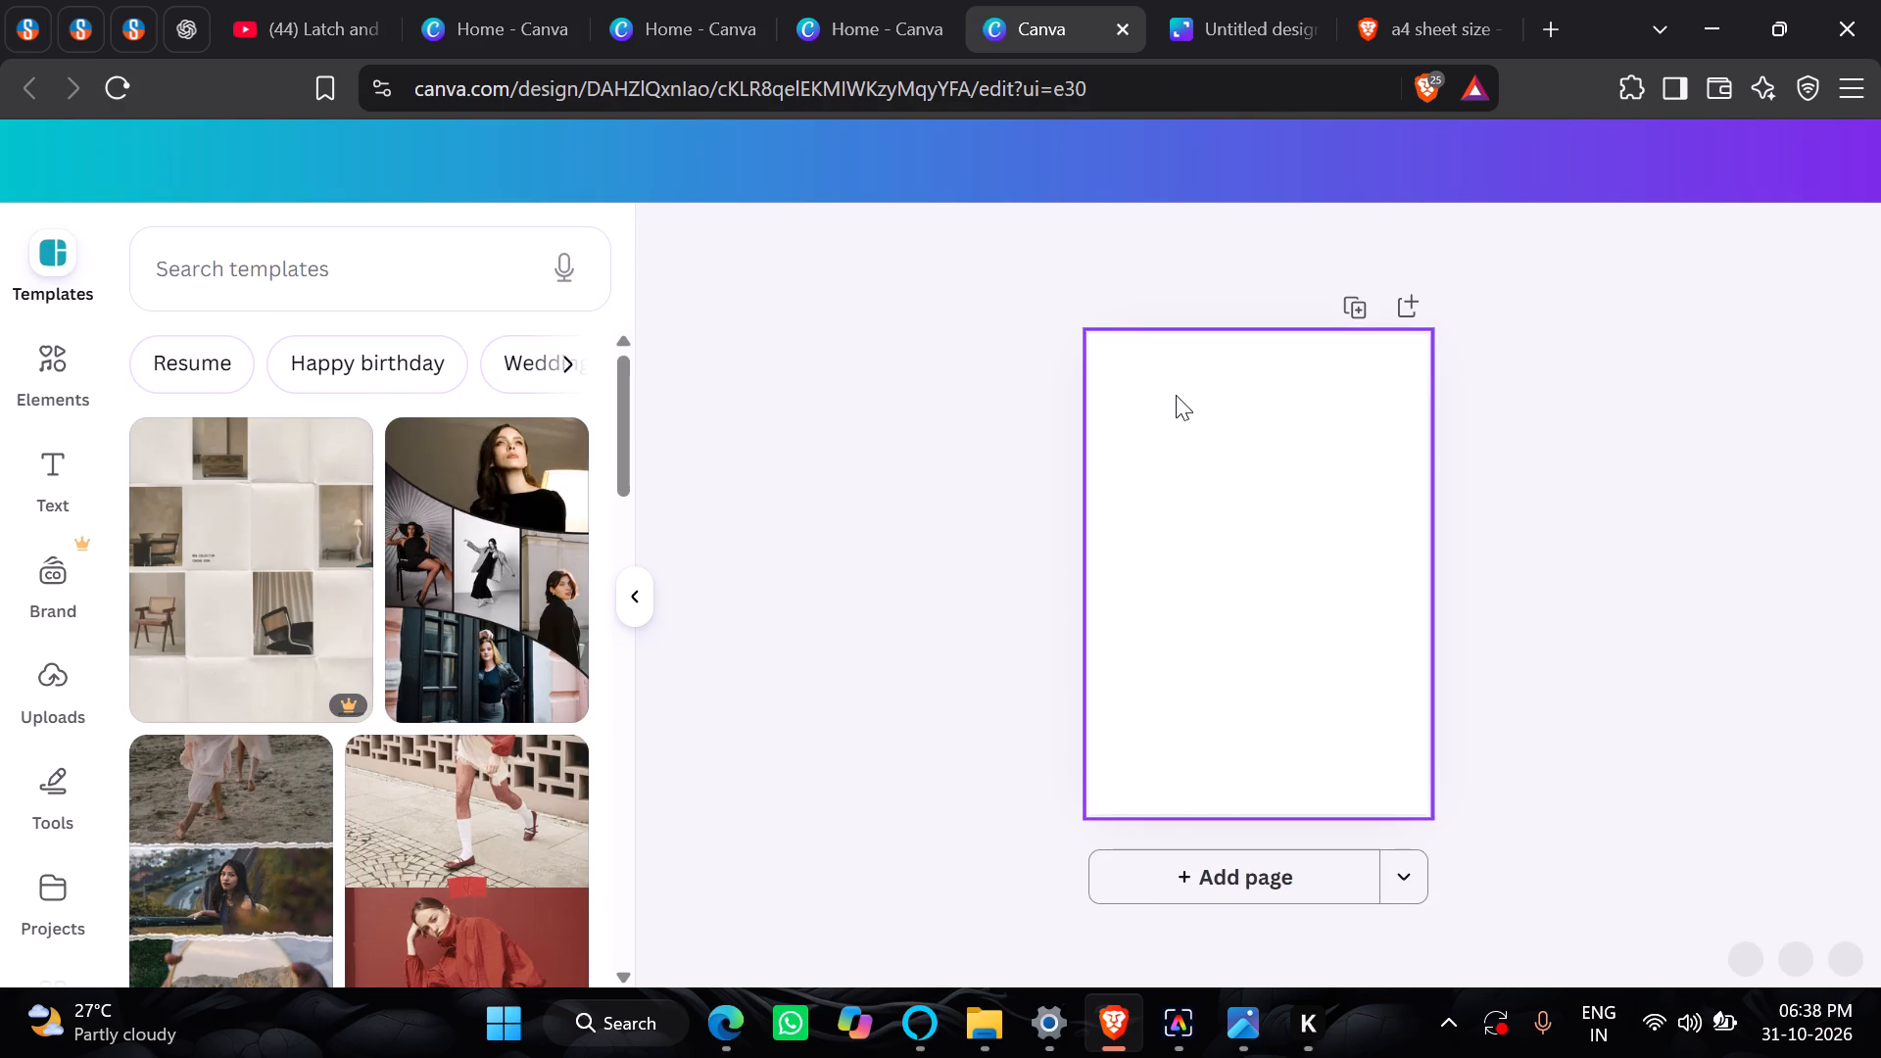
click(70, 507)
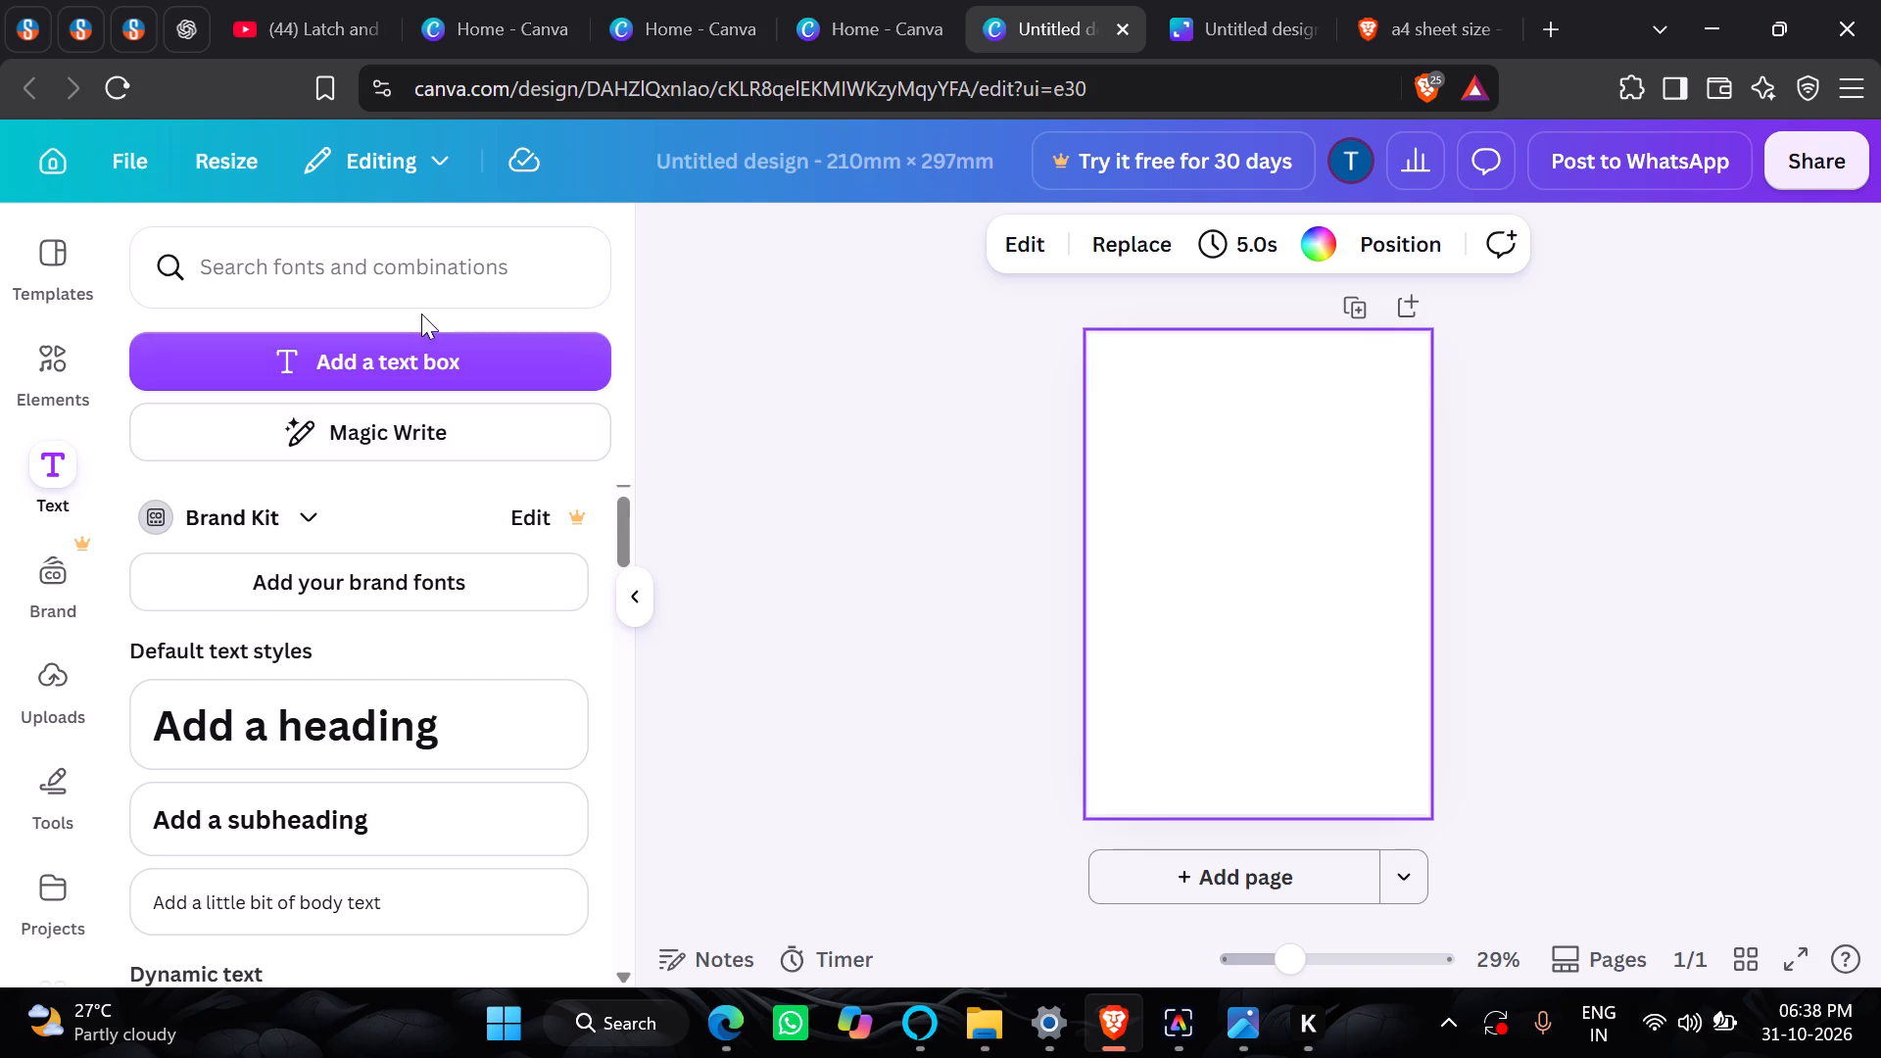
click(320, 821)
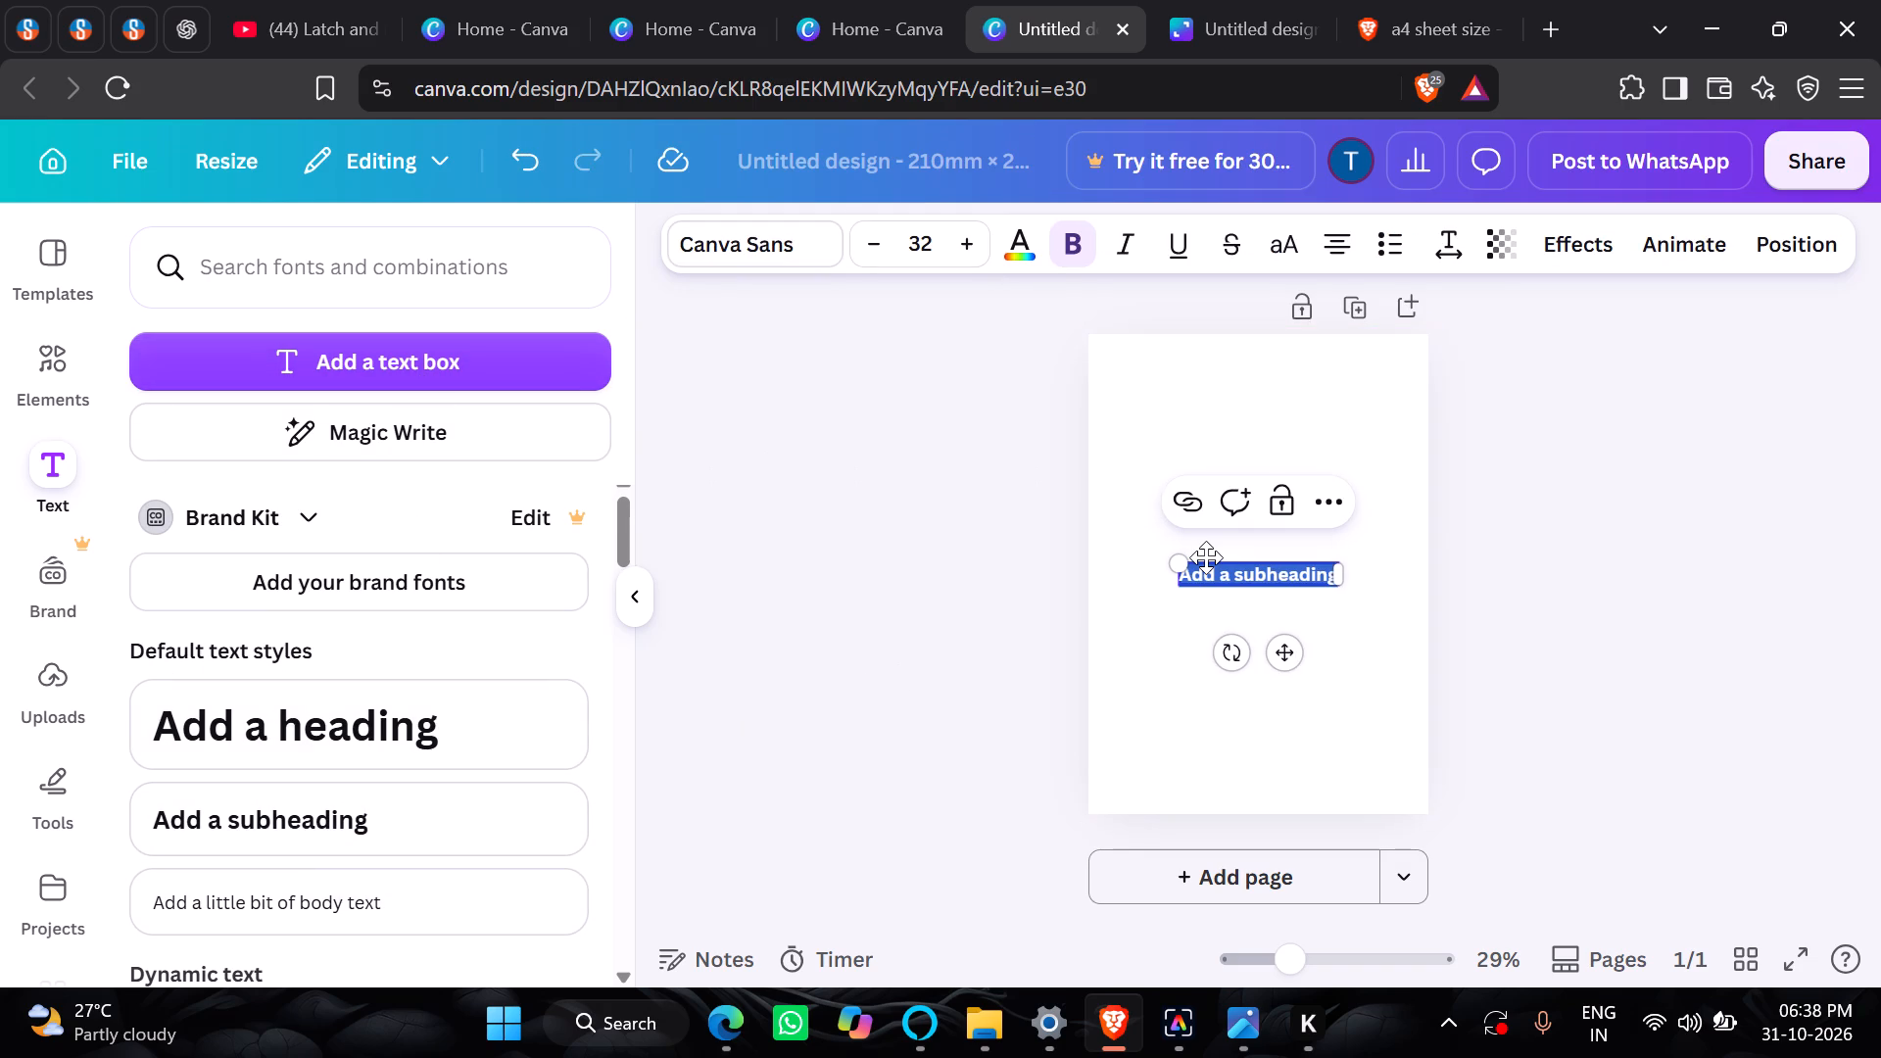
key(BackSpace)
key(BackSpace)
key(BackSpace)
key(BackSpace)
key(BackSpace)
key(BackSpace)
key(BackSpace)
key(BackSpace)
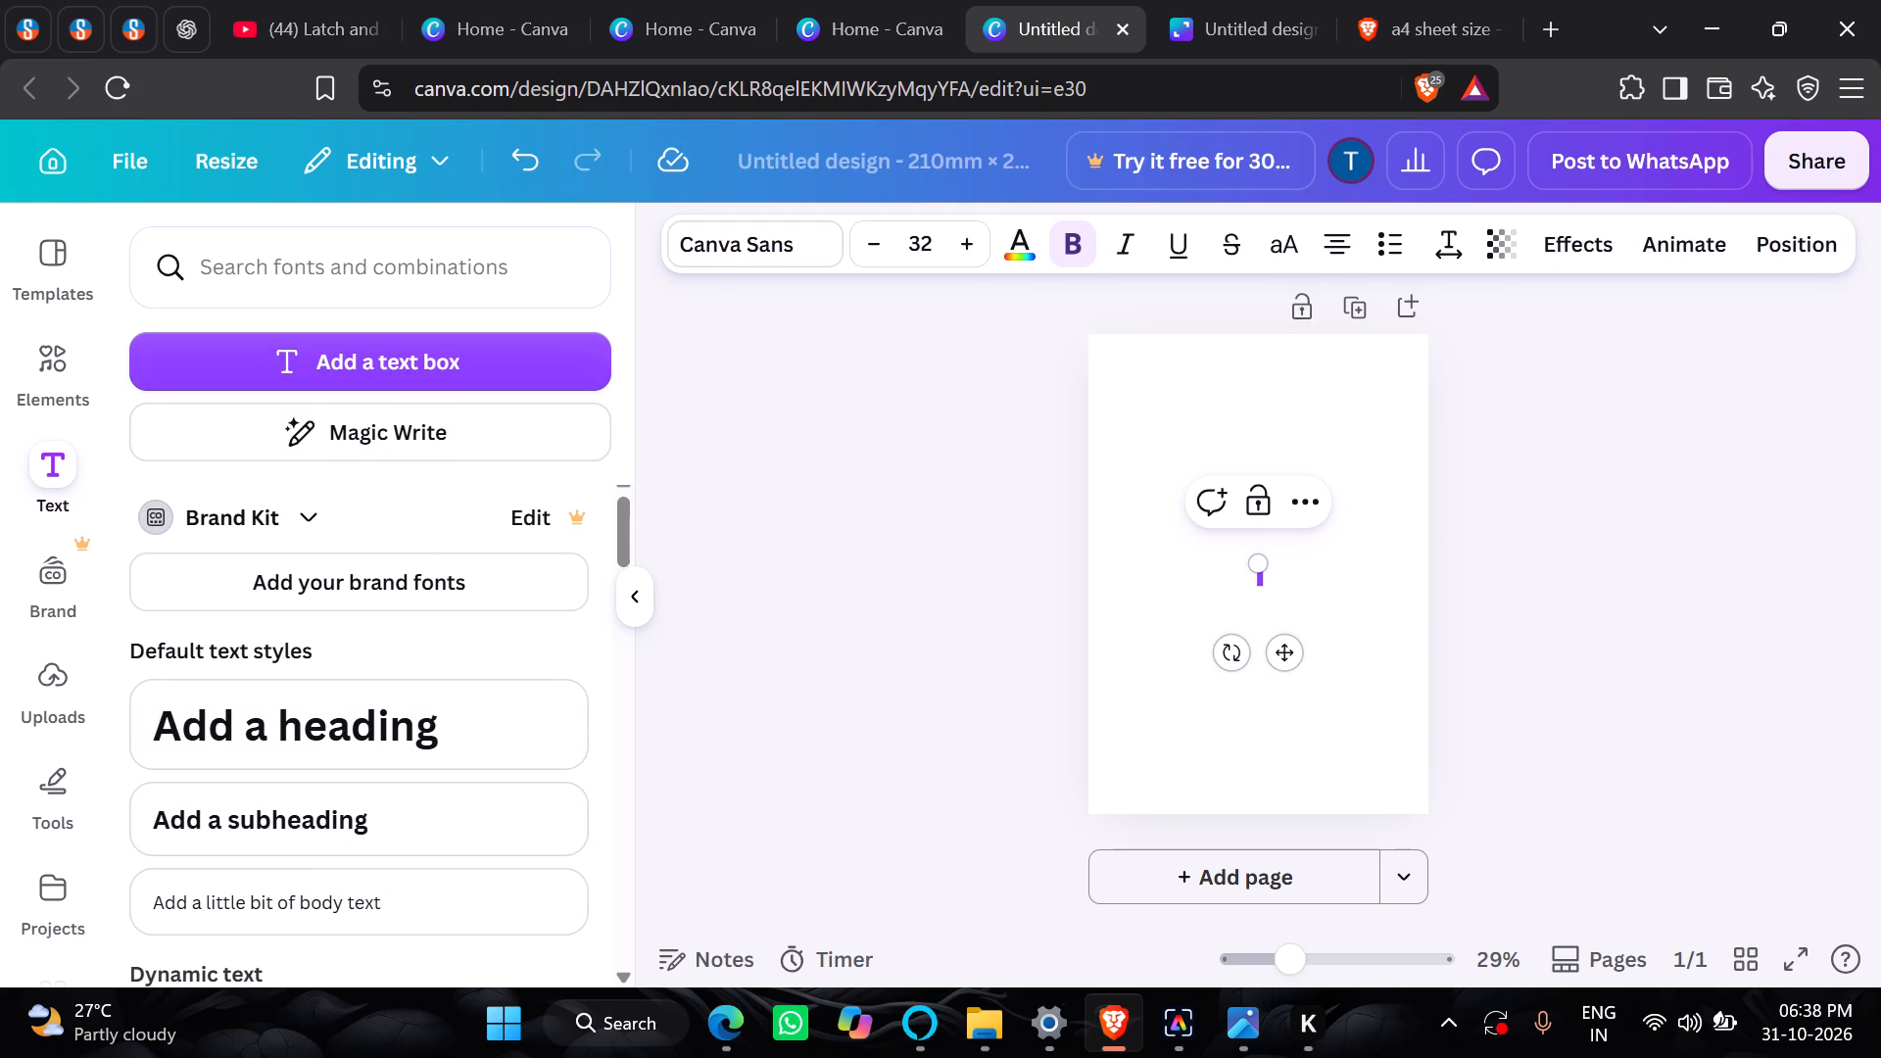
key(ctrl+v)
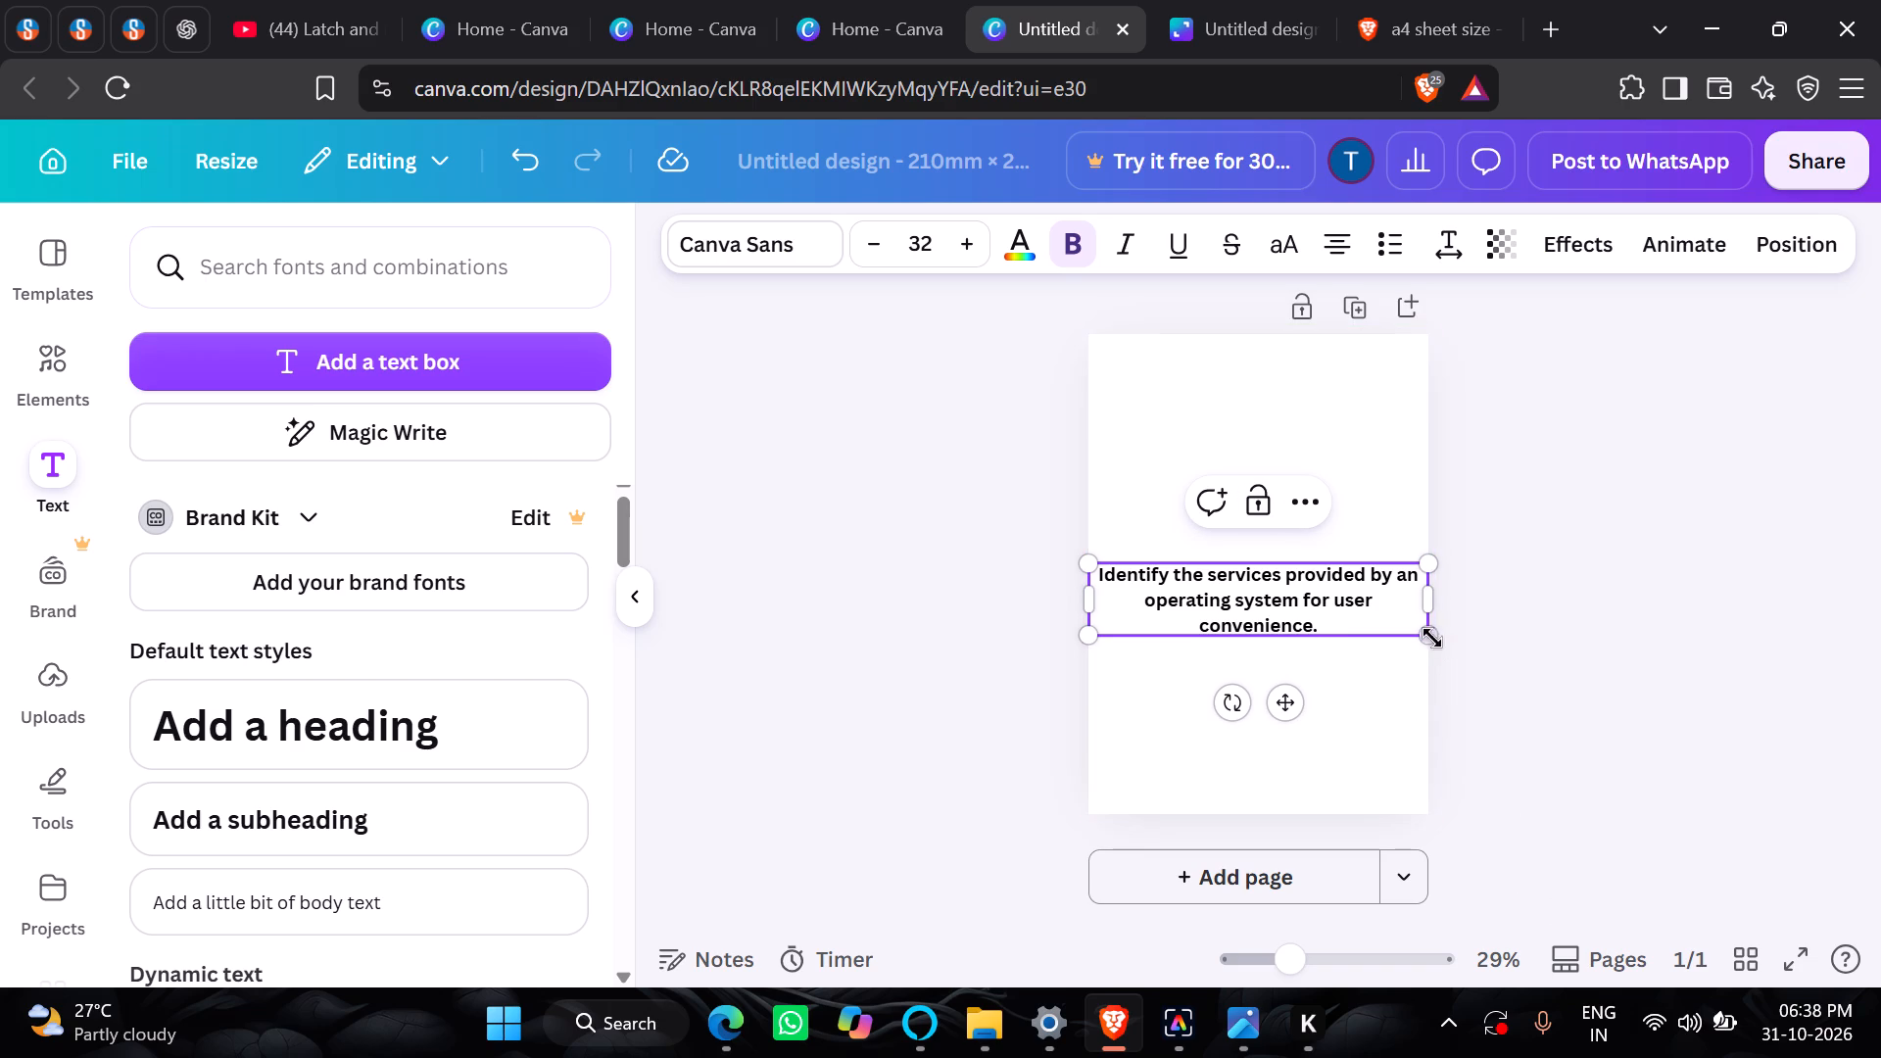
Scale the sentence's text down to size 21.6 and widen its text box to about 204 mm.
drag(1424, 628, 1335, 509)
drag(1321, 592, 1421, 584)
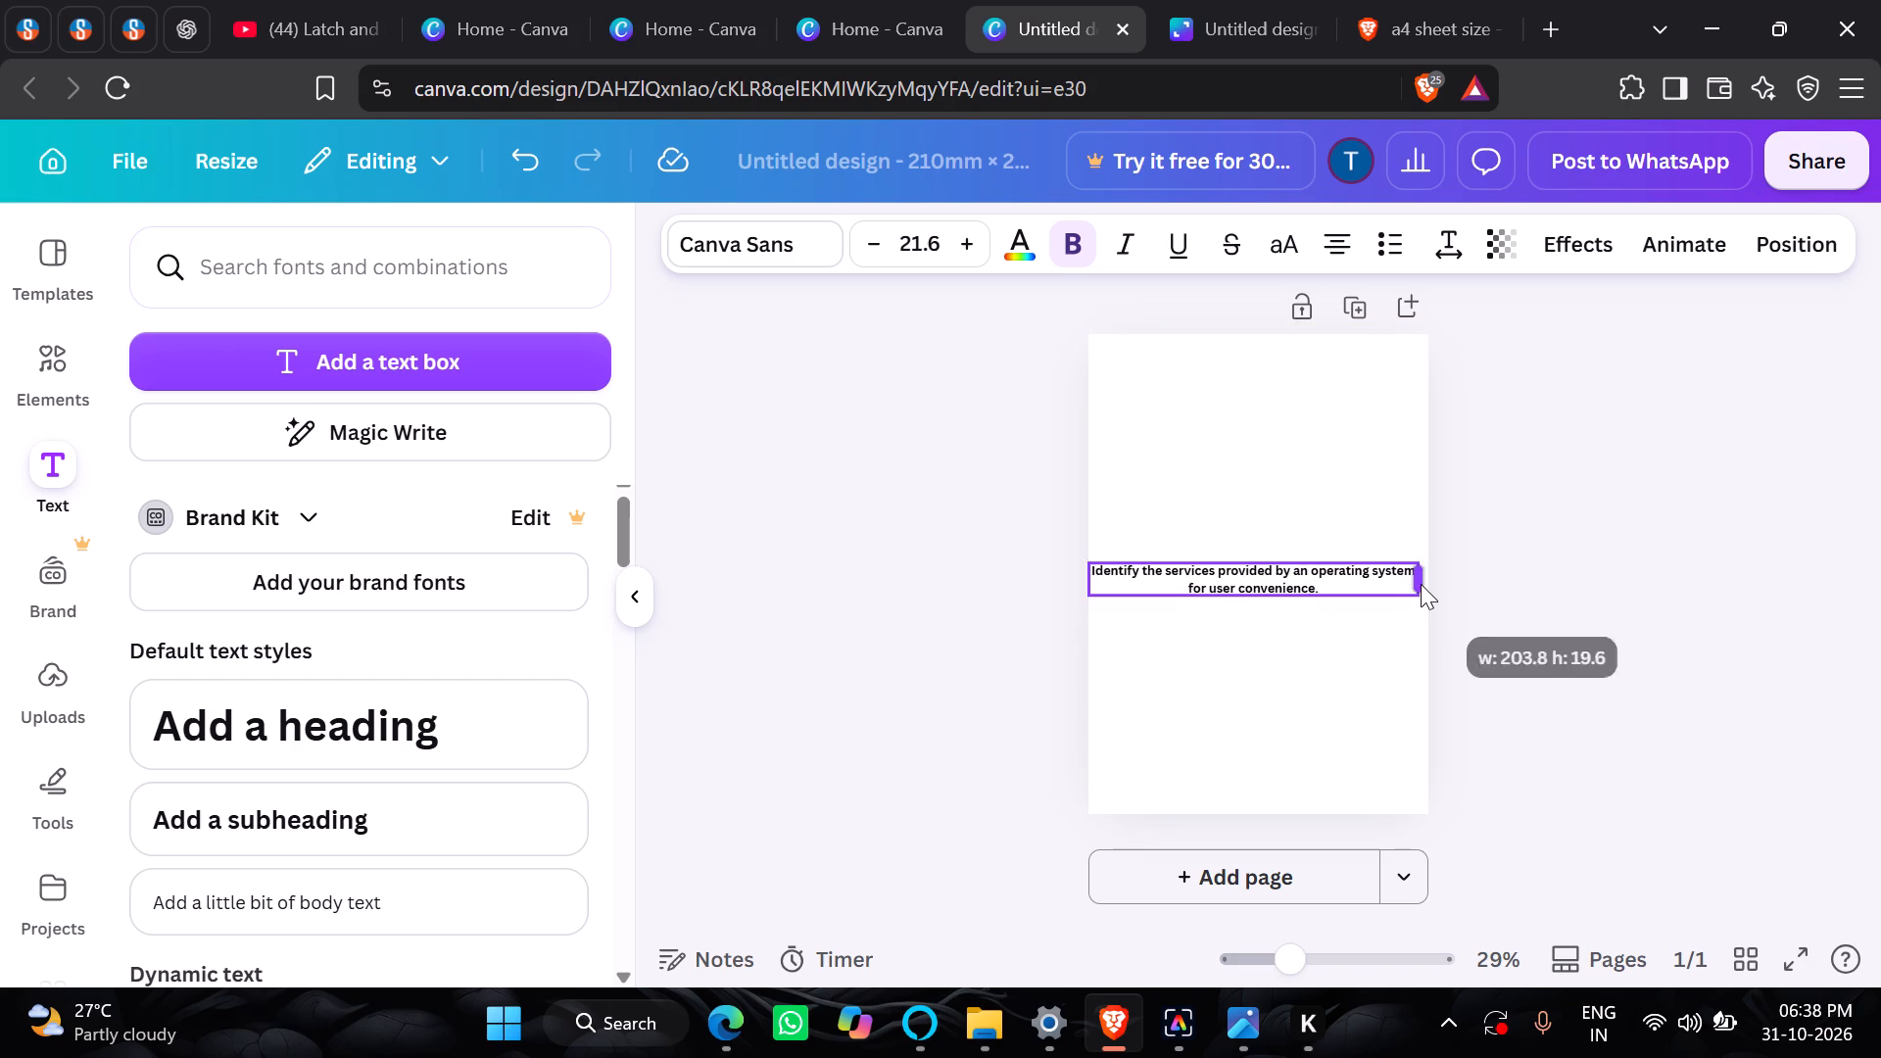
Scale the sentence's text down to size 14.1, extending its text box to the page's right edge between reductions.
drag(1421, 584, 1425, 584)
click(1412, 595)
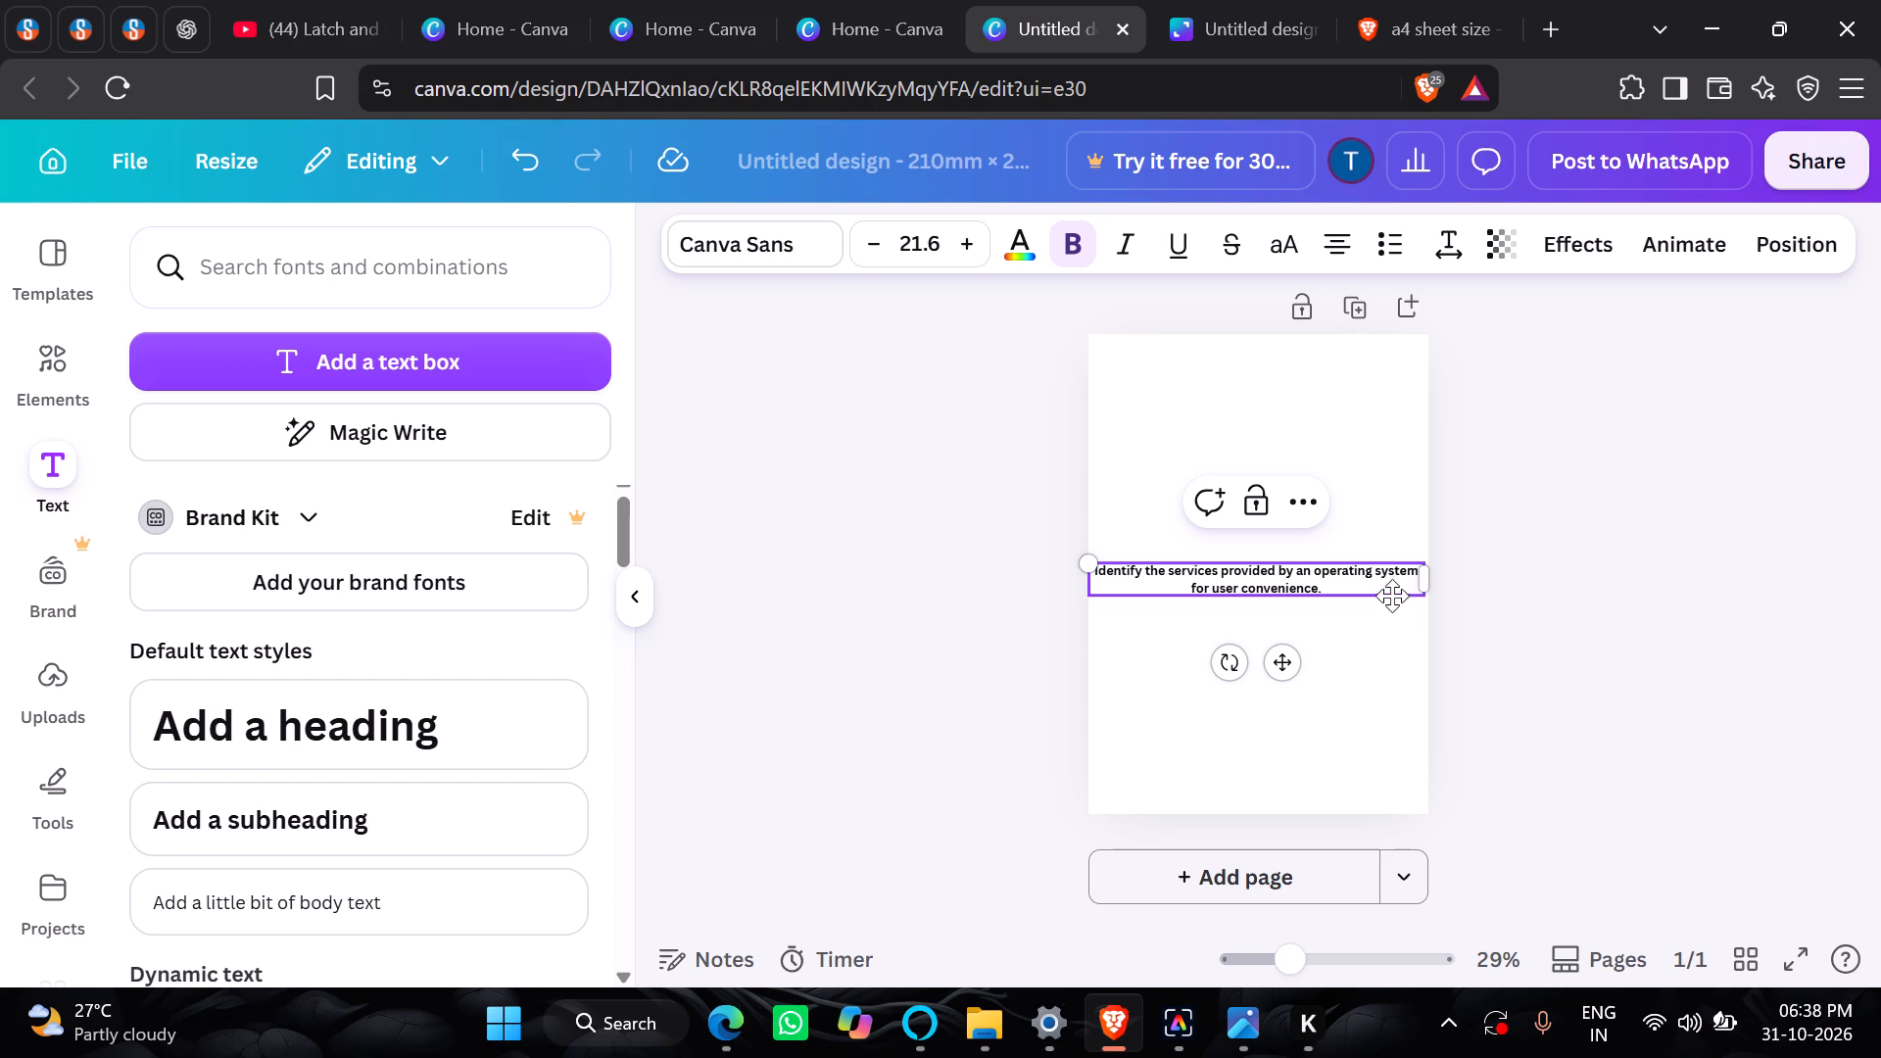
click(1375, 586)
drag(1080, 560, 1128, 586)
click(1221, 598)
drag(1343, 576, 1343, 575)
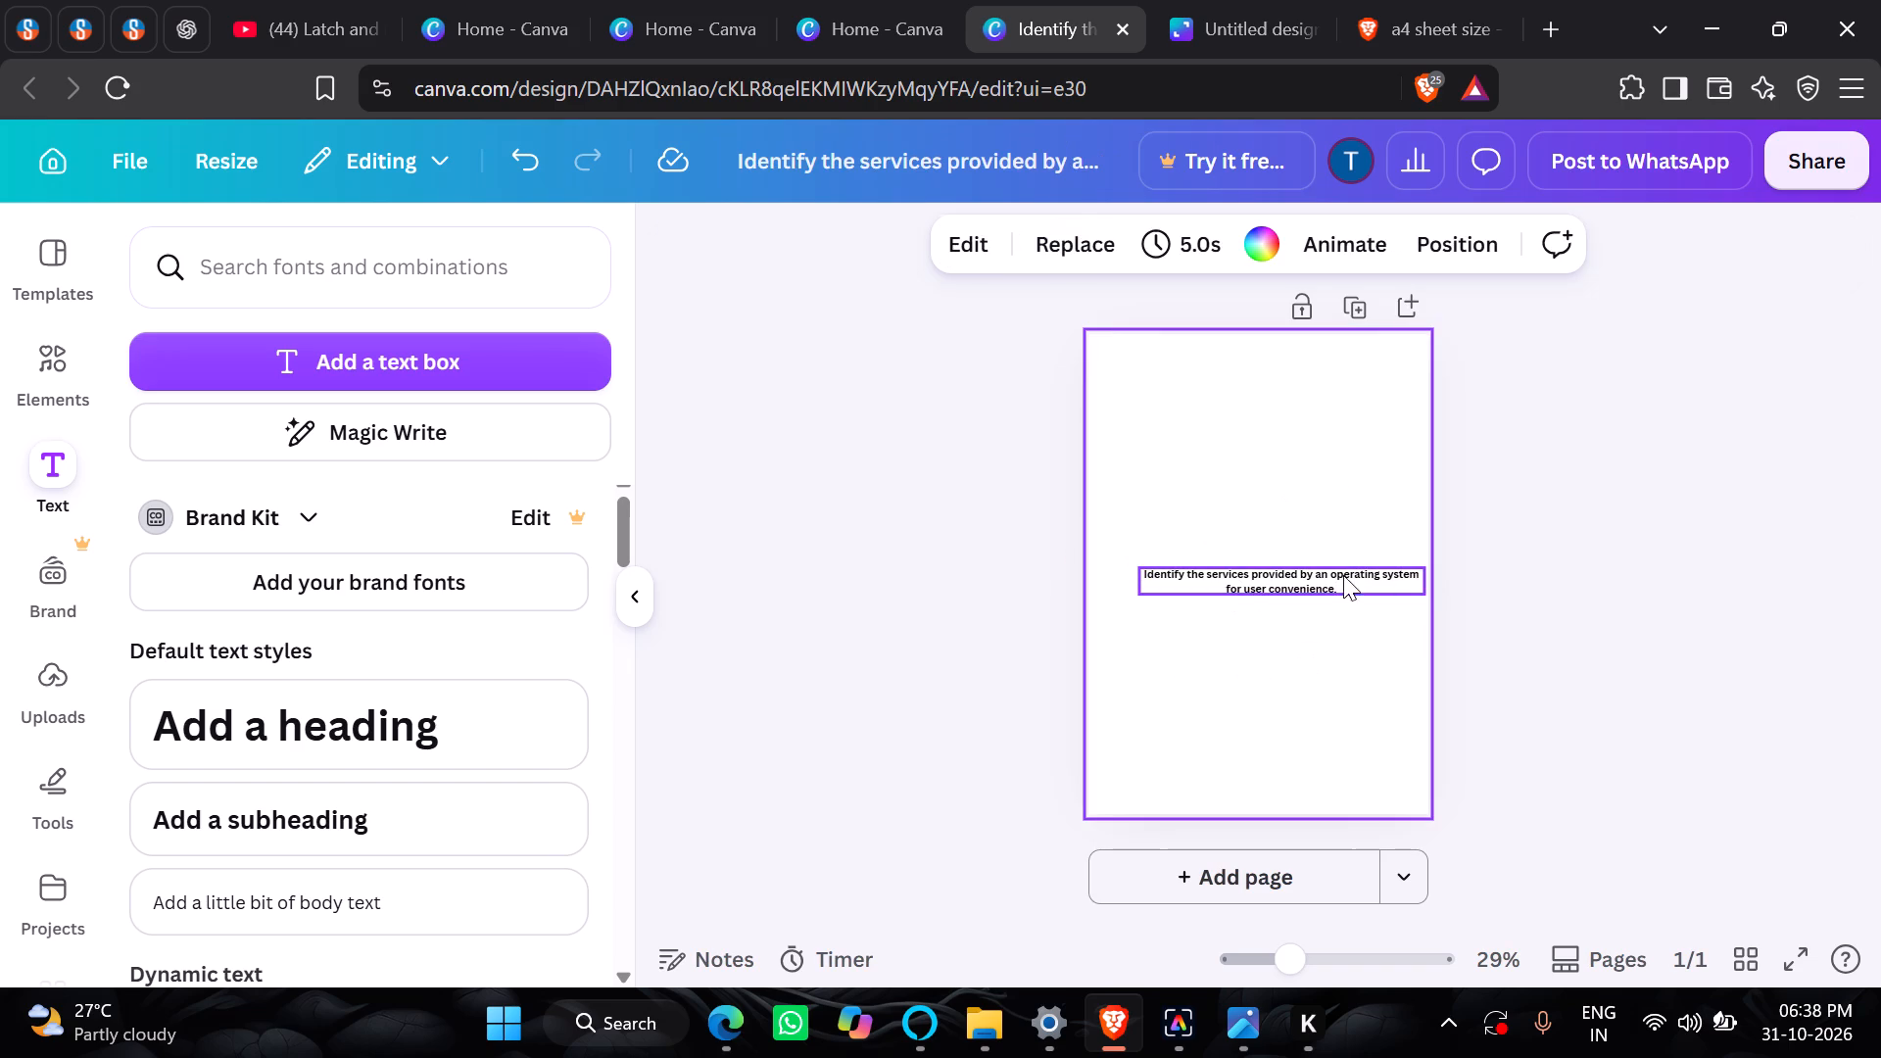
drag(1343, 575, 1294, 568)
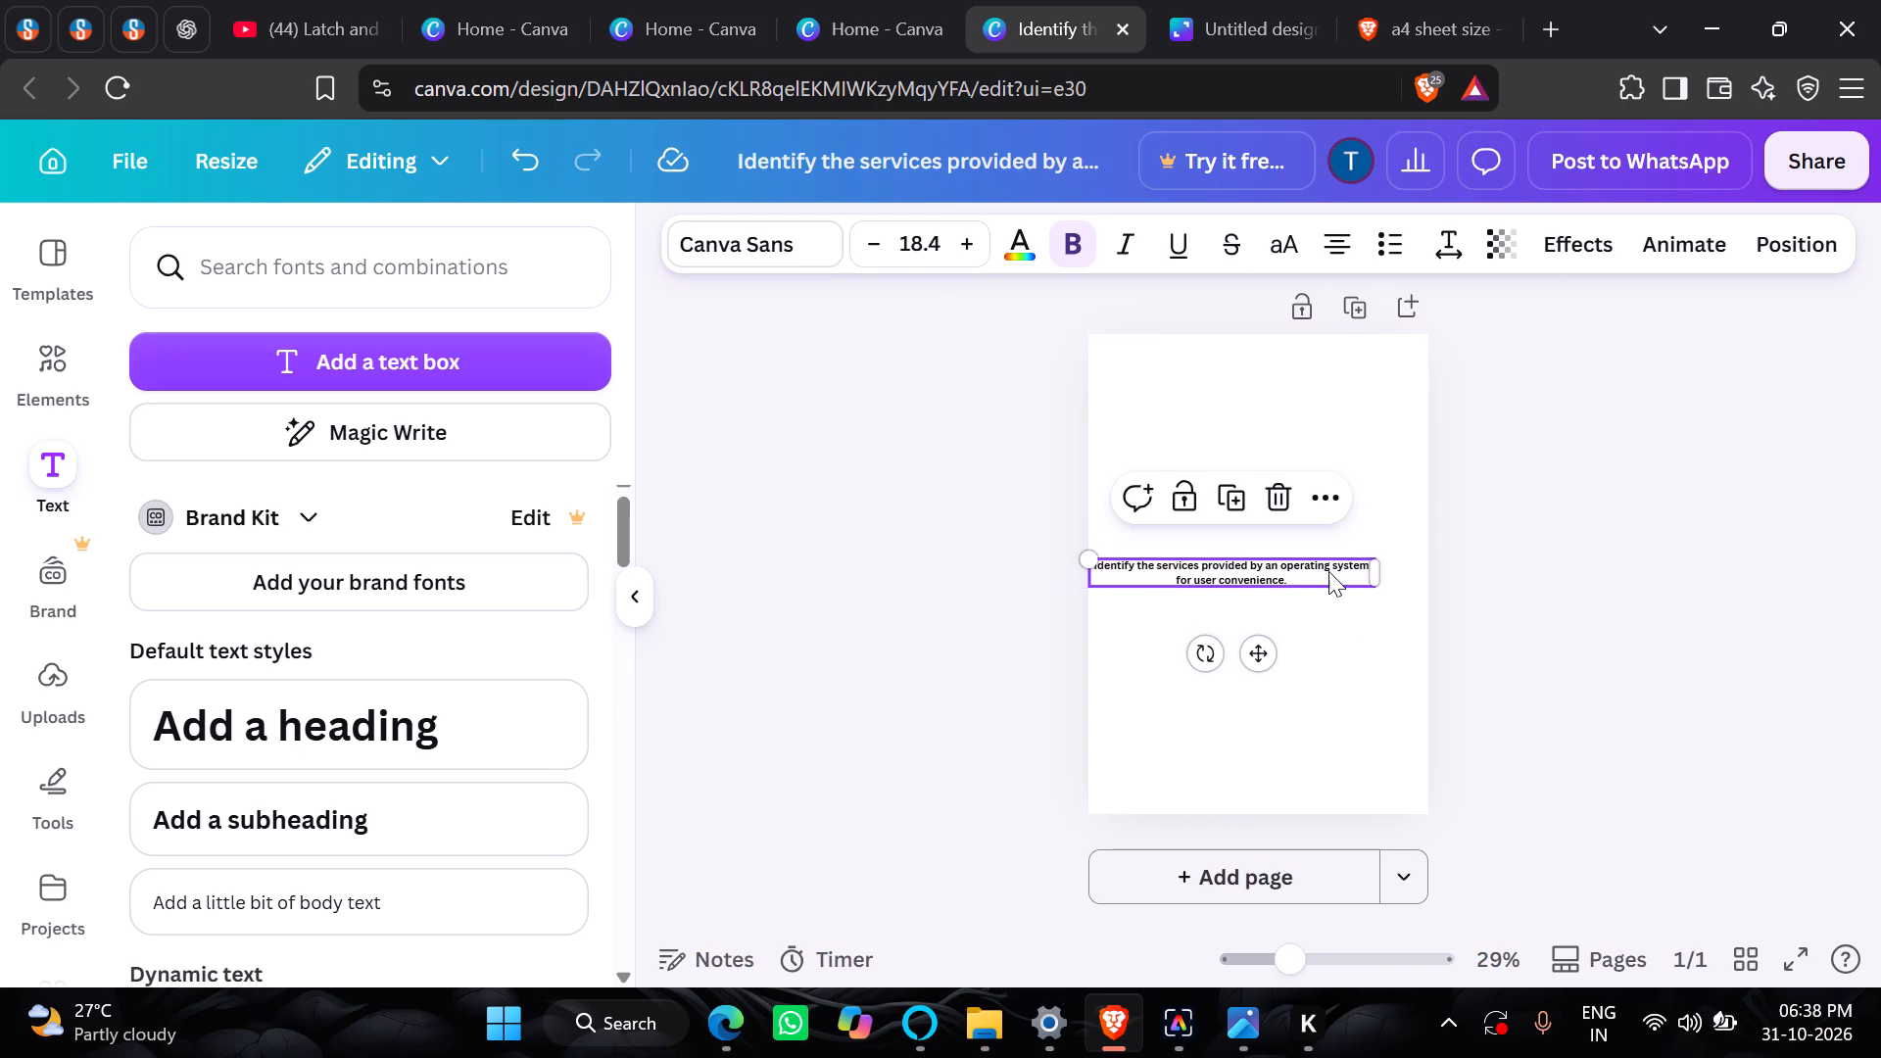
drag(1378, 571, 1432, 571)
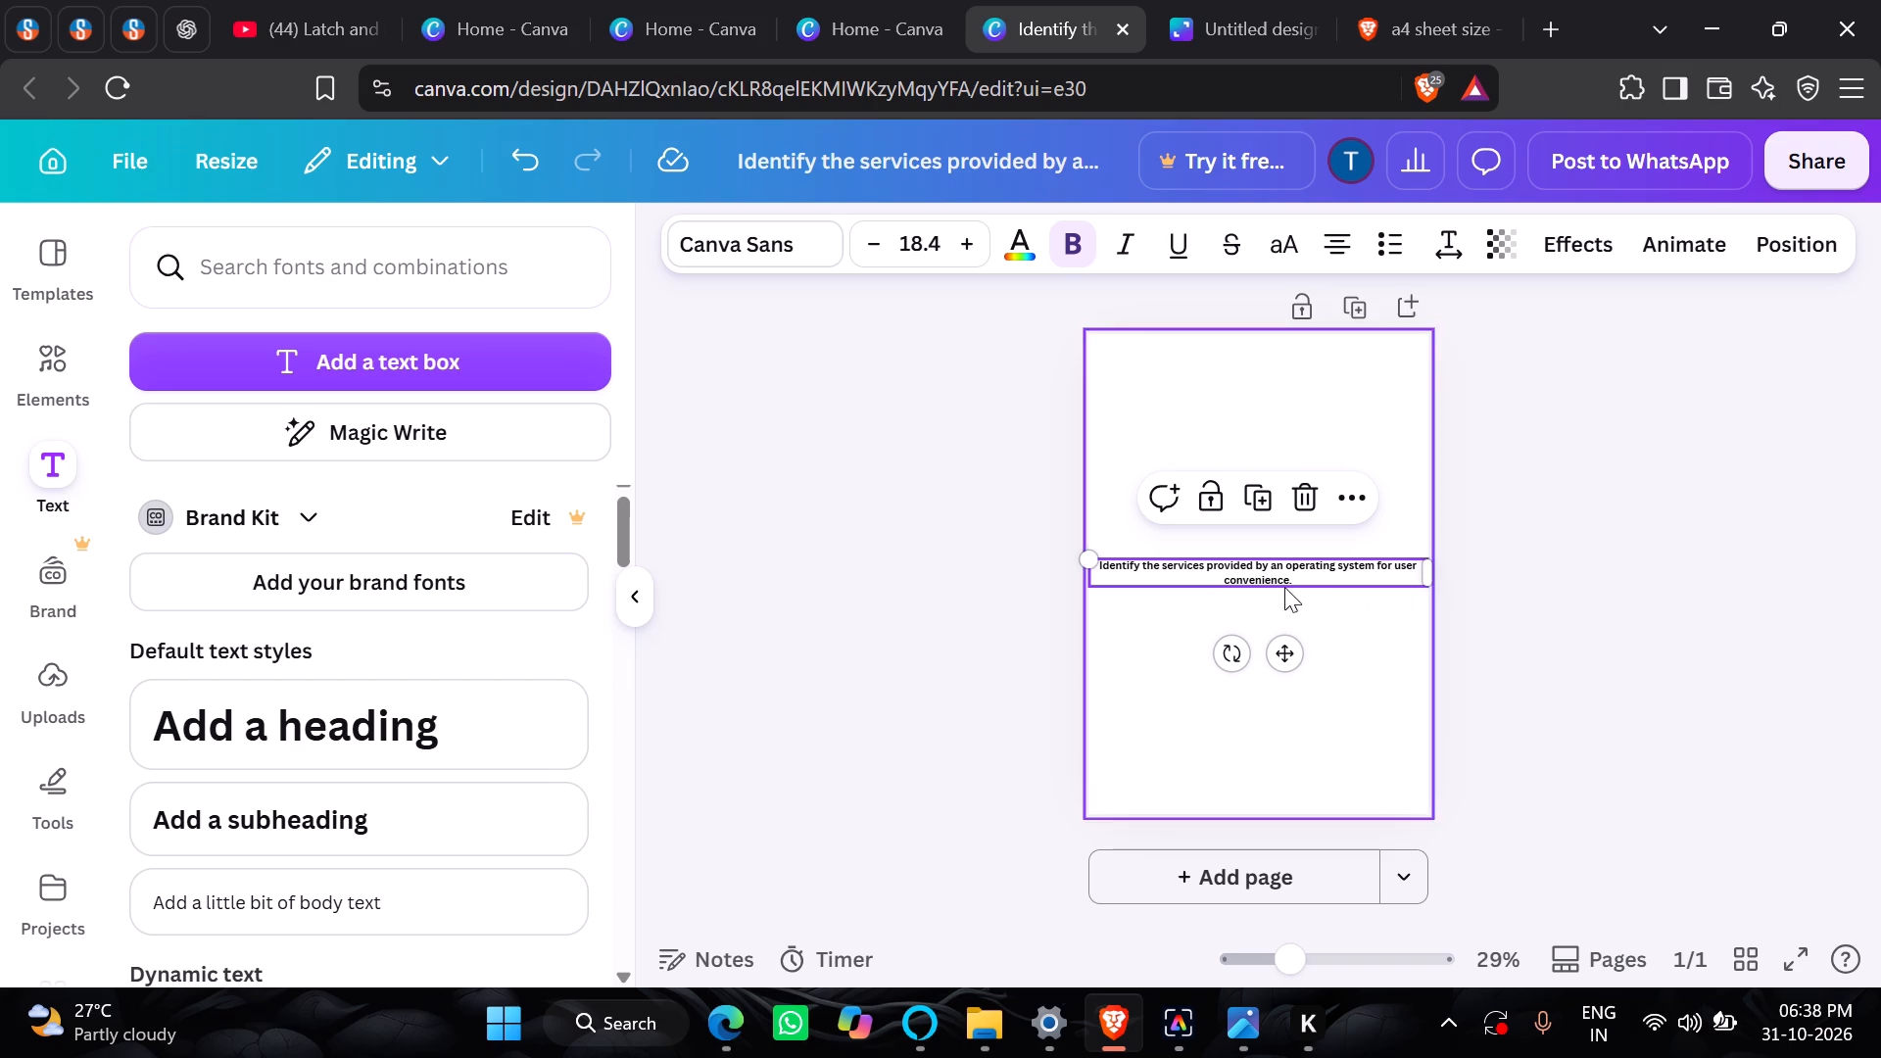
drag(1082, 549, 1124, 571)
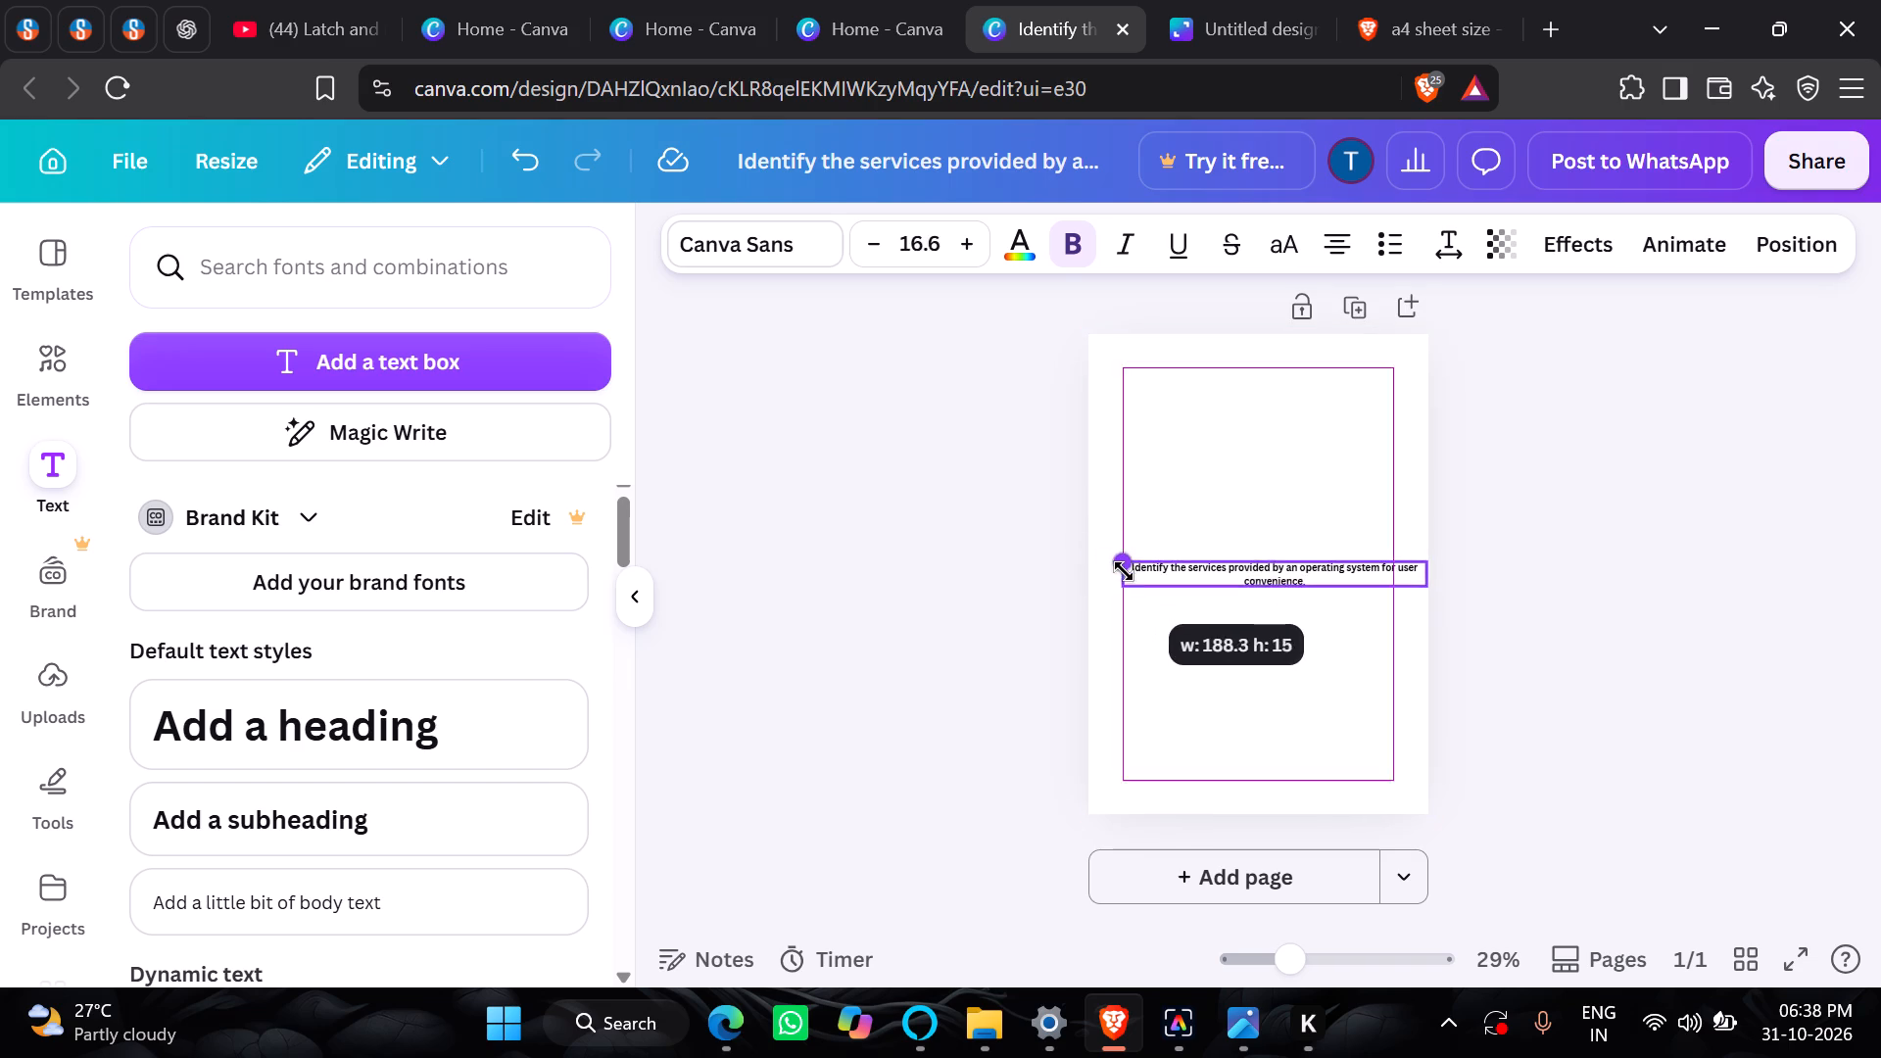
drag(1124, 571, 1159, 592)
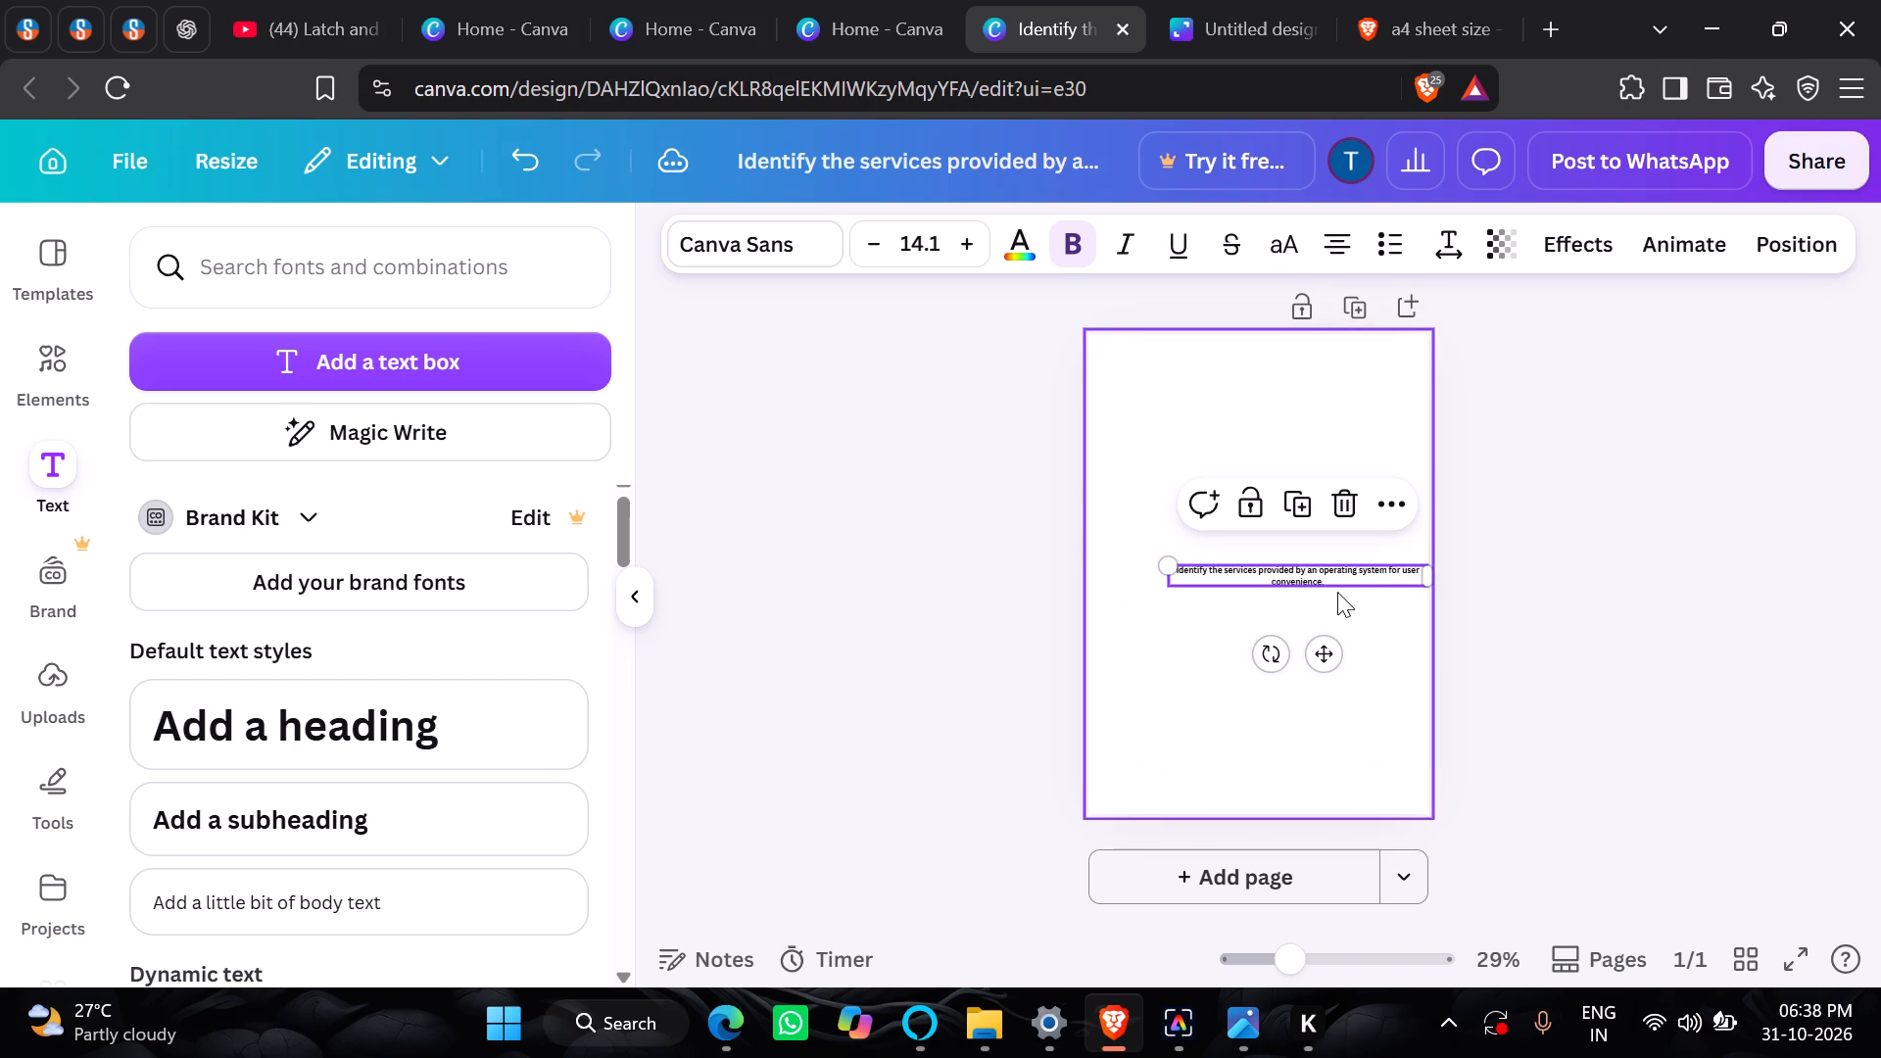
Move the sentence to the top of the page and widen its text box to the page's full width, fitting it on one line.
drag(1334, 588, 1270, 587)
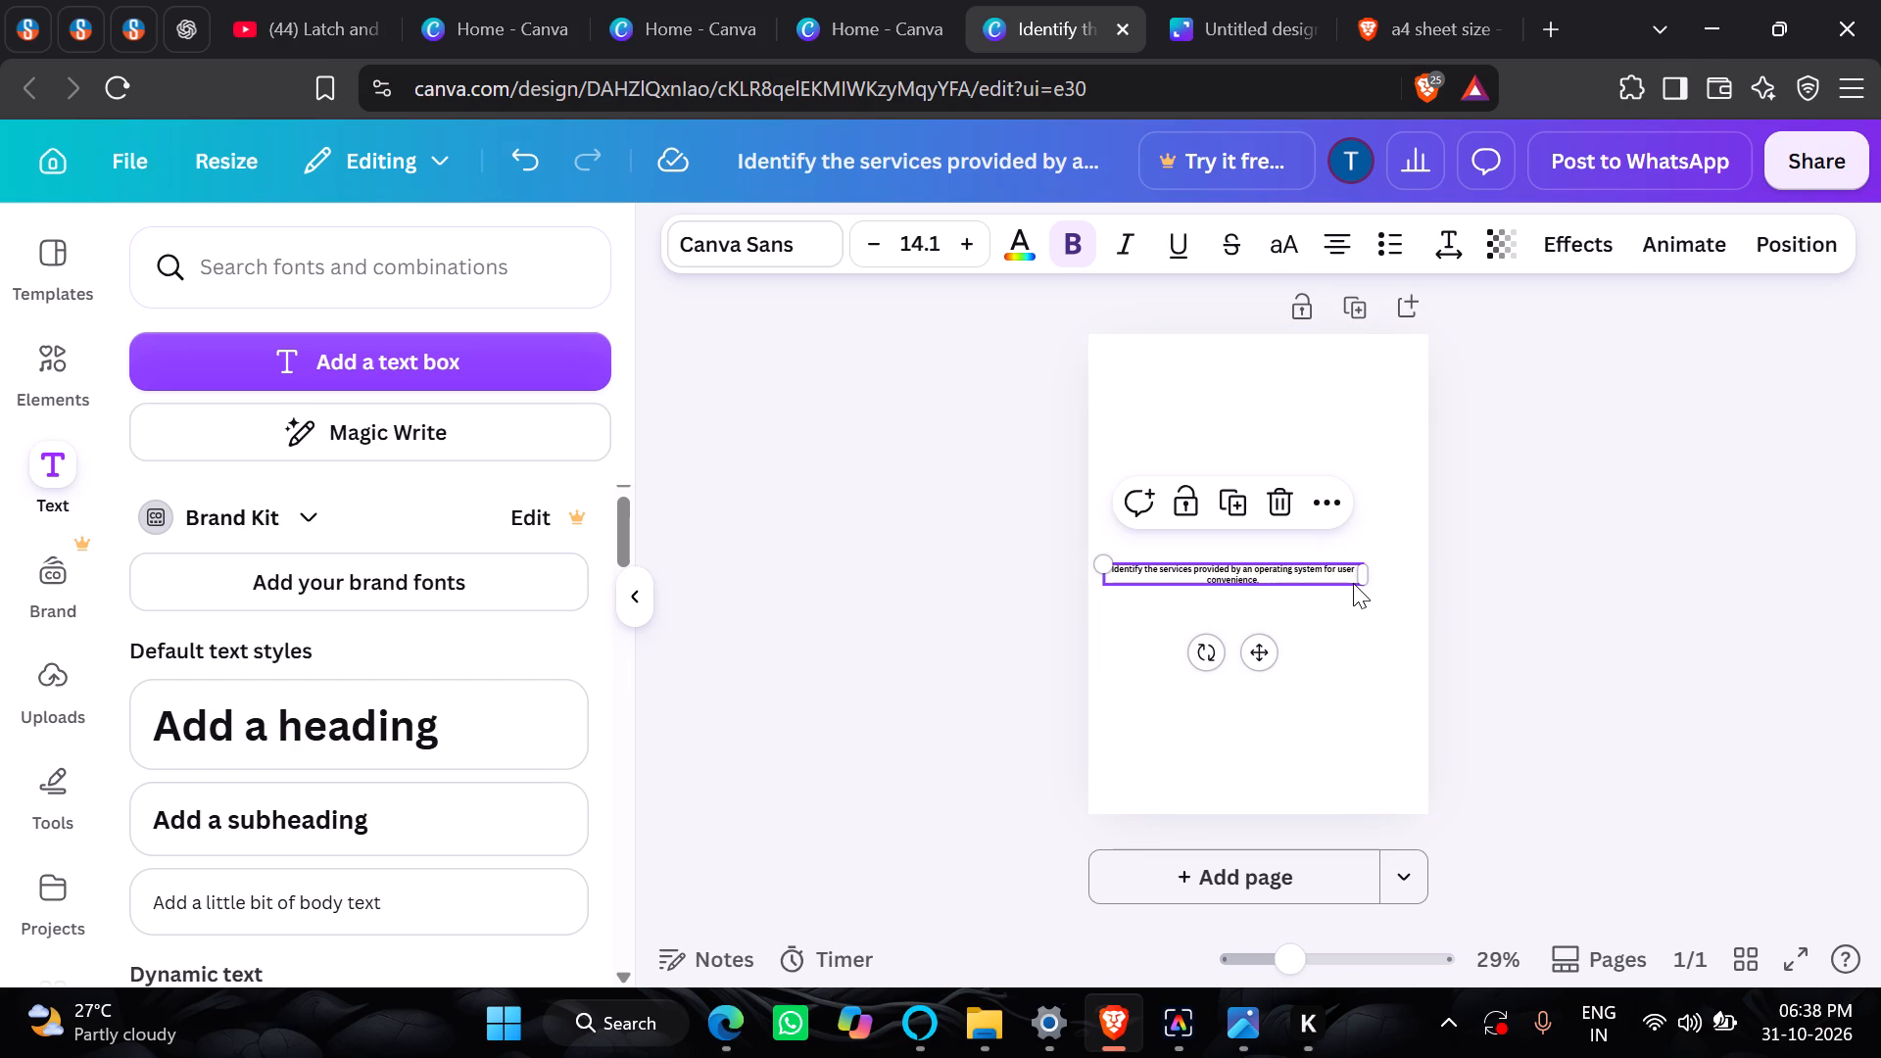
drag(1361, 573, 1405, 590)
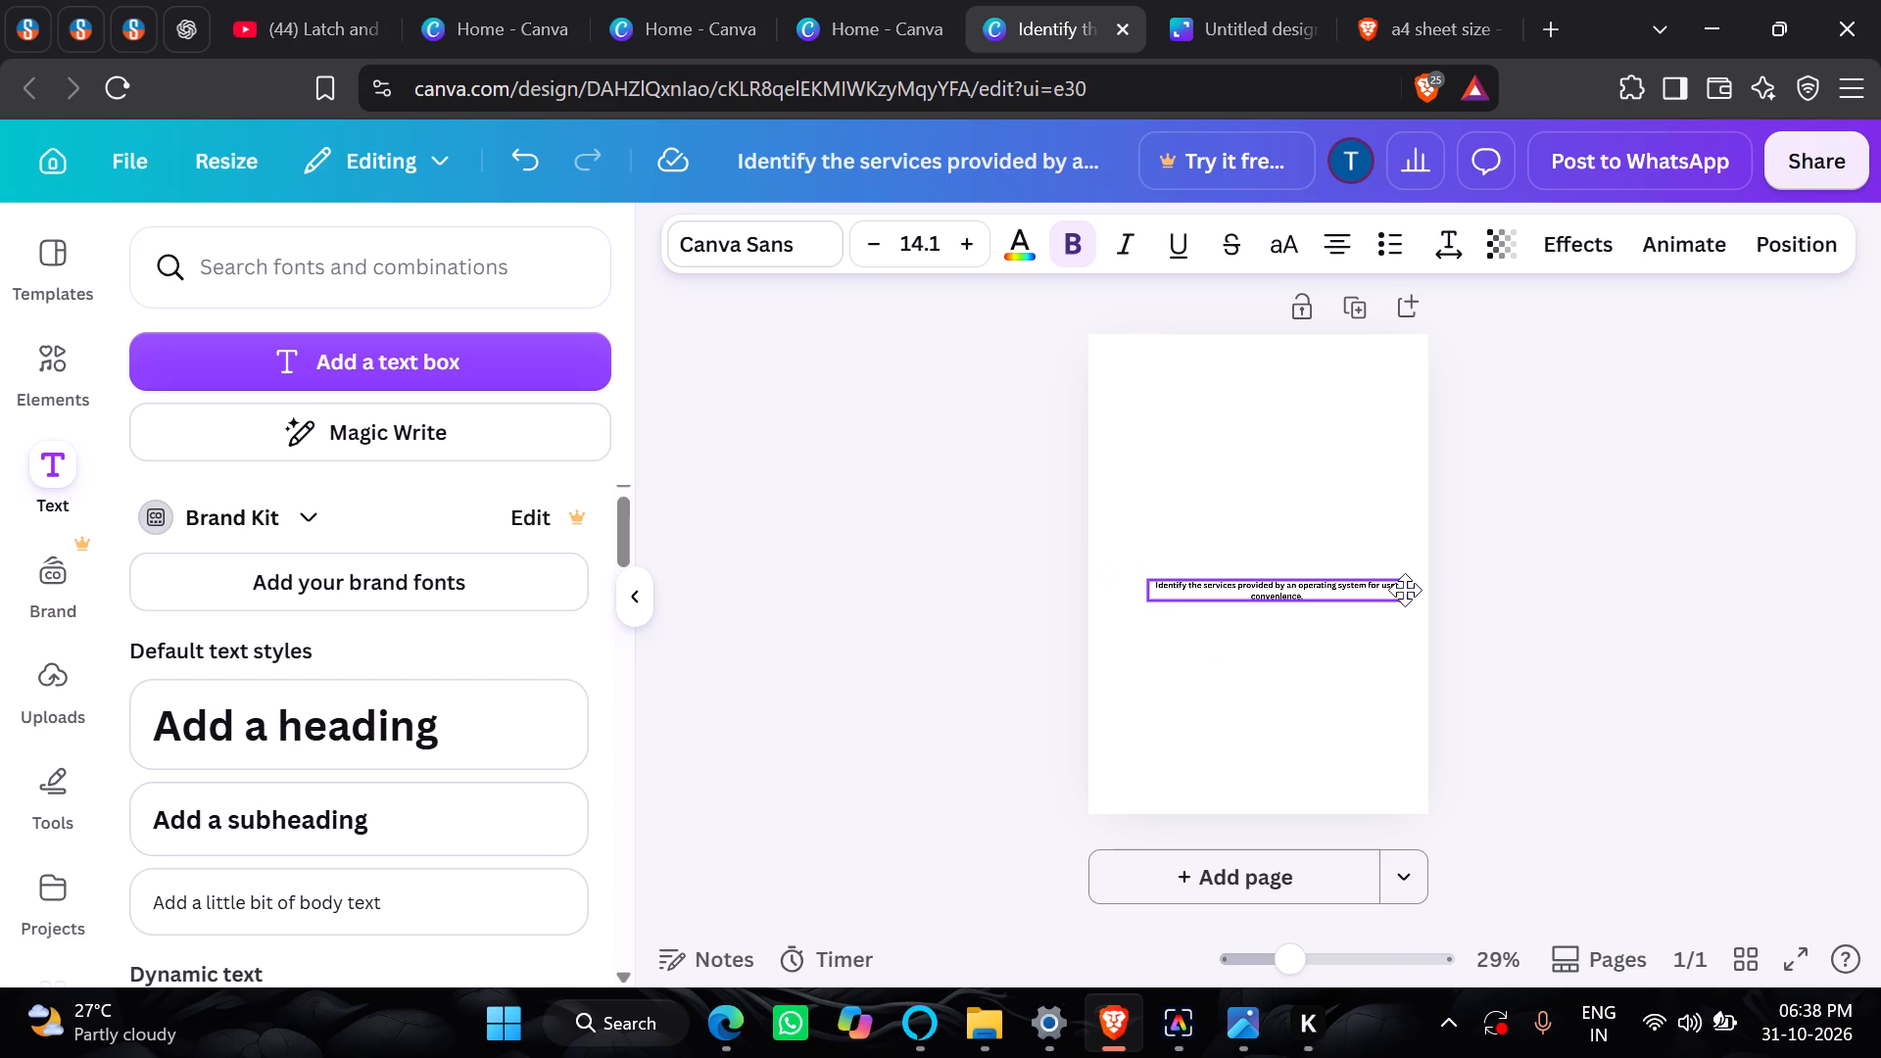
drag(1405, 590, 1373, 371)
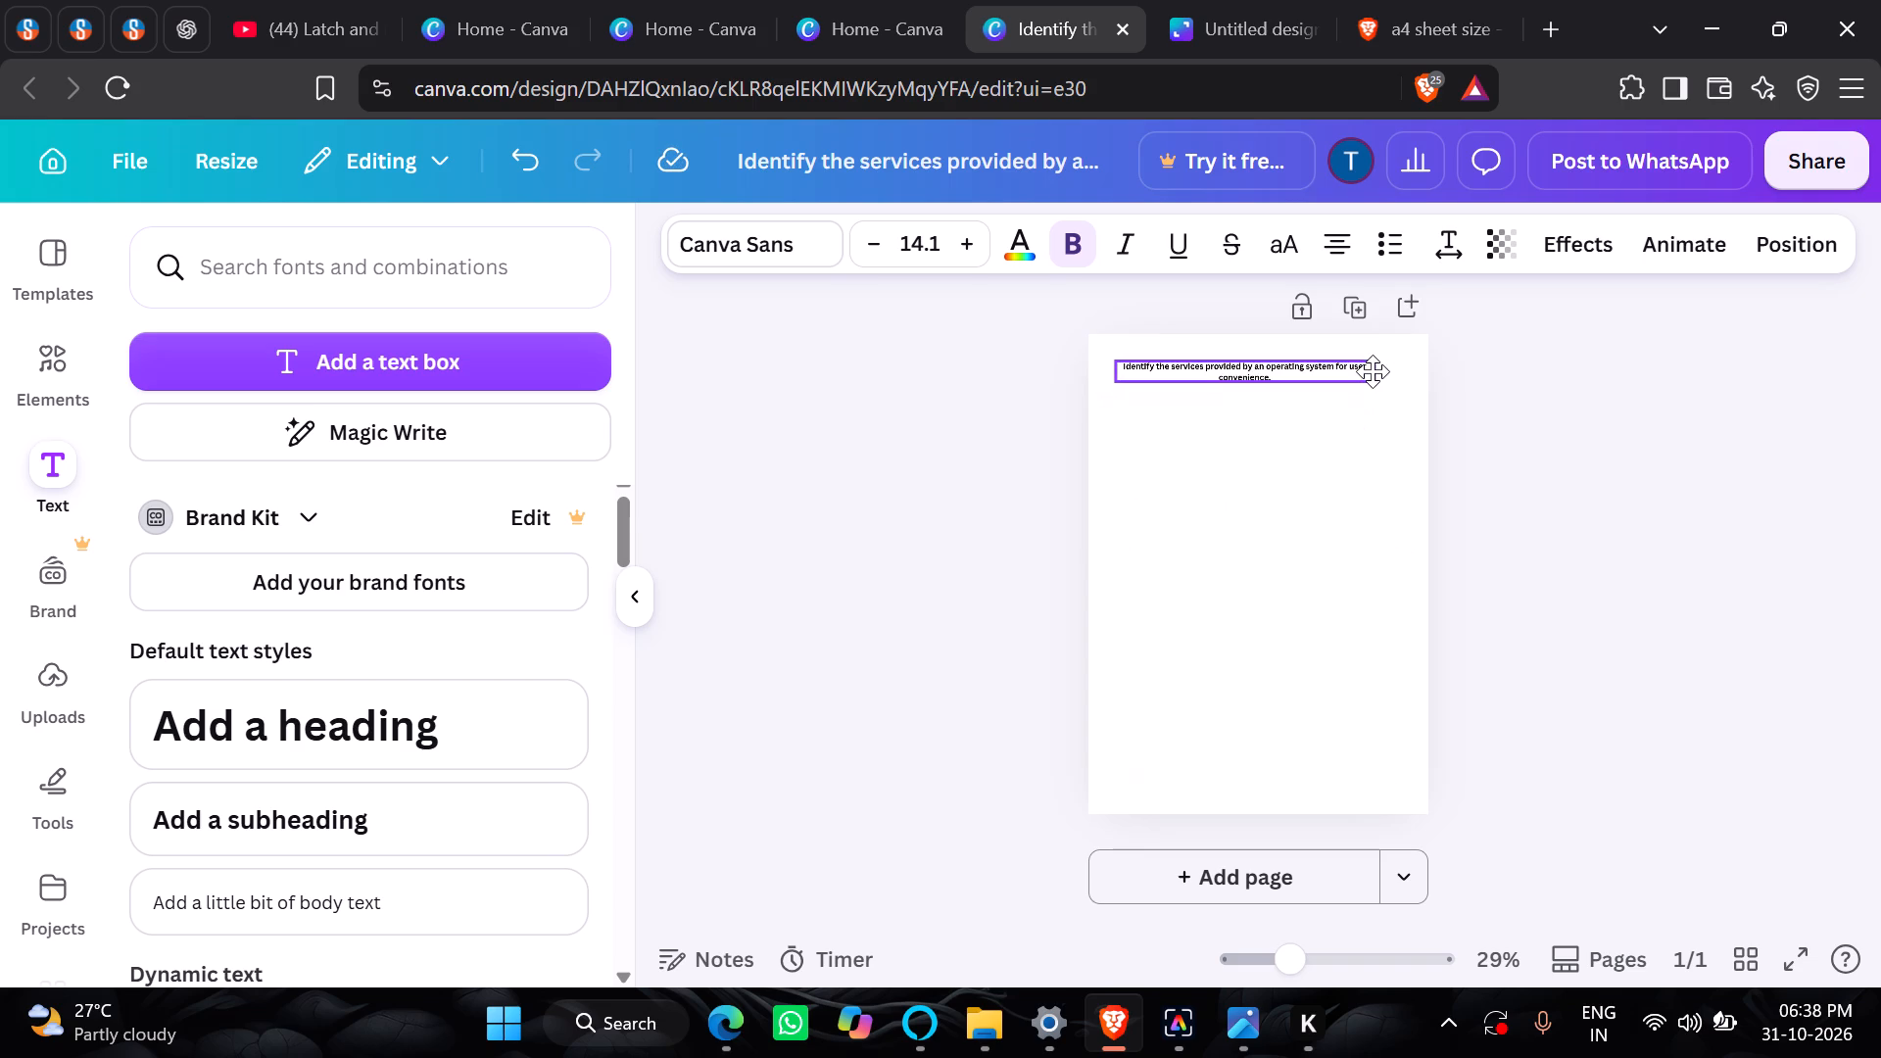
drag(1373, 371, 1348, 356)
click(1550, 388)
click(1197, 356)
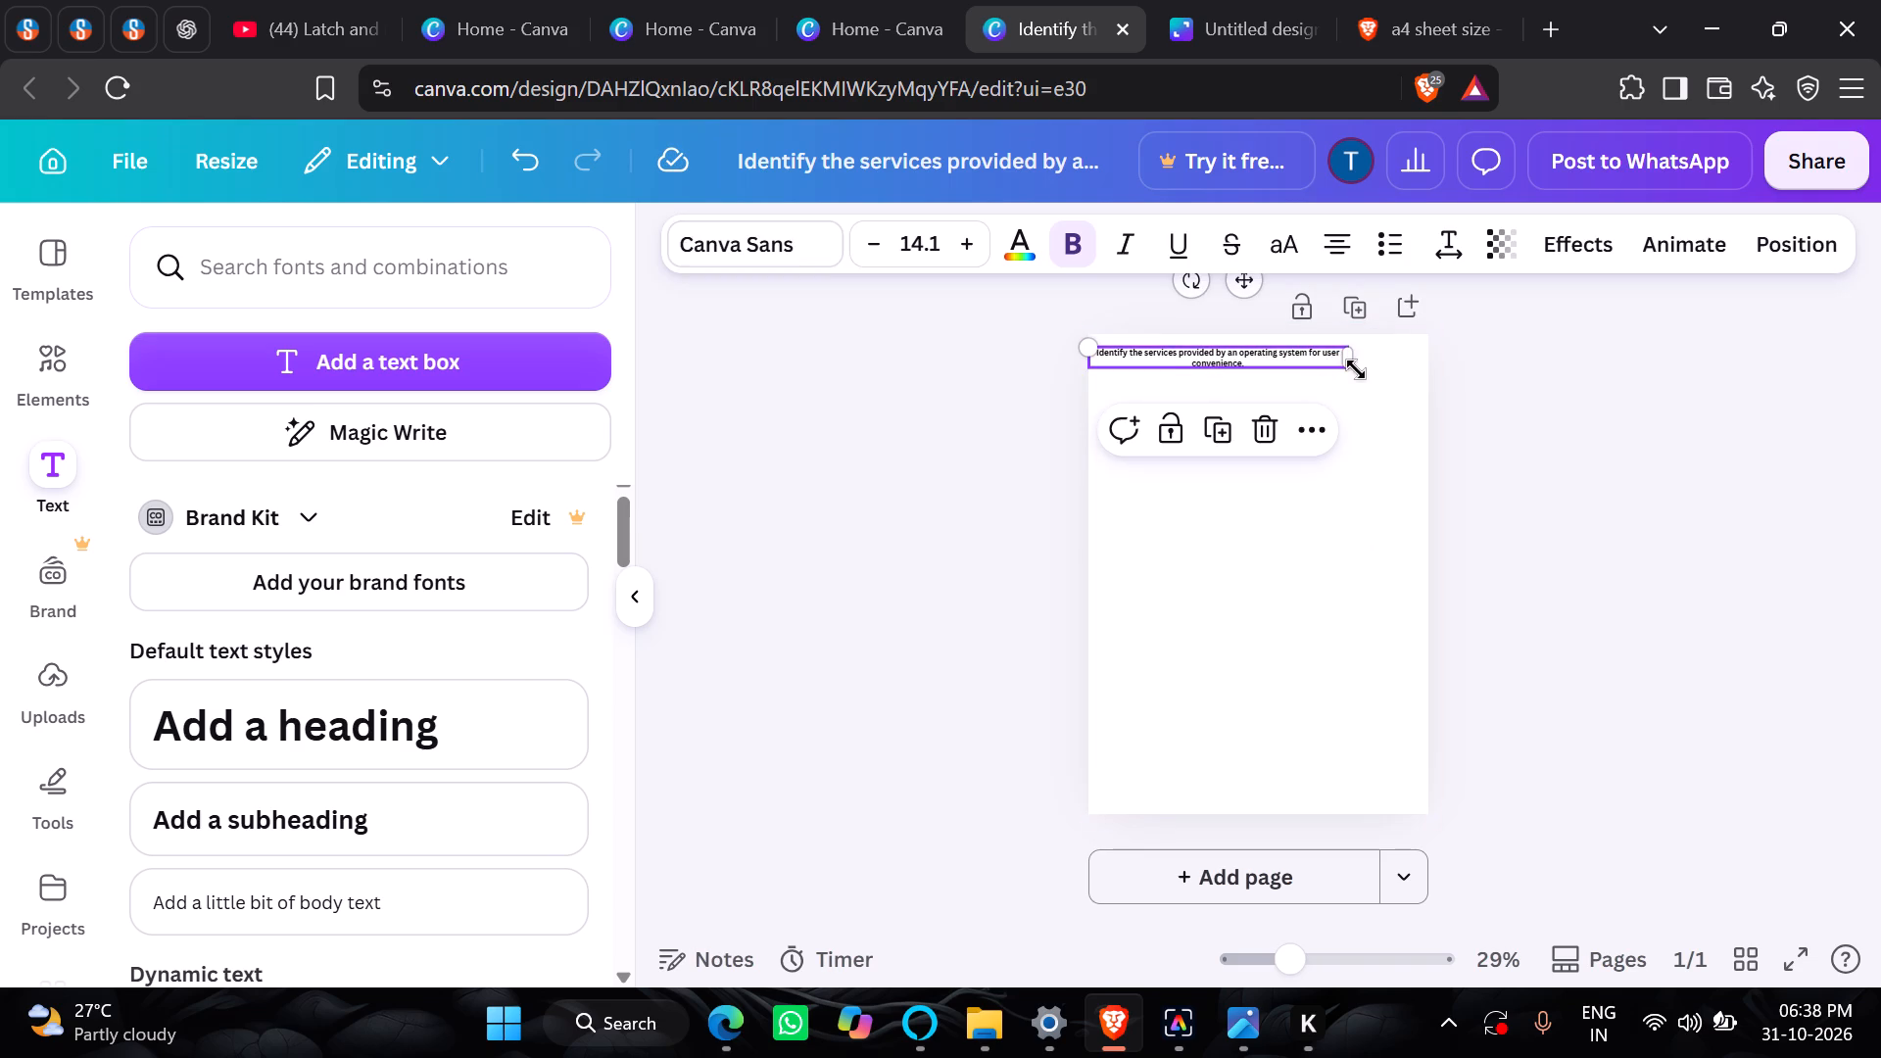
drag(1353, 358, 1425, 358)
click(1600, 469)
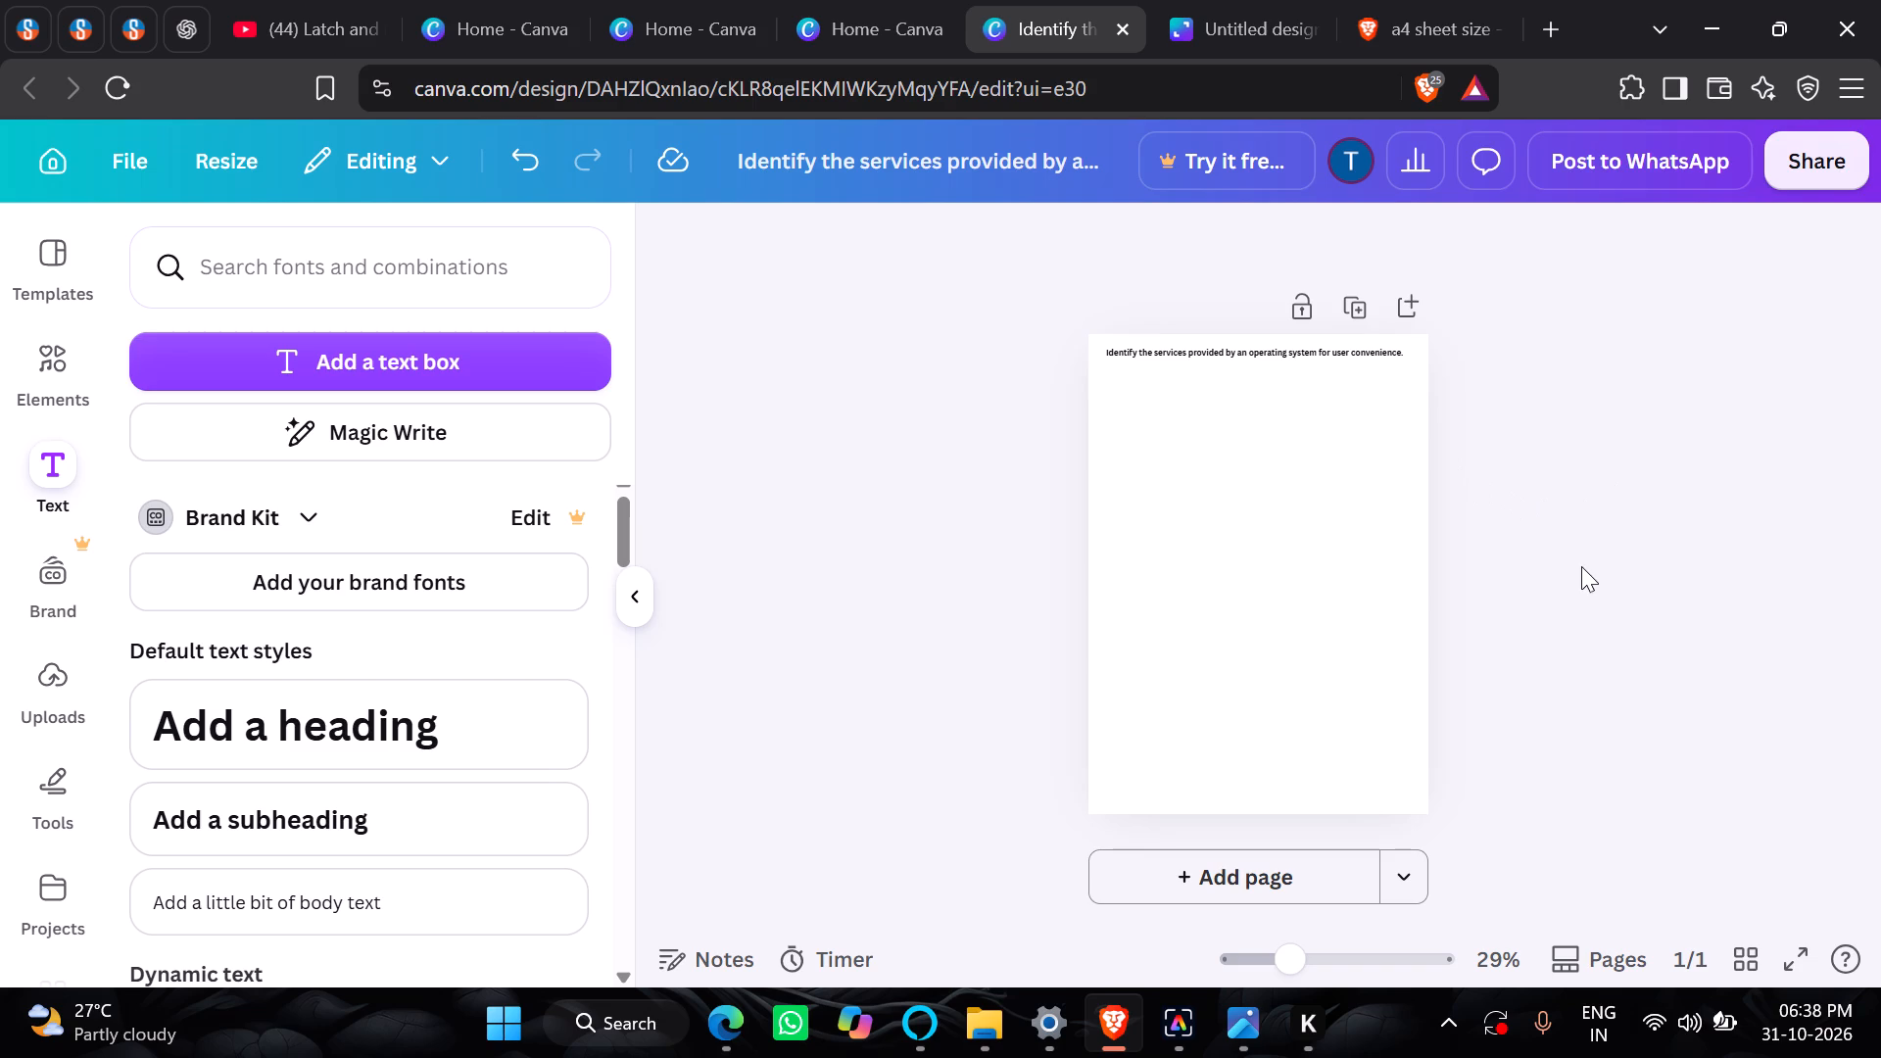
Switch to Microsoft Edge and duplicate the Classroom tab that shows imp q.docx.
key(alt+Tab)
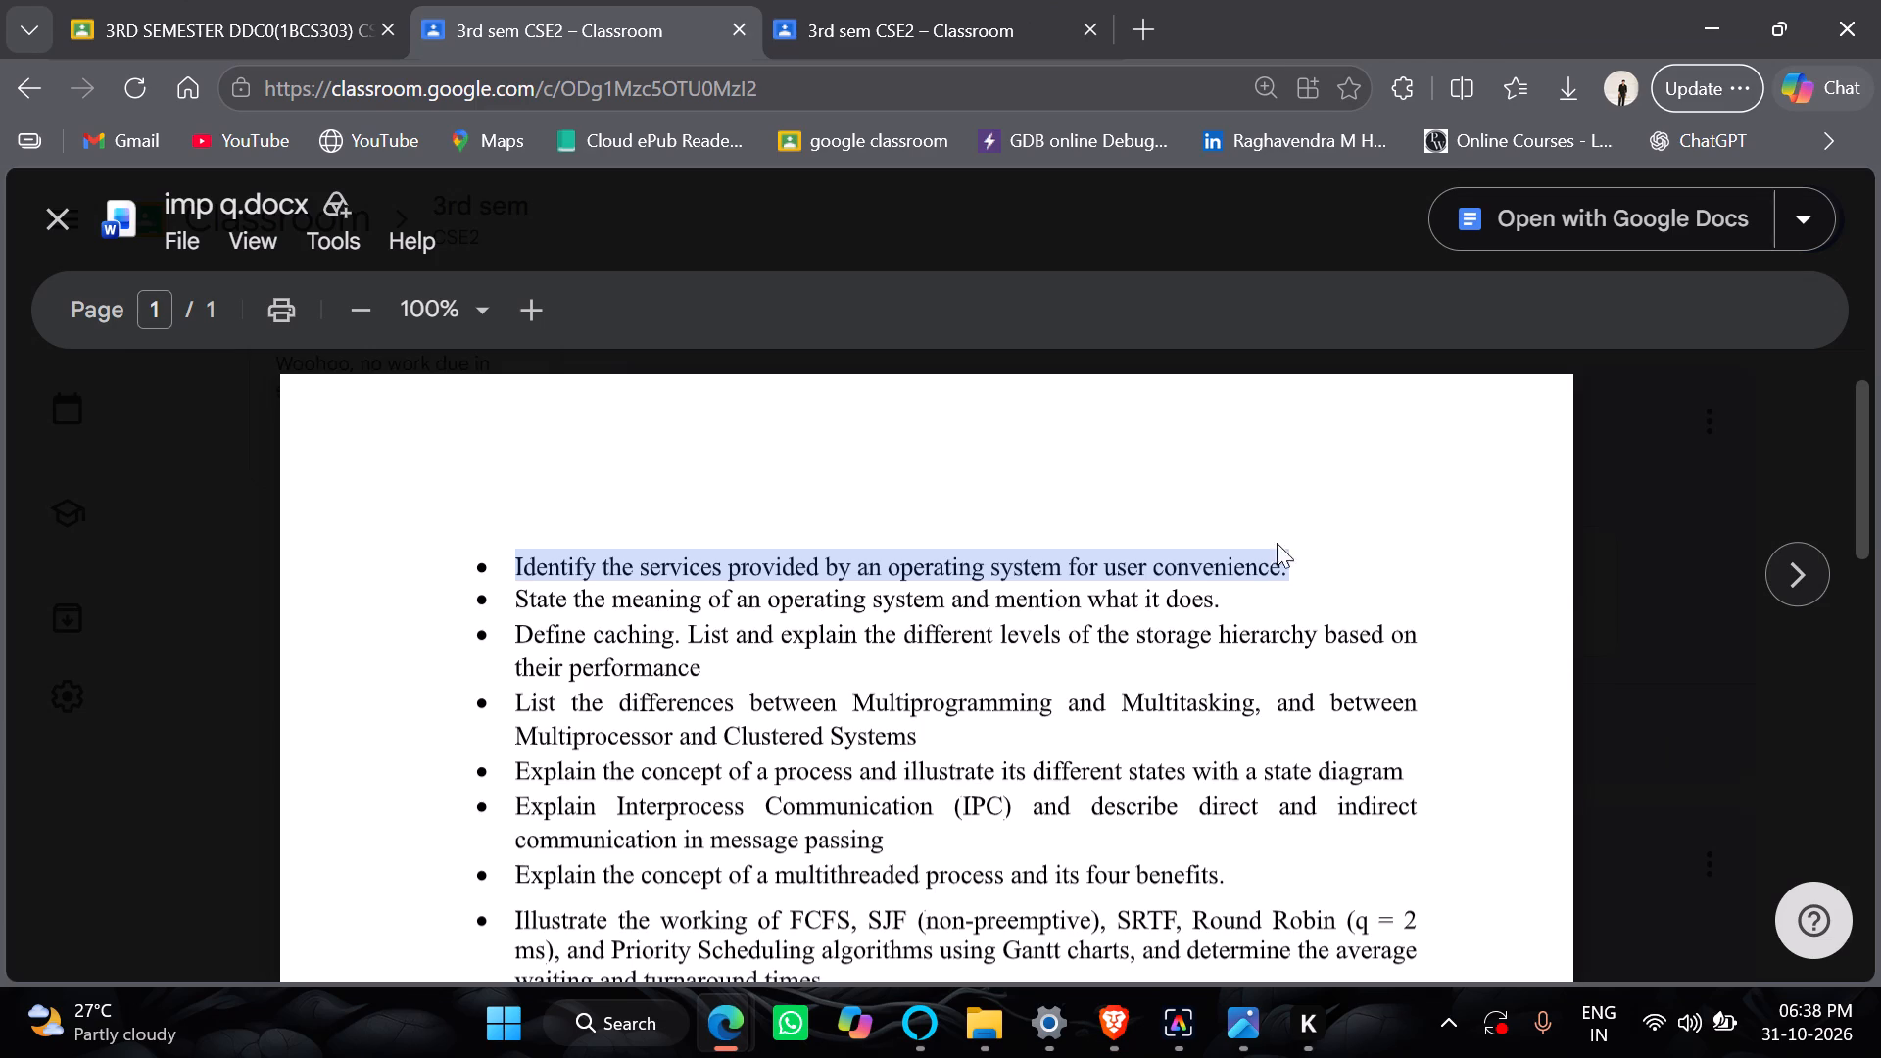
right_click(513, 1)
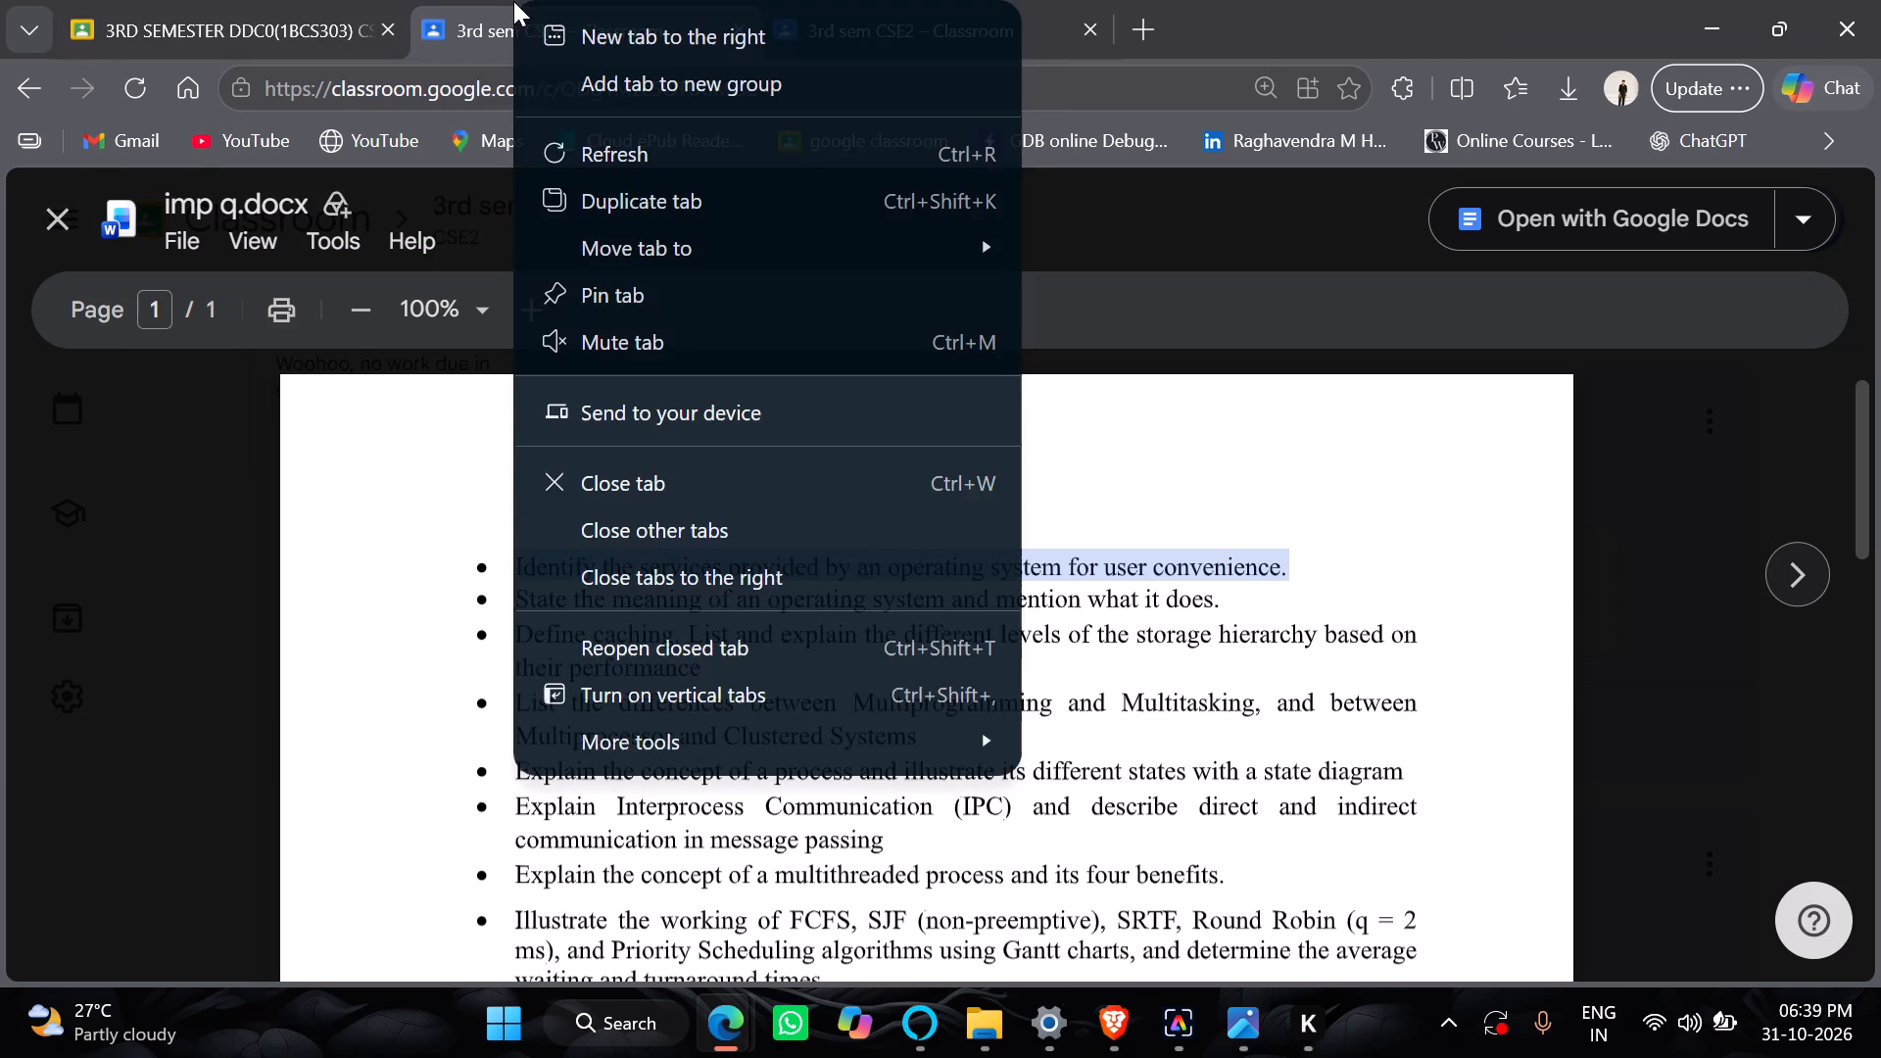
click(611, 194)
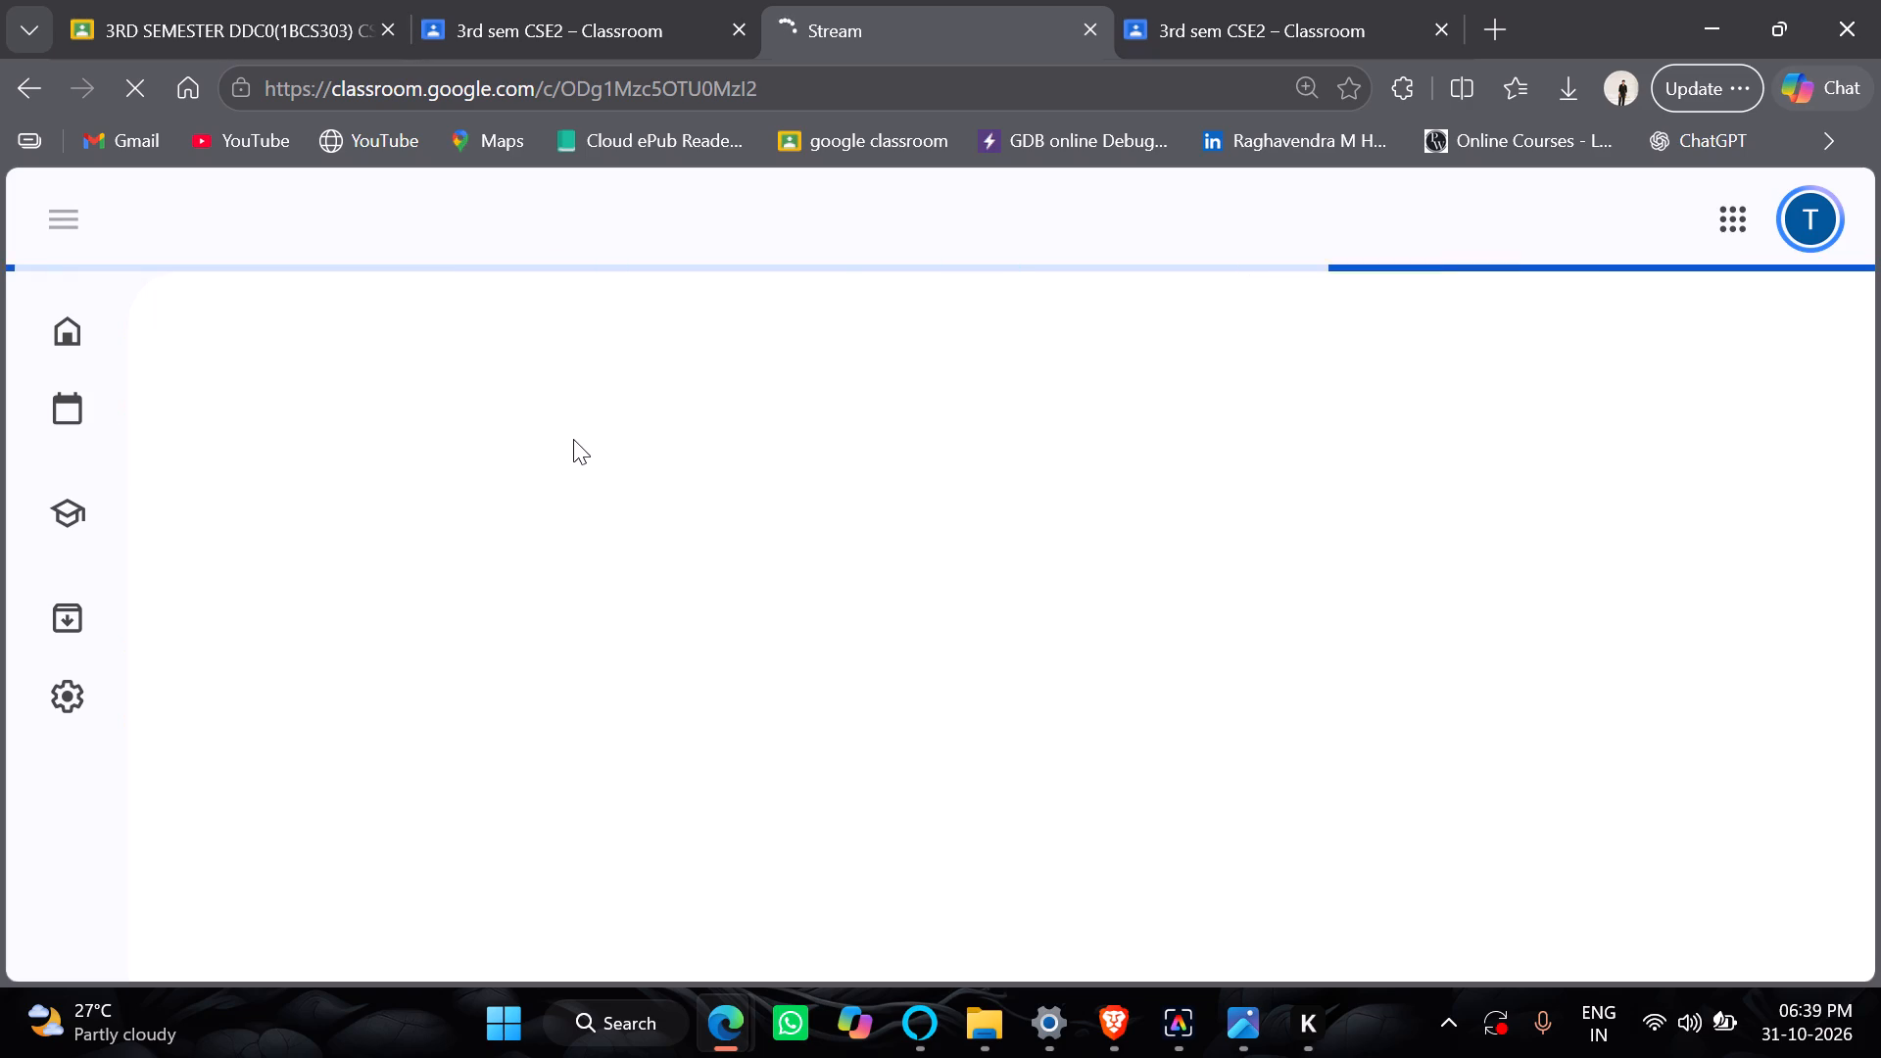
Open Module 1 (1).pdf from the "OS 1st MODULE NOTS" post in the 3rd sem CSE2 class stream.
scroll(447, 585, down, 4)
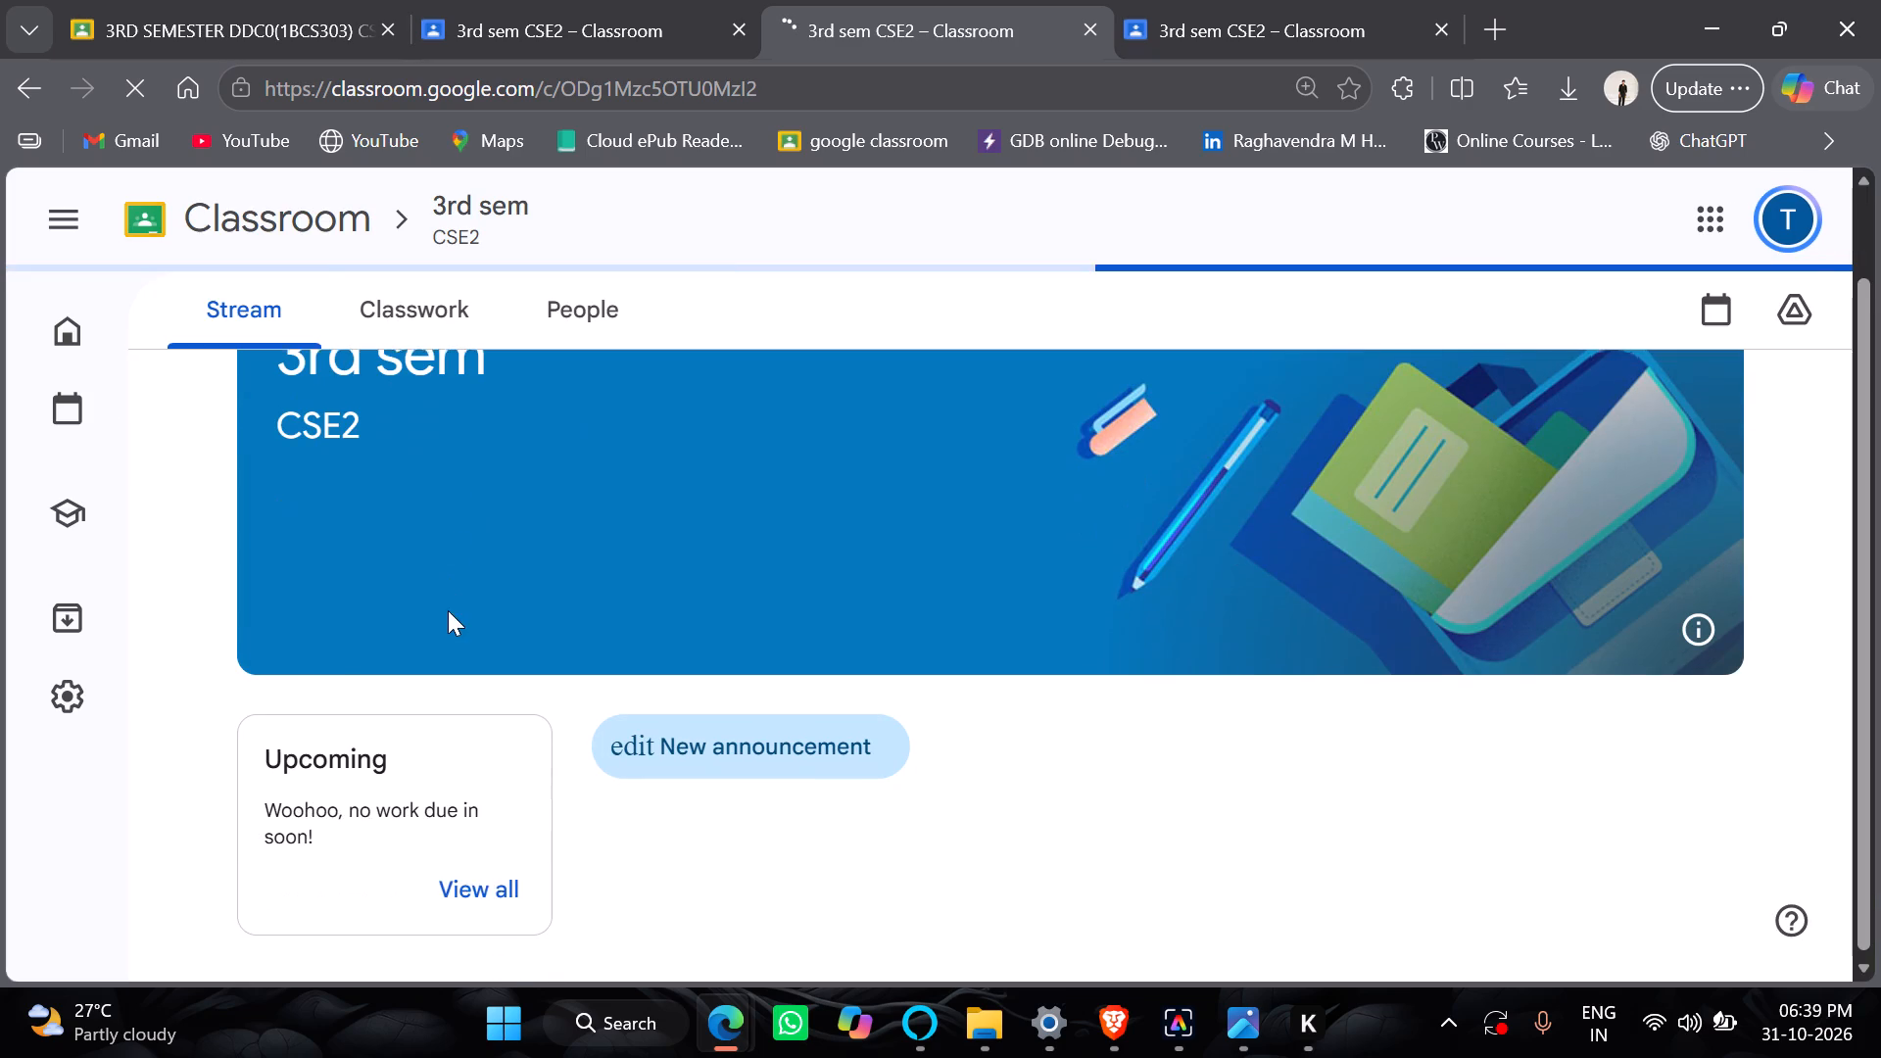
scroll(652, 692, down, 4)
scroll(521, 763, up, 4)
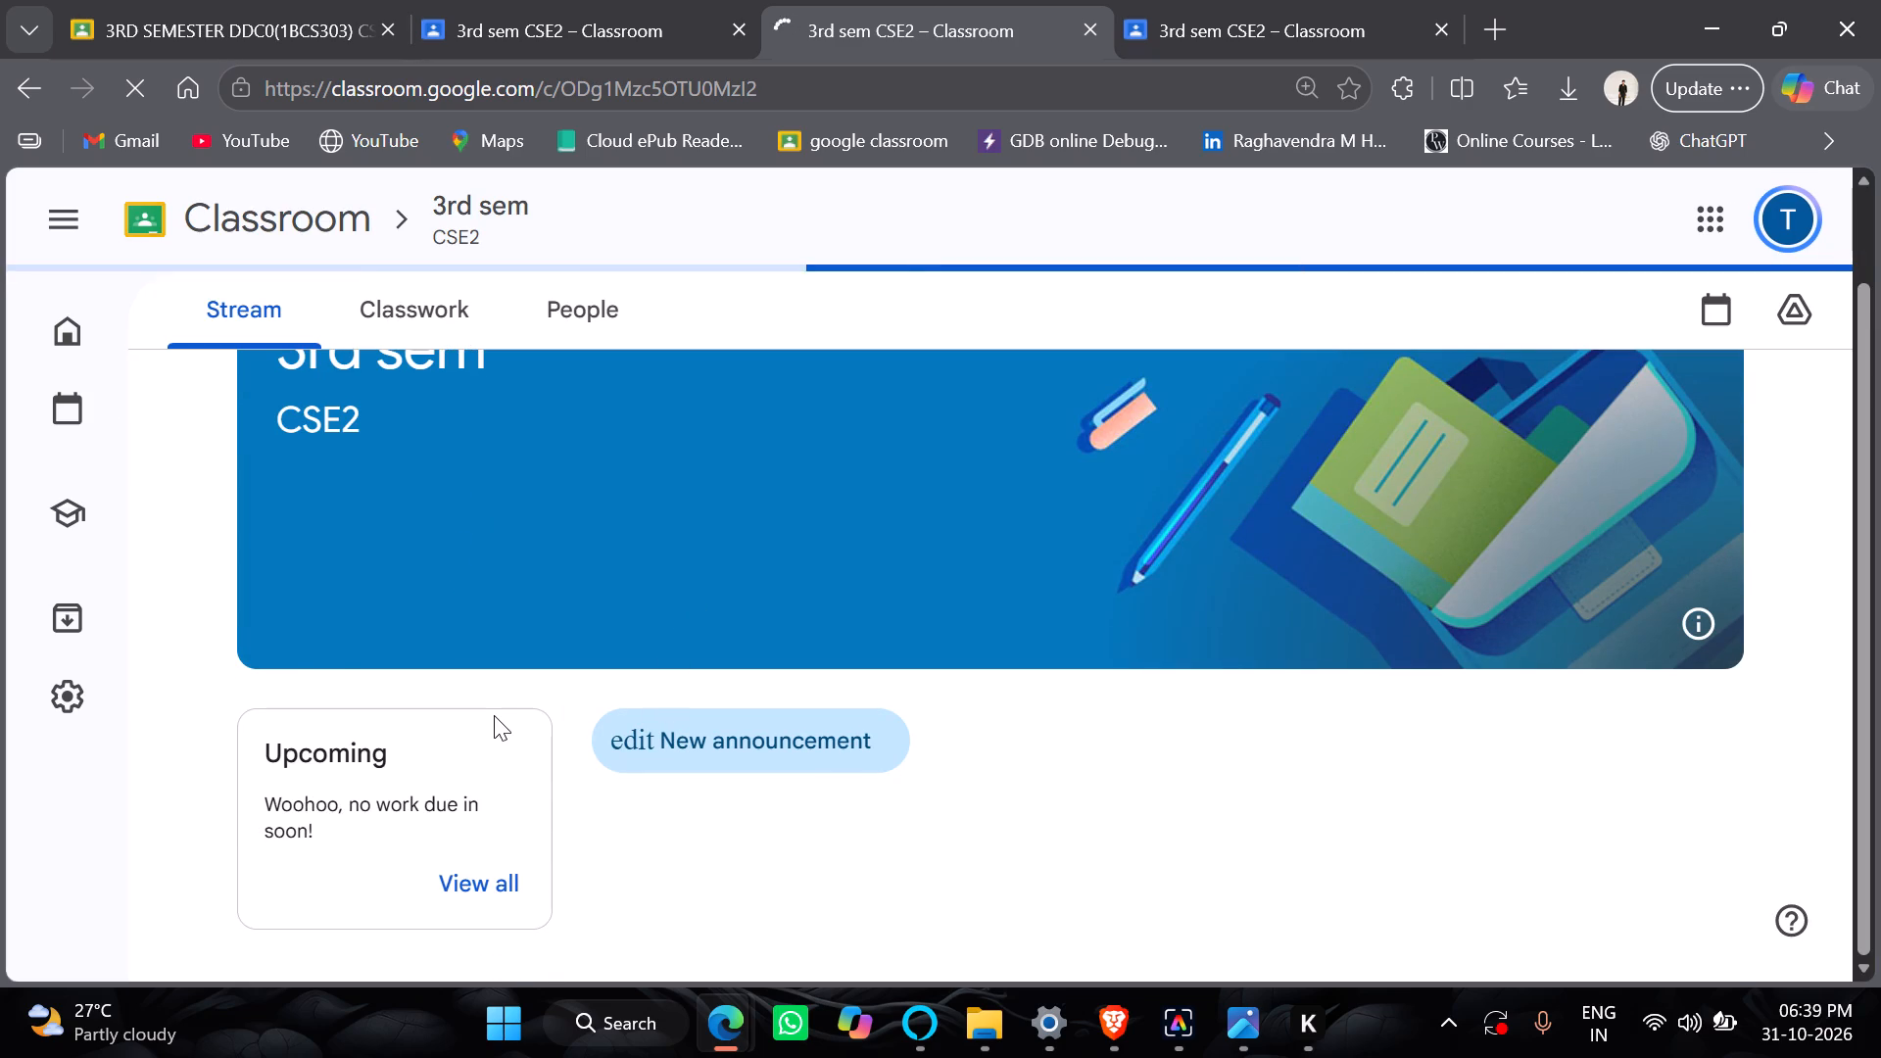
scroll(931, 675, down, 4)
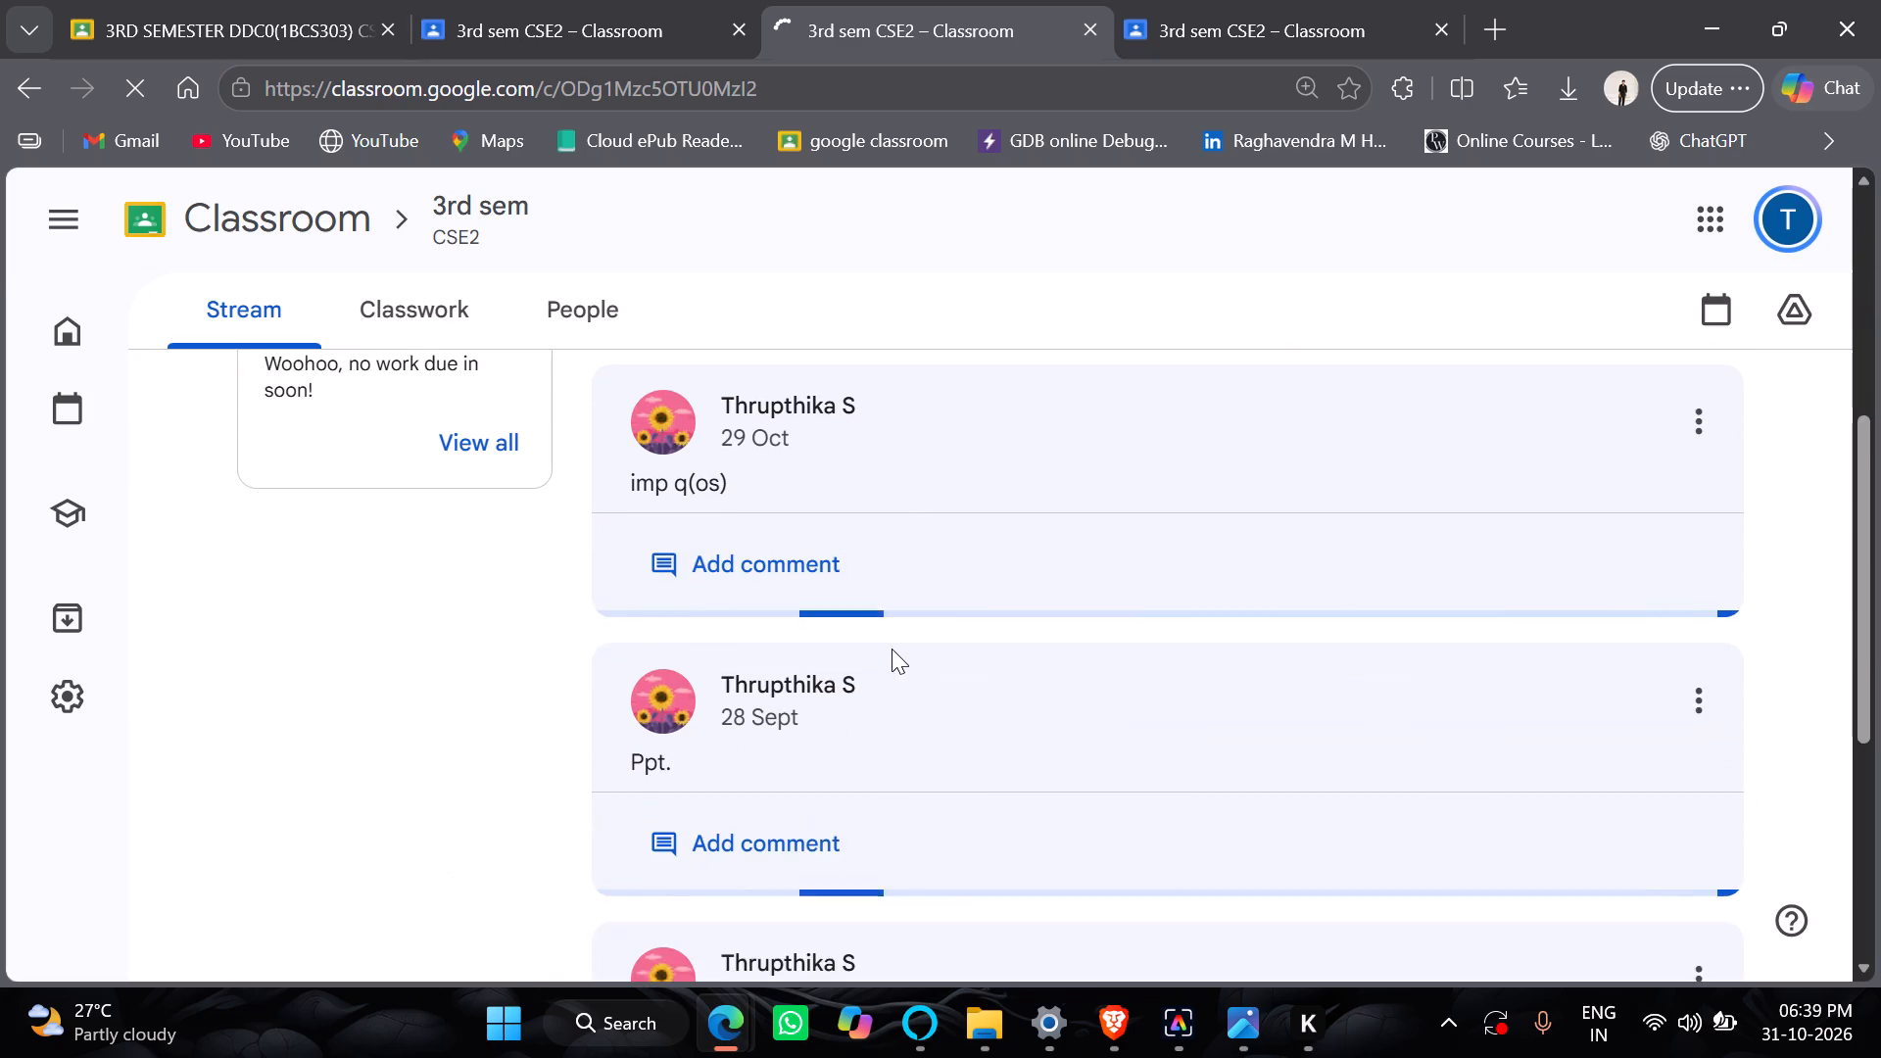
scroll(892, 649, down, 1)
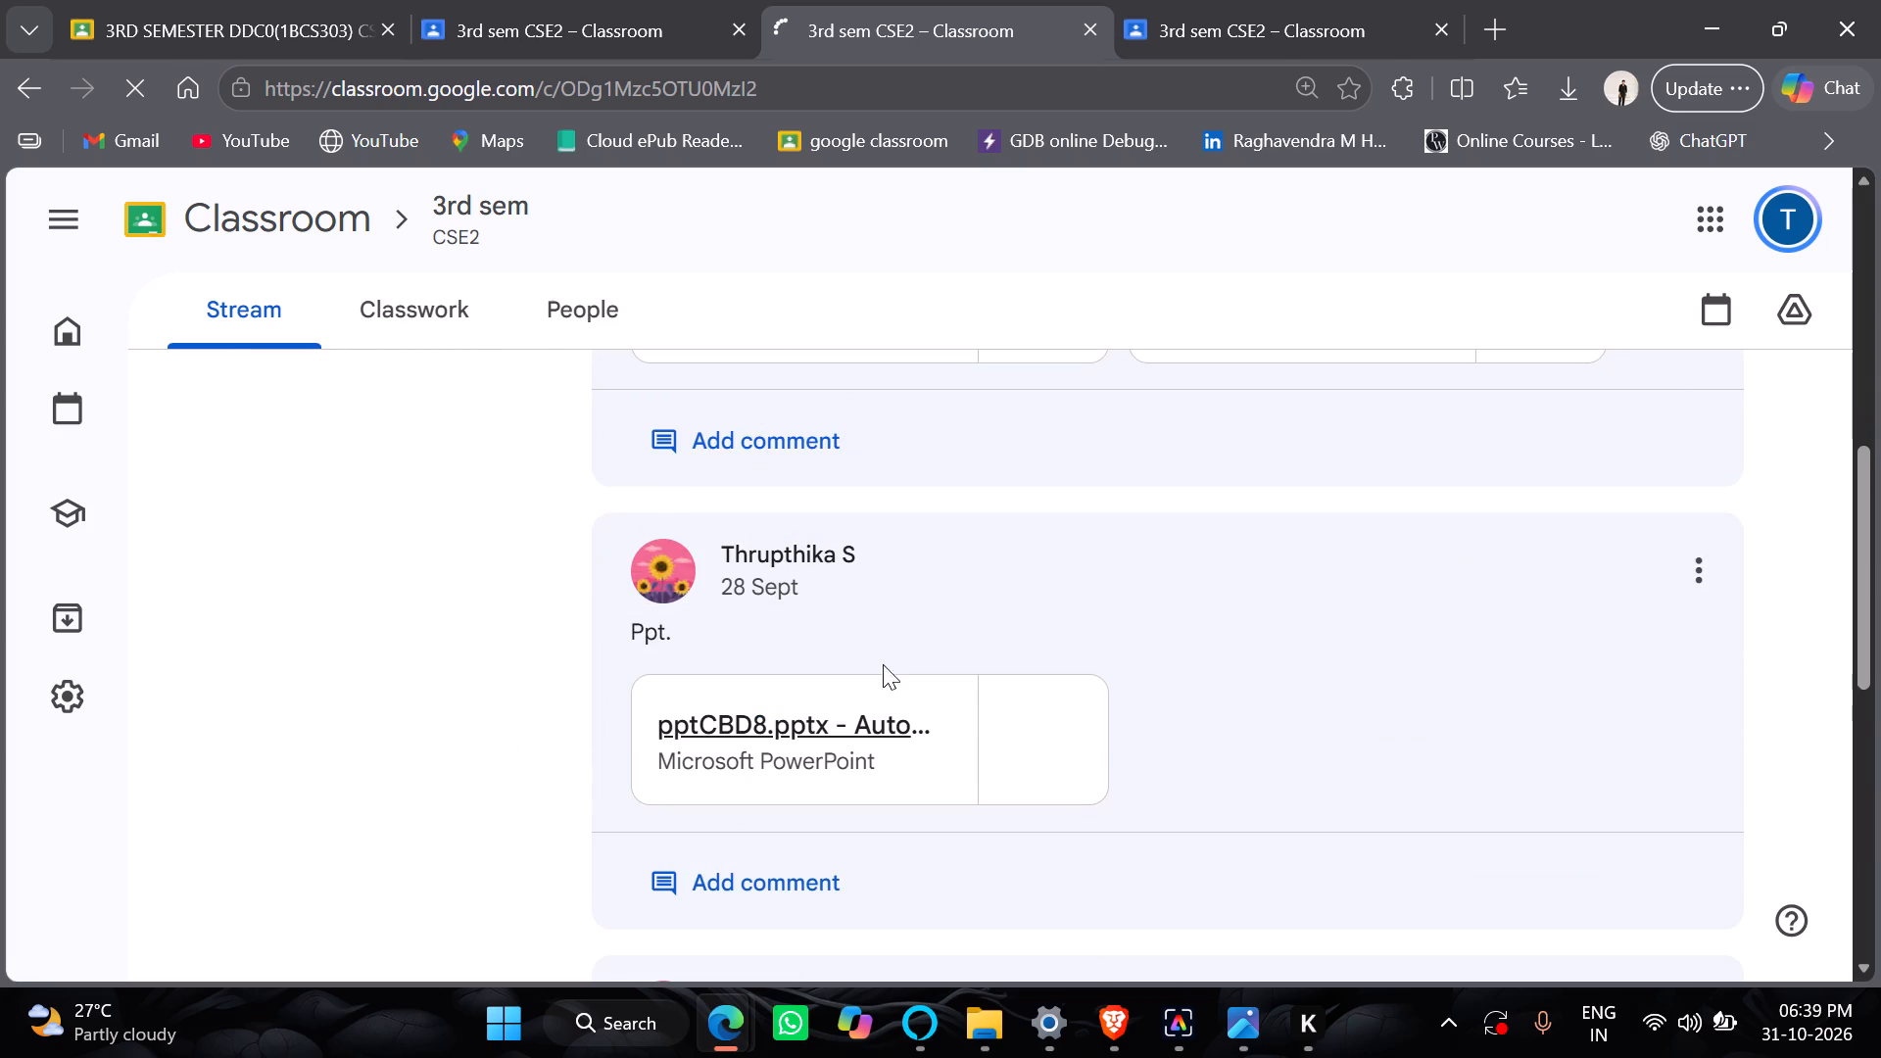
scroll(838, 768, down, 4)
scroll(791, 672, down, 3)
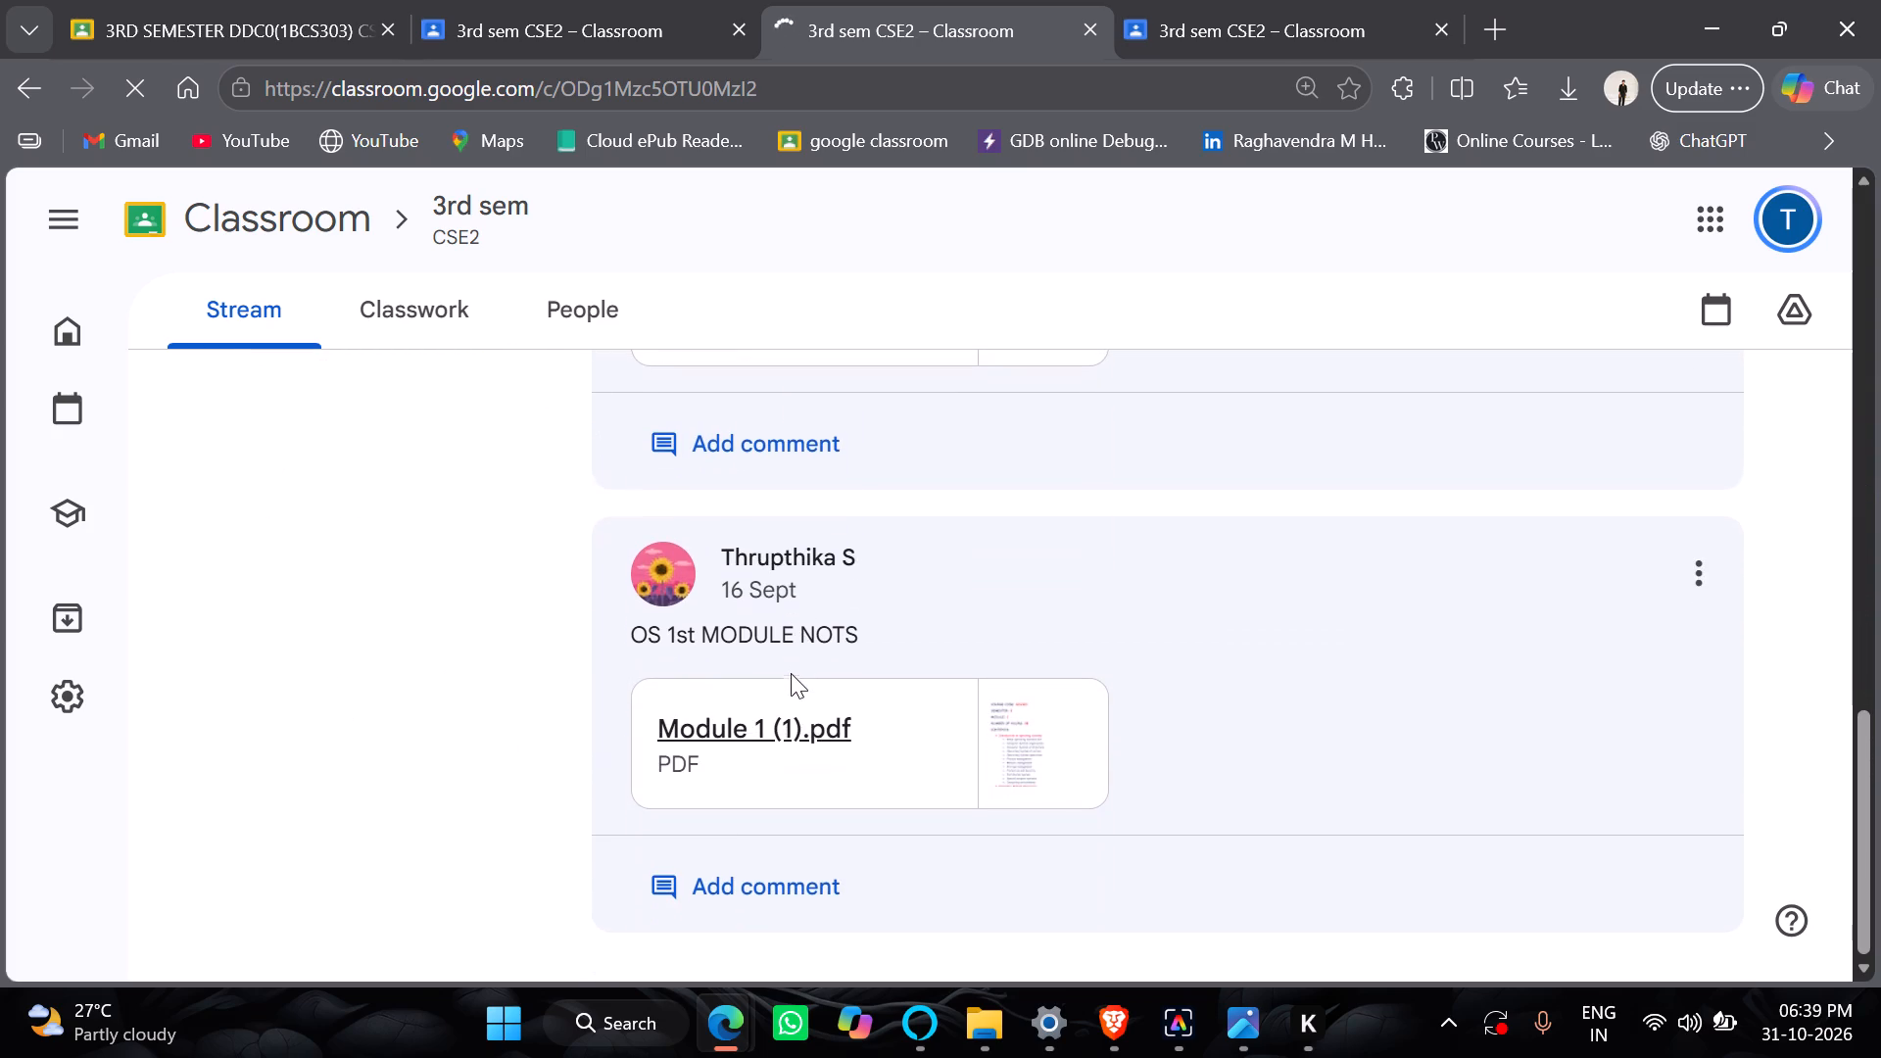
click(792, 726)
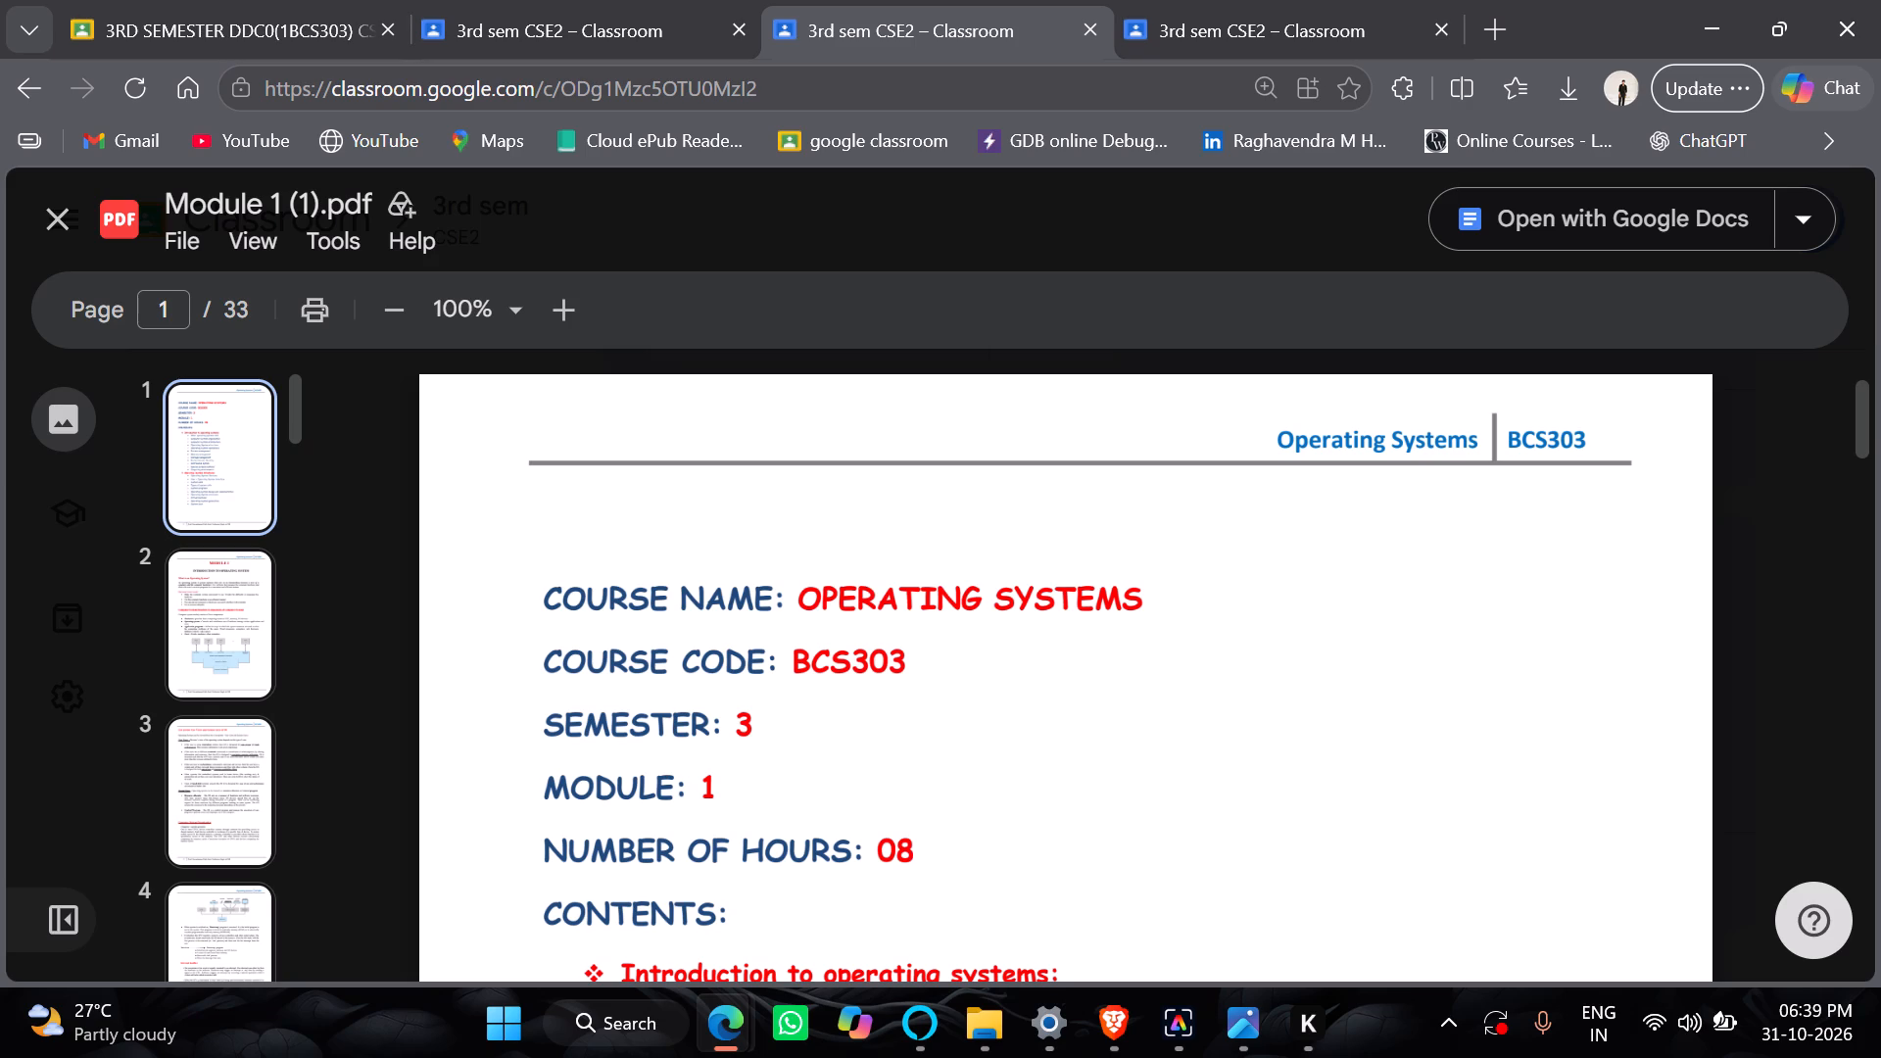
Look through the first eight pages of the Module 1 notes for the services an operating system provides.
scroll(1338, 775, down, 7)
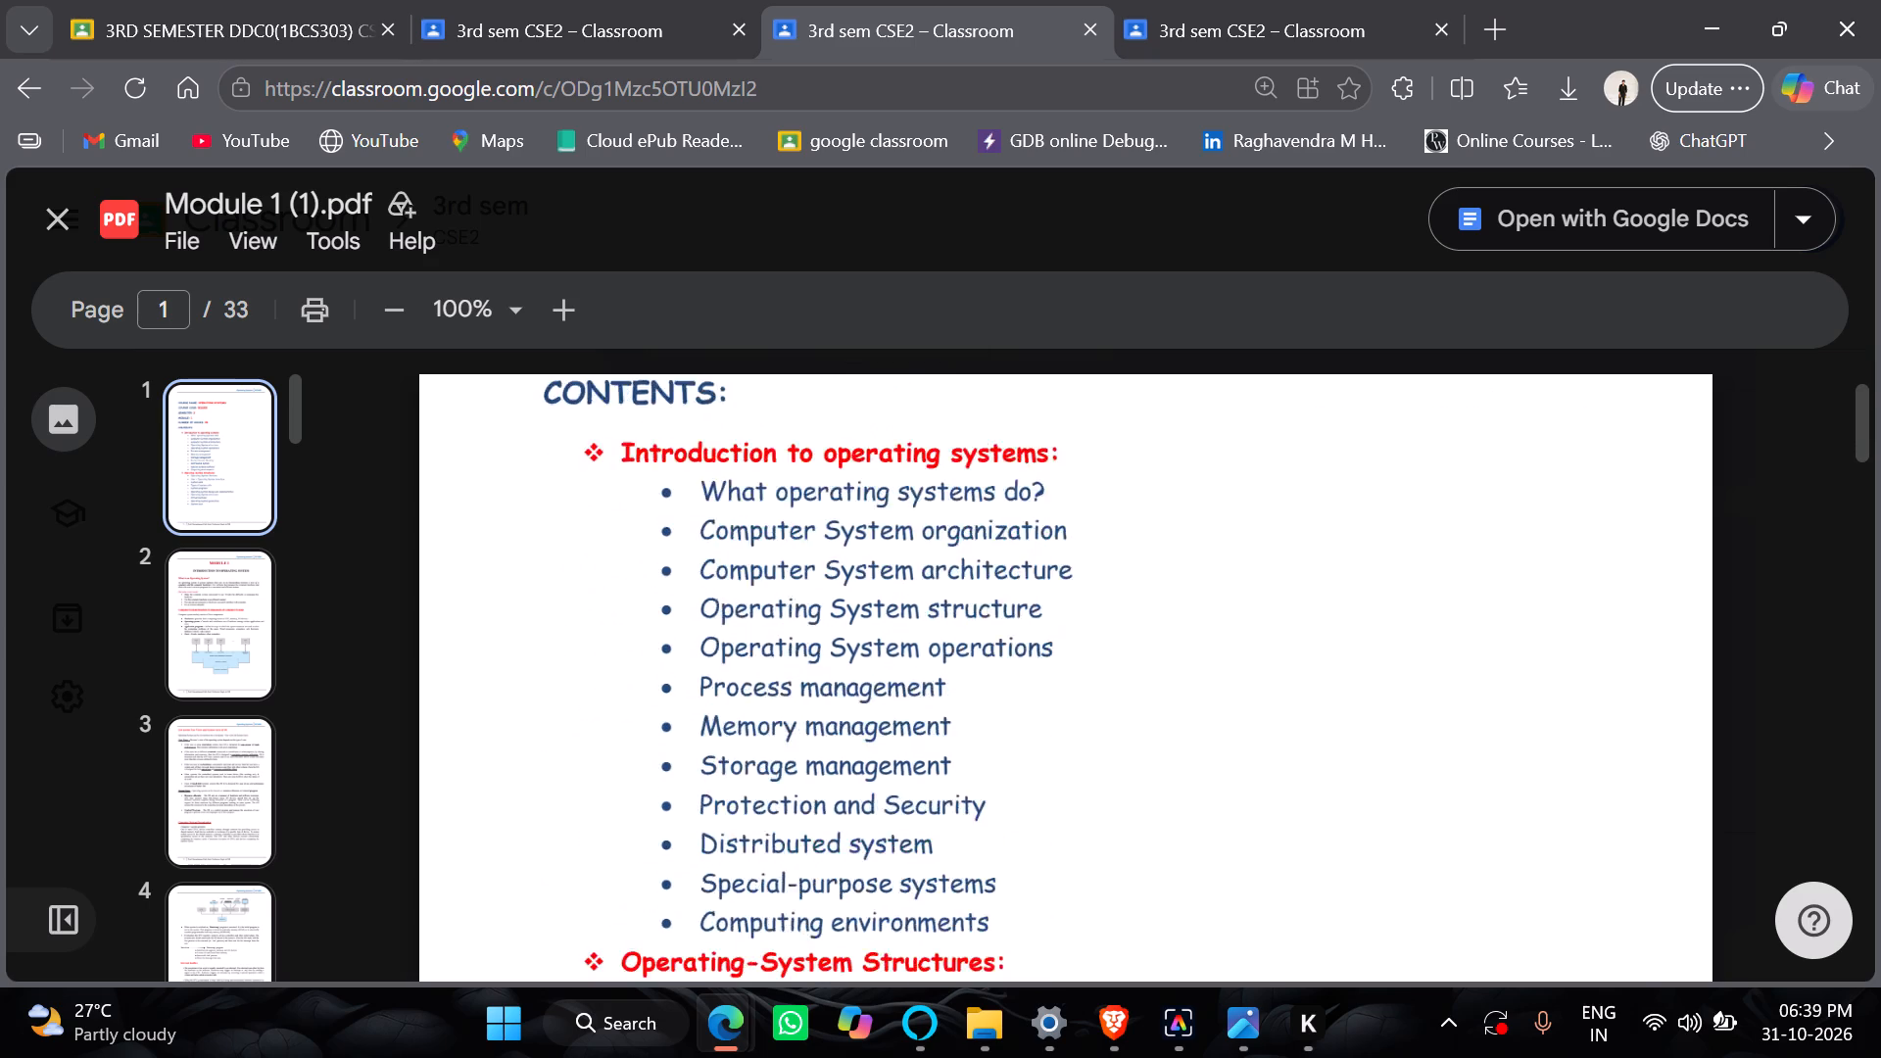
scroll(1290, 750, down, 7)
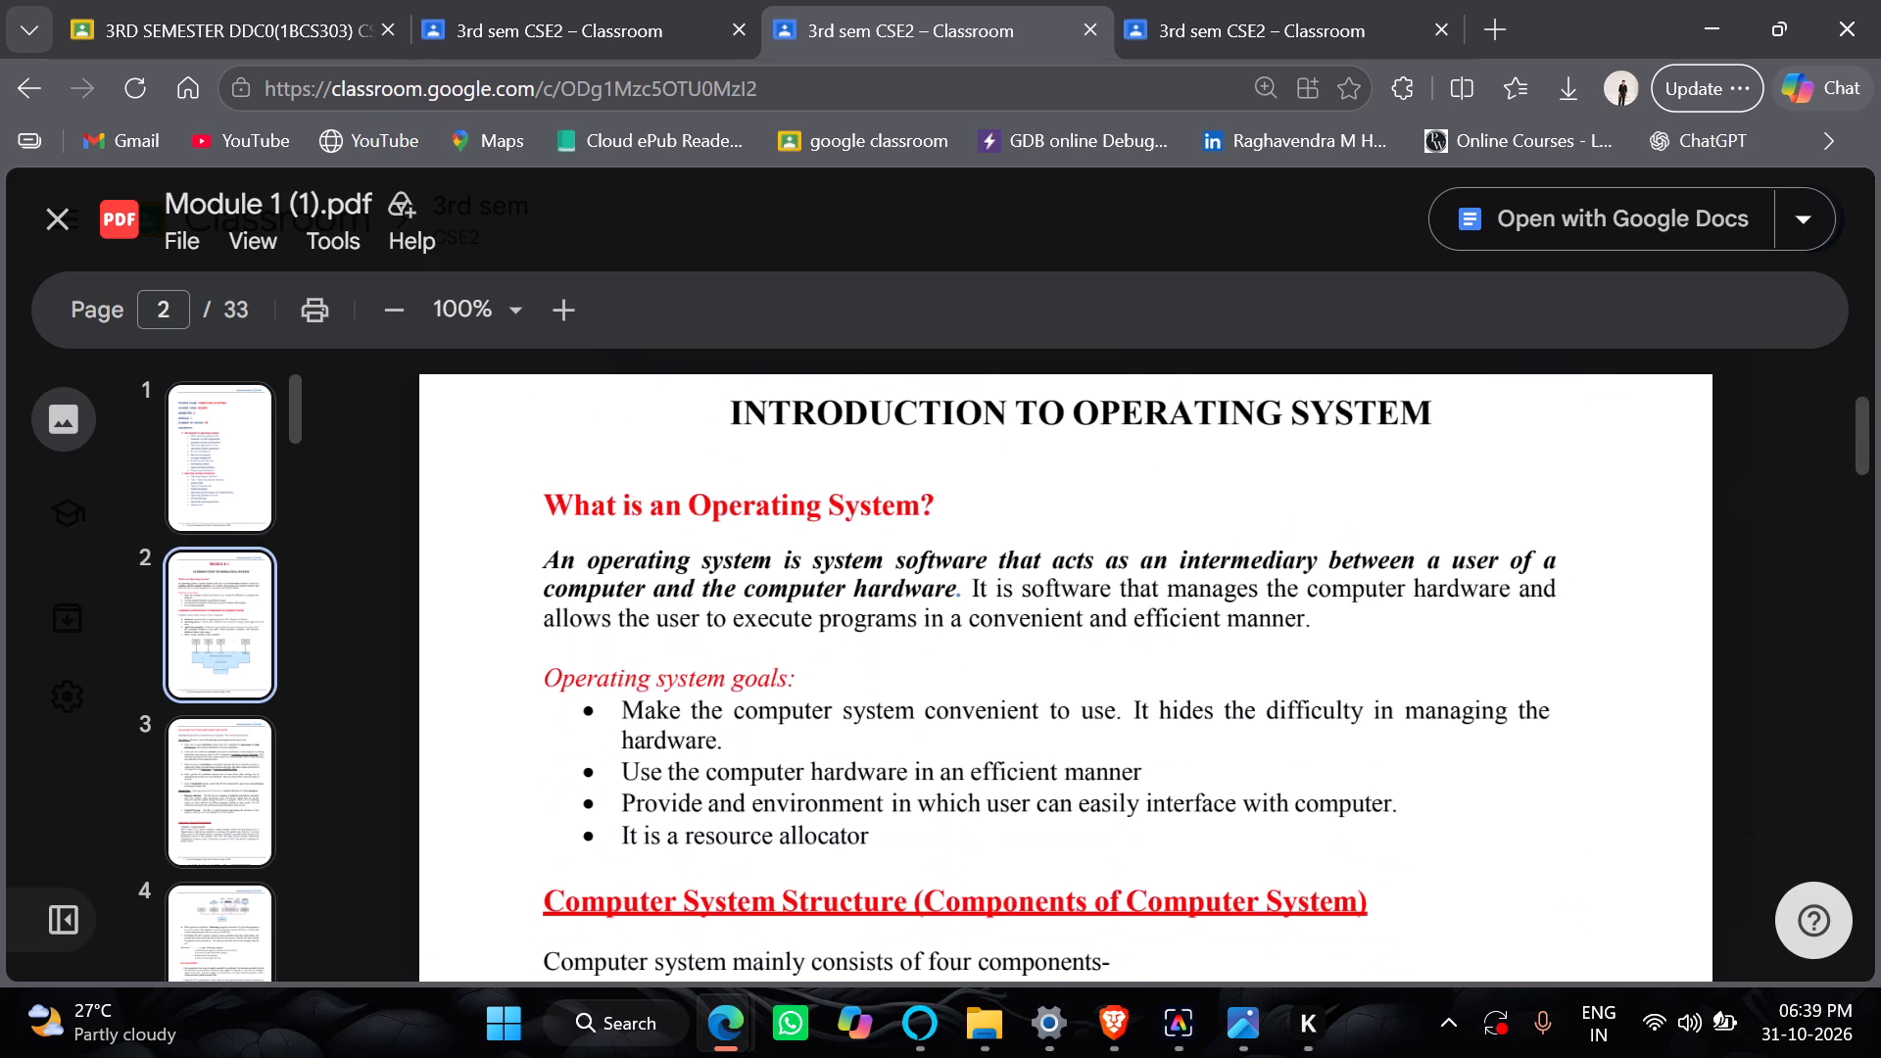
scroll(1284, 725, down, 8)
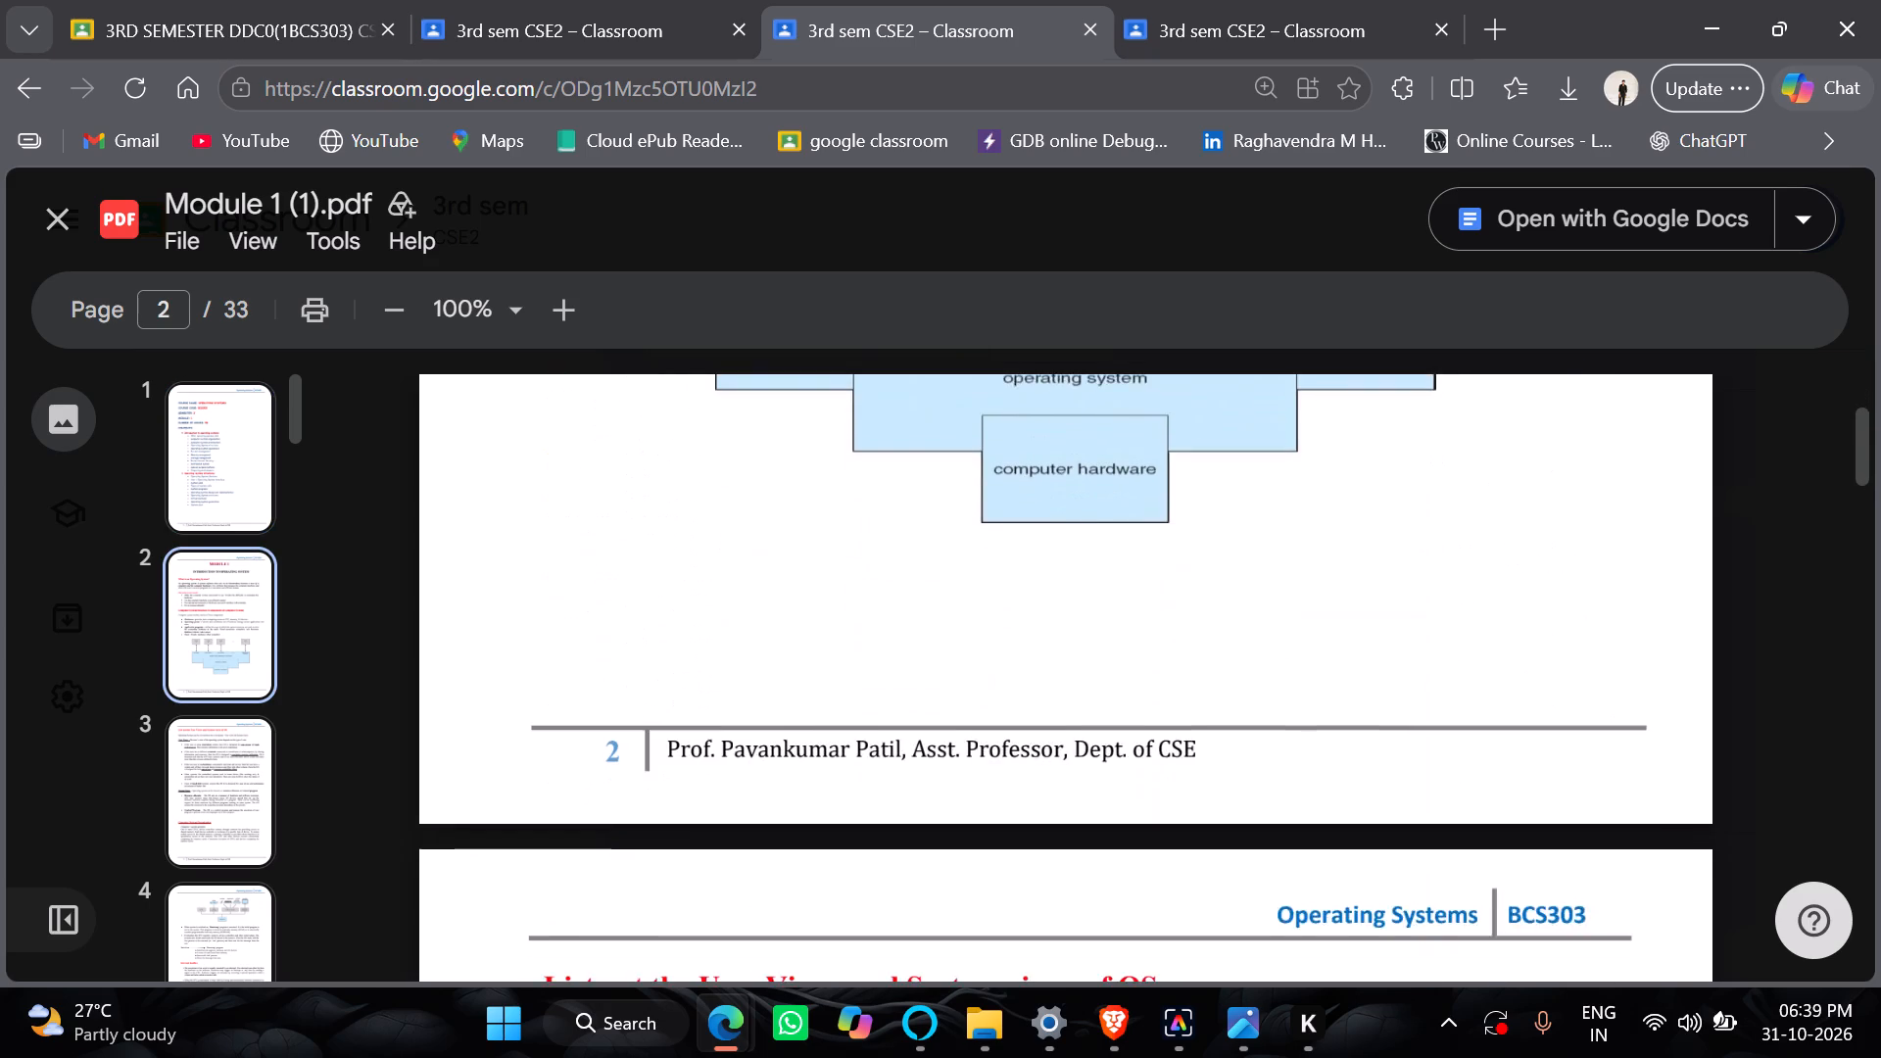
scroll(1284, 725, down, 9)
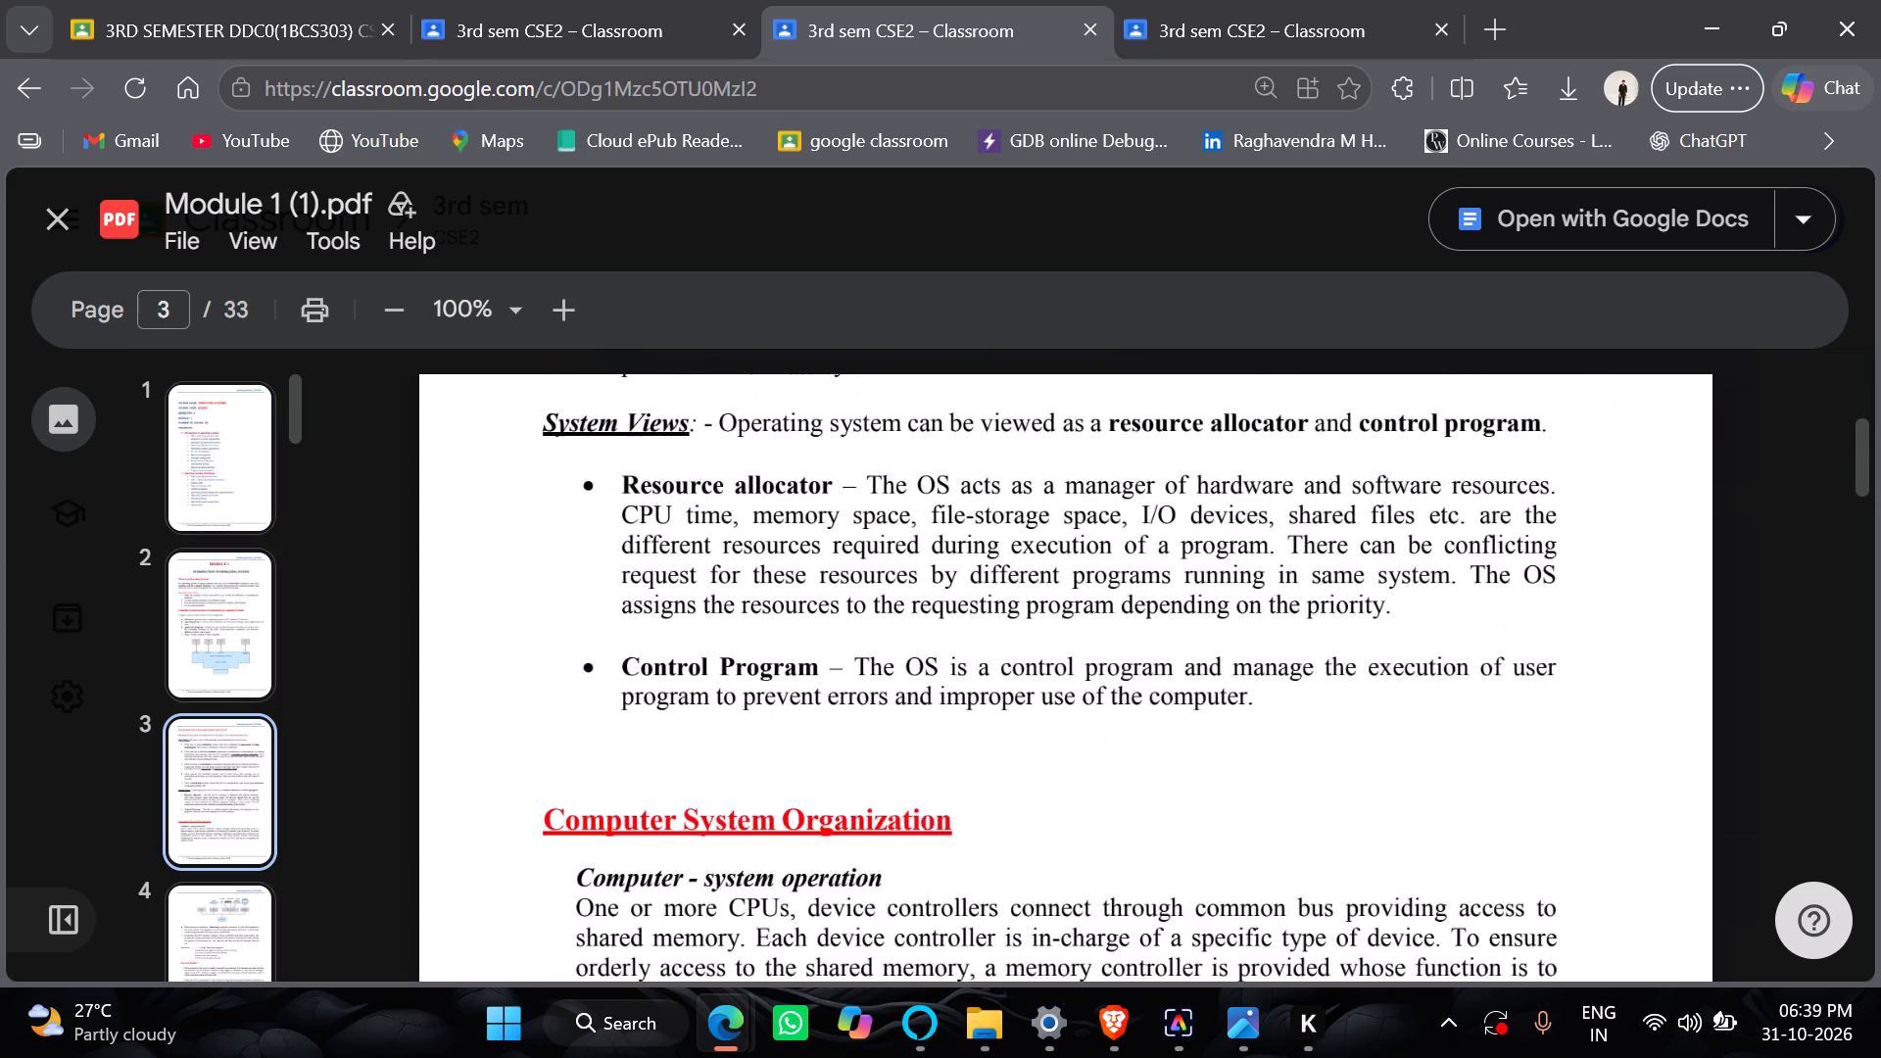
scroll(1284, 725, down, 13)
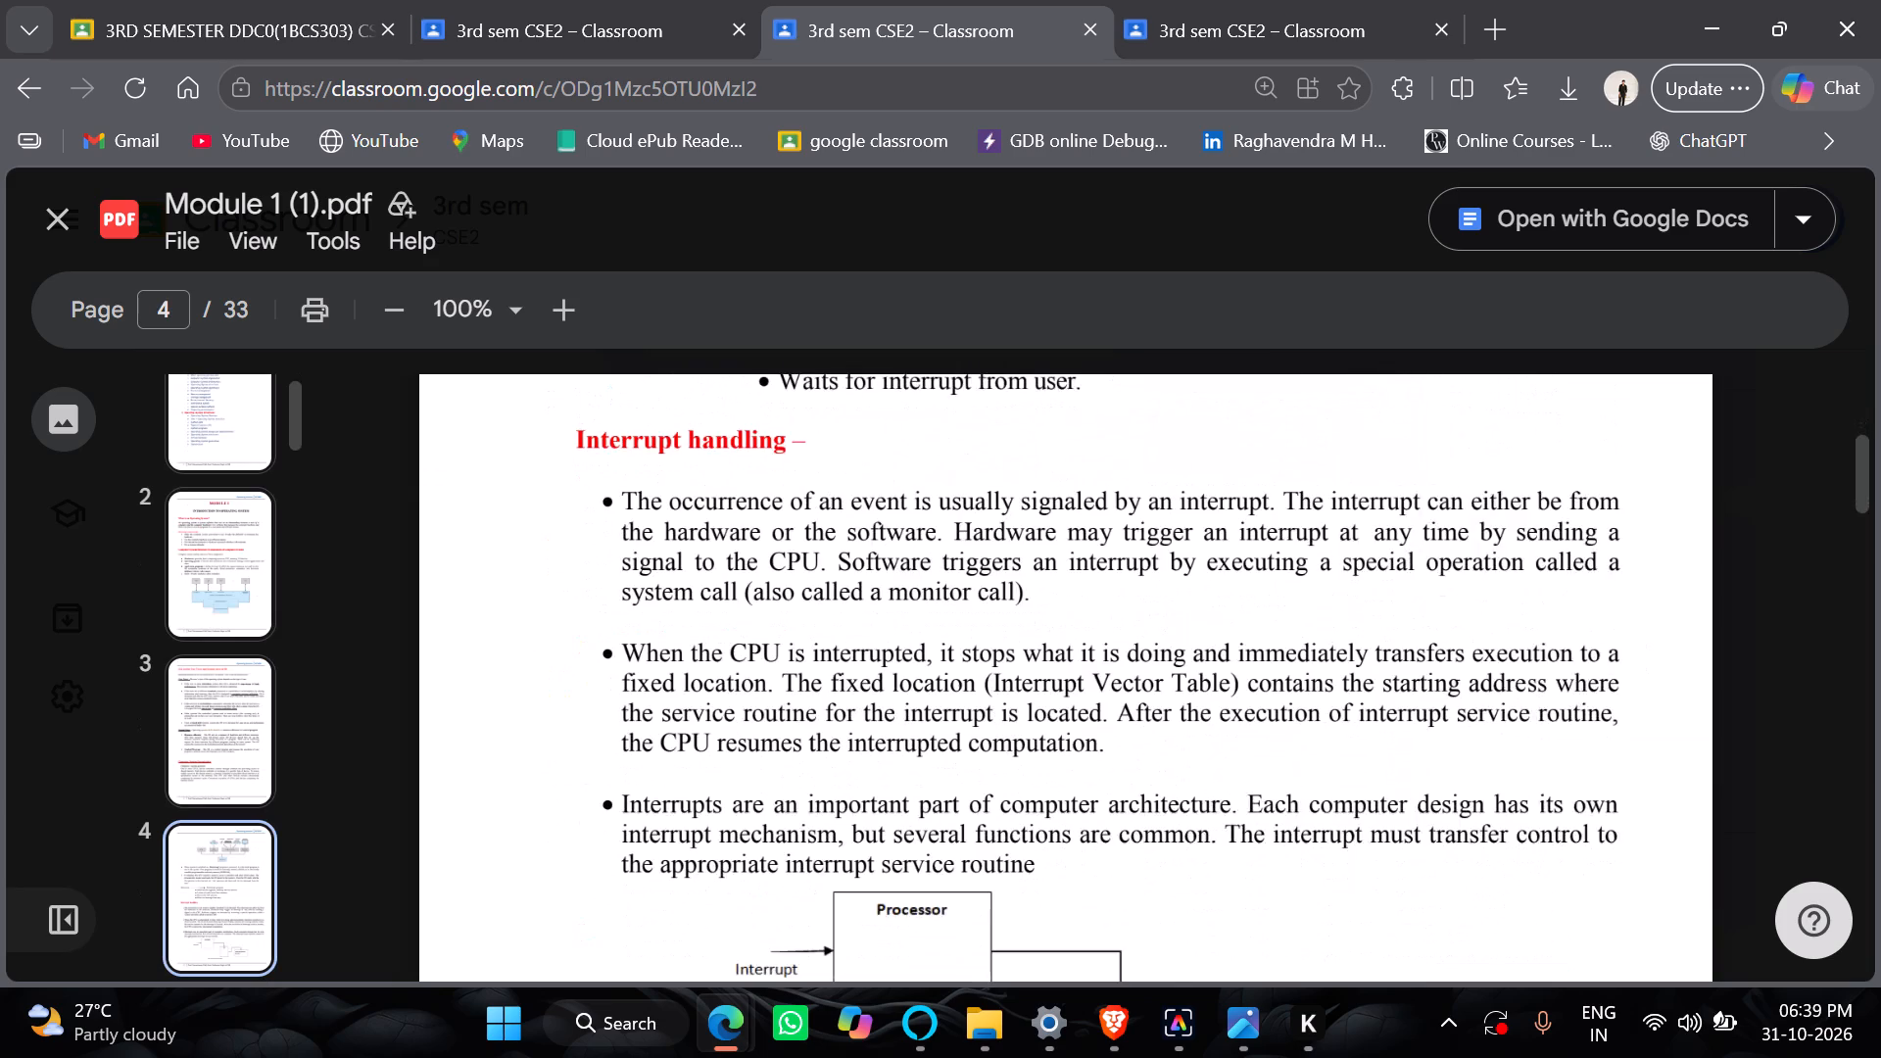
scroll(1283, 726, down, 3)
scroll(1283, 726, up, 1)
scroll(1283, 726, down, 8)
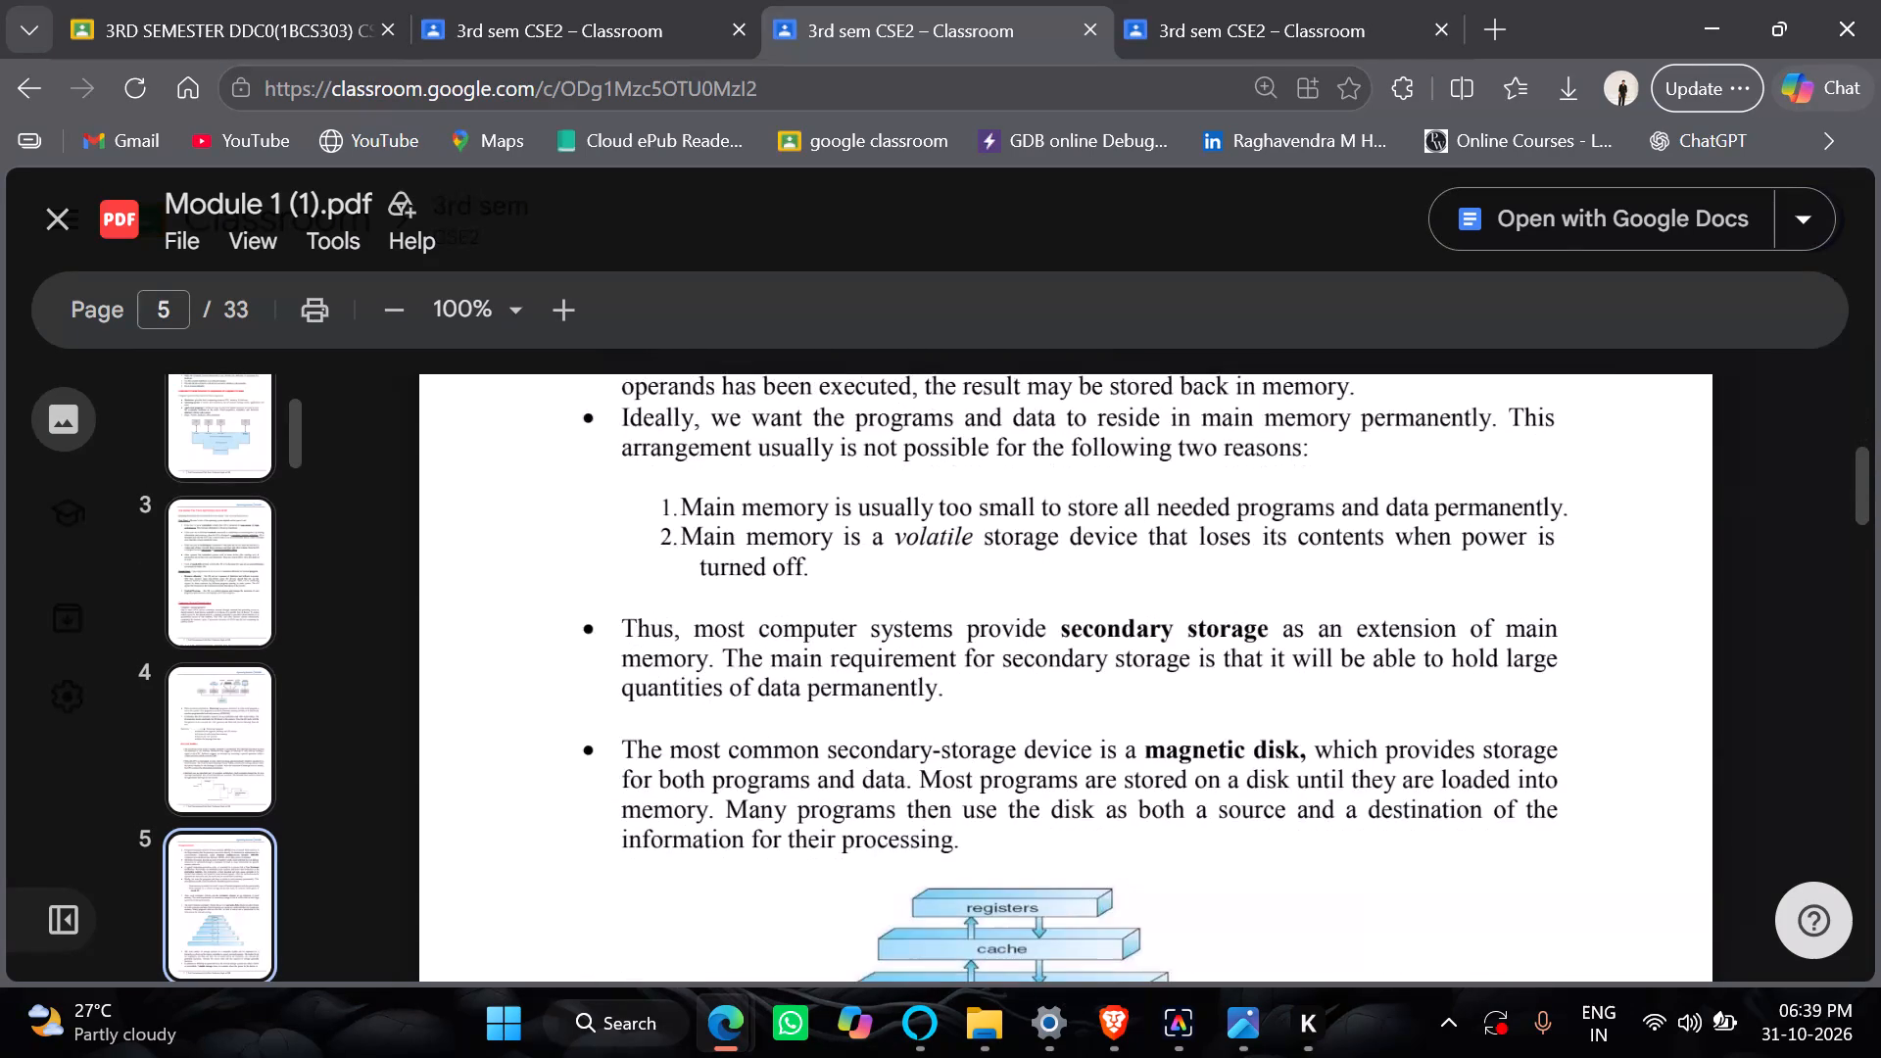
scroll(1283, 726, down, 11)
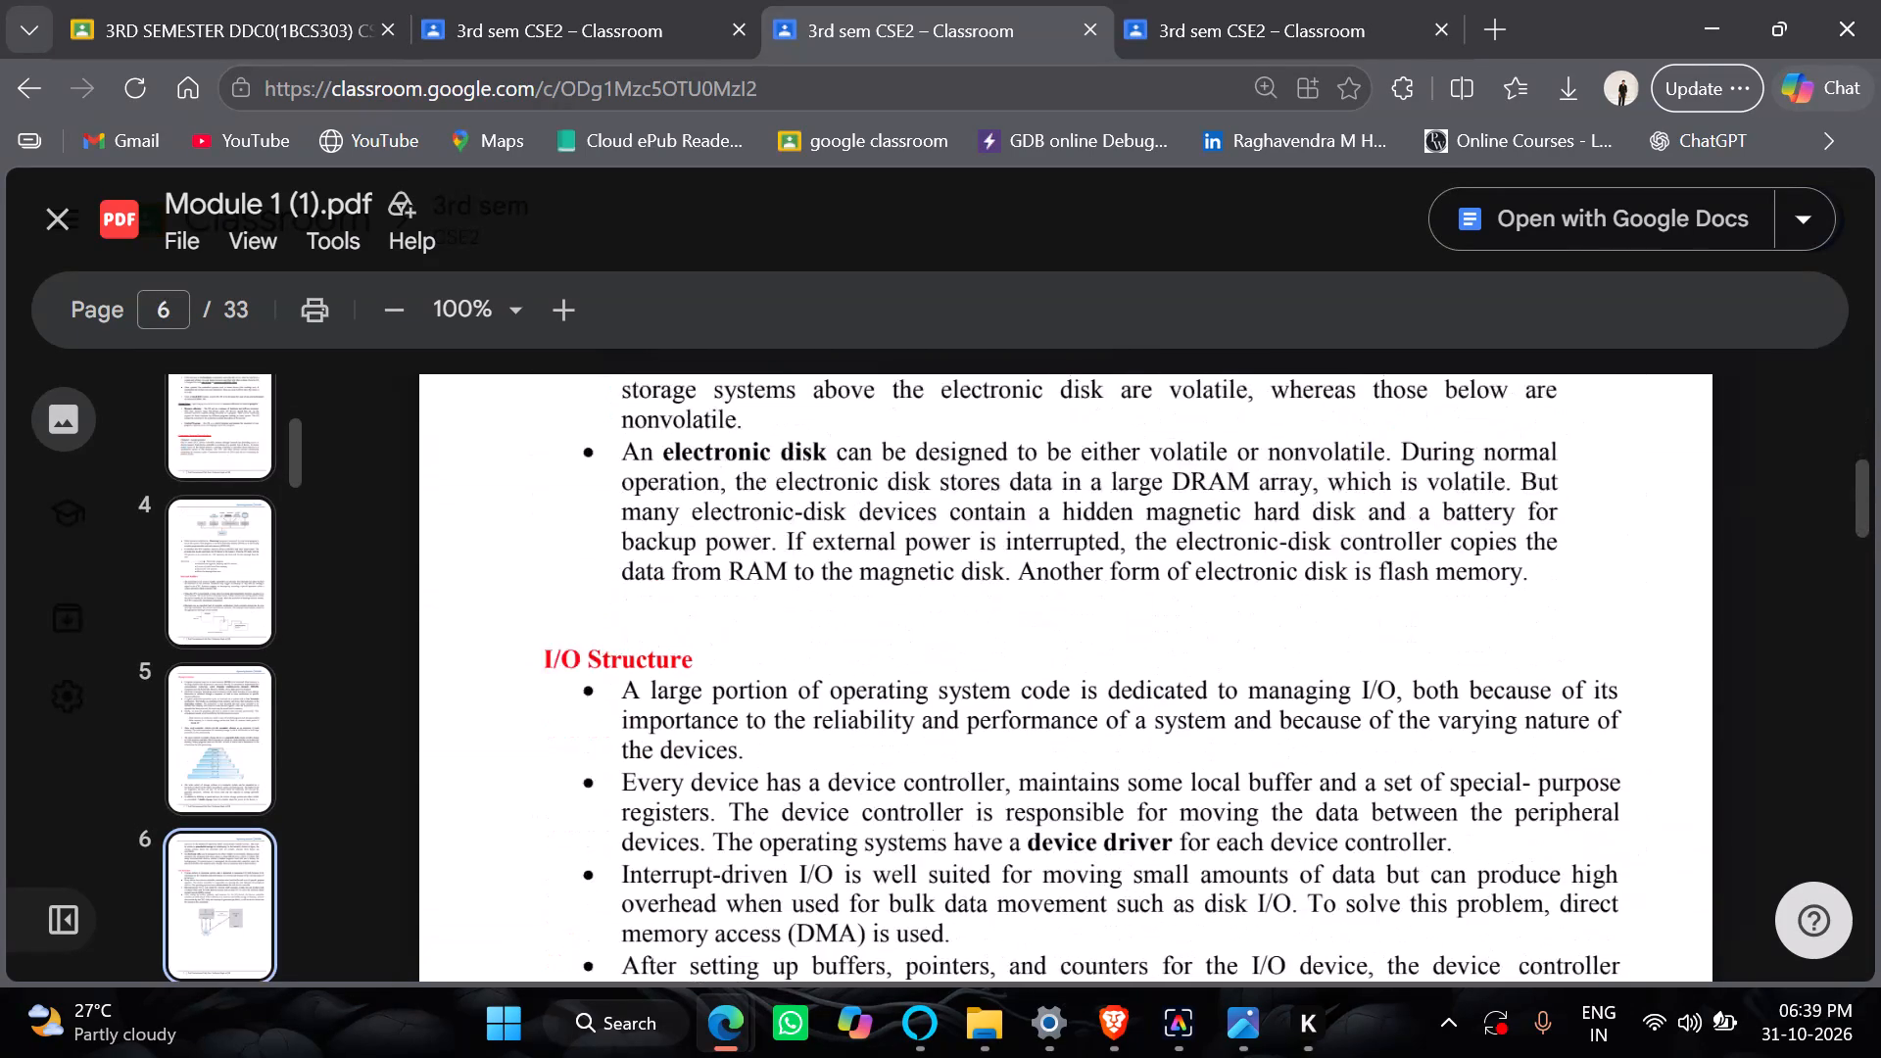
scroll(1283, 726, down, 7)
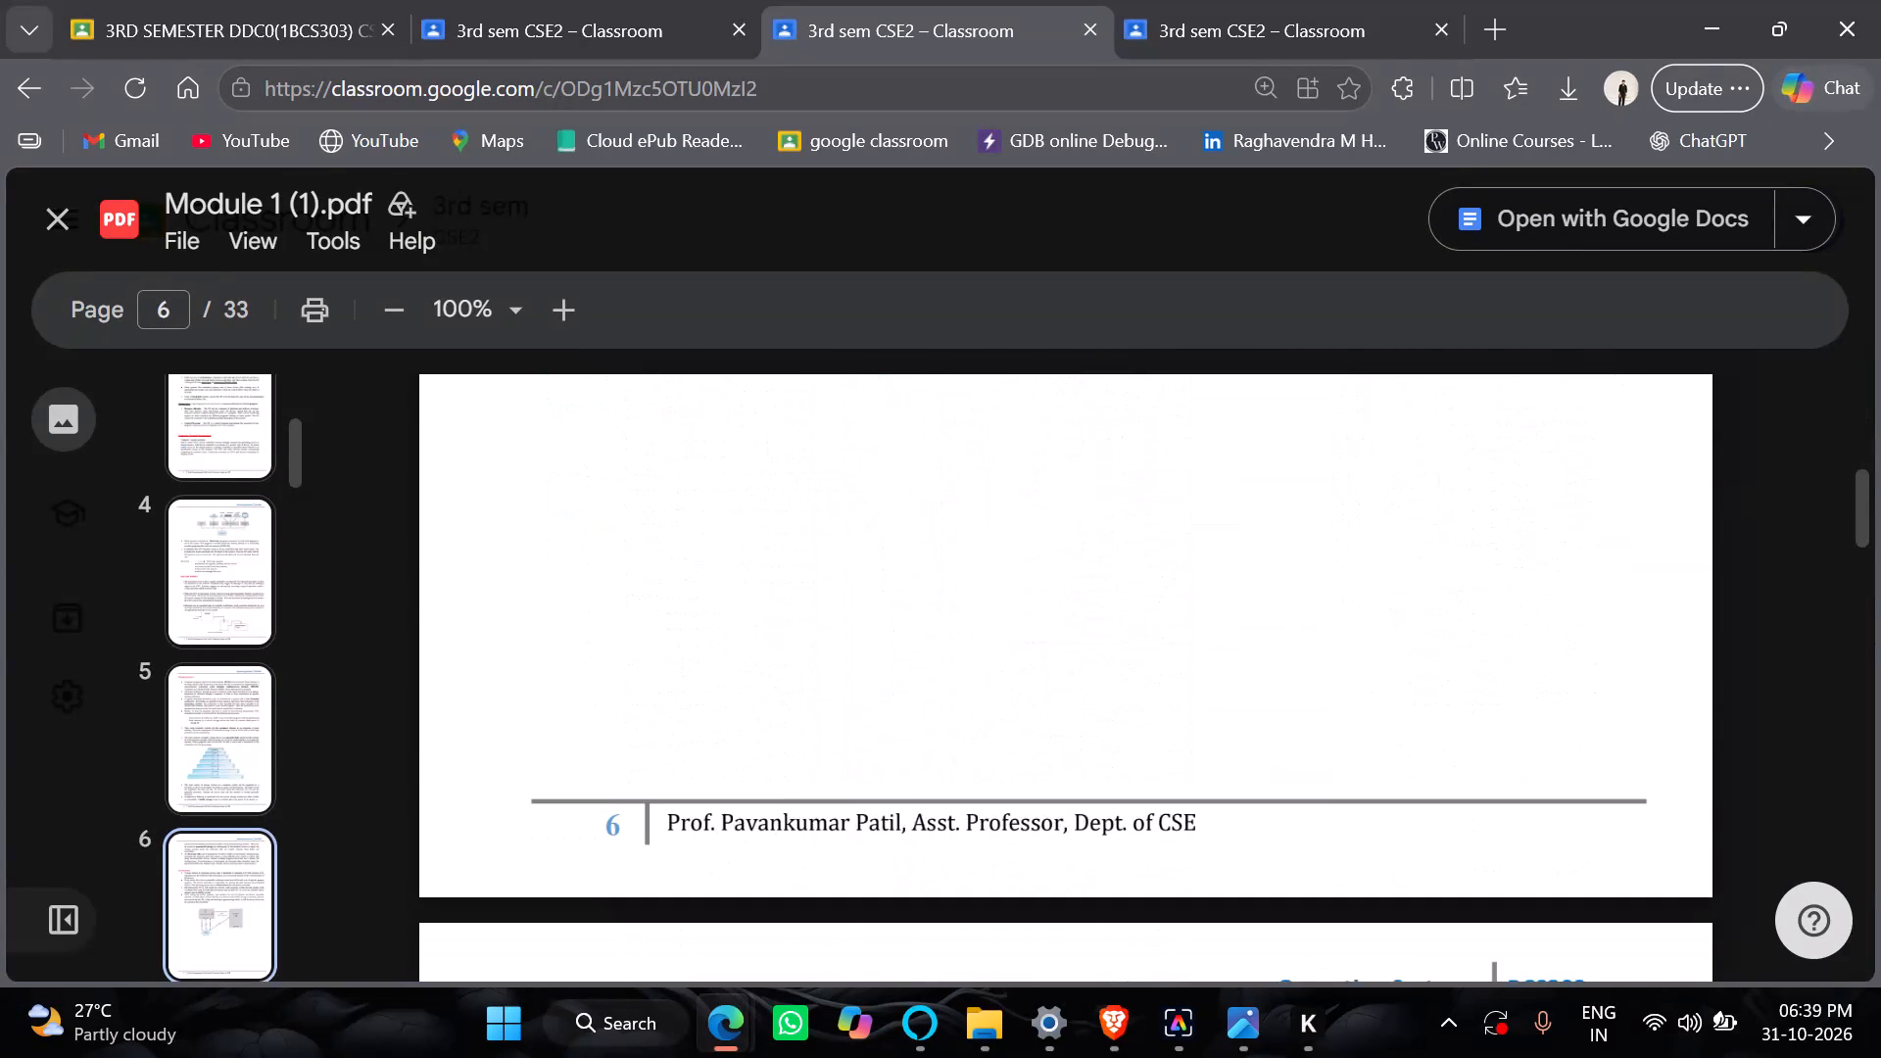
scroll(1283, 726, down, 9)
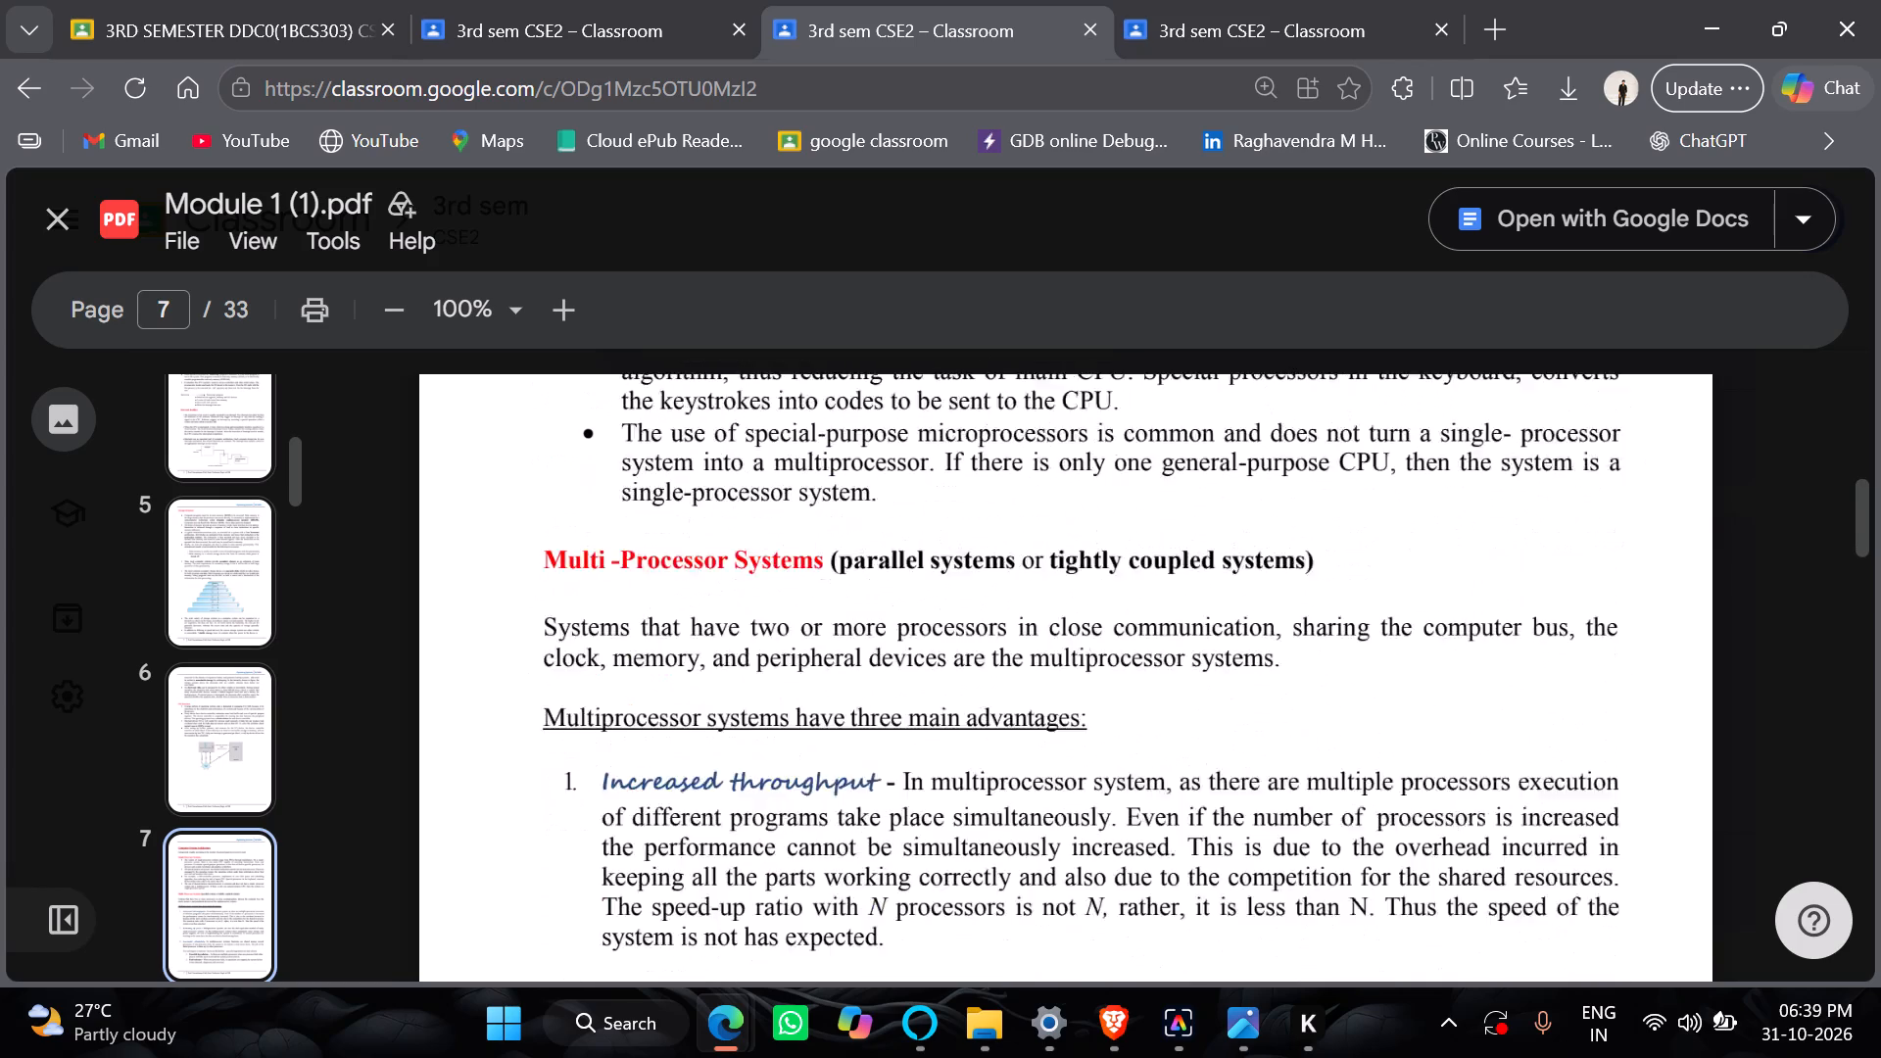
scroll(1283, 726, down, 6)
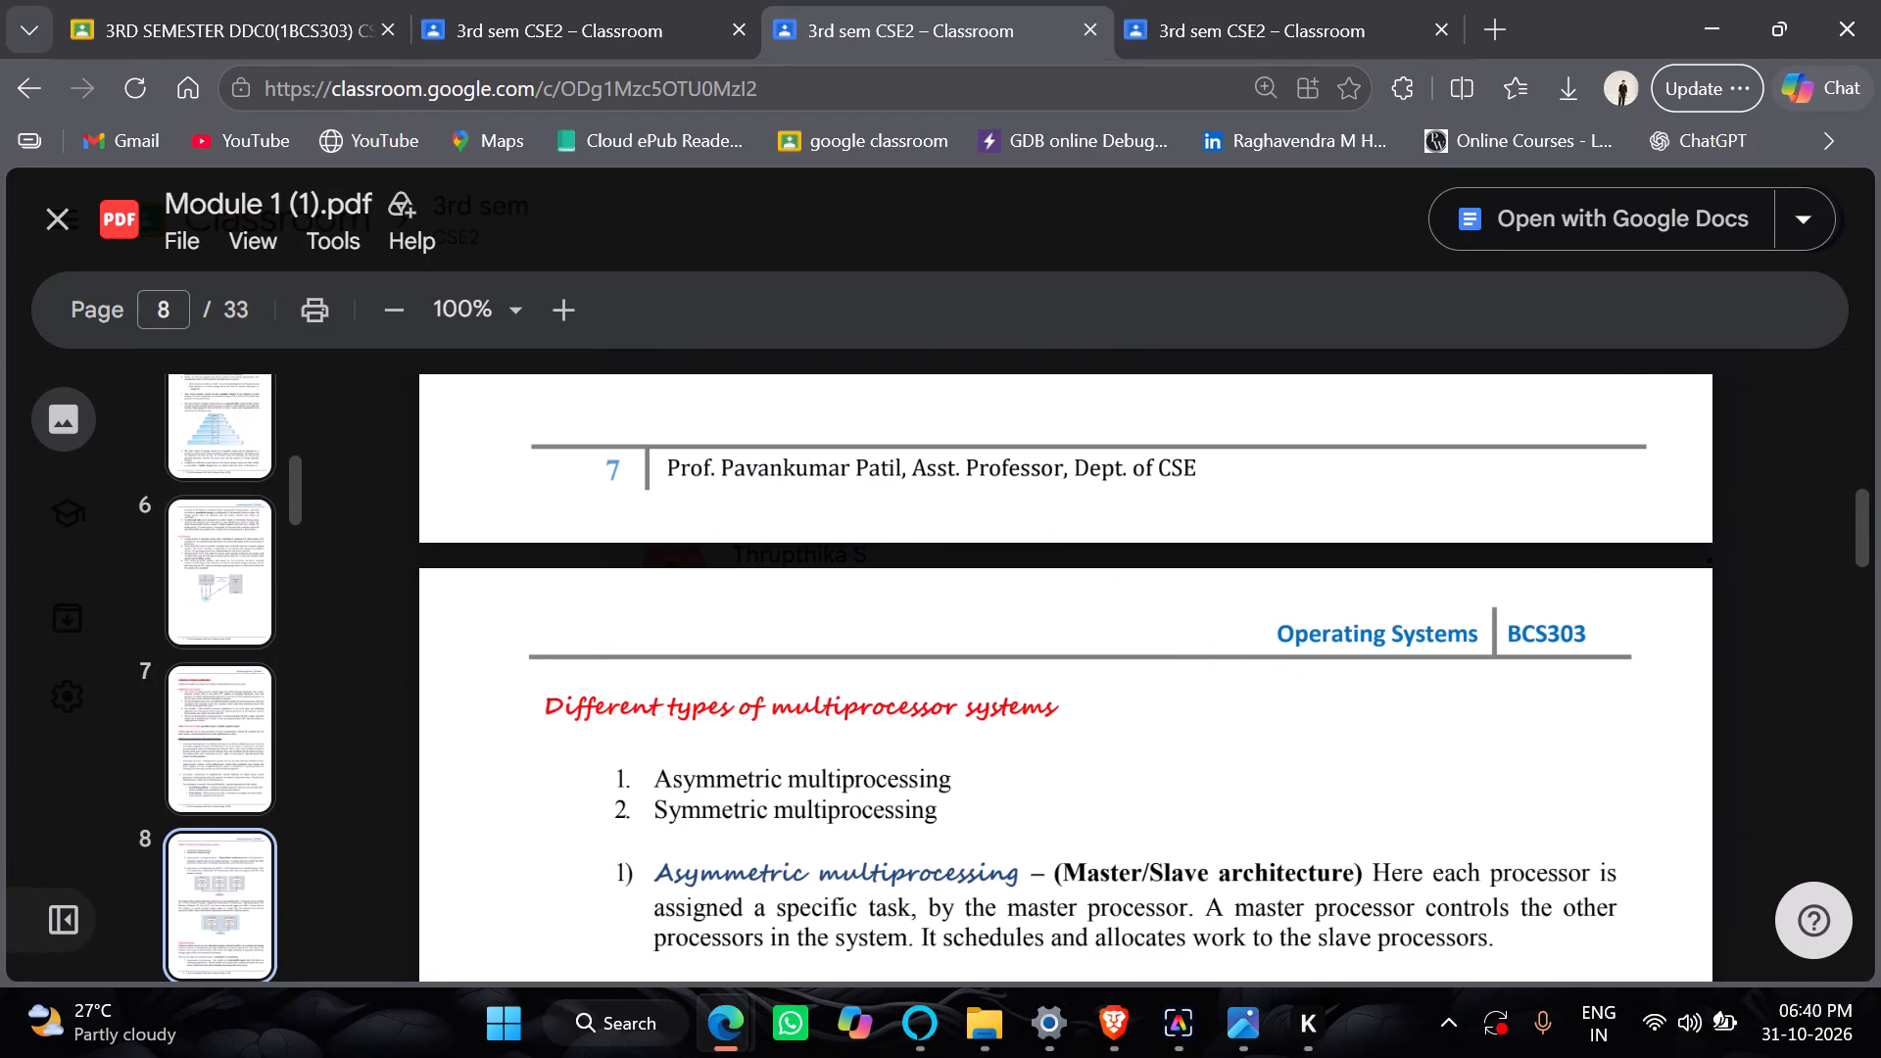
Search the Module 1 notes for the copied sentence "Identify the services provided by an operating system for user convenience." and close the search.
key(ctrl+f)
key(ctrl+v)
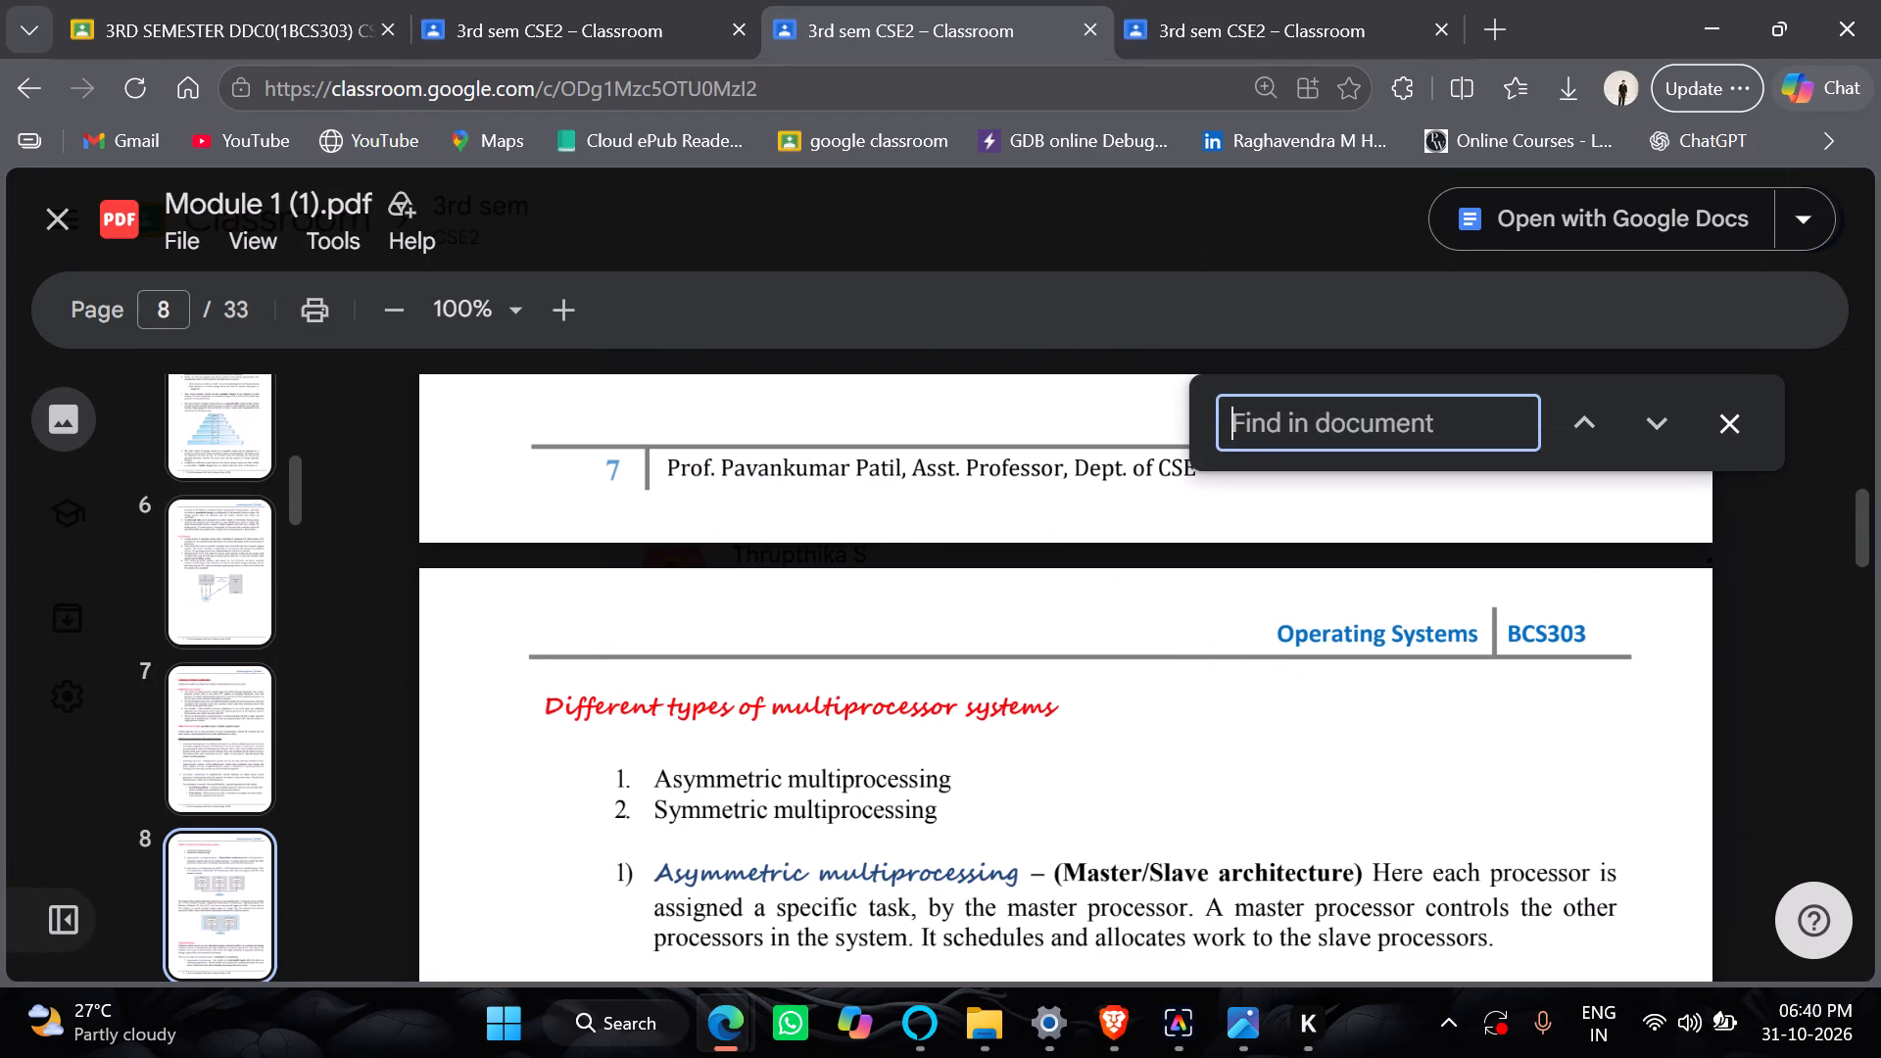
key(Return)
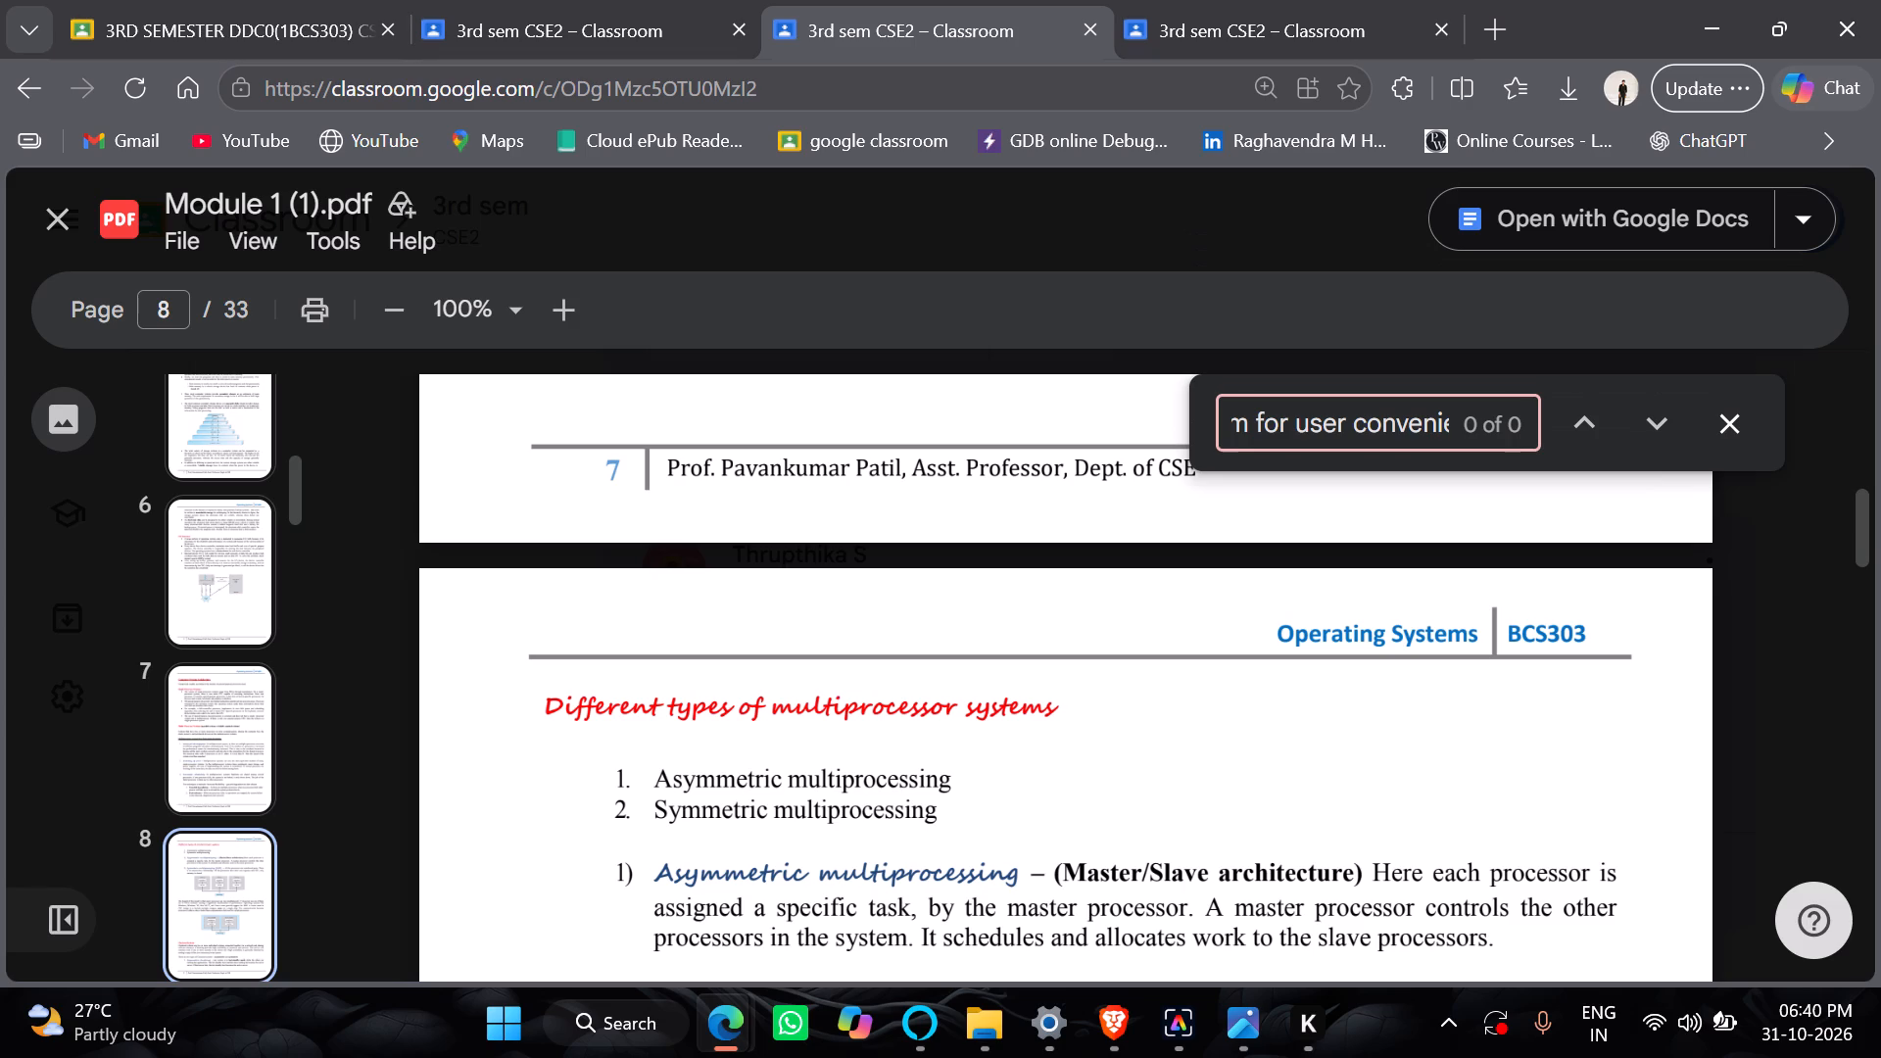
scroll(1253, 729, down, 2)
scroll(1164, 756, down, 1)
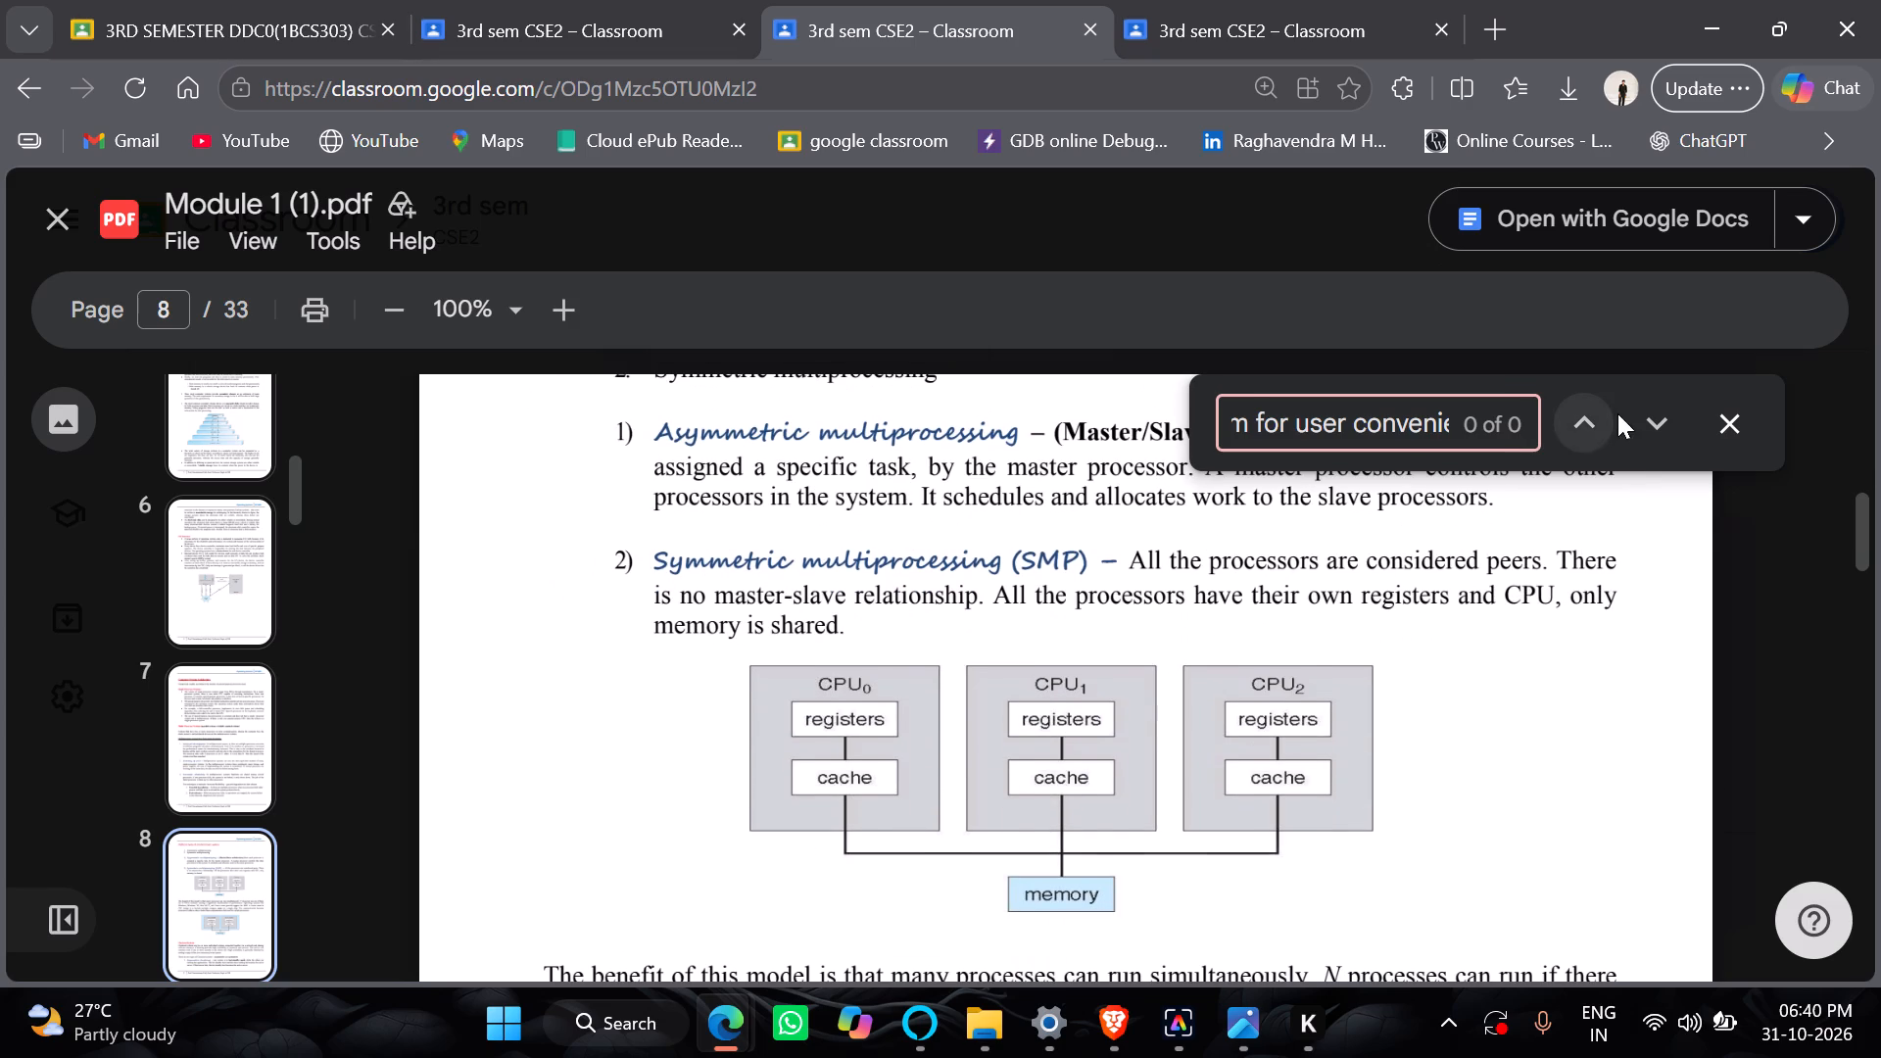
click(1576, 417)
click(1629, 413)
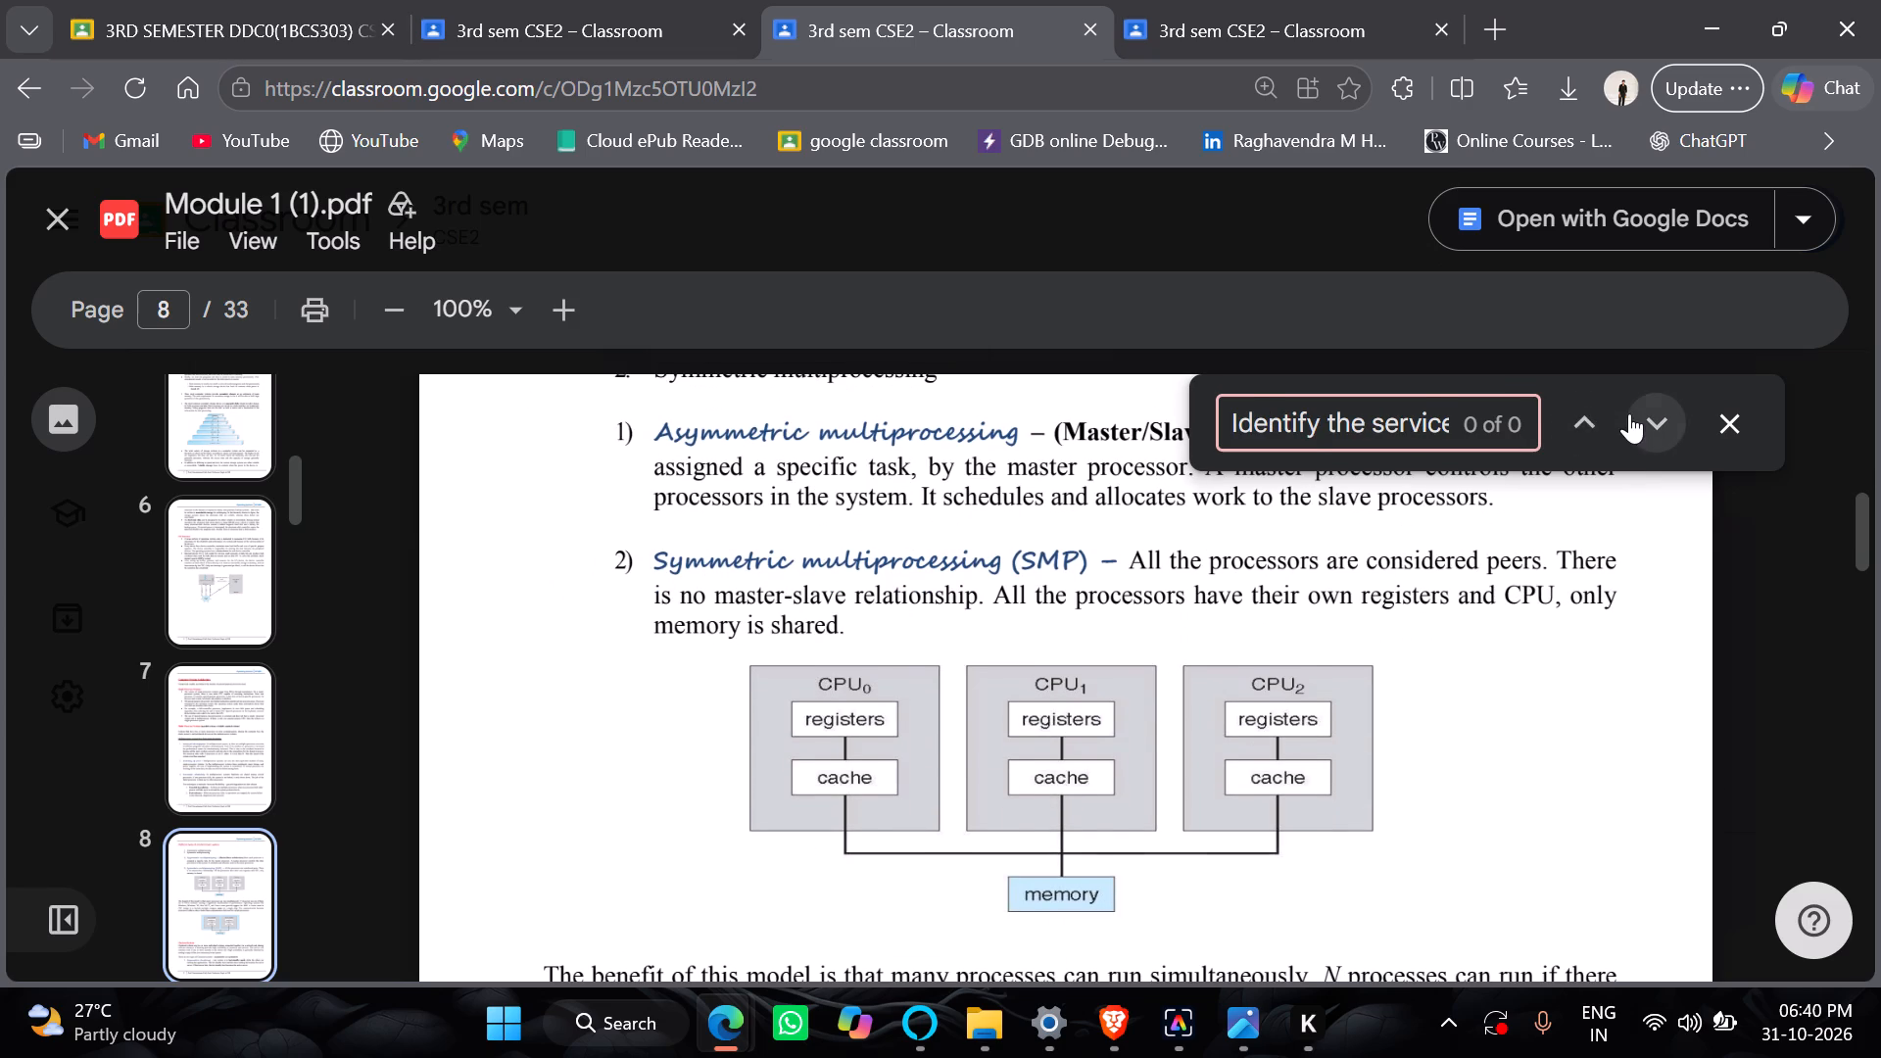
double_click(1540, 403)
click(1721, 415)
click(1728, 430)
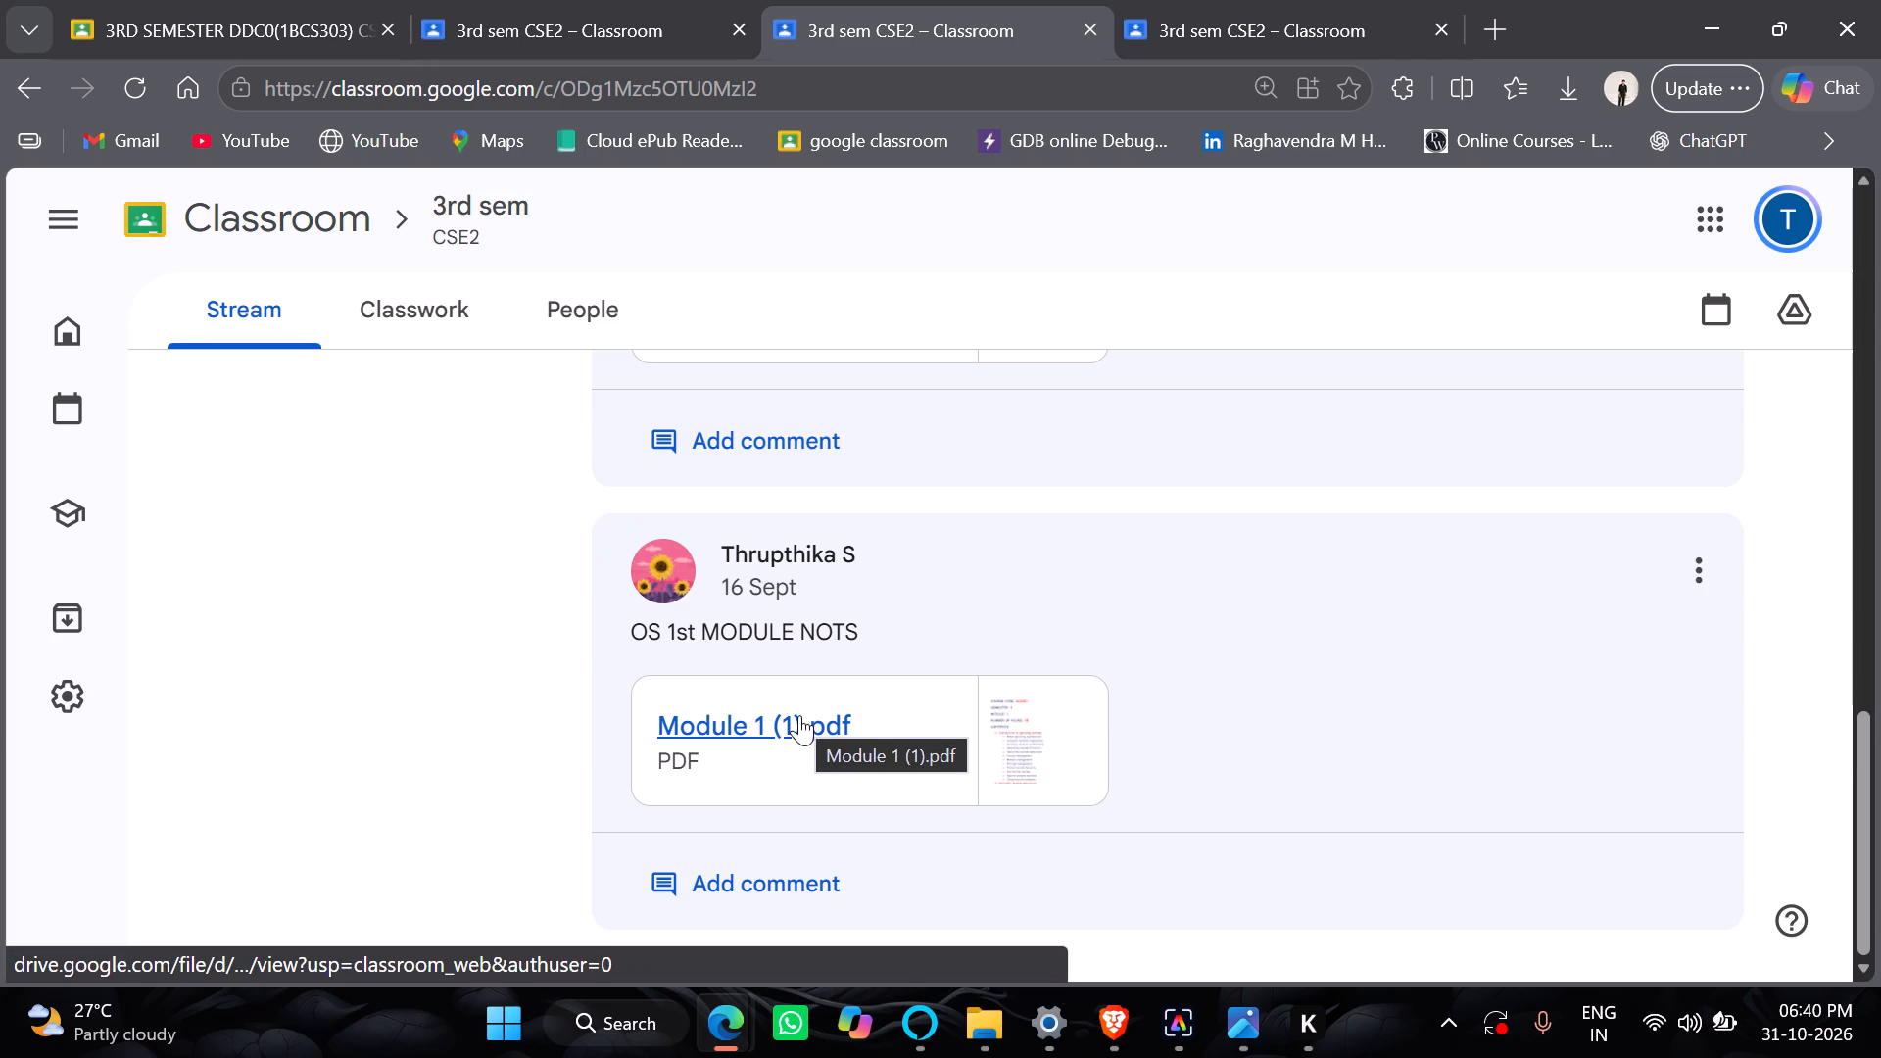
click(1496, 38)
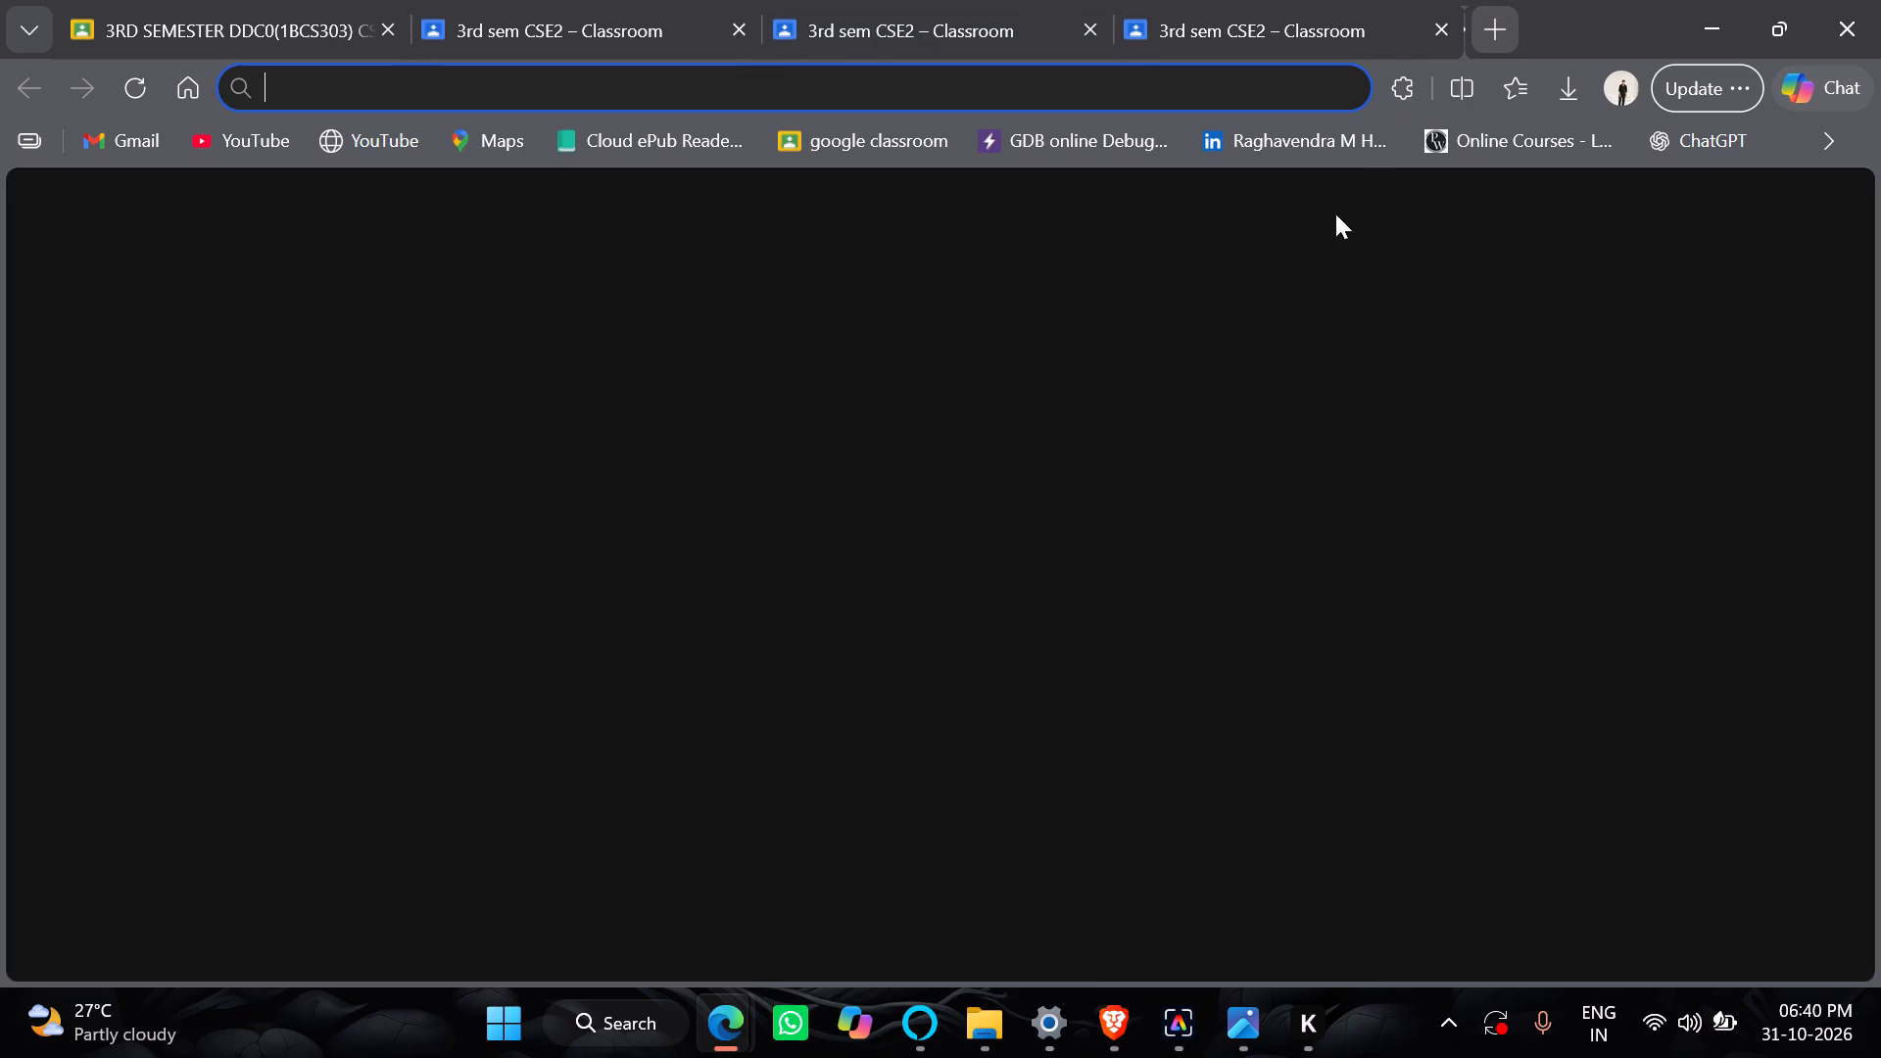
click(914, 235)
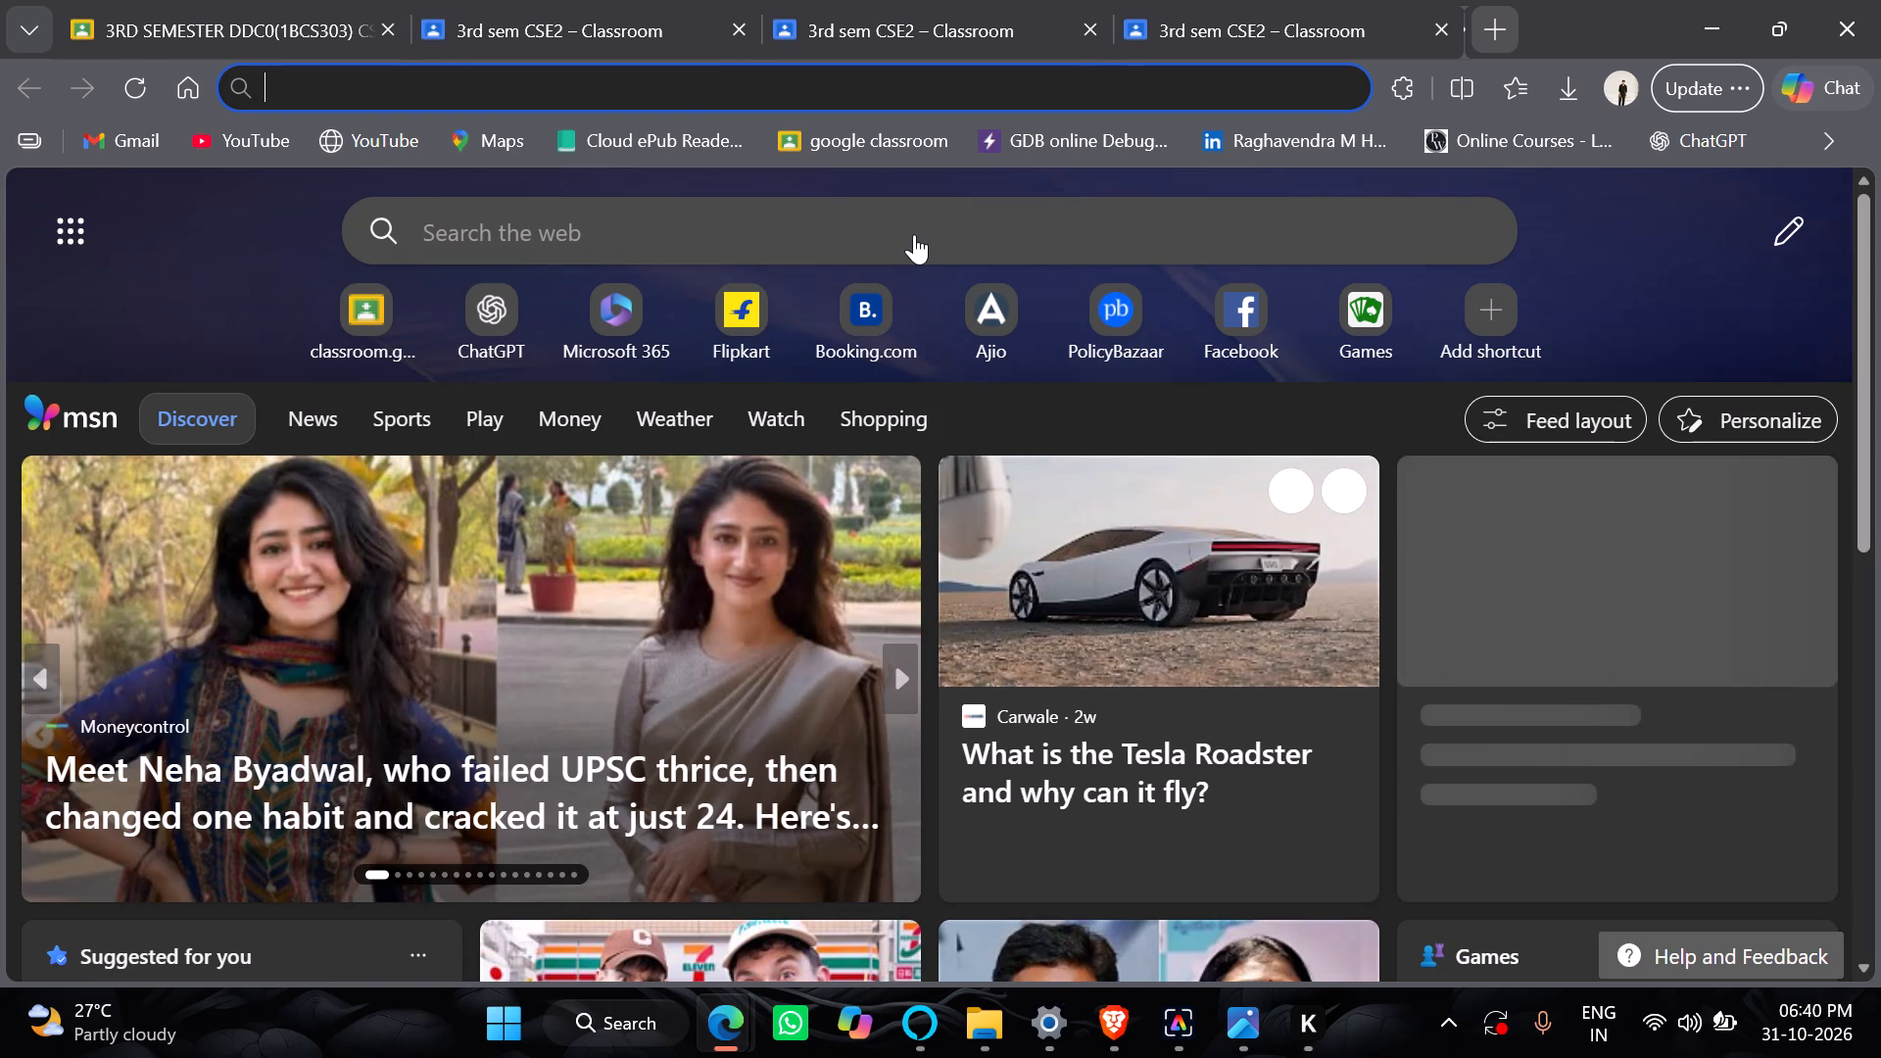
click(495, 320)
scroll(1084, 603, down, 3)
click(1084, 603)
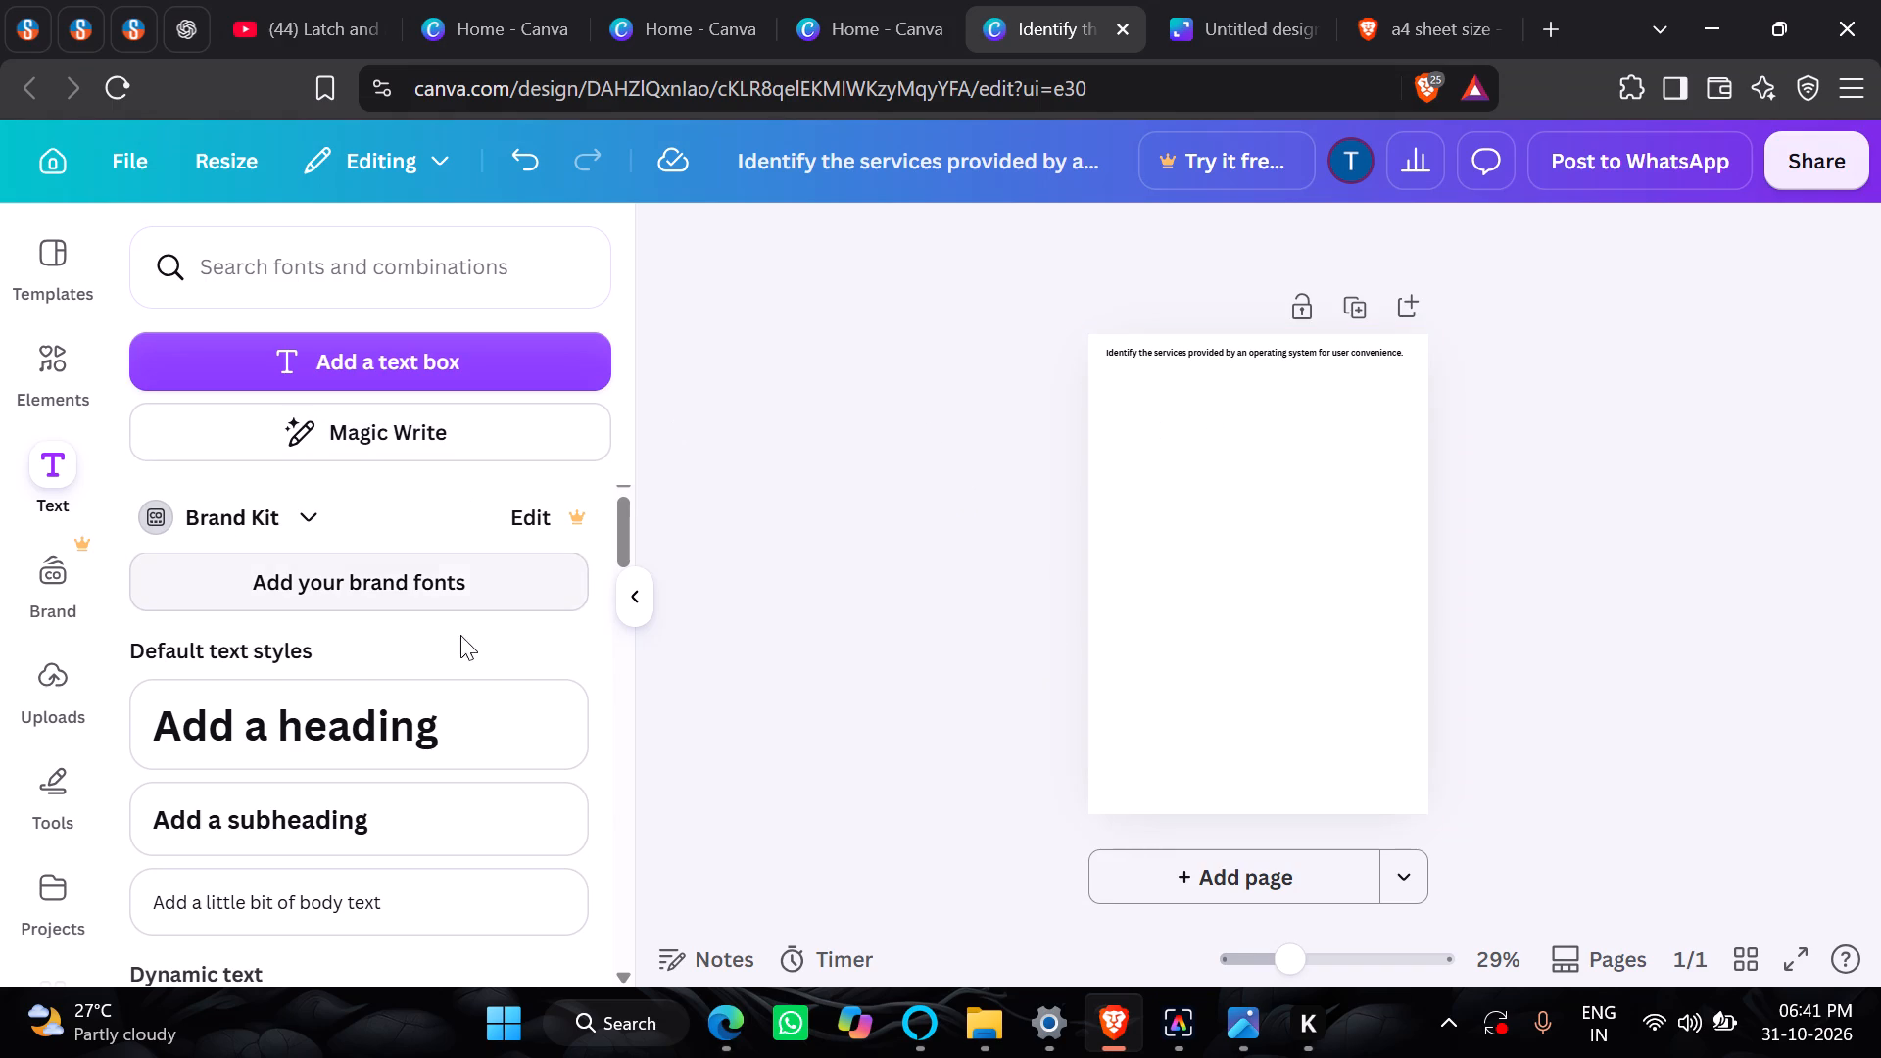
click(445, 892)
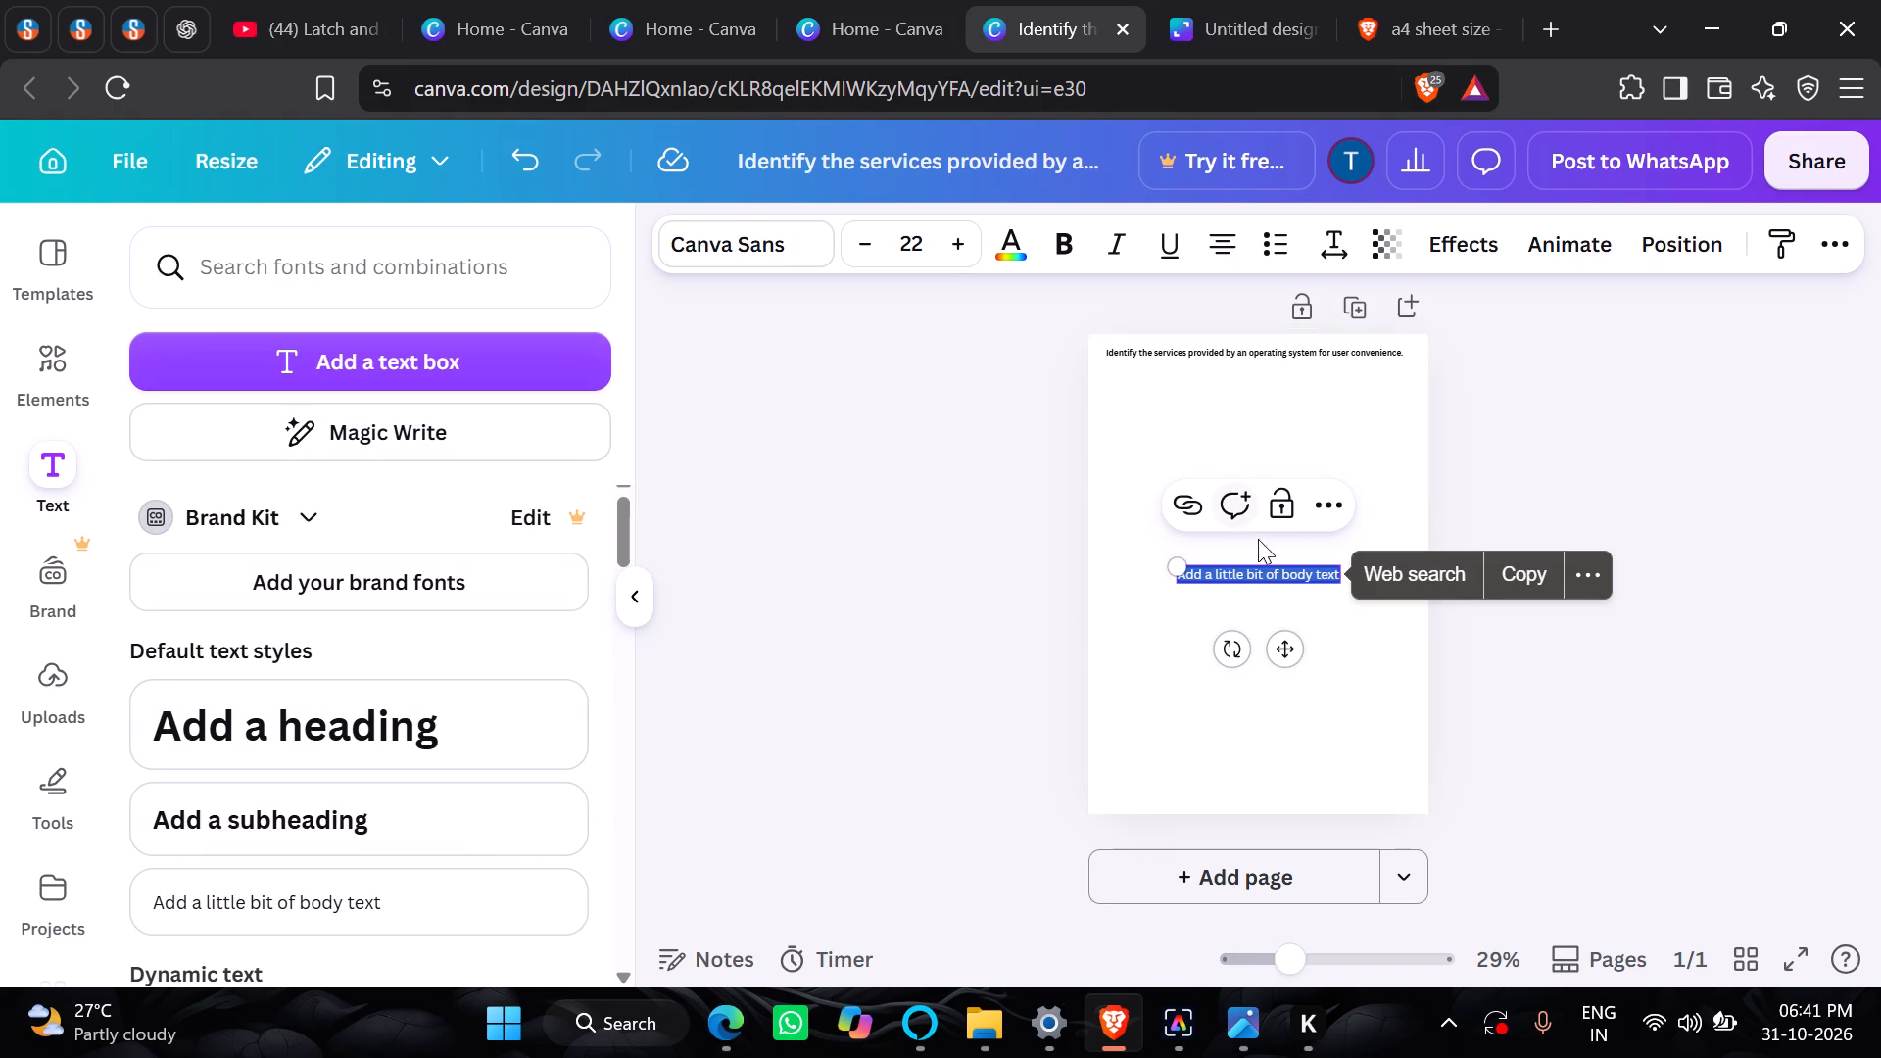
key(BackSpace)
key(ctrl+v)
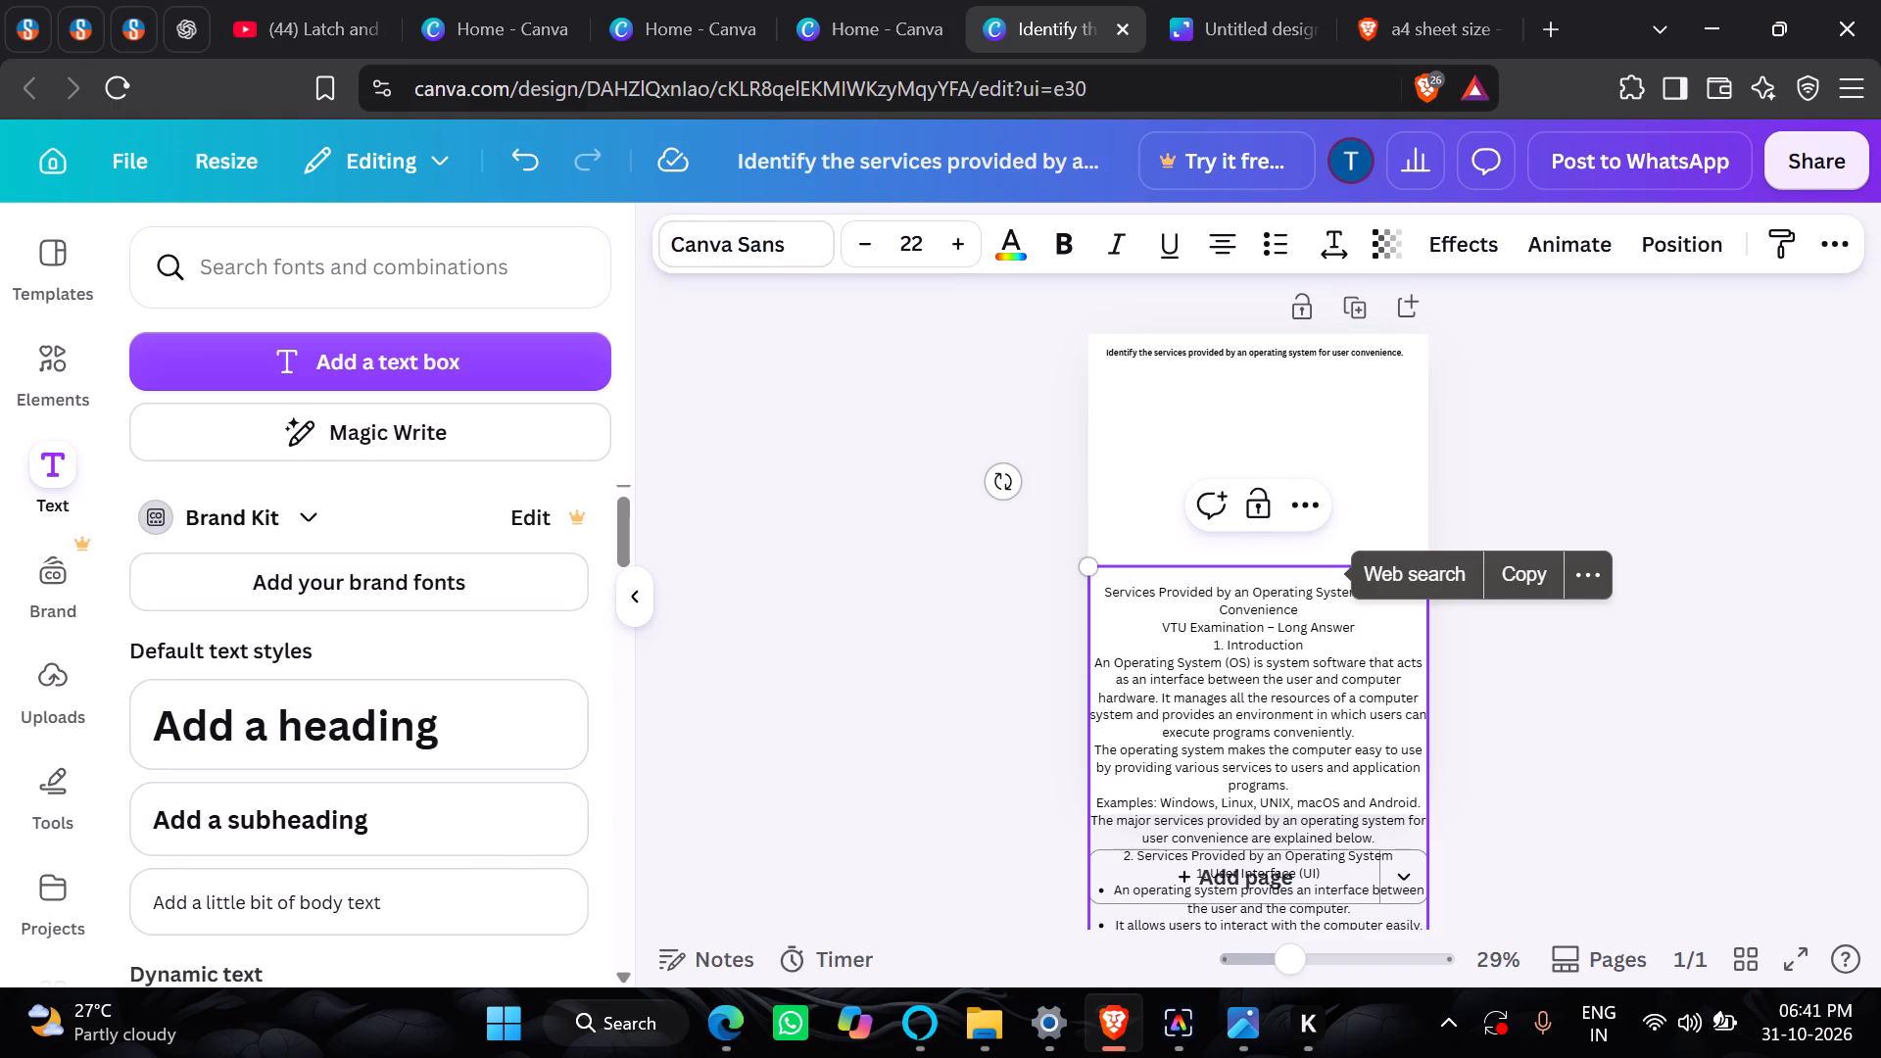
key(ctrl+v)
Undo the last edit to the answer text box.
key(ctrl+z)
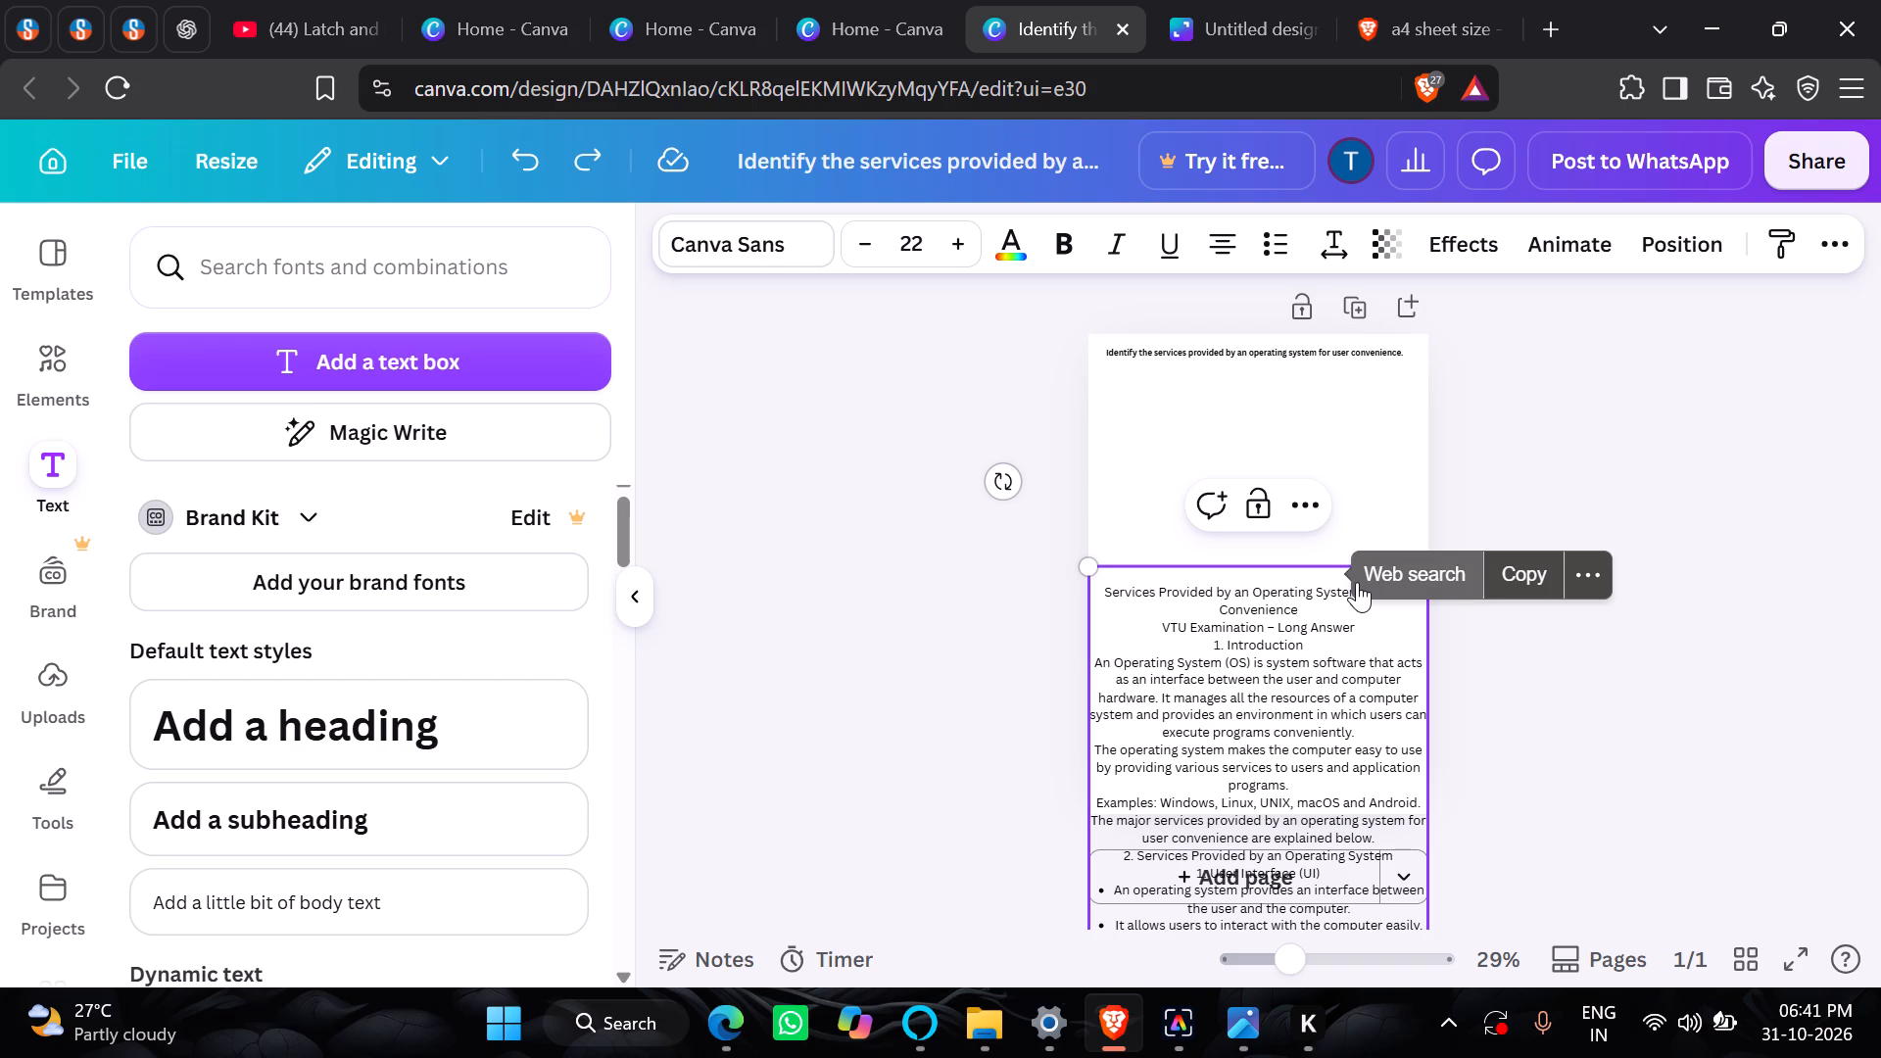
Look through the pasted answer to check its content and how far it runs beyond the page.
scroll(1357, 582, down, 5)
scroll(1850, 693, down, 5)
scroll(1687, 675, down, 10)
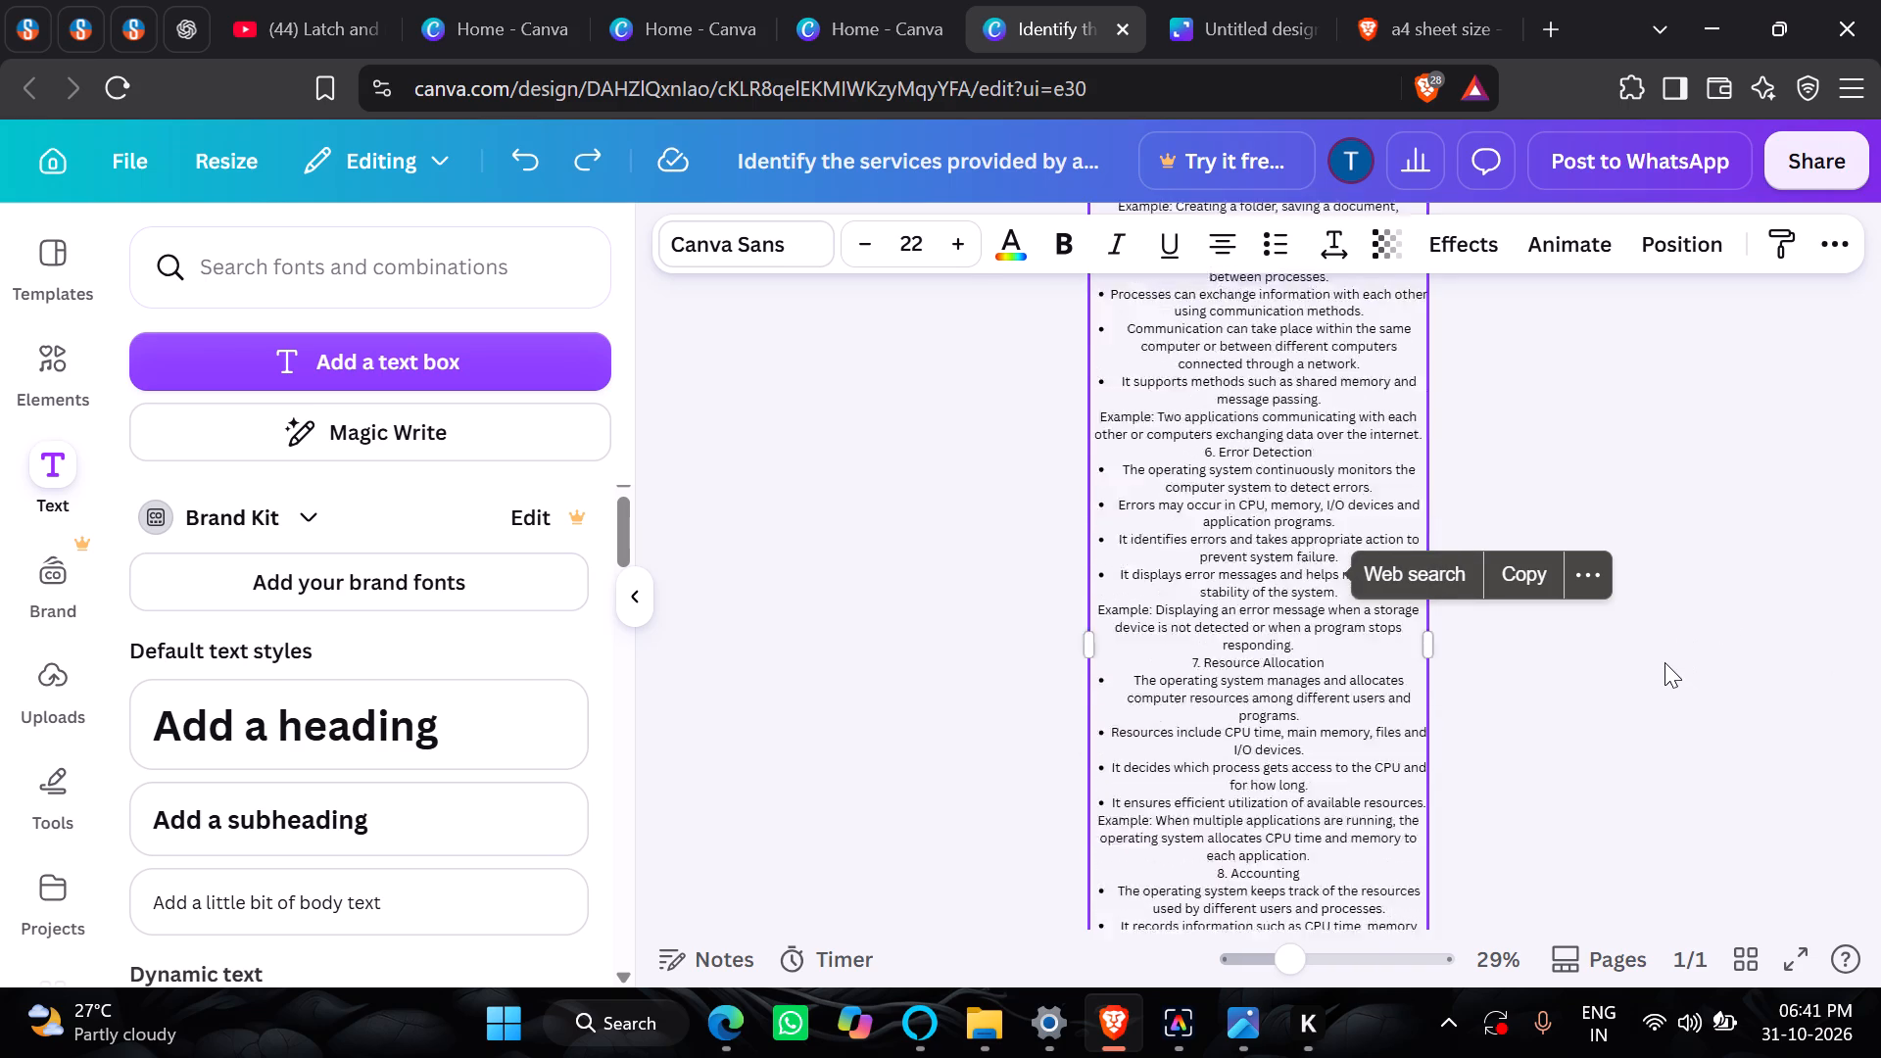
scroll(1638, 663, up, 3)
scroll(1597, 679, down, 7)
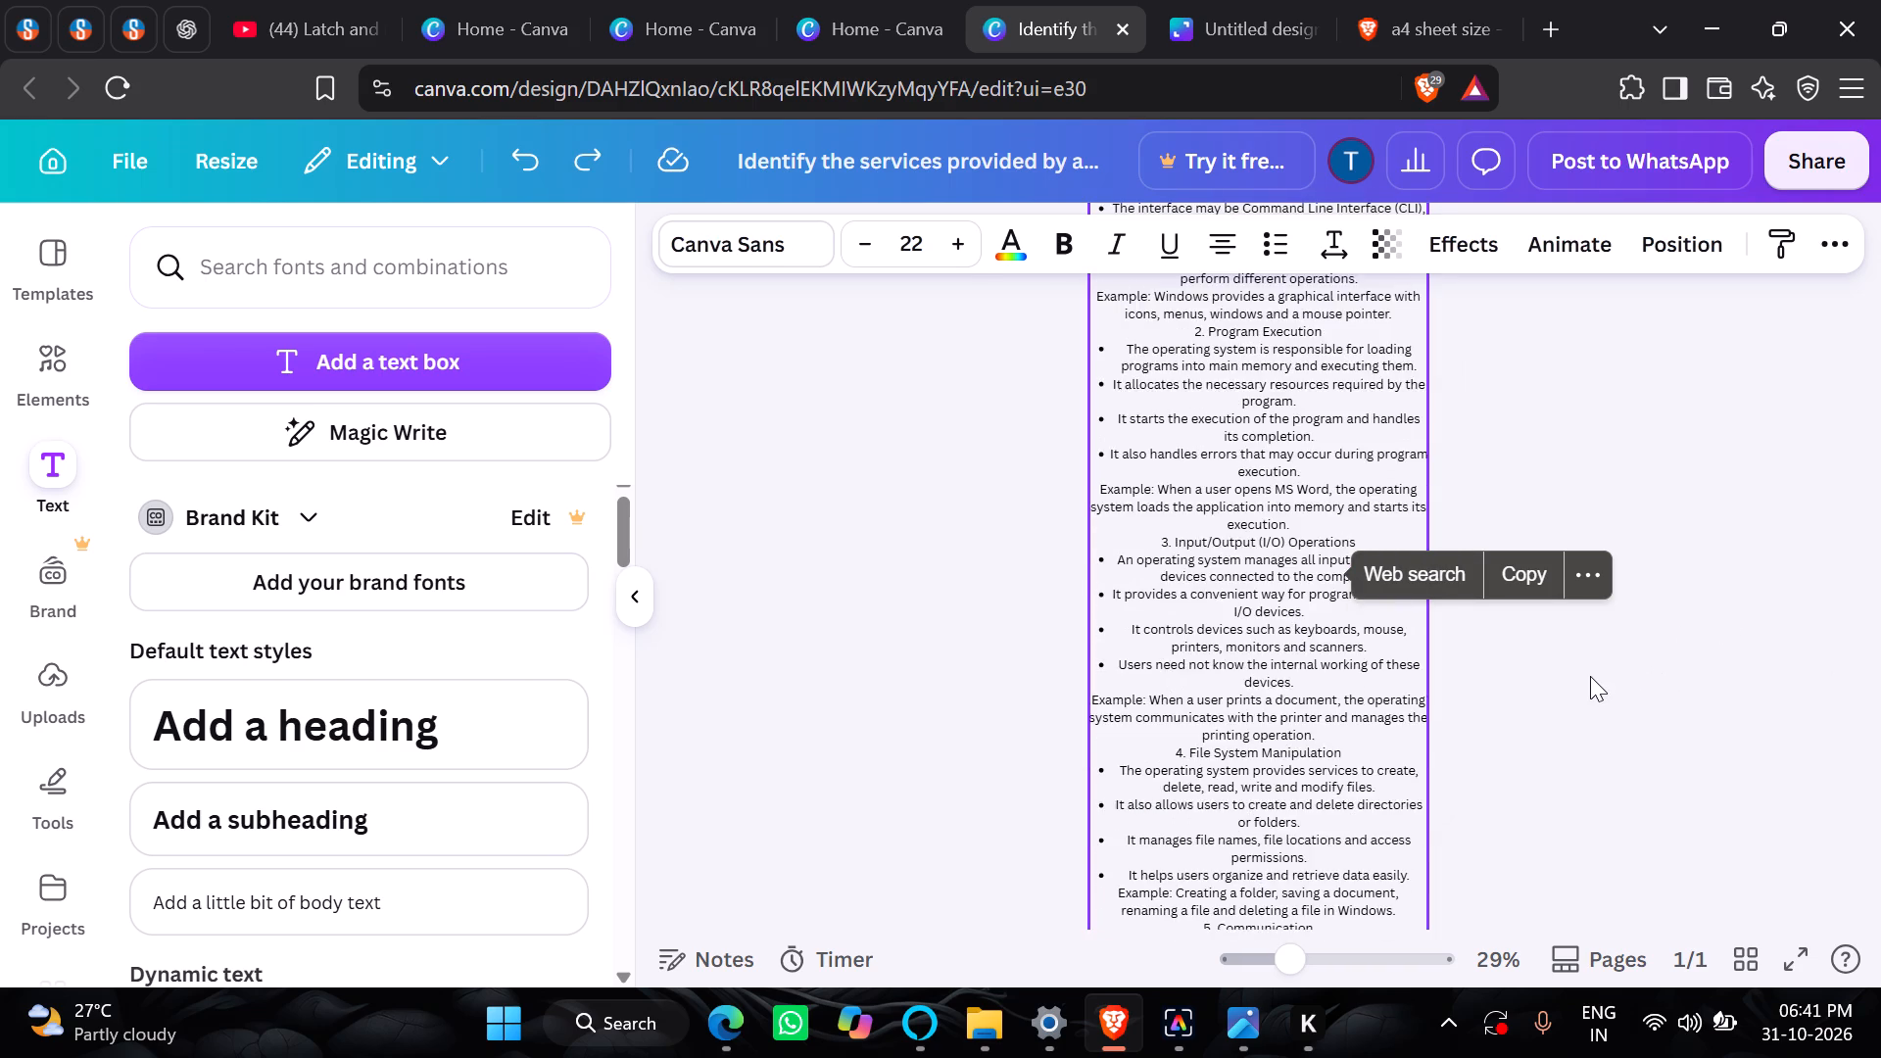
scroll(1590, 676, down, 5)
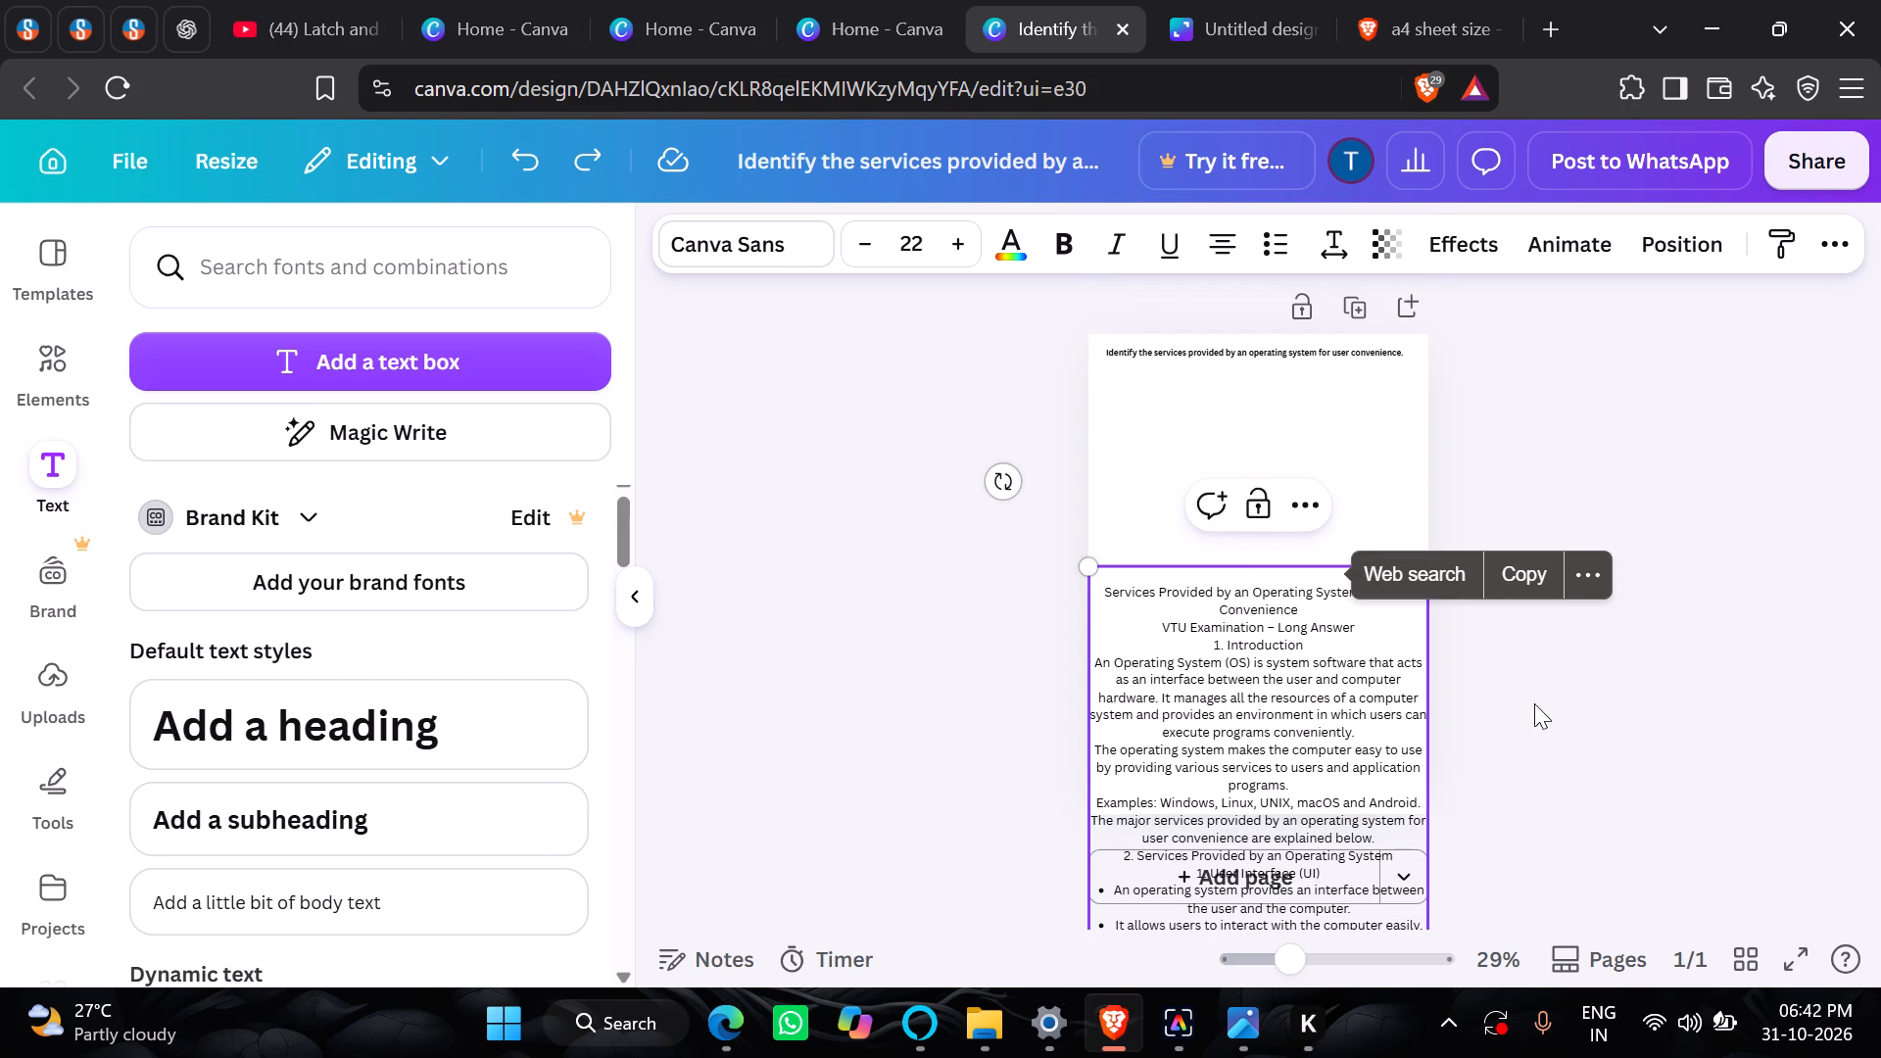
scroll(1527, 703, up, 1)
scroll(1282, 735, up, 2)
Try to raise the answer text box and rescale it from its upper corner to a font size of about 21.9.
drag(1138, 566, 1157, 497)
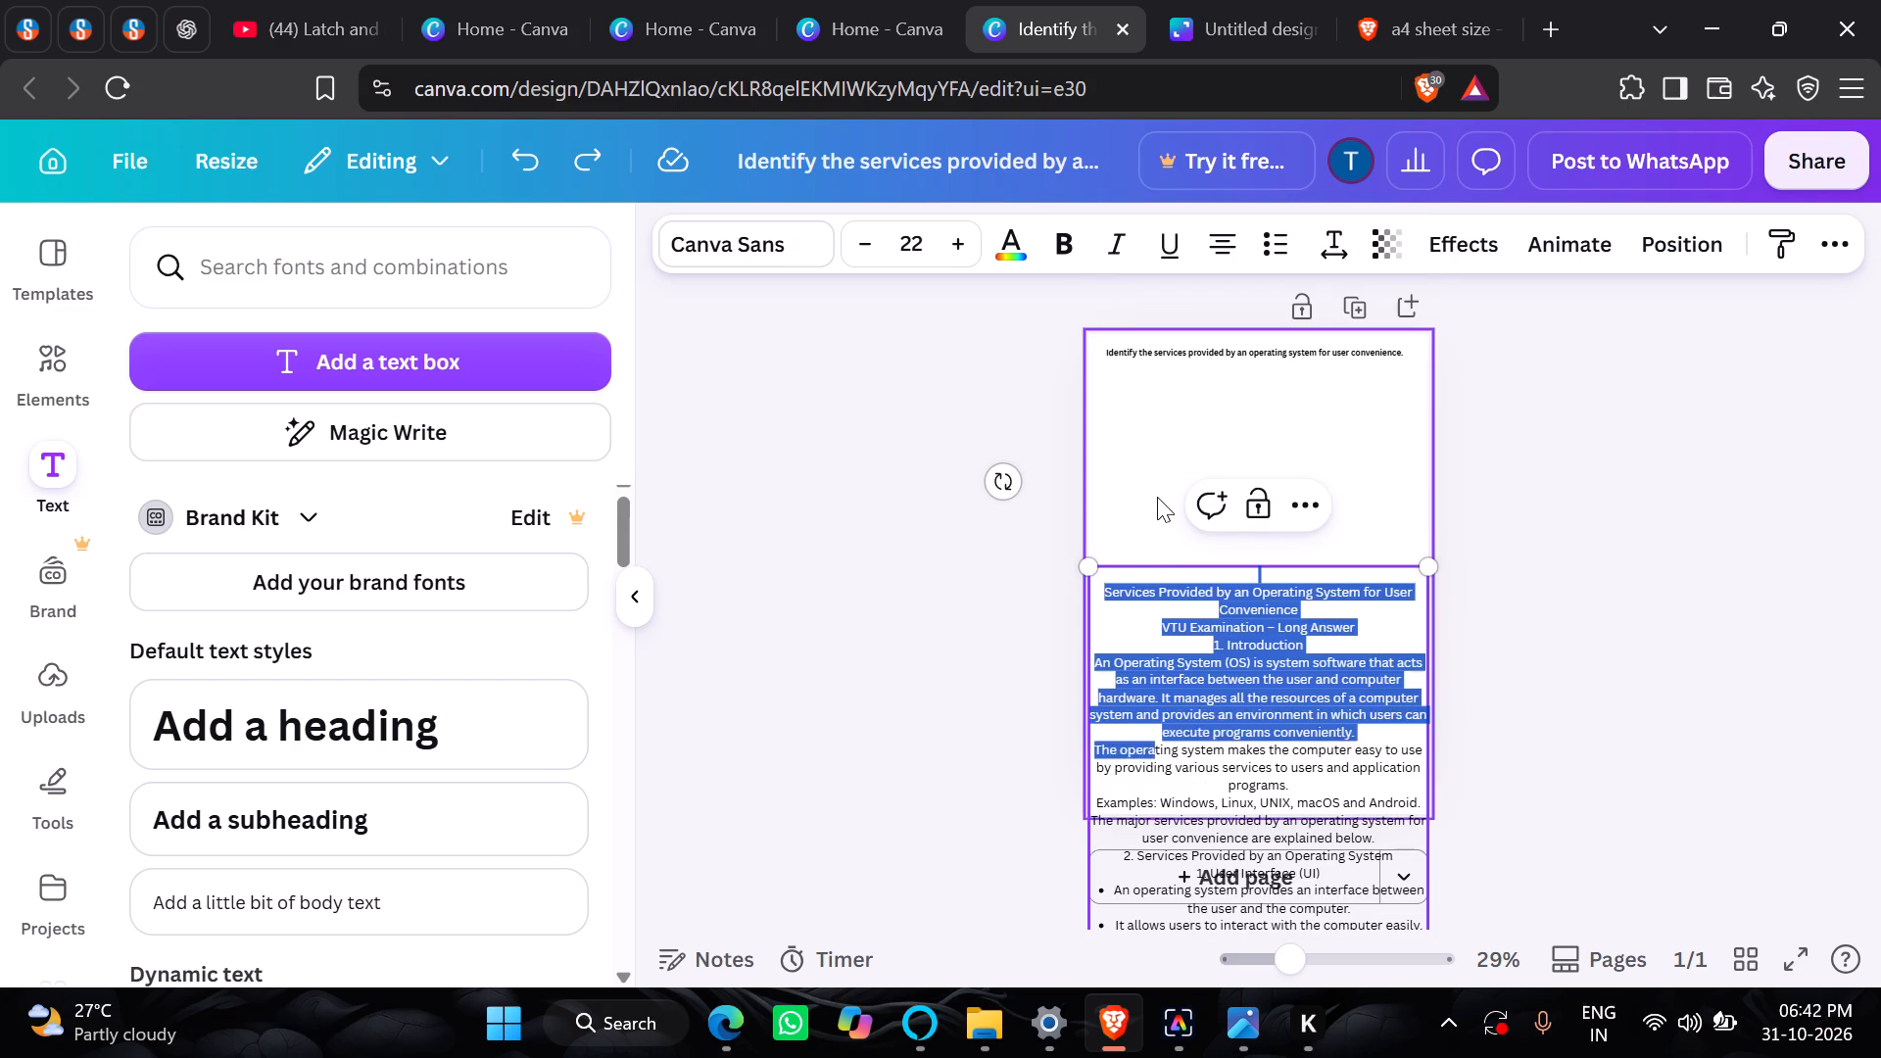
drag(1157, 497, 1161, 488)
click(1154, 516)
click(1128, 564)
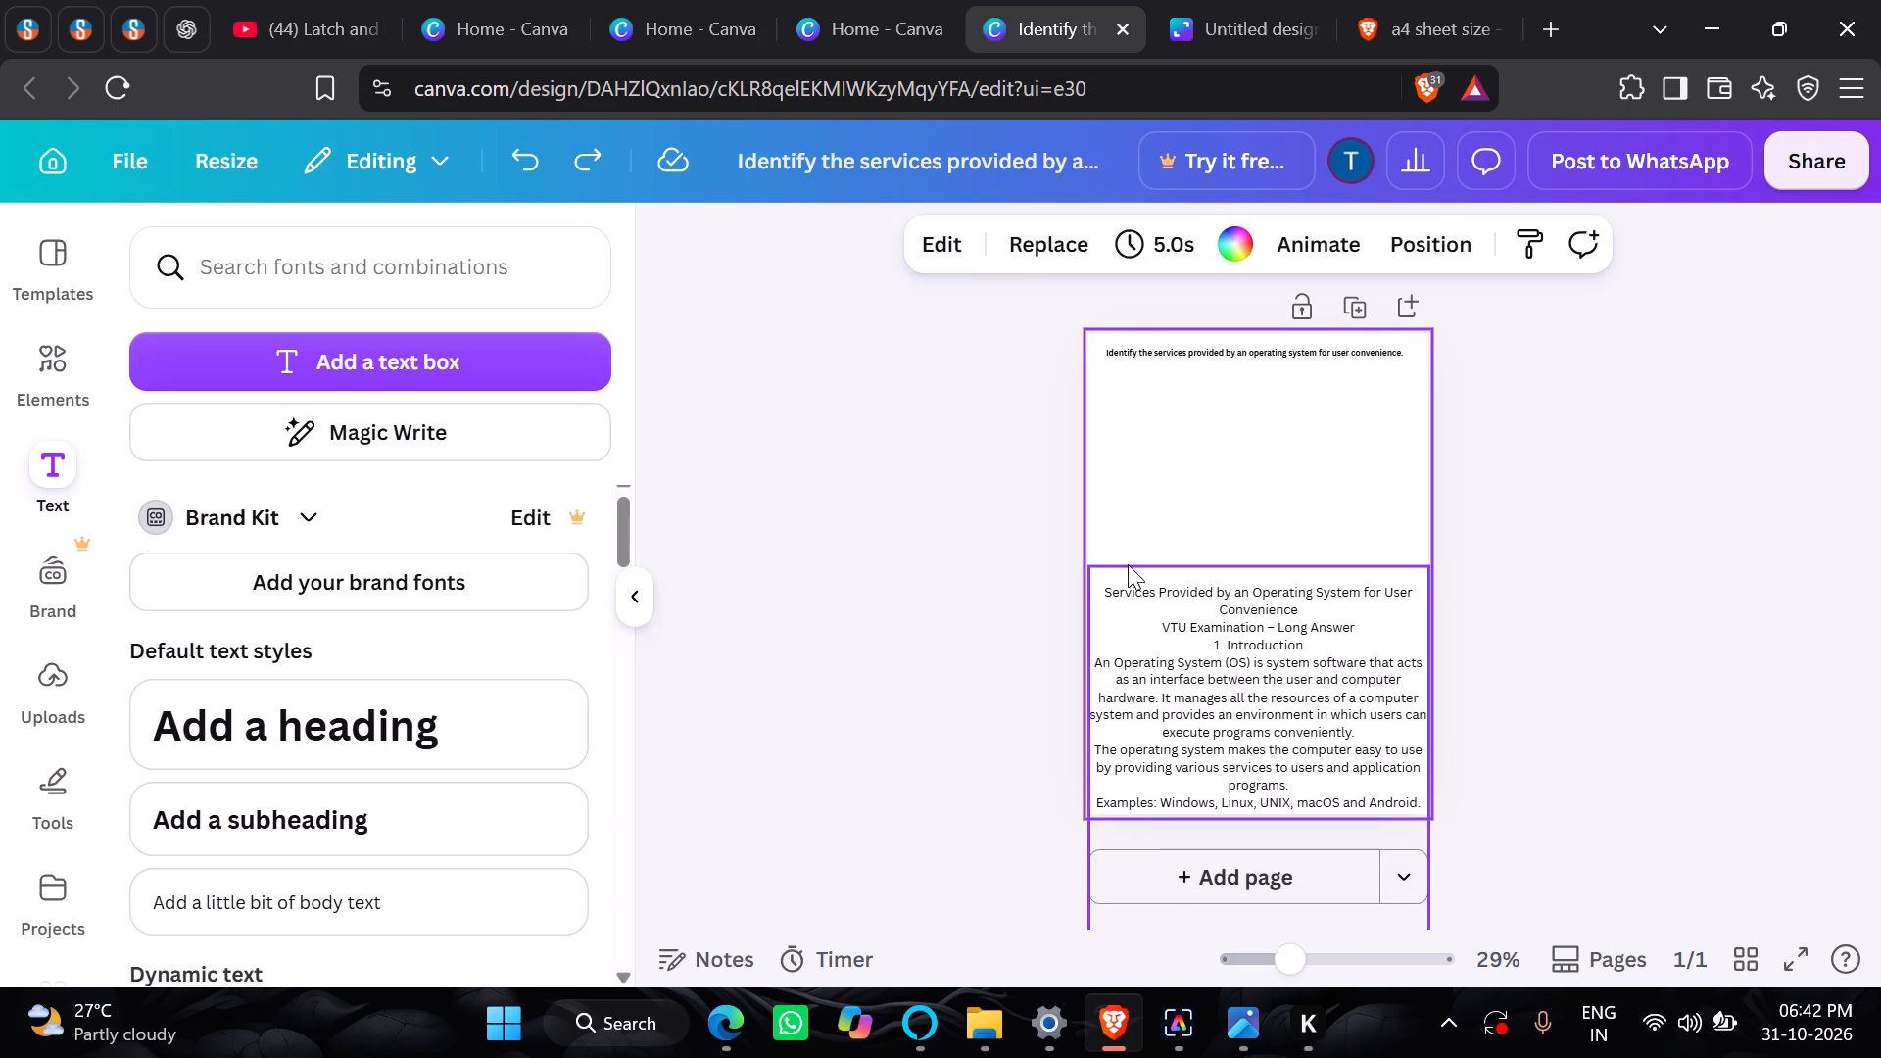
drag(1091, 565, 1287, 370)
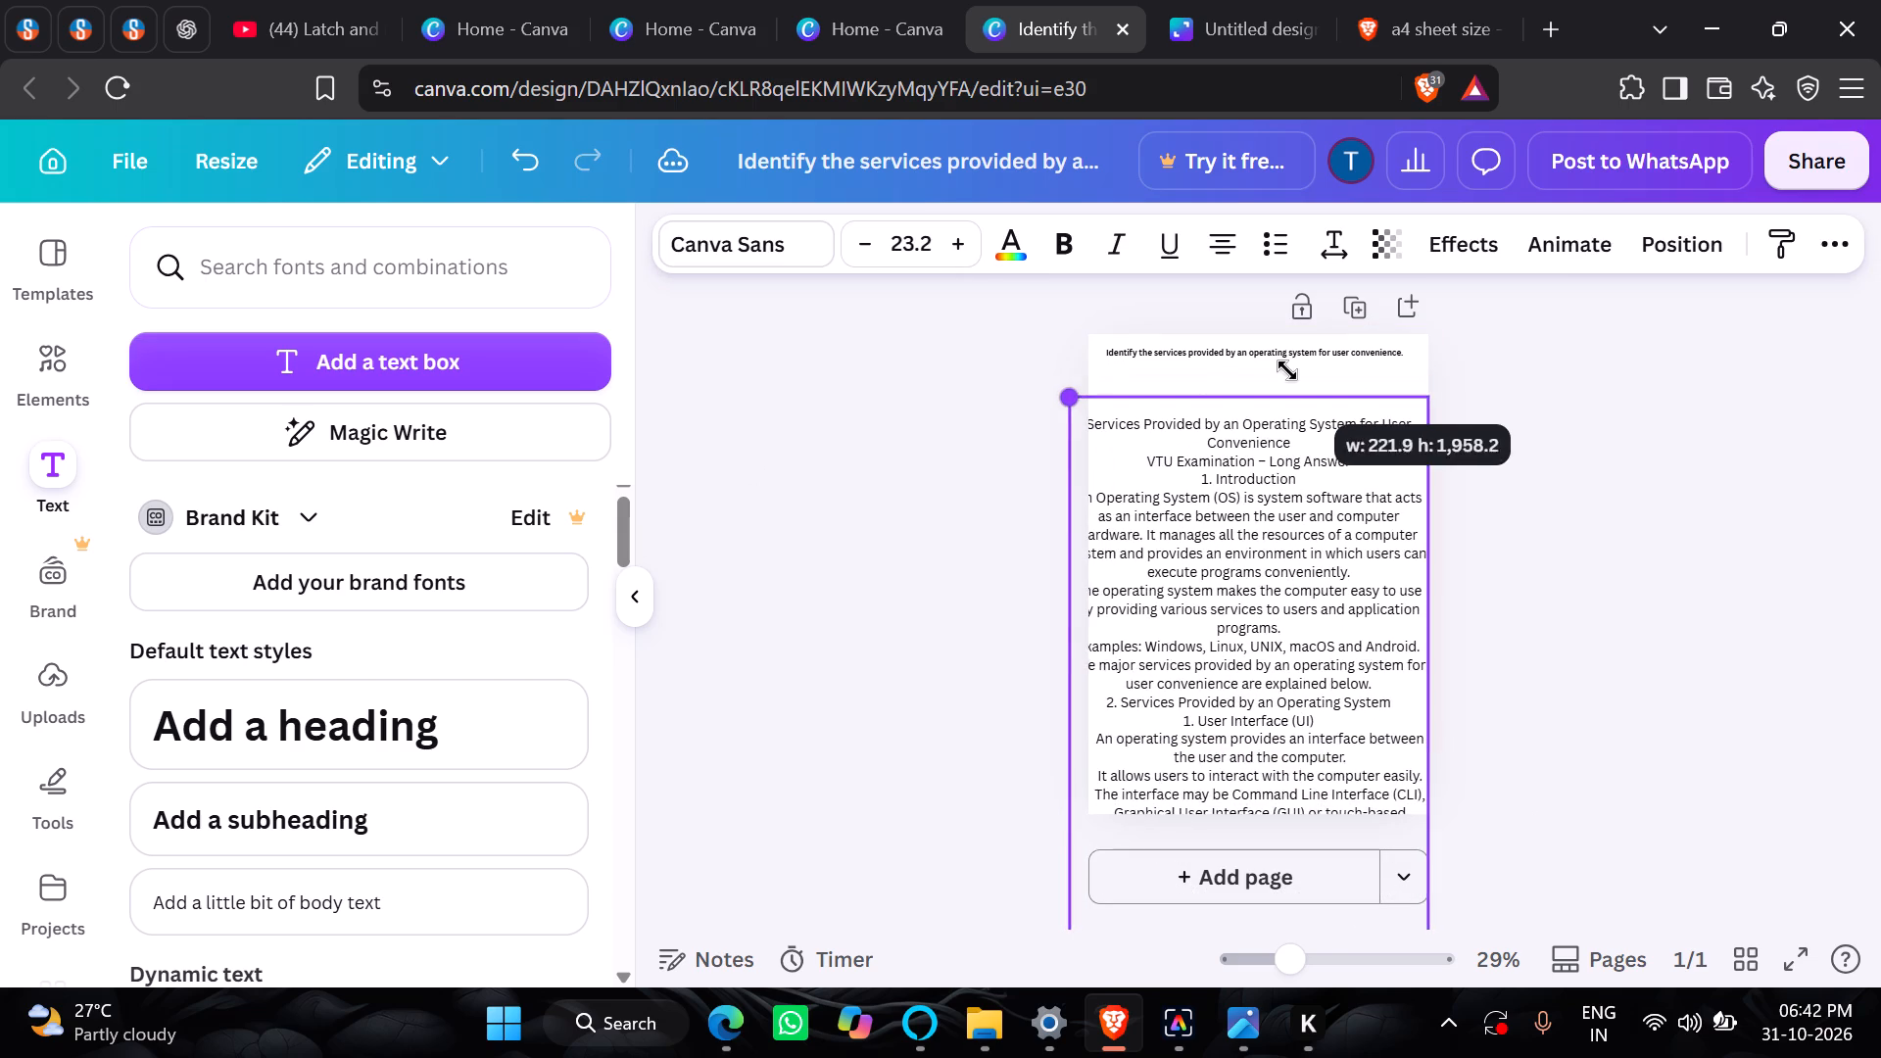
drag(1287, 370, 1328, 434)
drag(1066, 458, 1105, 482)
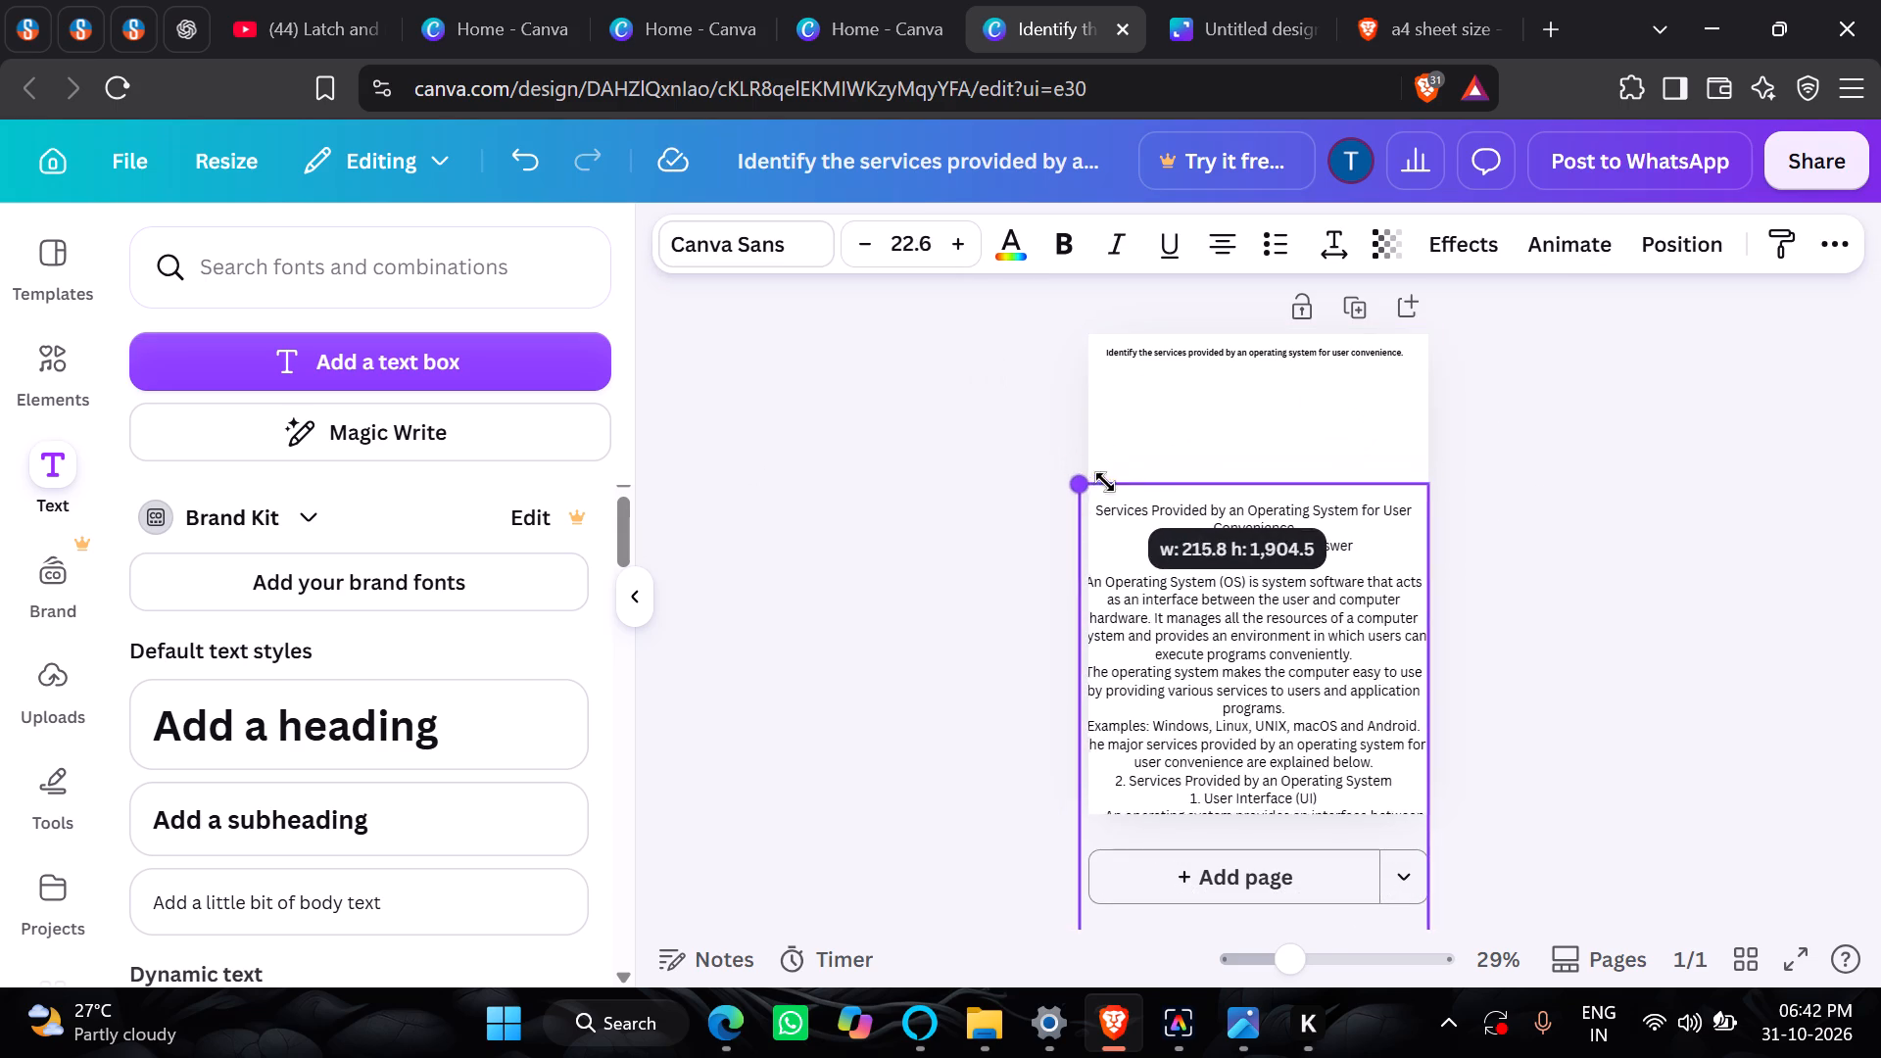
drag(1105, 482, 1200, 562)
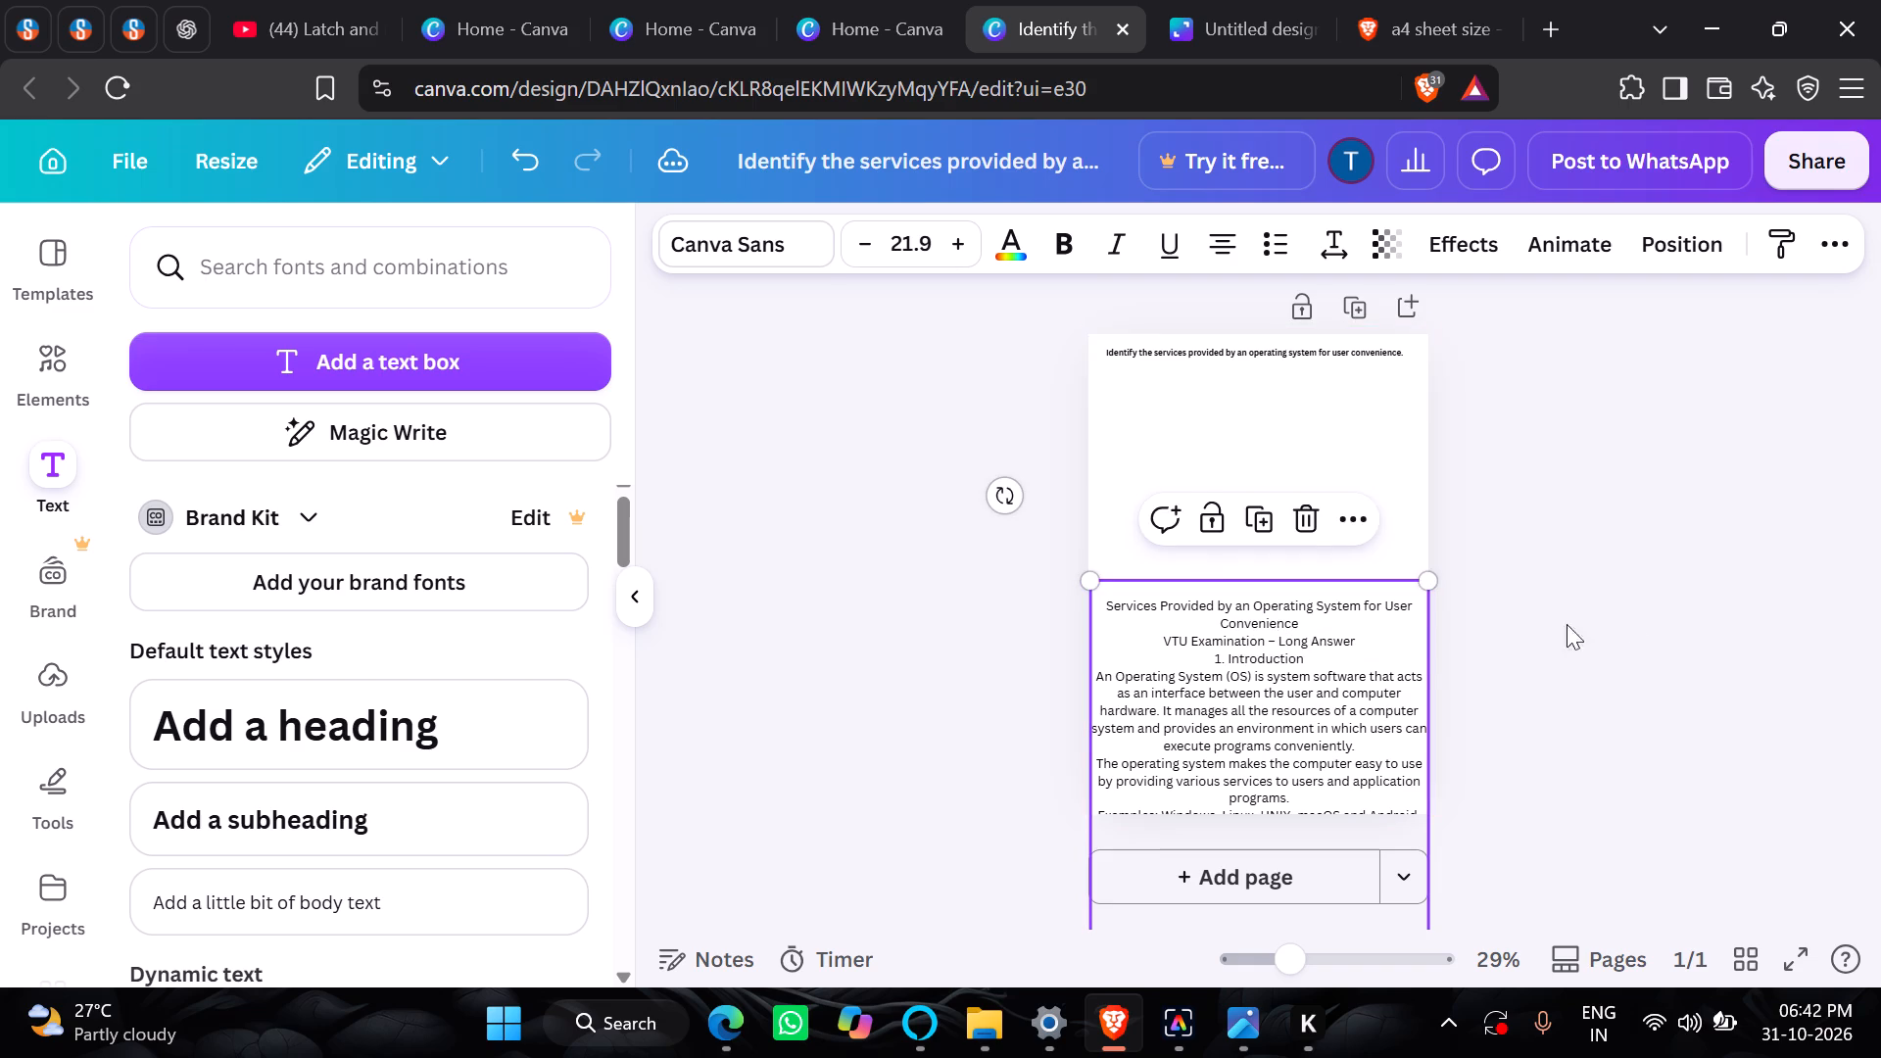
Add a blank second page after the page holding the pasted answer.
scroll(1626, 617, down, 5)
scroll(1493, 697, down, 20)
scroll(1470, 725, down, 6)
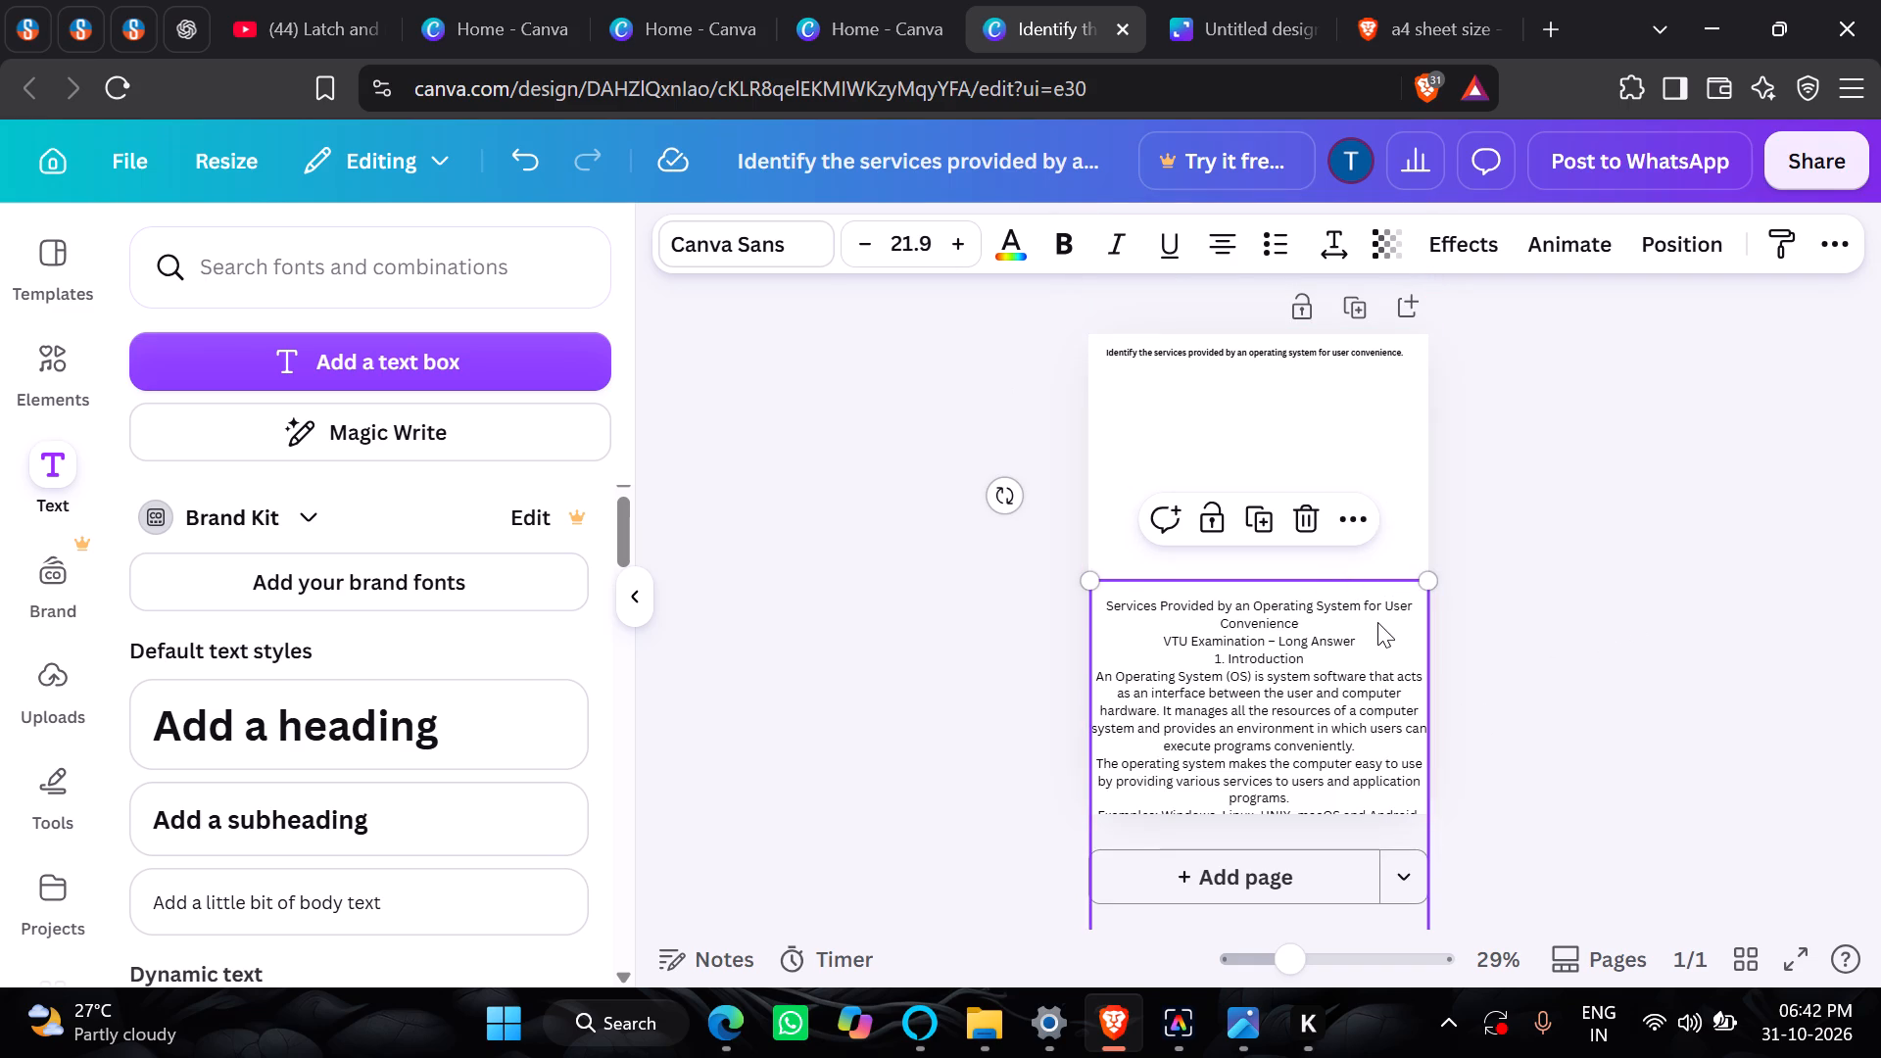
click(1377, 622)
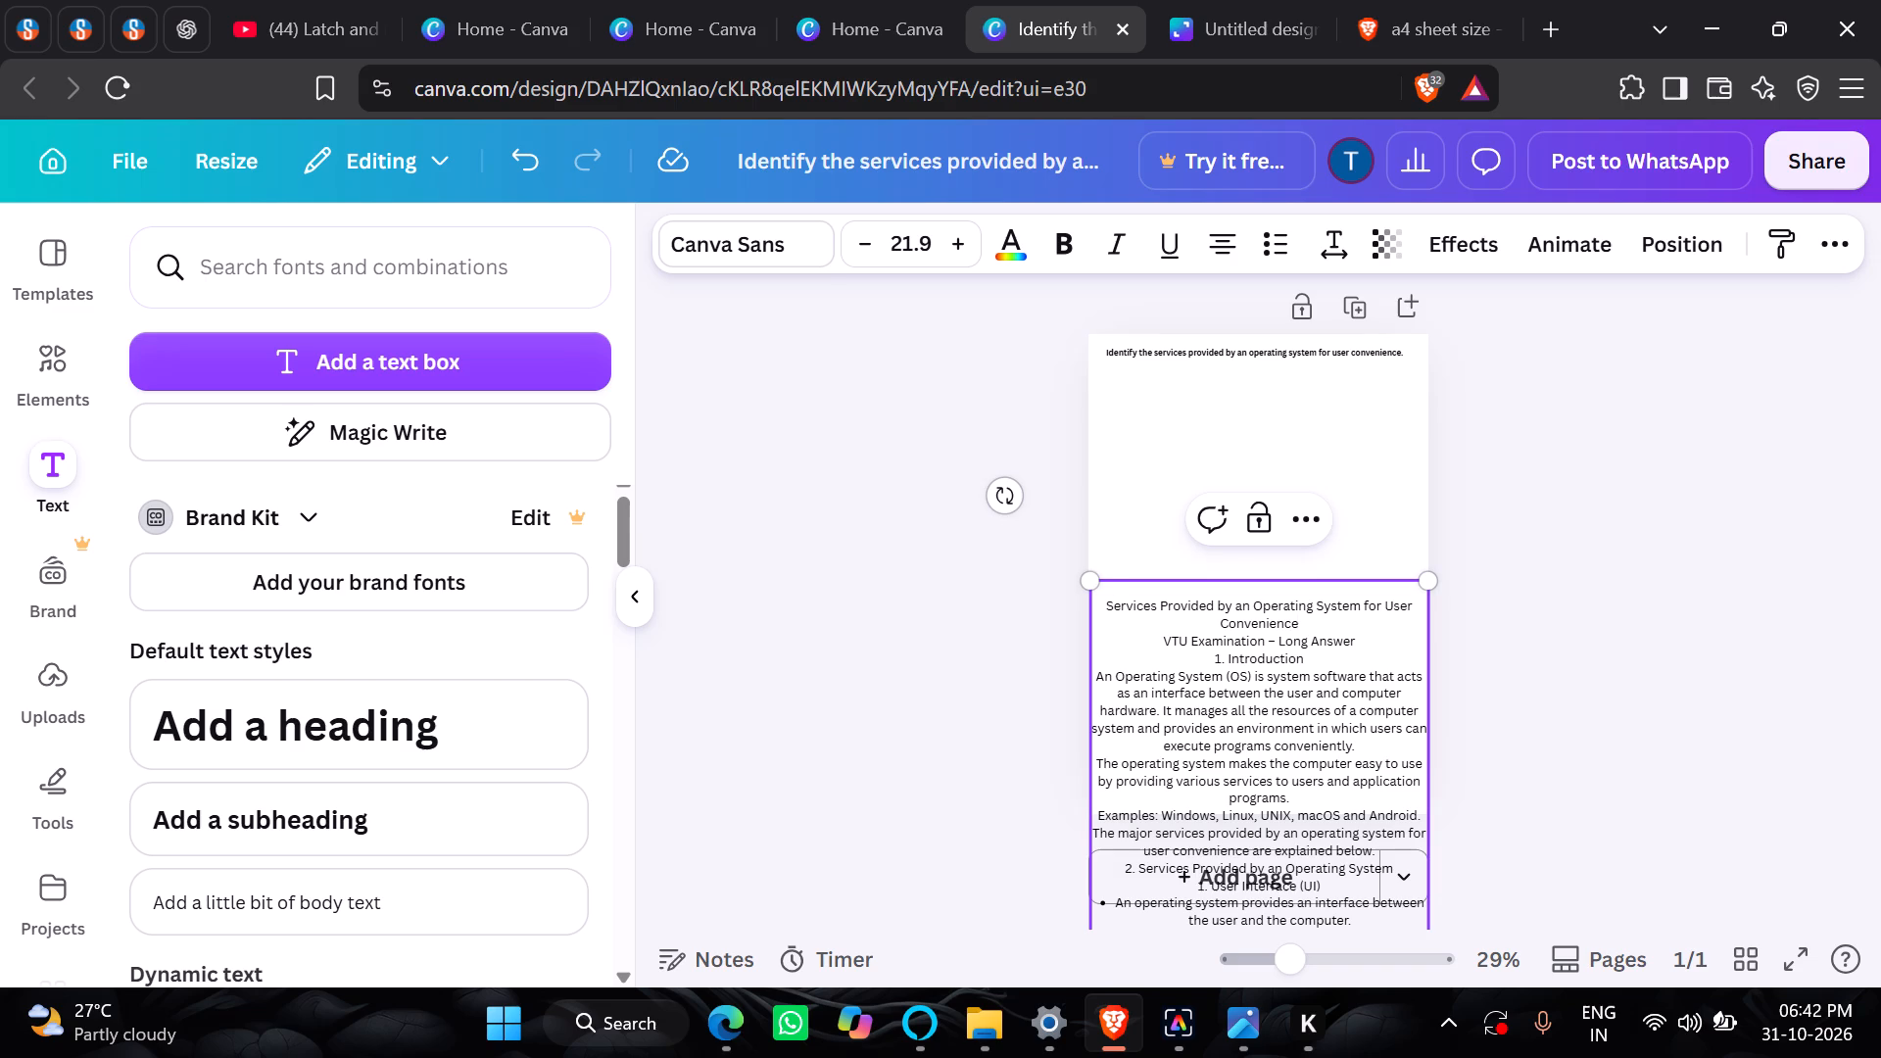
click(1098, 584)
click(1260, 869)
click(1258, 893)
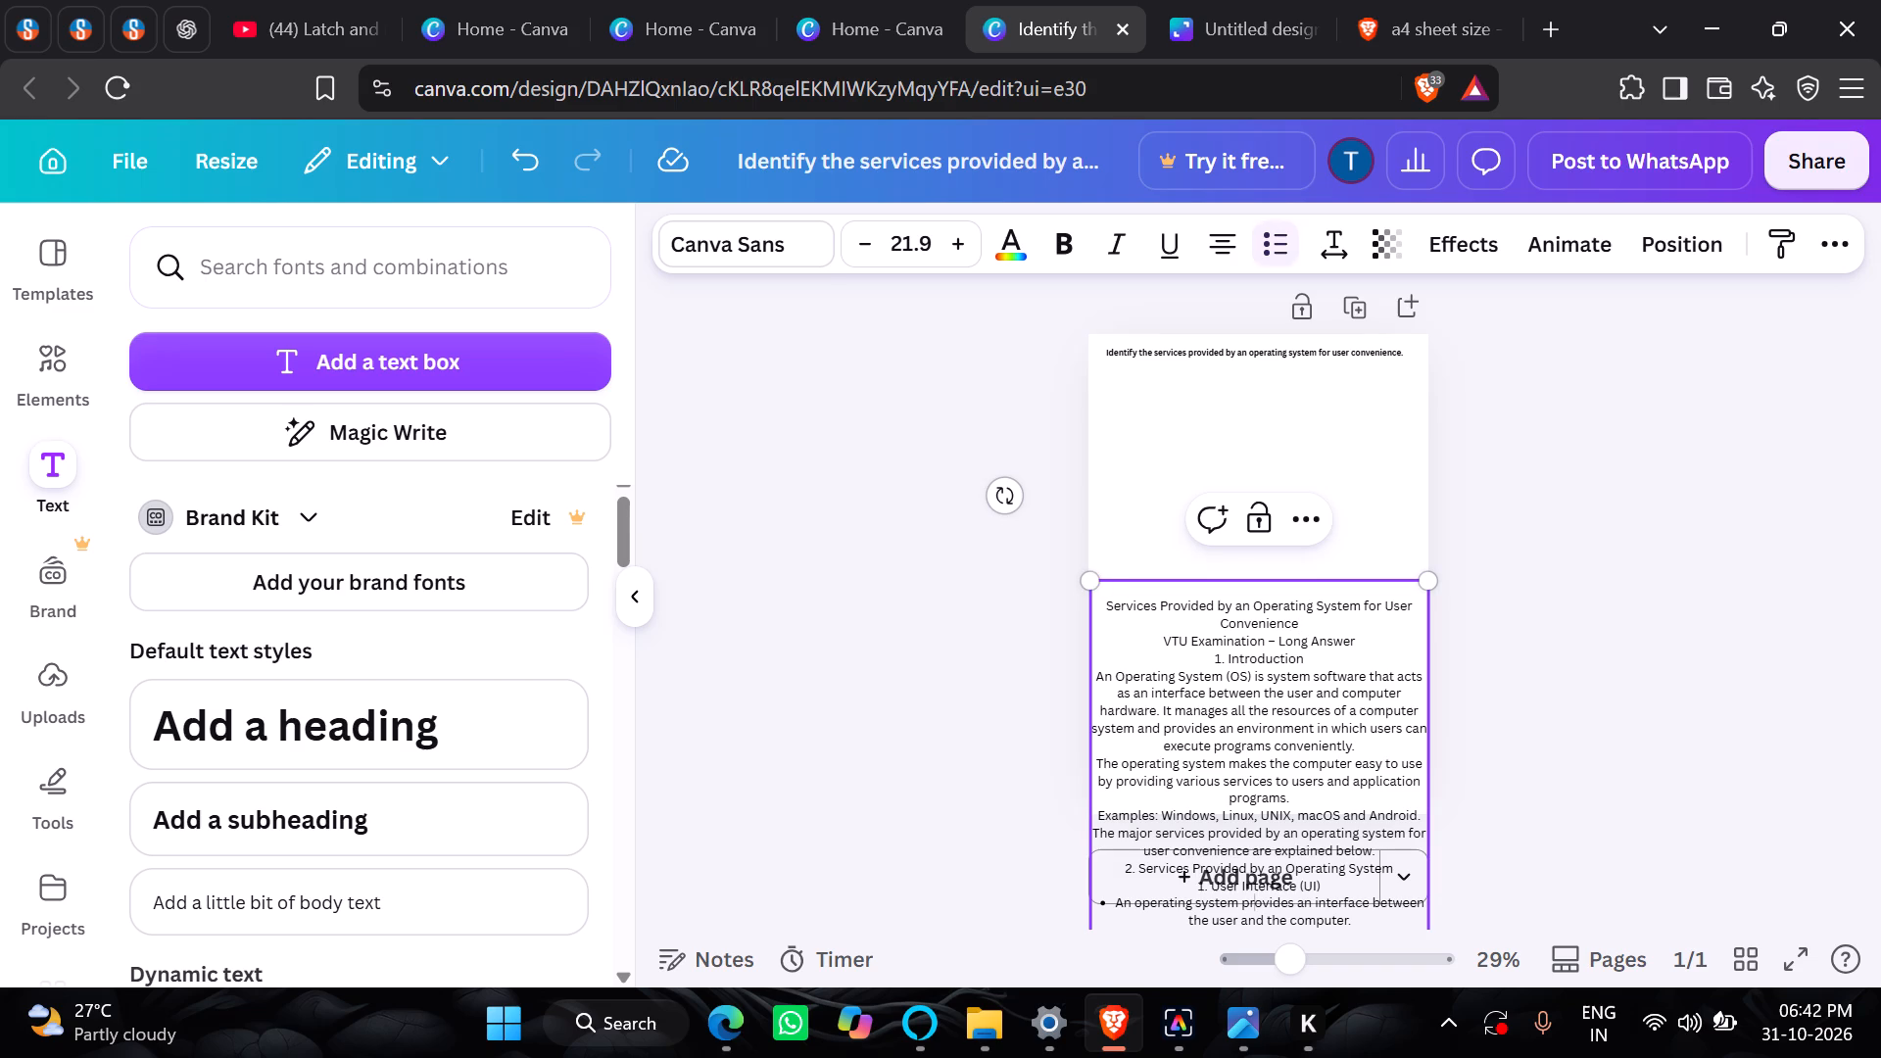
click(1186, 877)
click(1384, 881)
right_click(1535, 797)
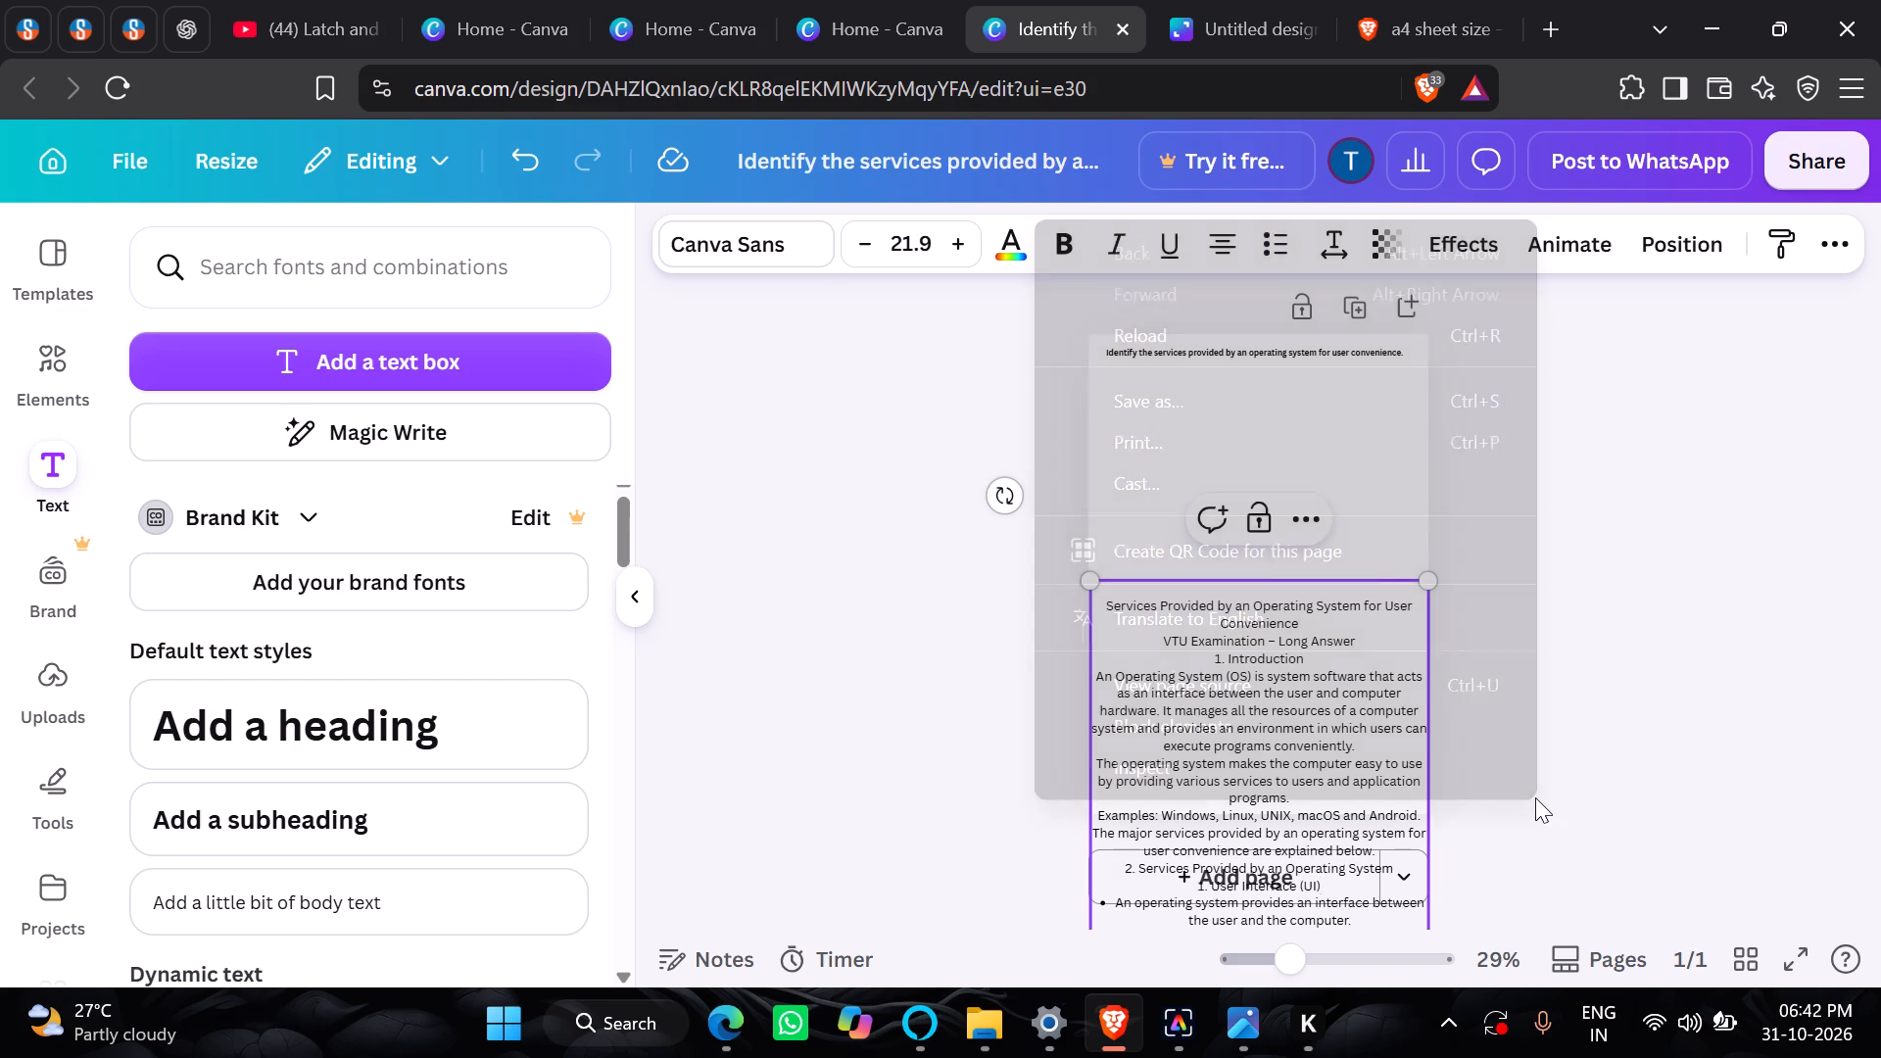
click(1535, 797)
click(1261, 868)
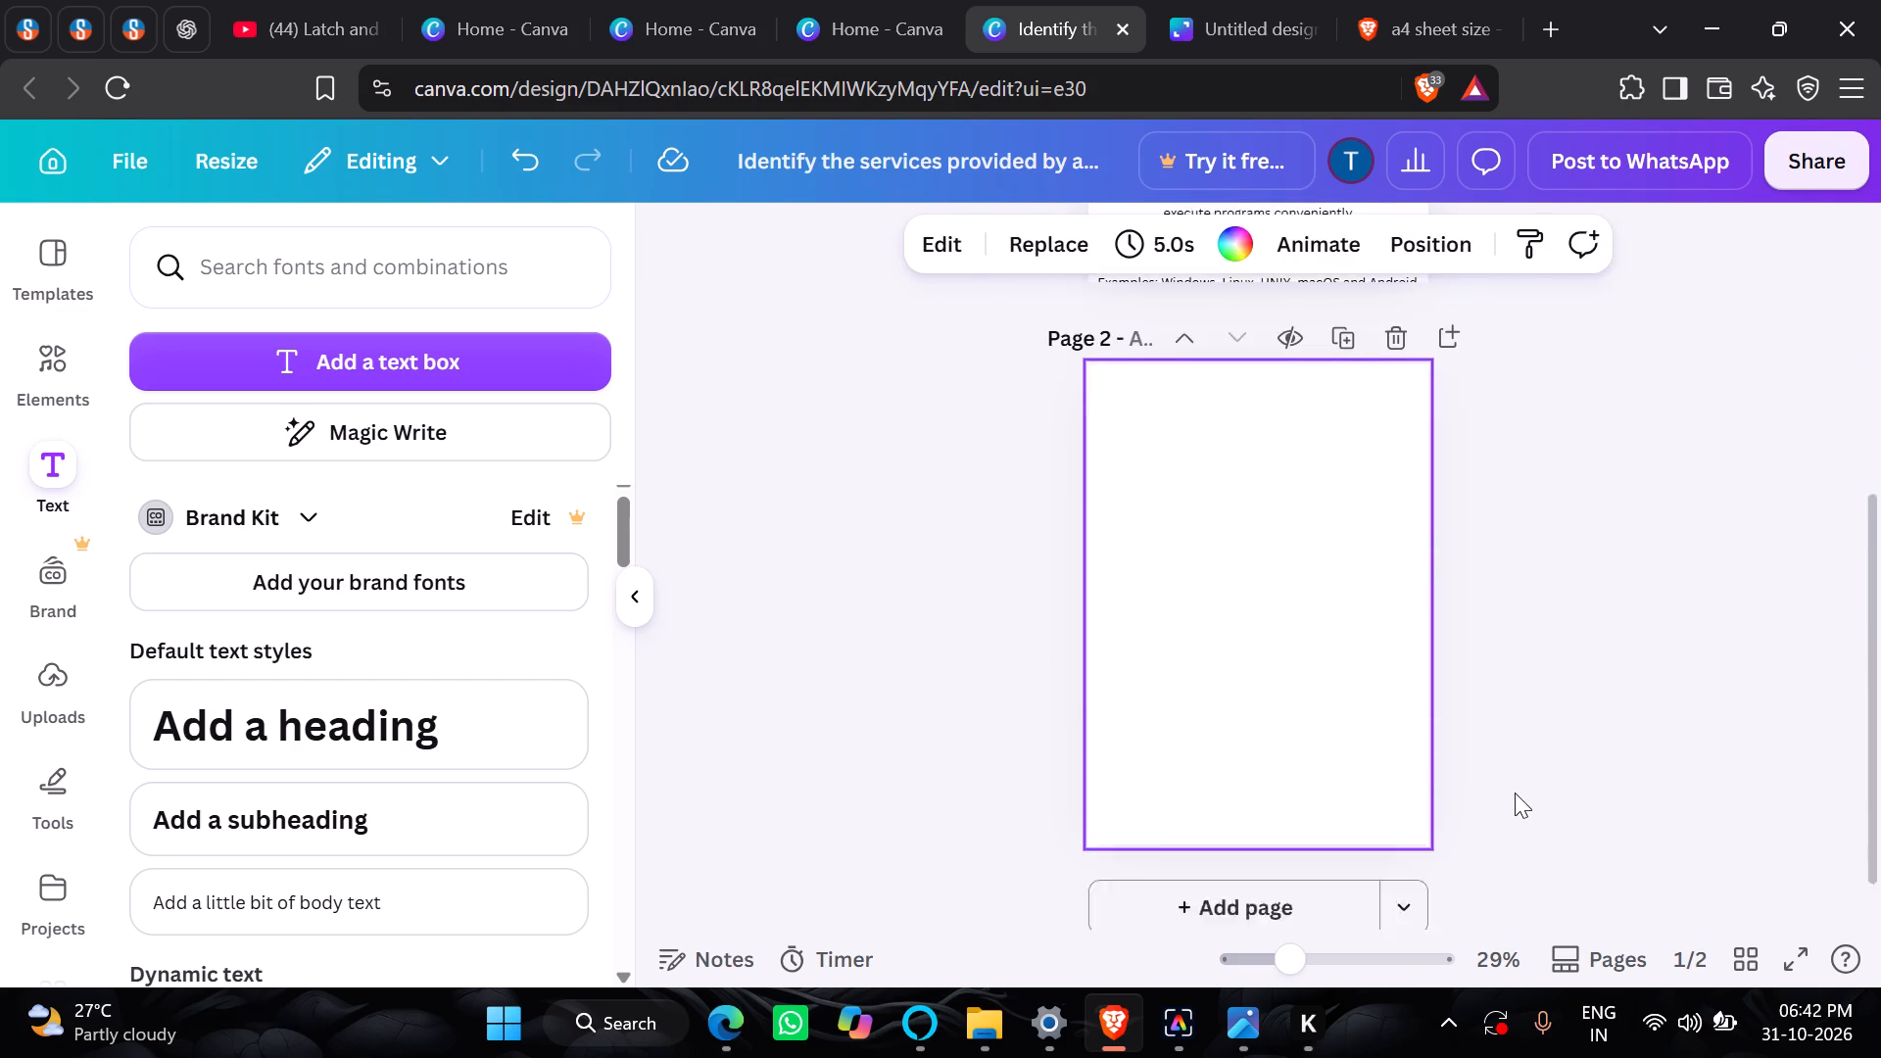
Move the answer text box up page 1 so that it starts just below the question heading, within the page width.
scroll(1420, 708, up, 3)
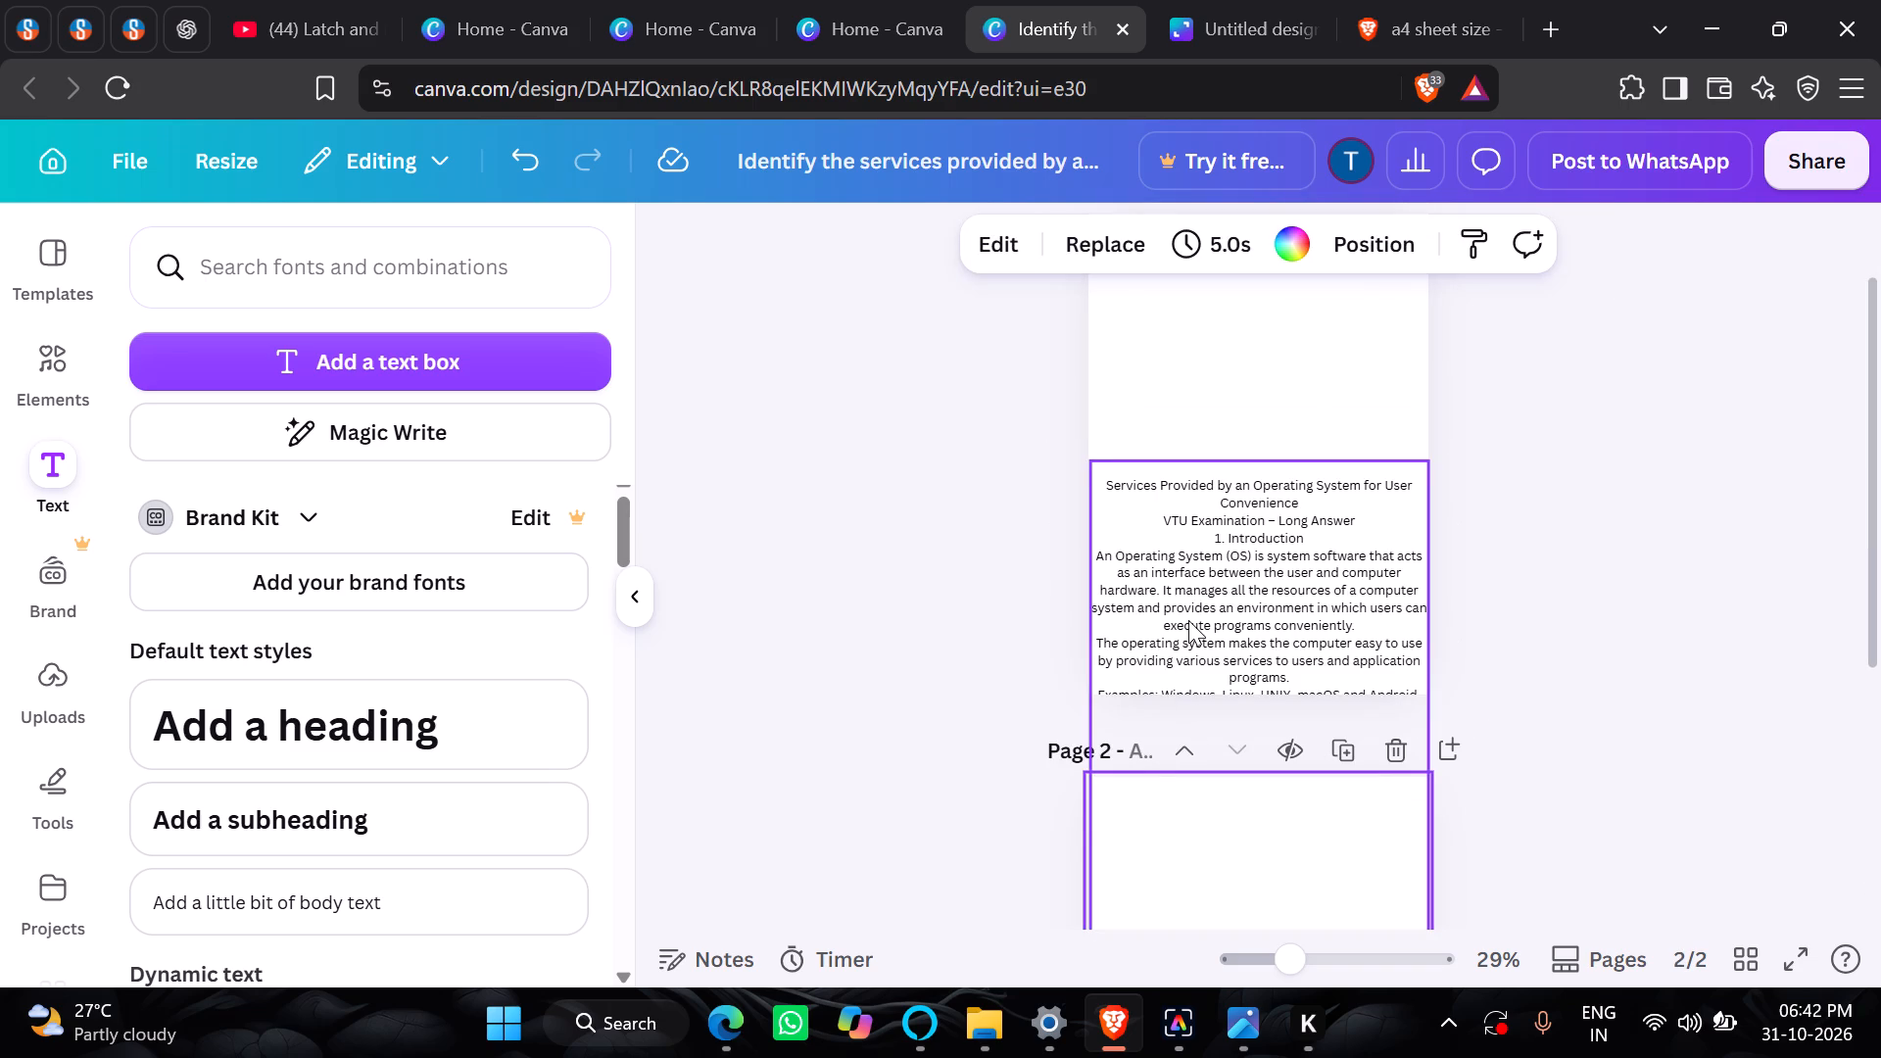
click(1188, 618)
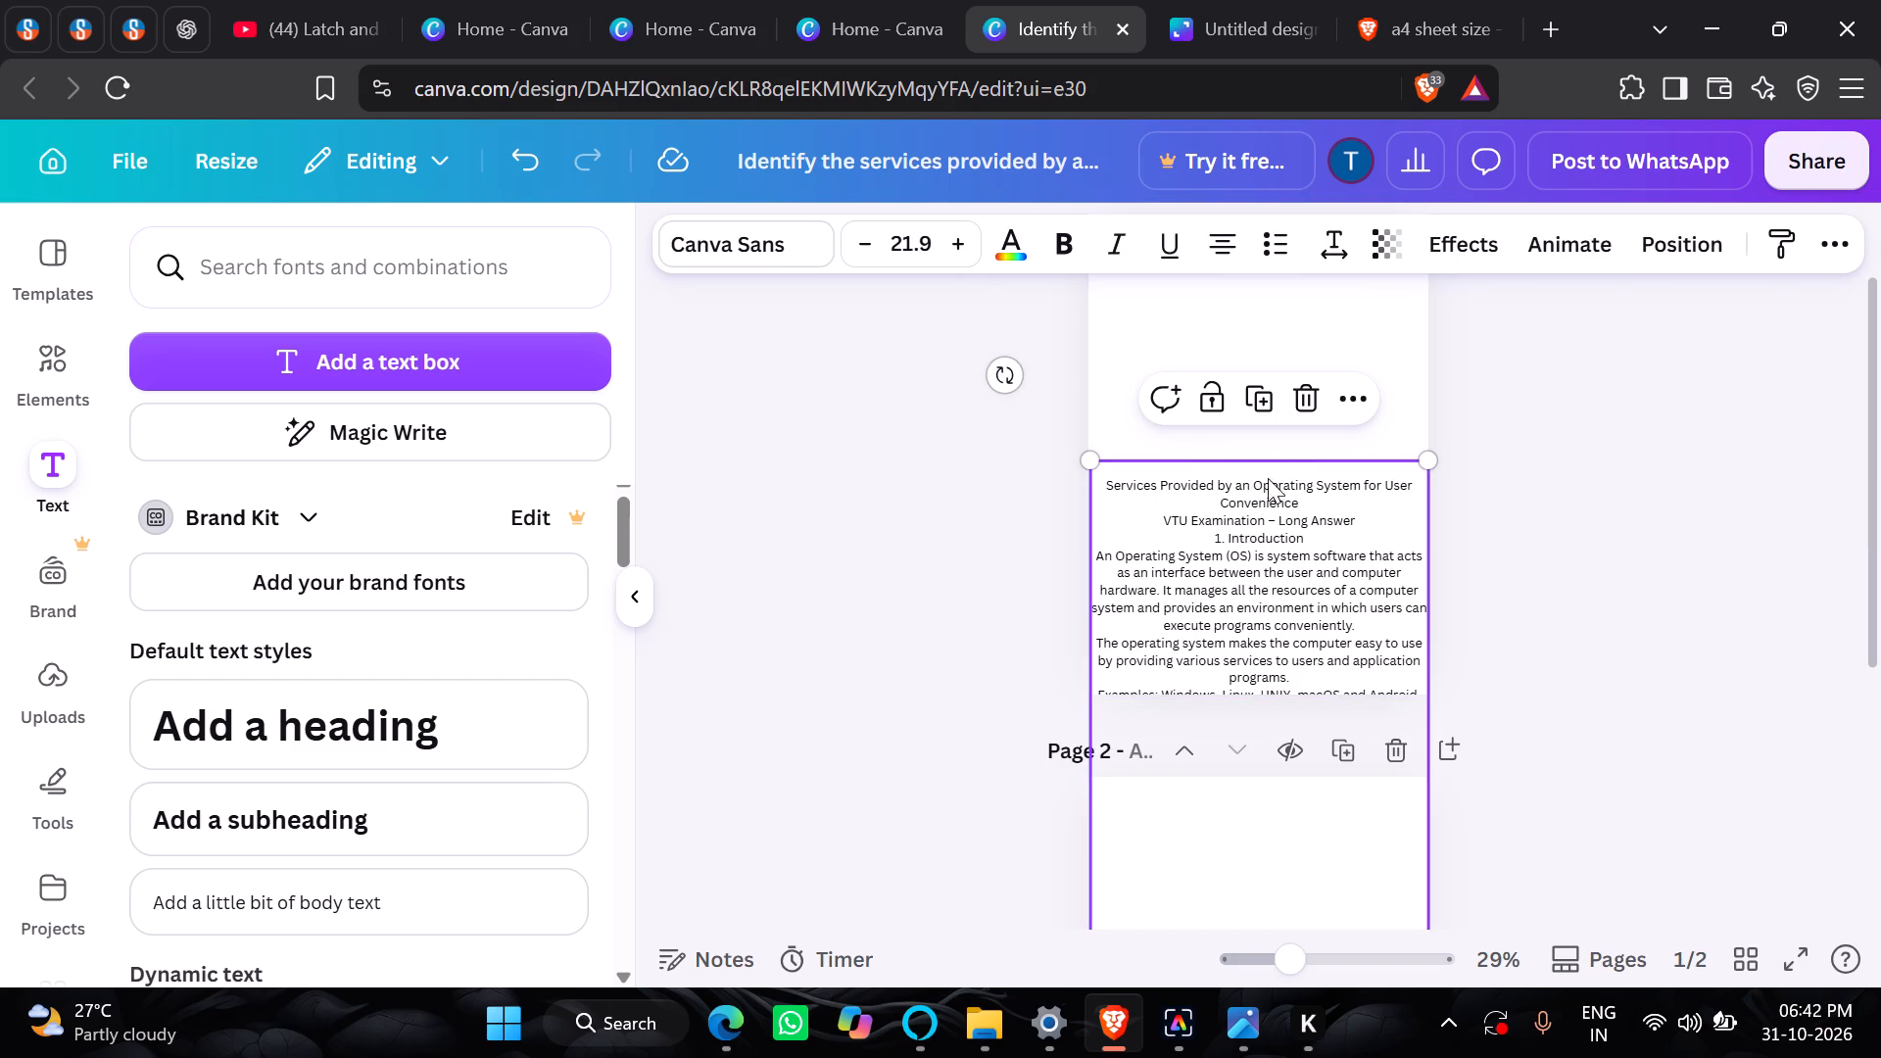
click(1279, 463)
drag(1284, 460, 1286, 413)
drag(1293, 457, 1293, 415)
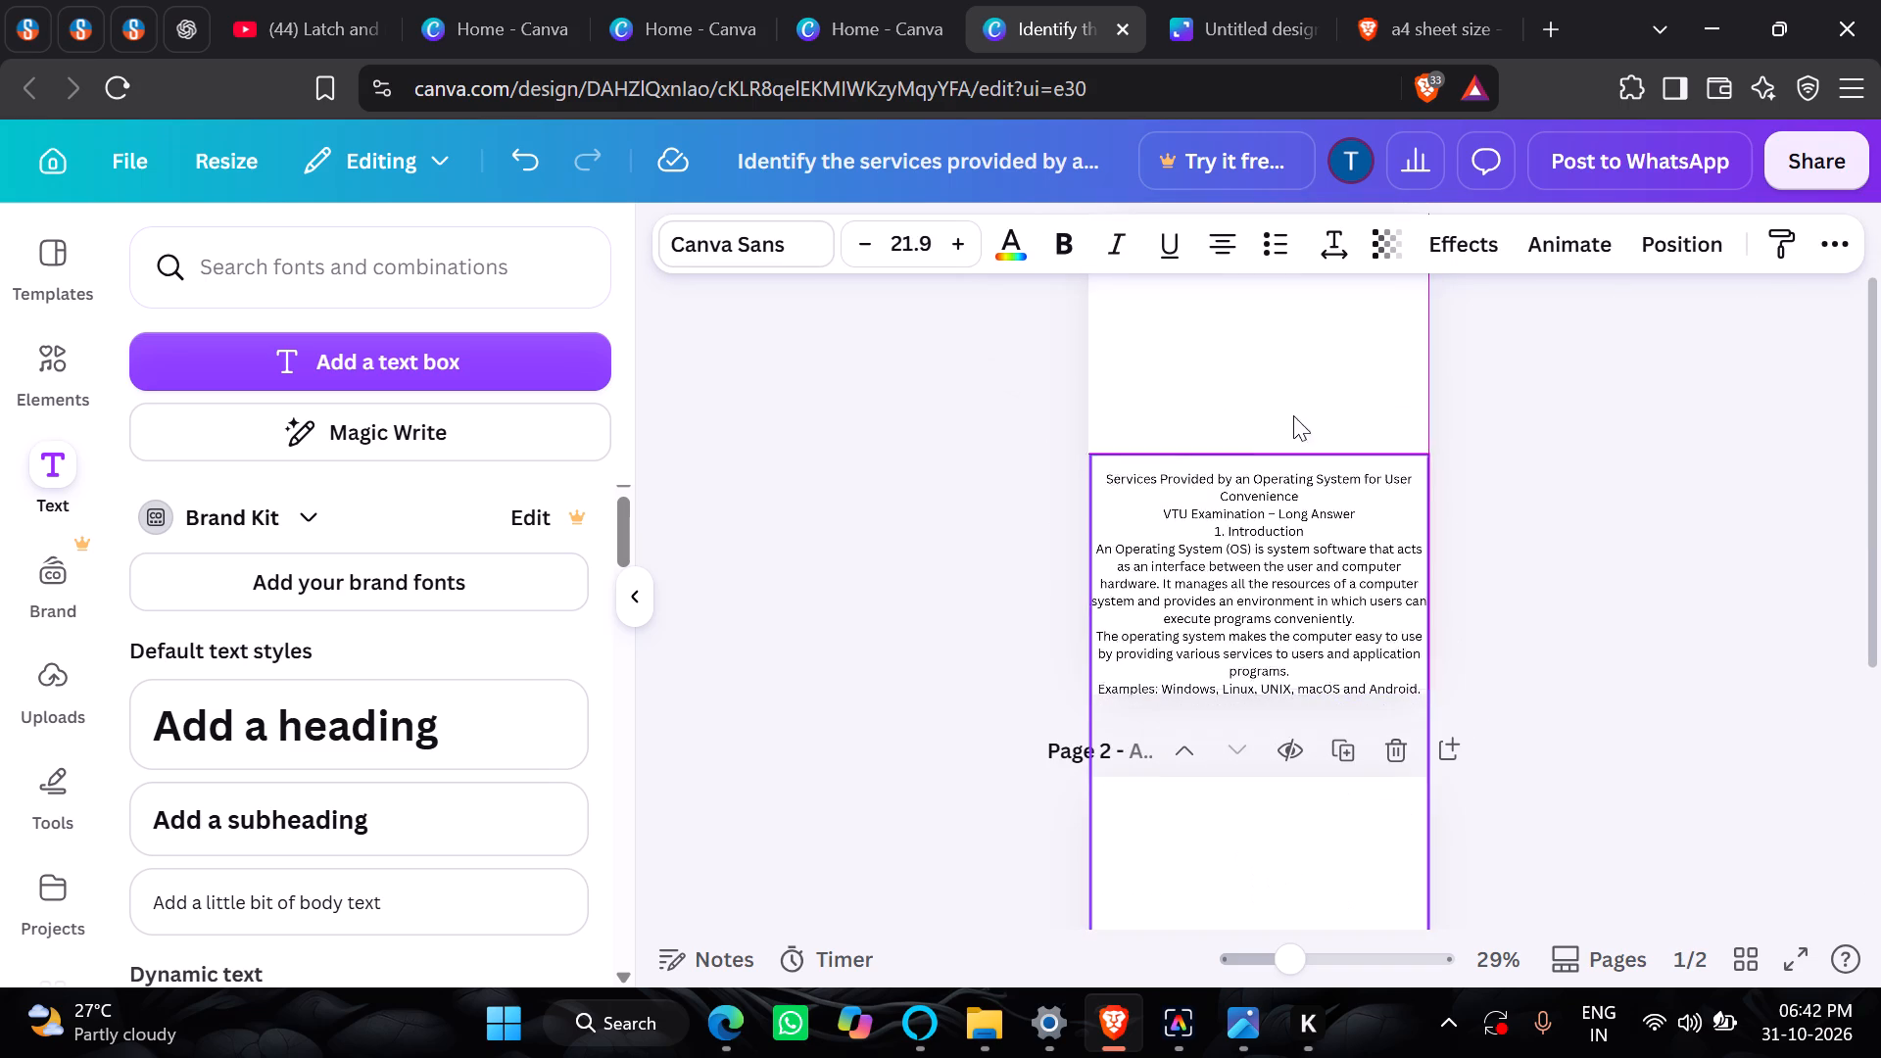
drag(1293, 415, 1240, 346)
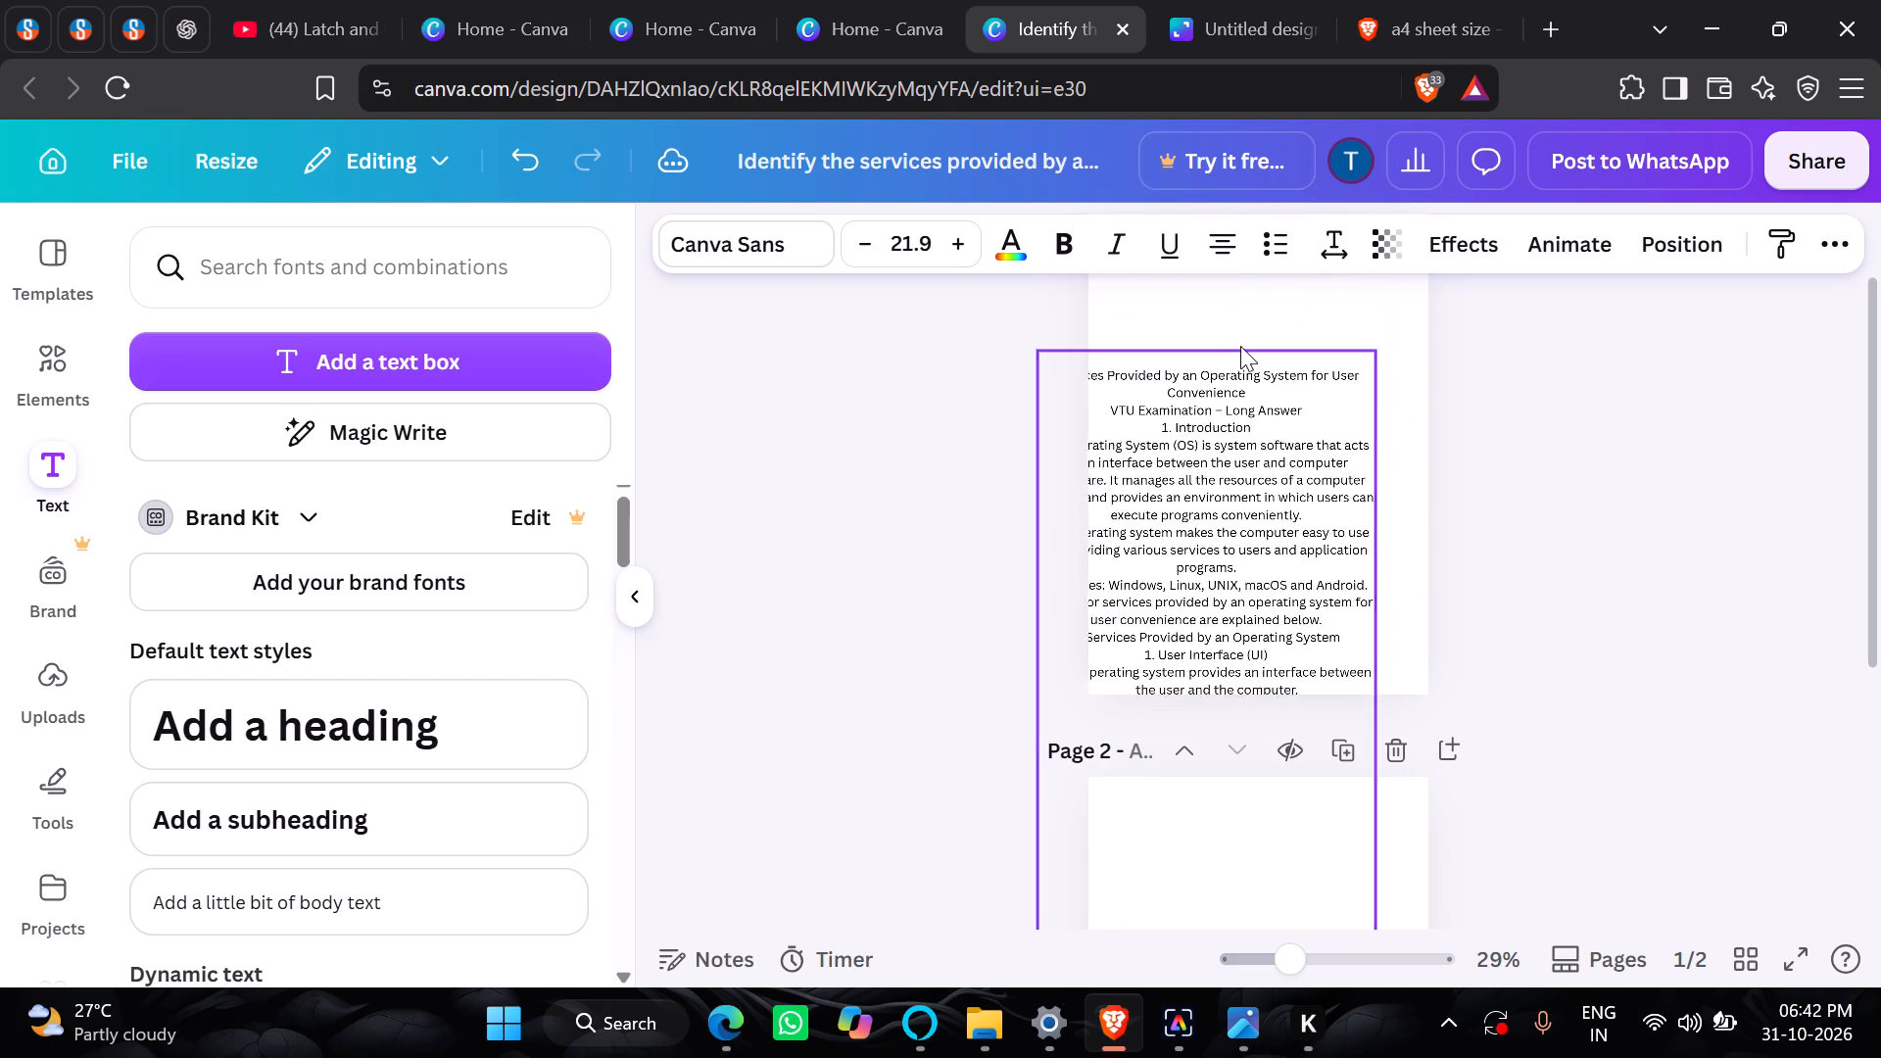
drag(1240, 346, 1324, 609)
scroll(1292, 247, up, 2)
scroll(1329, 617, up, 5)
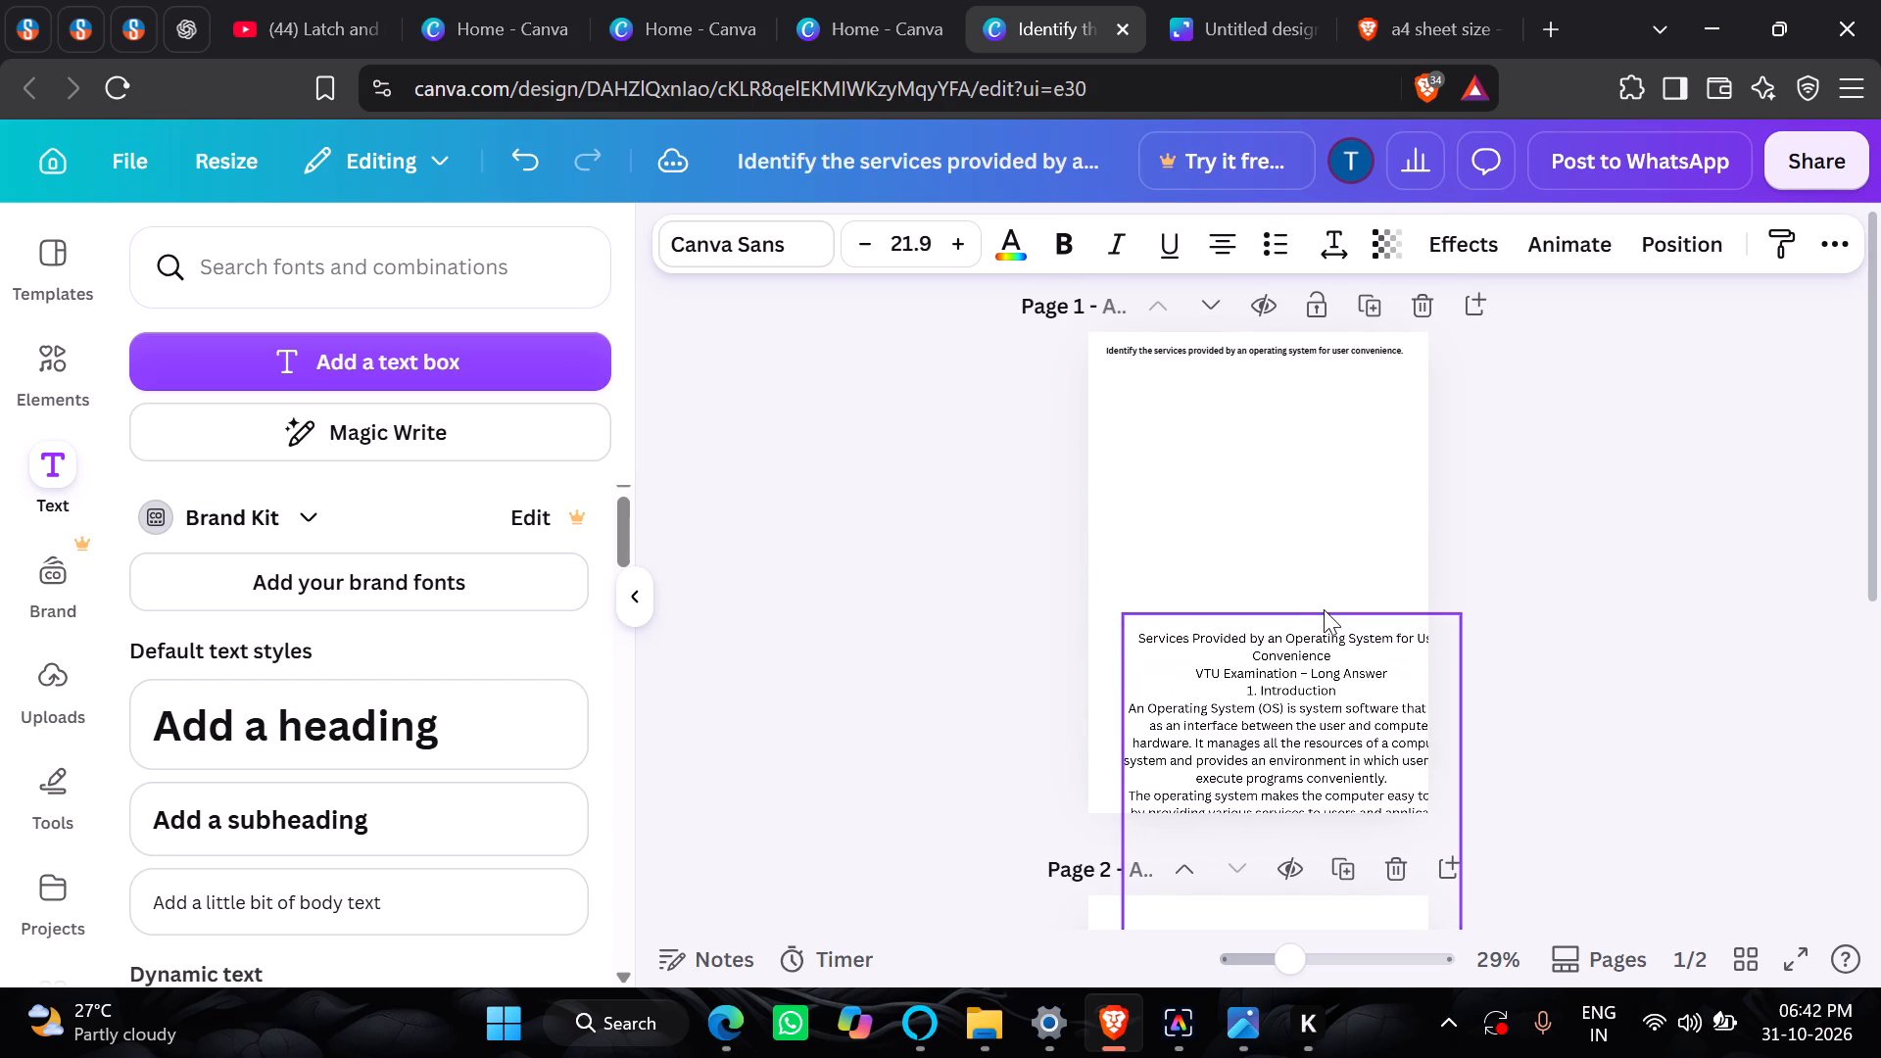
scroll(1324, 609, up, 3)
drag(1324, 609, 1295, 353)
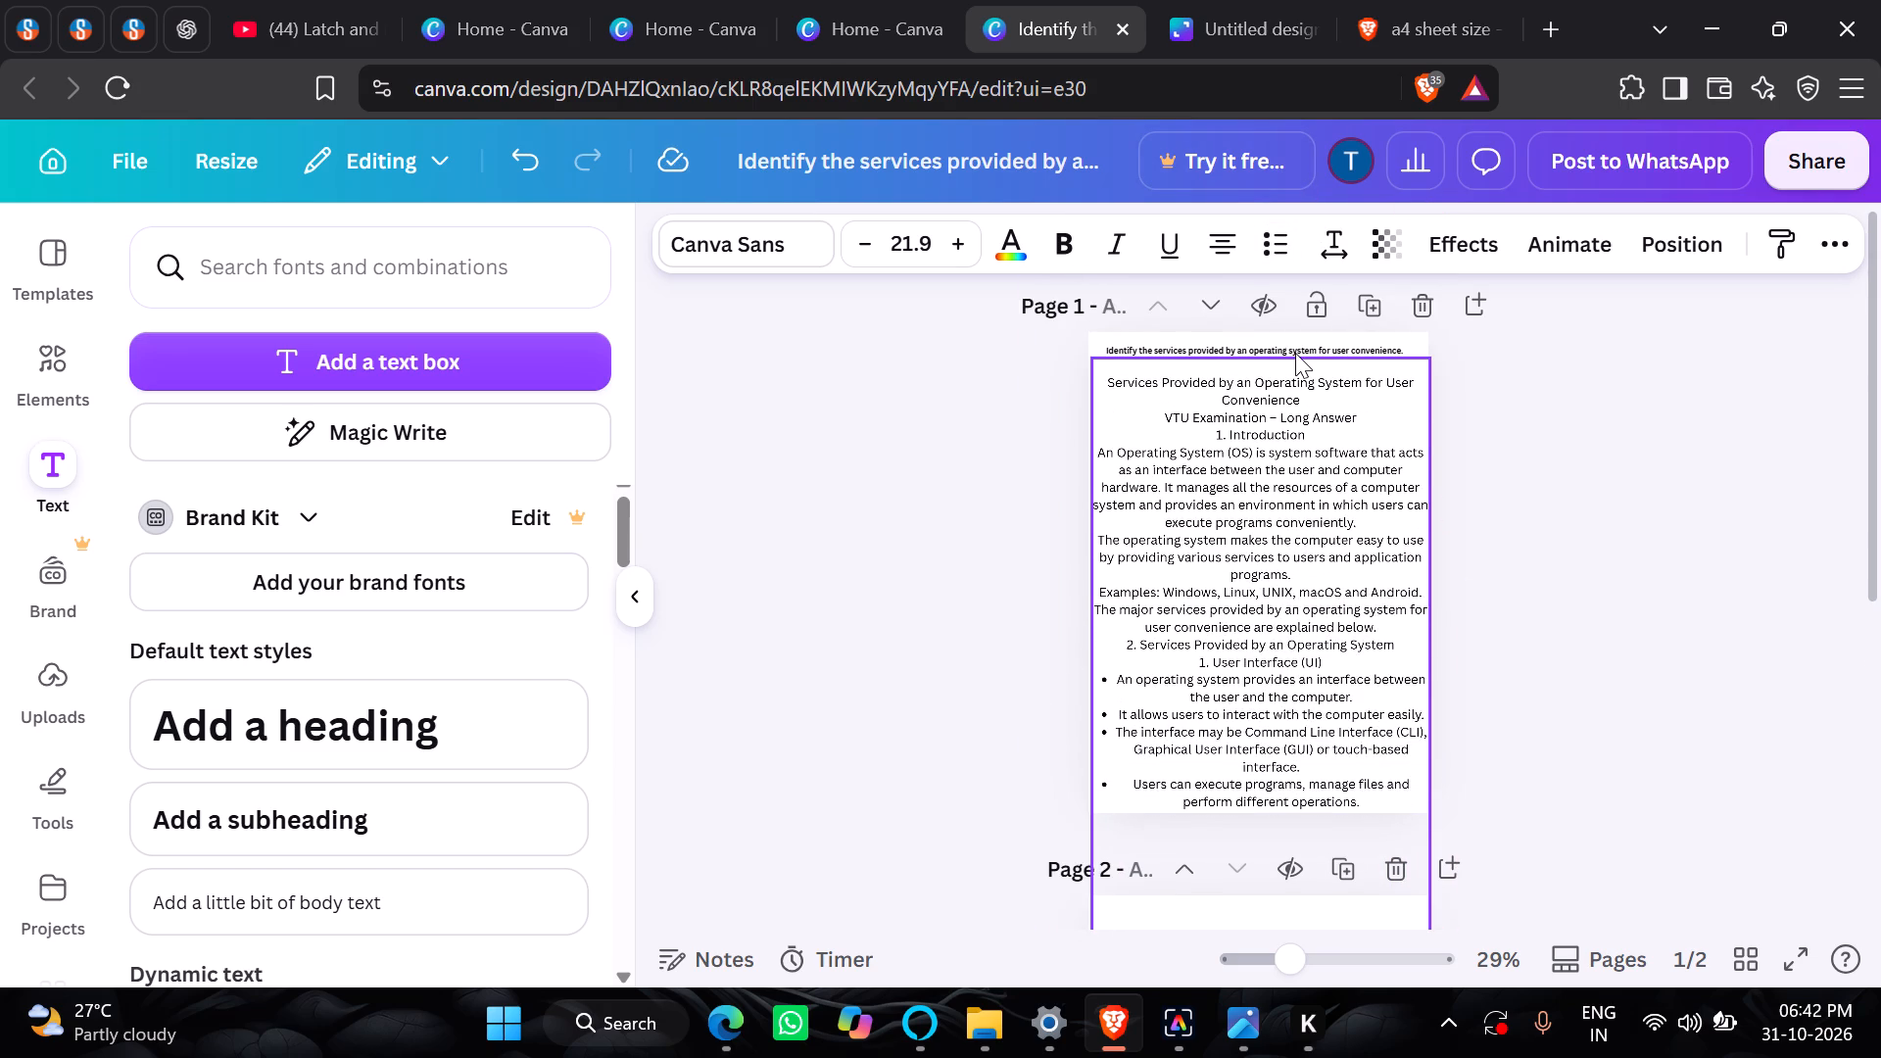
drag(1295, 353, 1295, 328)
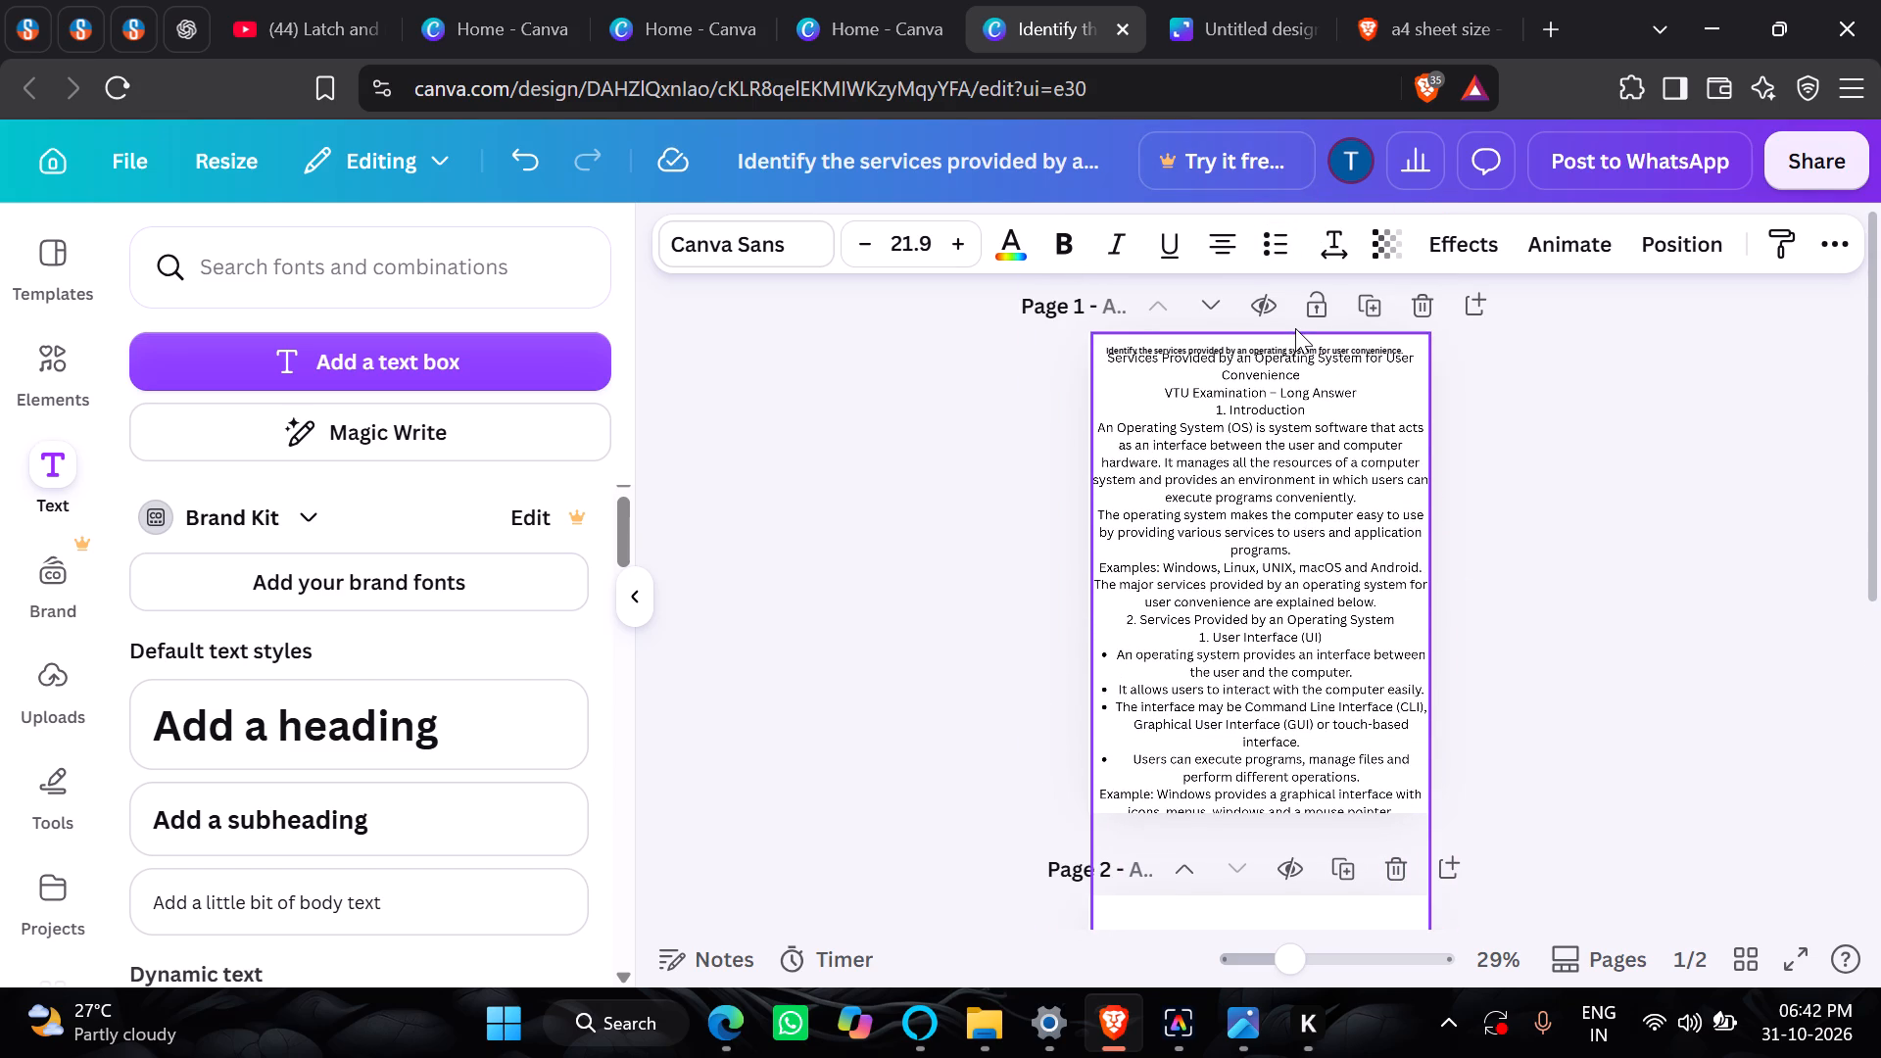
drag(1295, 328, 1292, 357)
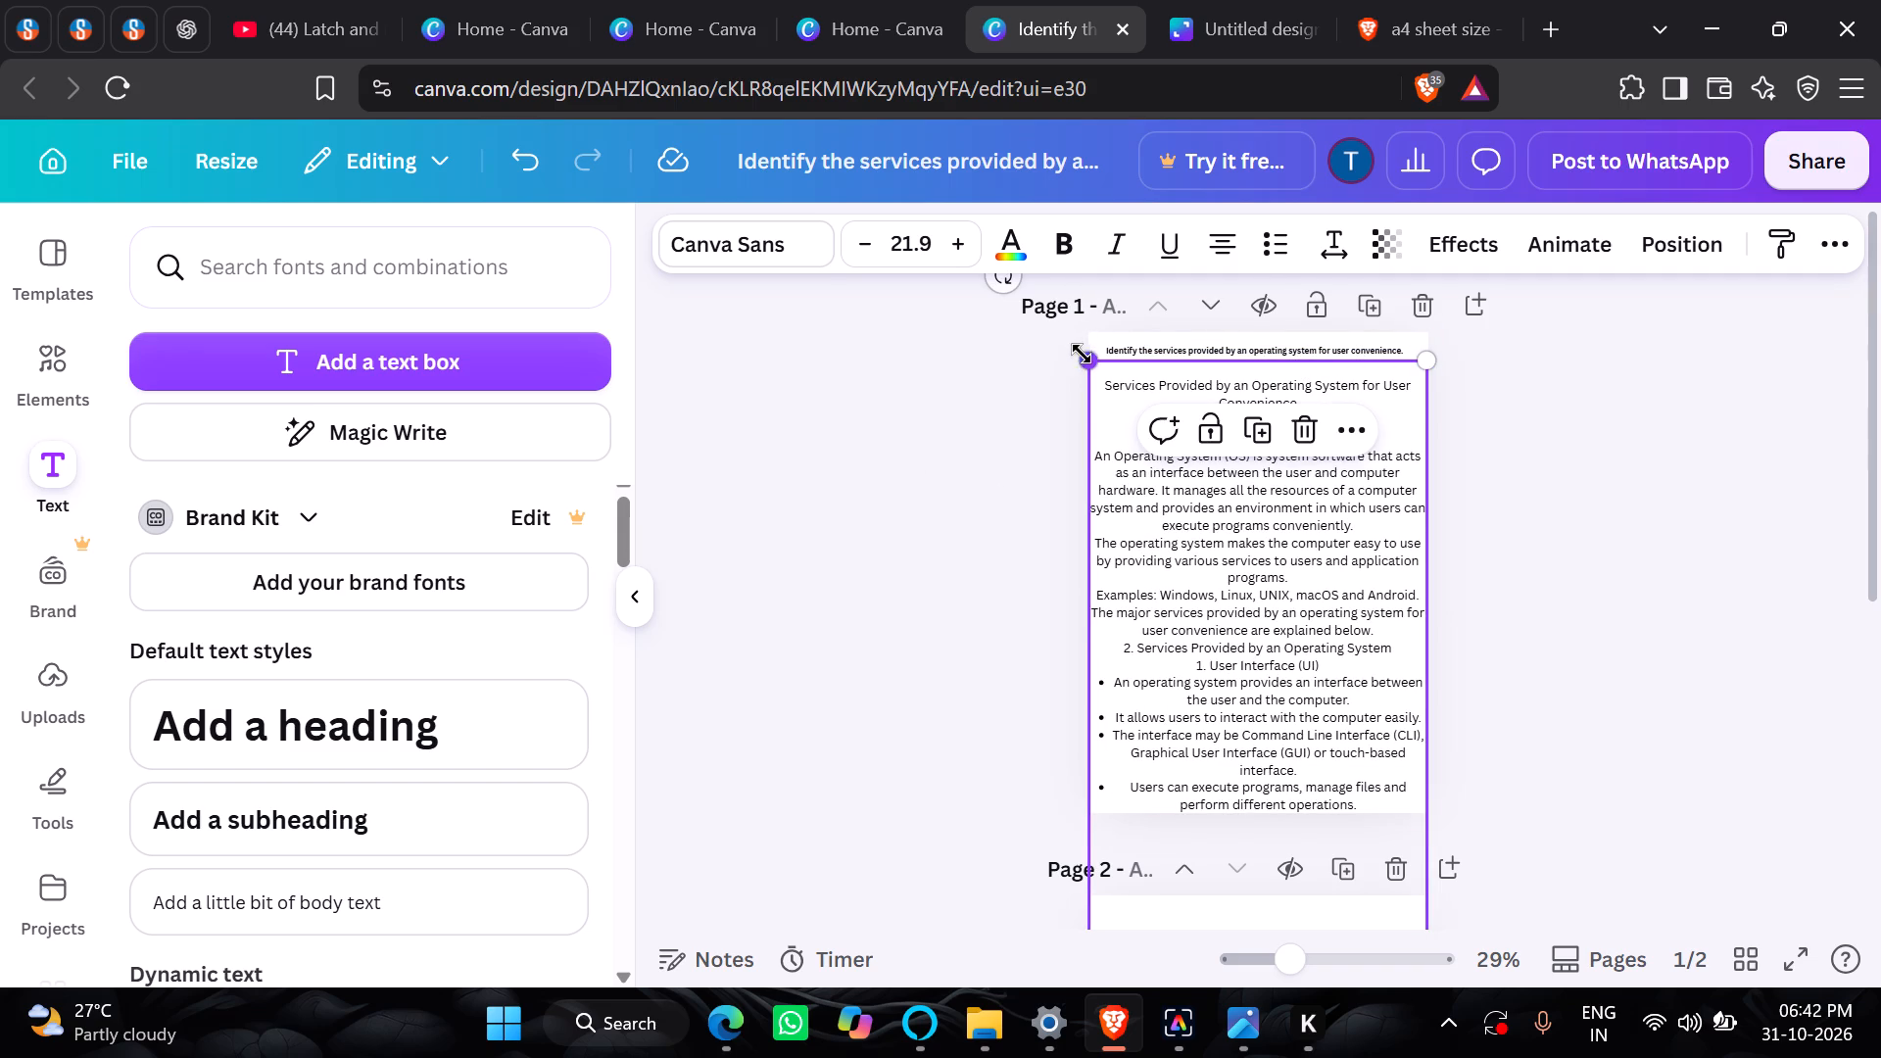
Examine how the long answer text box extends past page 1, over page 2 and beyond.
scroll(1326, 572, down, 6)
scroll(1456, 652, down, 5)
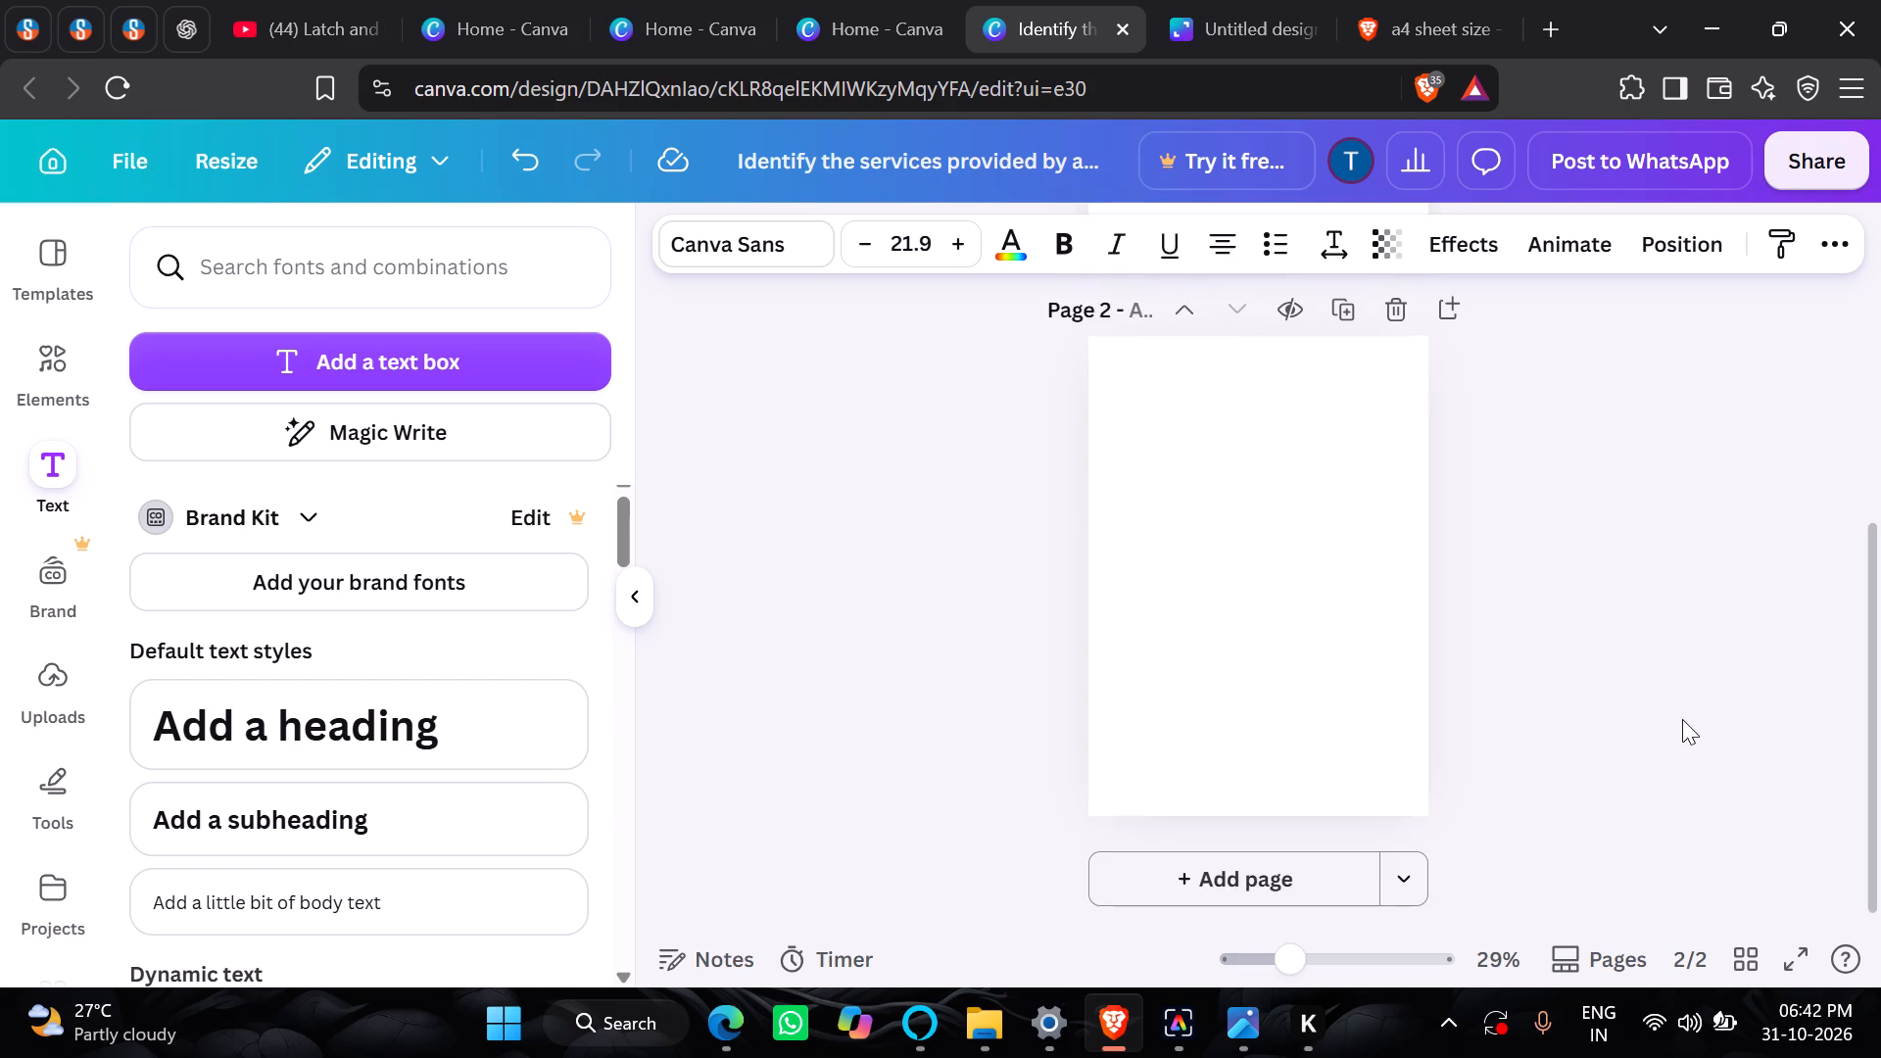
scroll(1262, 709, up, 12)
scroll(1255, 703, down, 3)
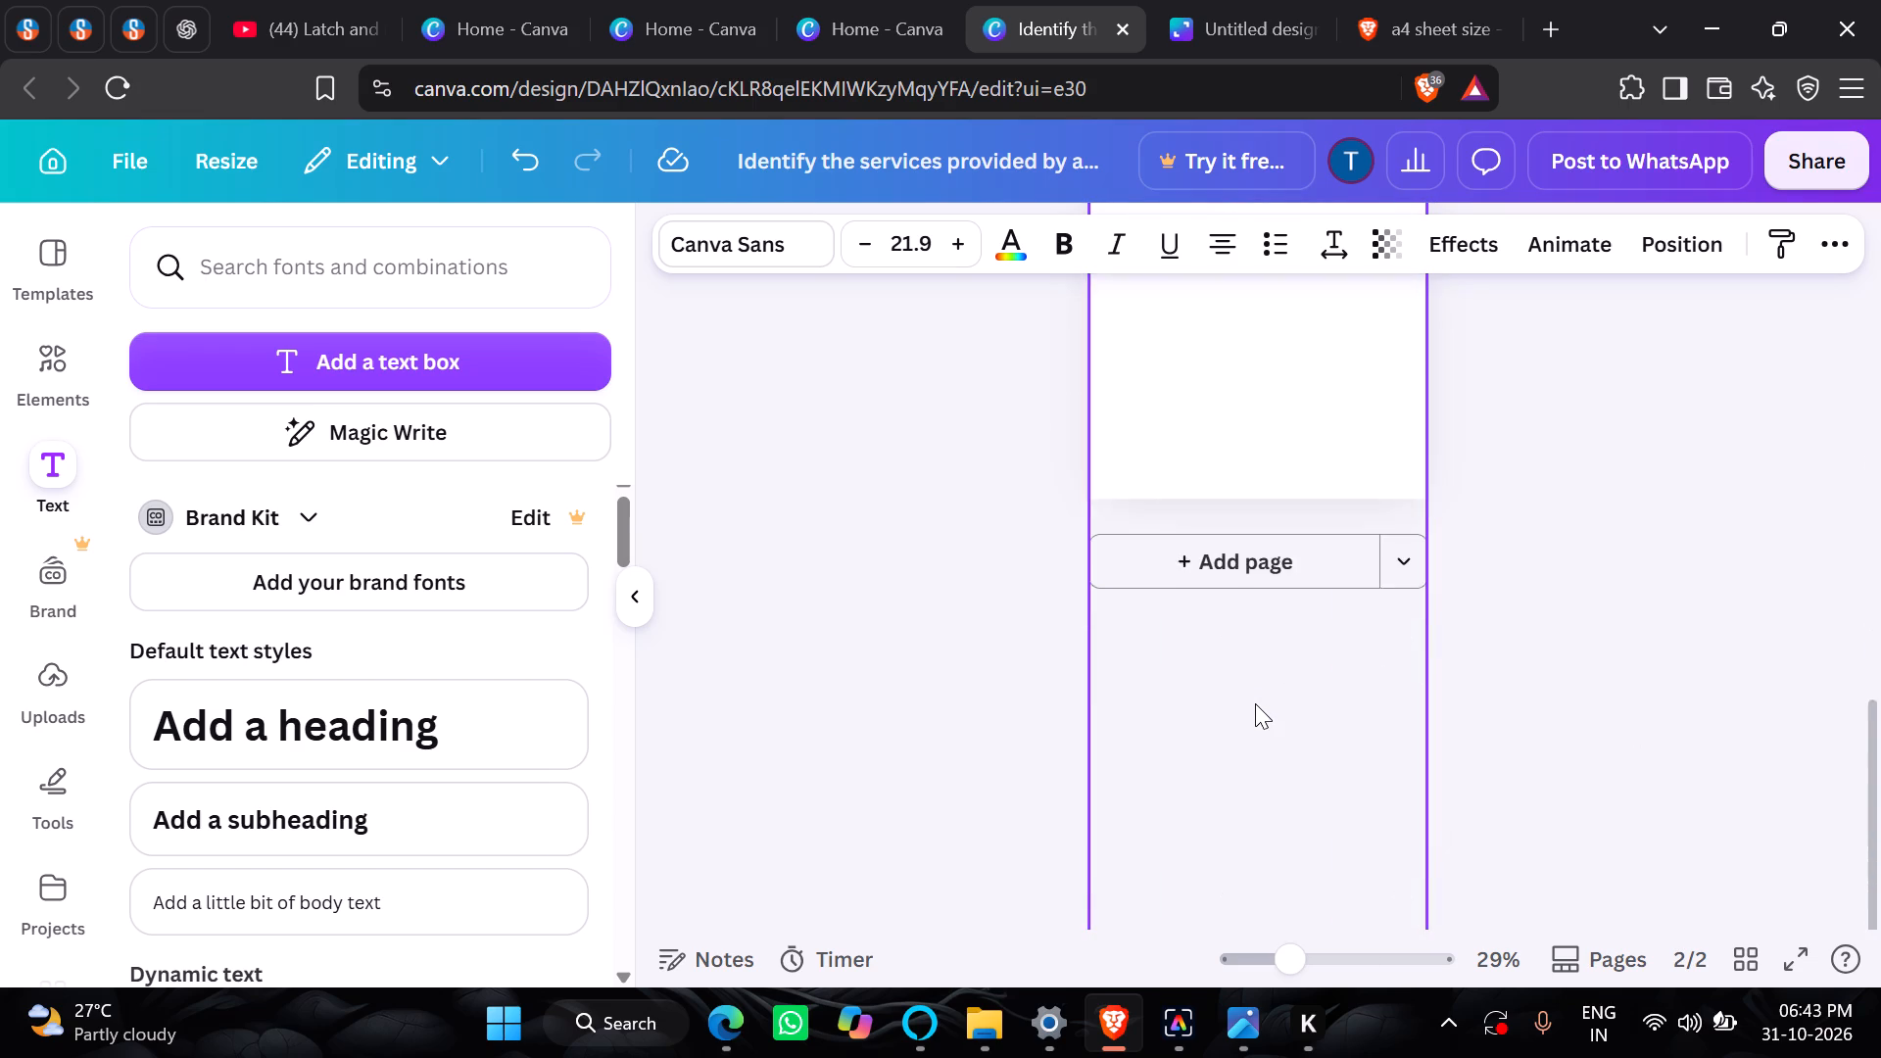
scroll(1255, 703, up, 5)
scroll(1319, 576, up, 4)
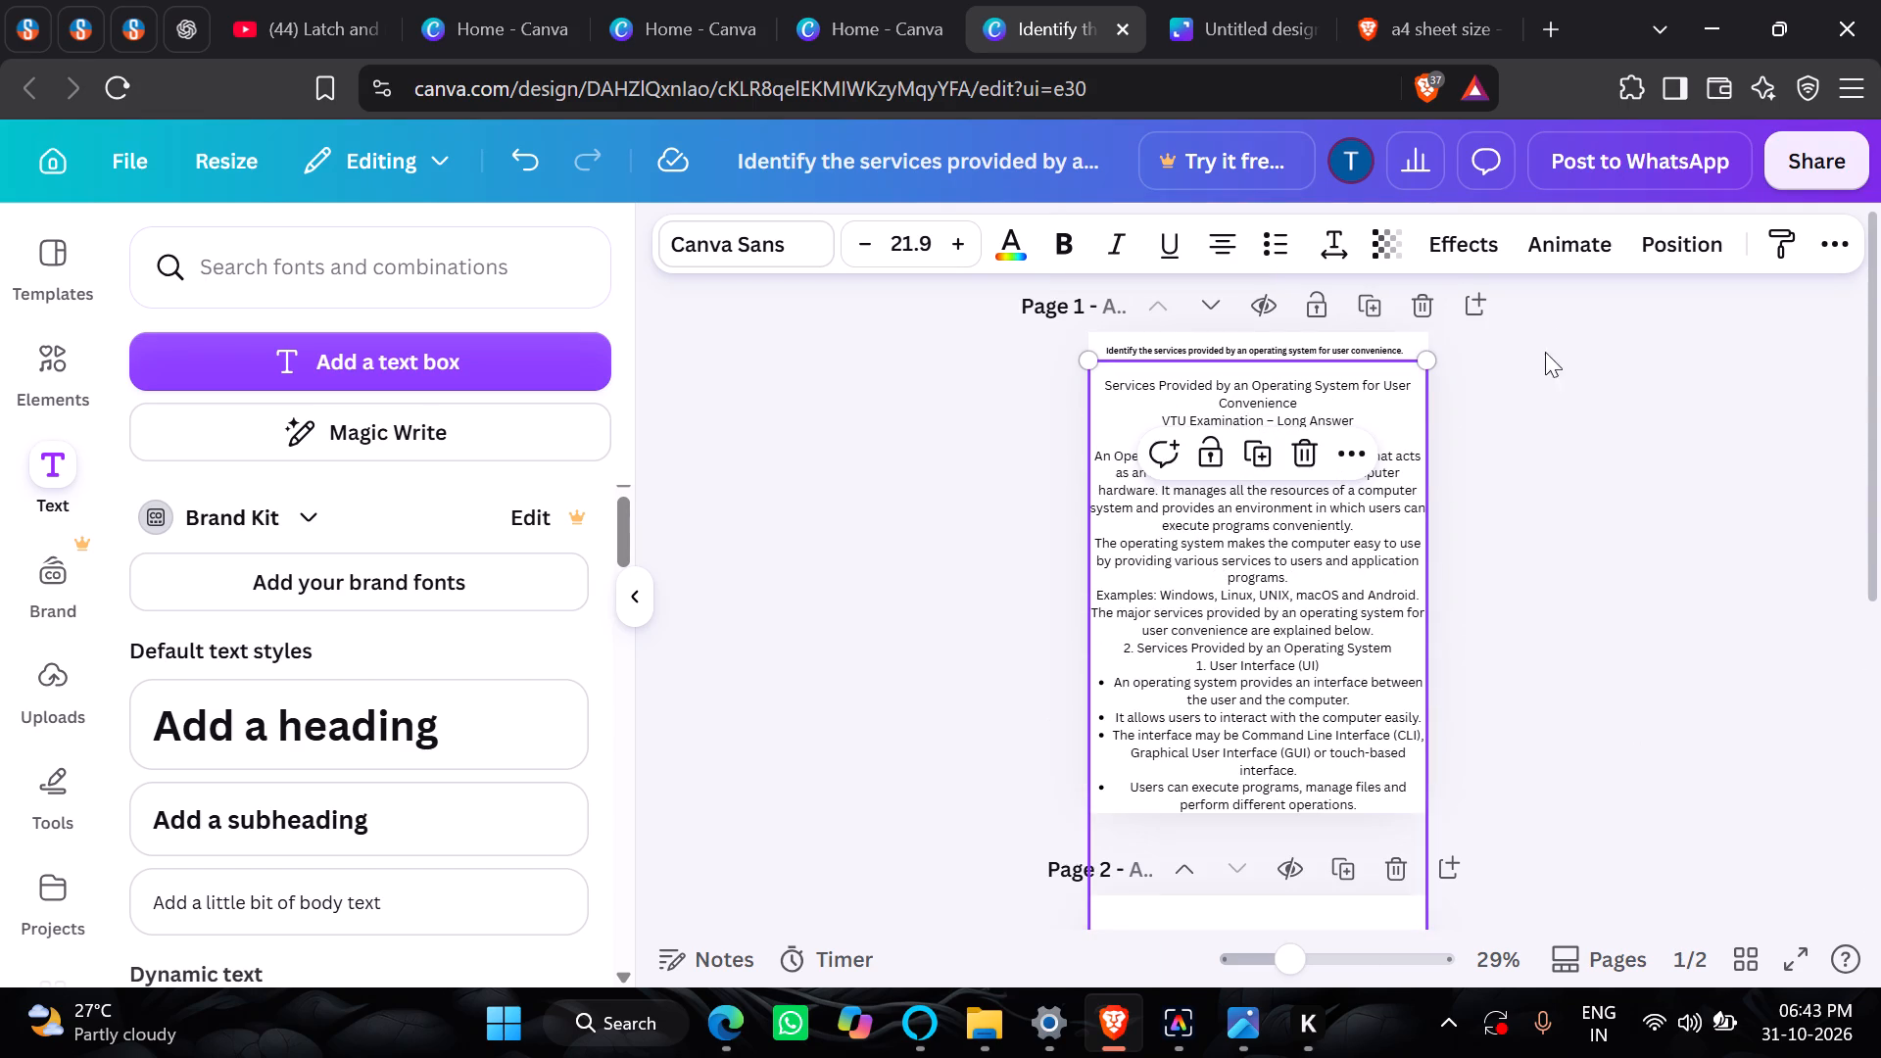
Scale the answer text box down from its upper corner to a font size of about 21.4.
drag(1423, 357, 1318, 393)
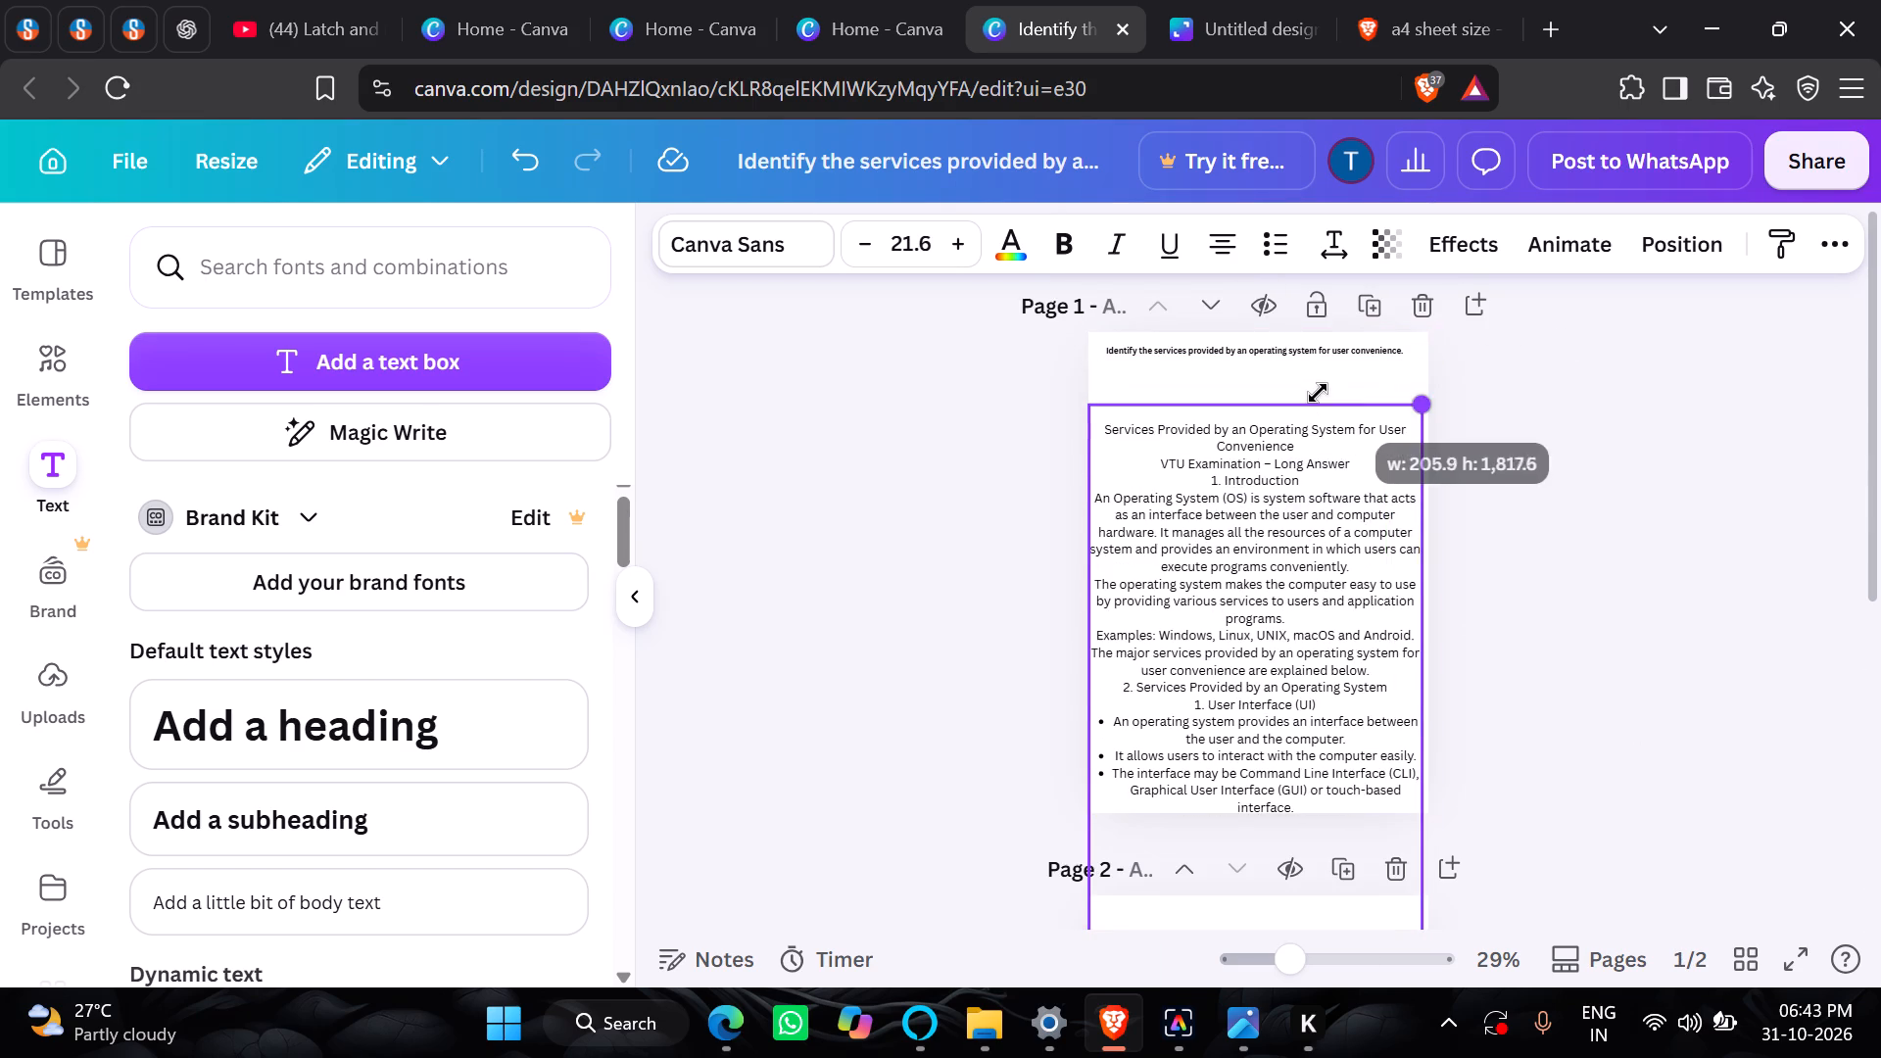
drag(1318, 393, 1042, 663)
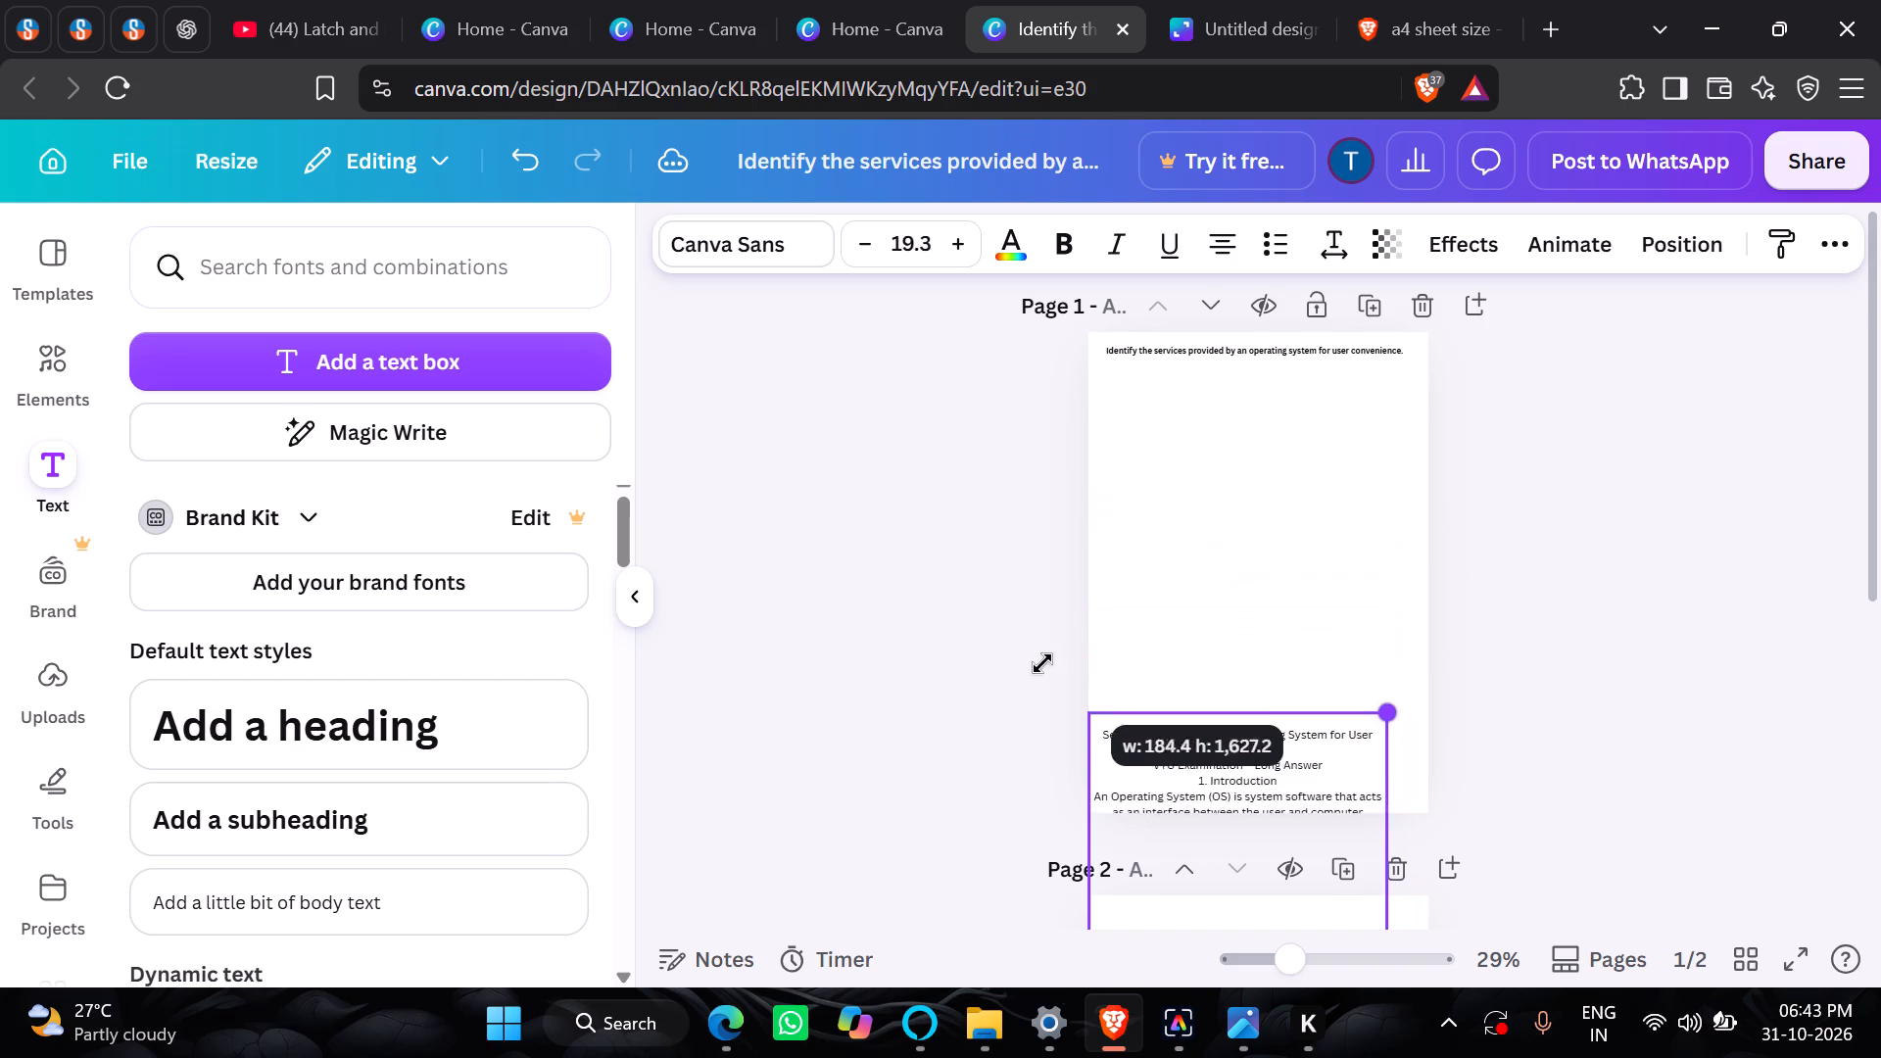
drag(1042, 663, 958, 313)
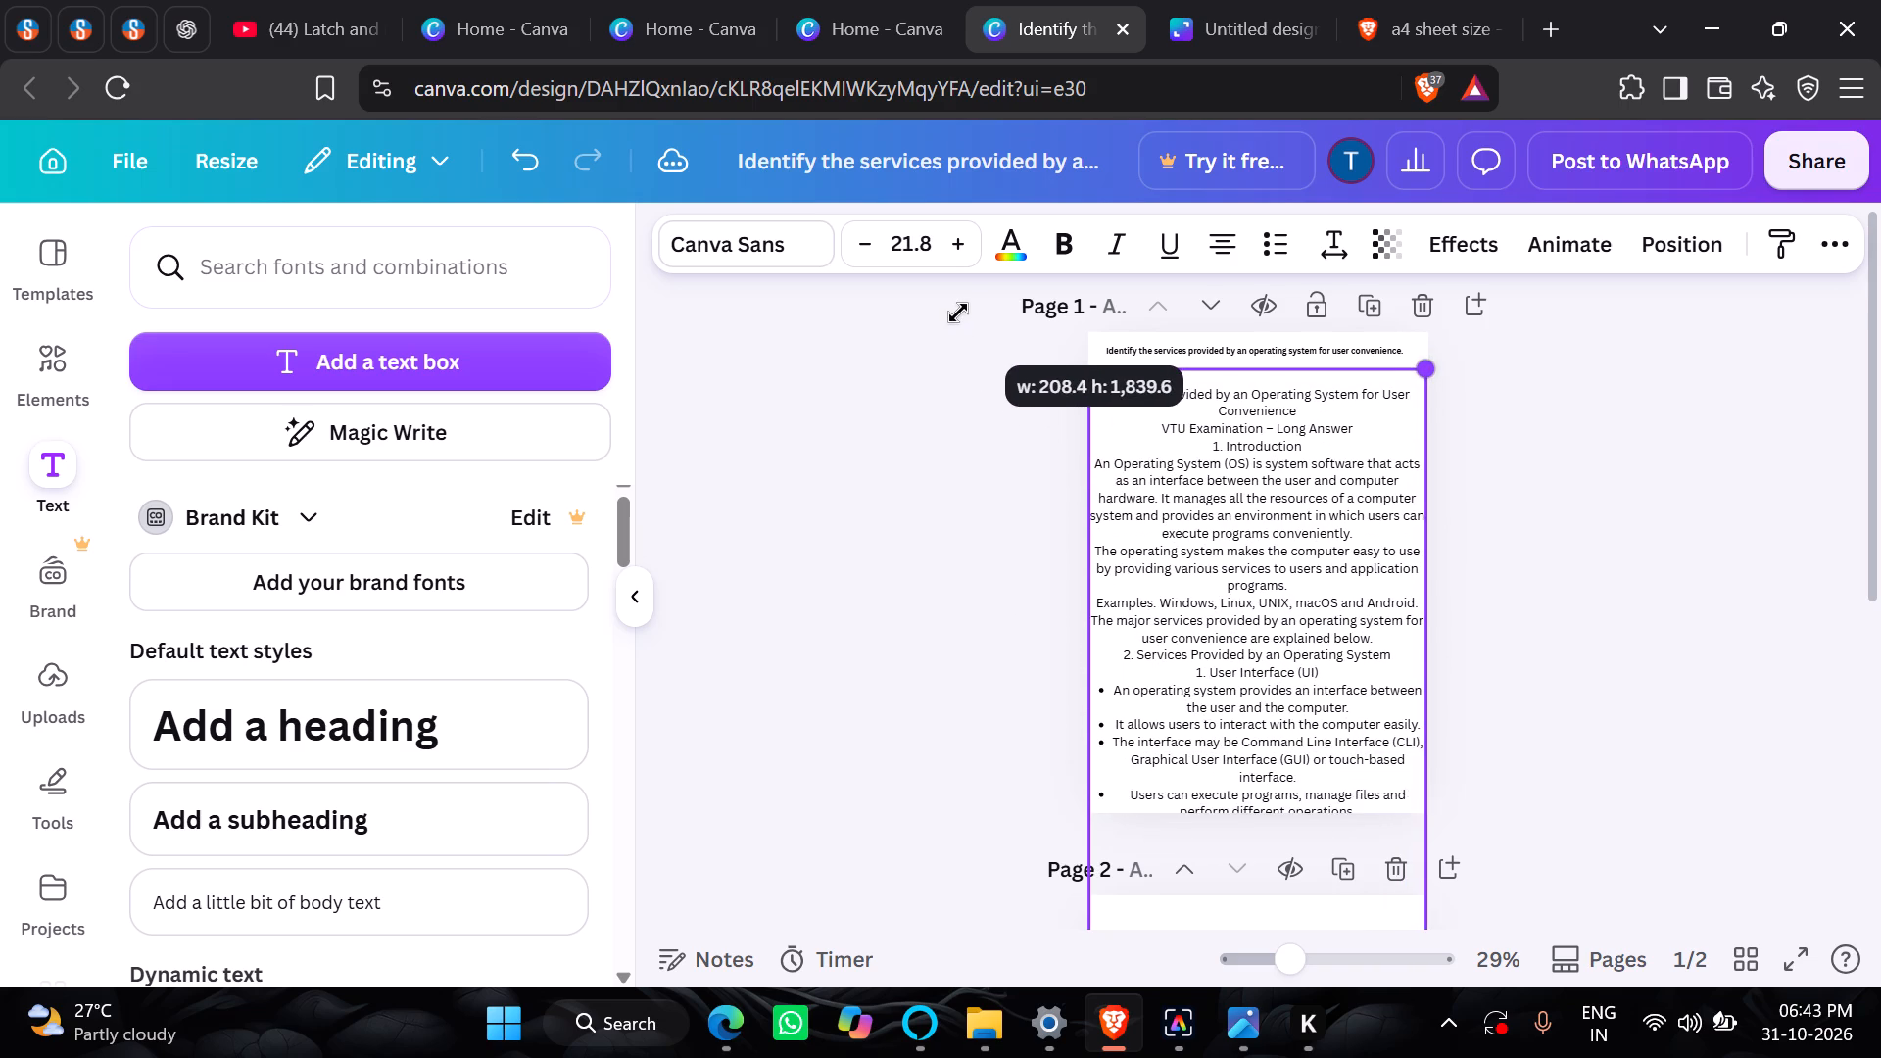
drag(958, 313, 970, 369)
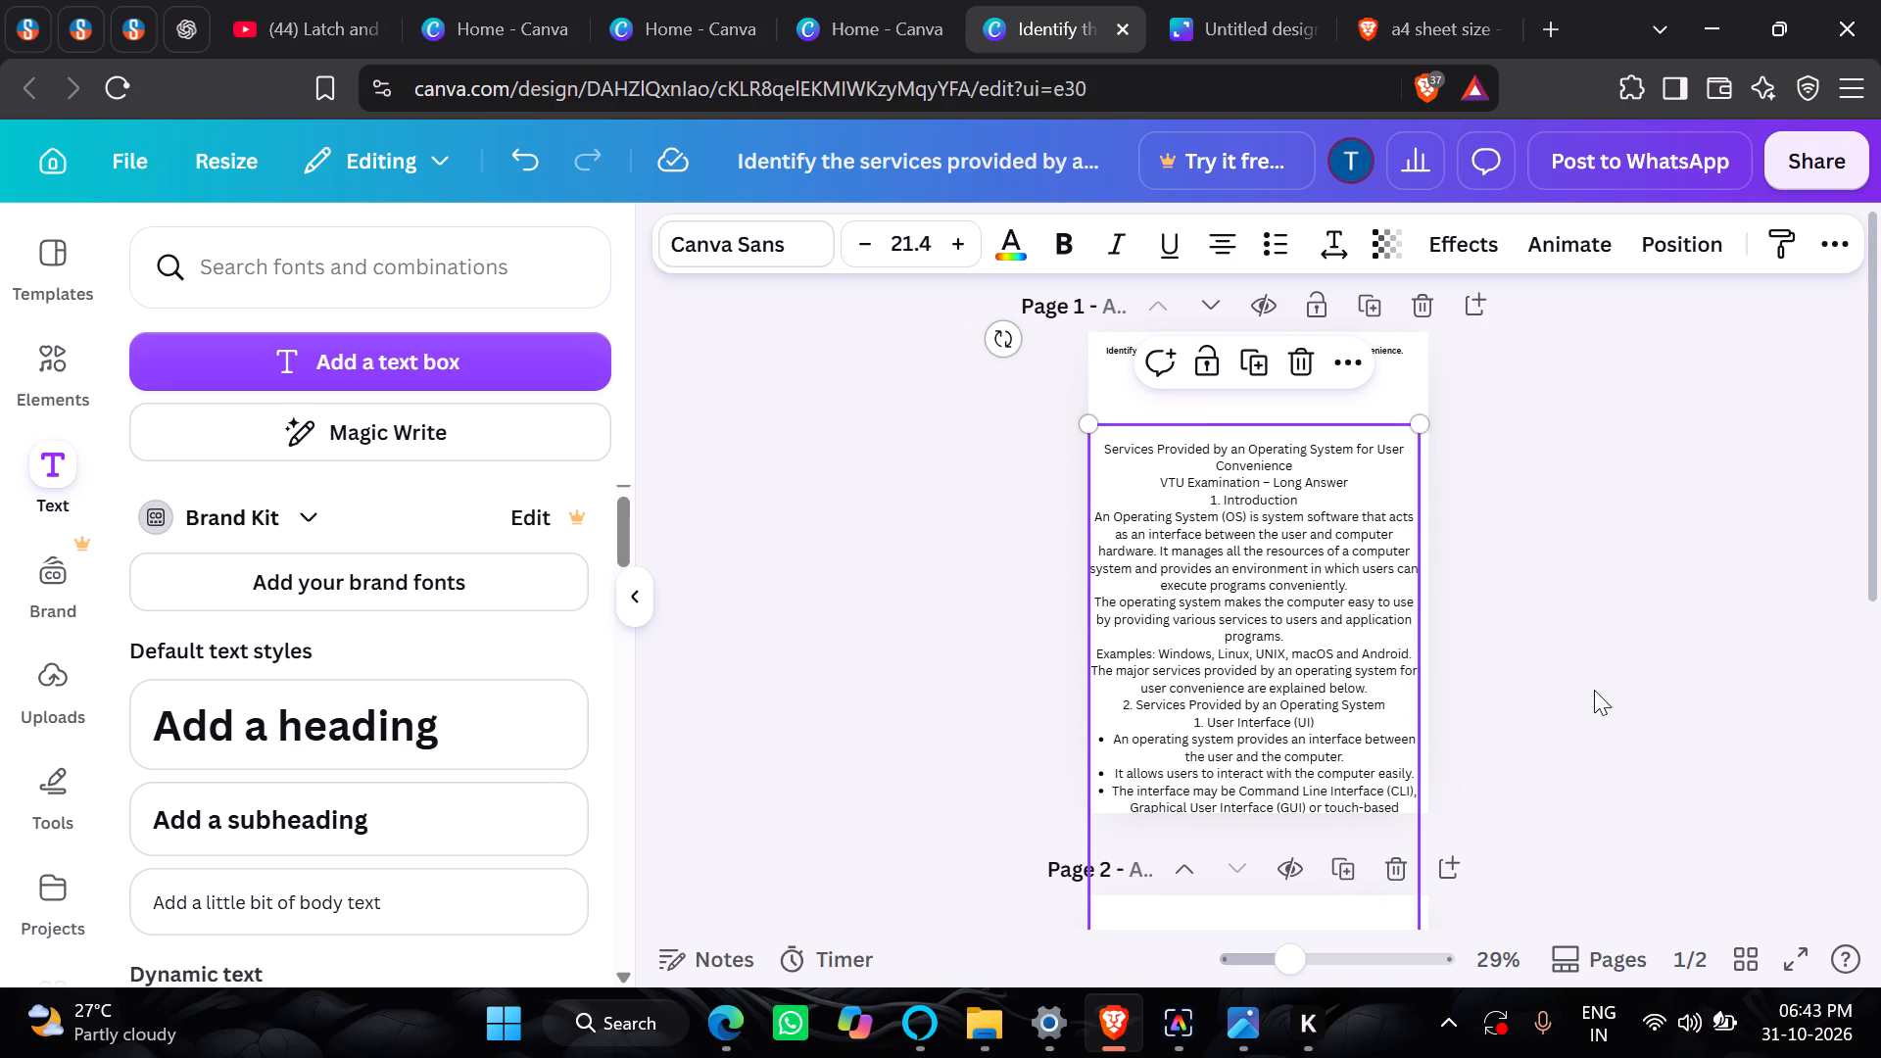
Add a blank third page after page 2.
scroll(1521, 748, down, 9)
scroll(1438, 787, down, 2)
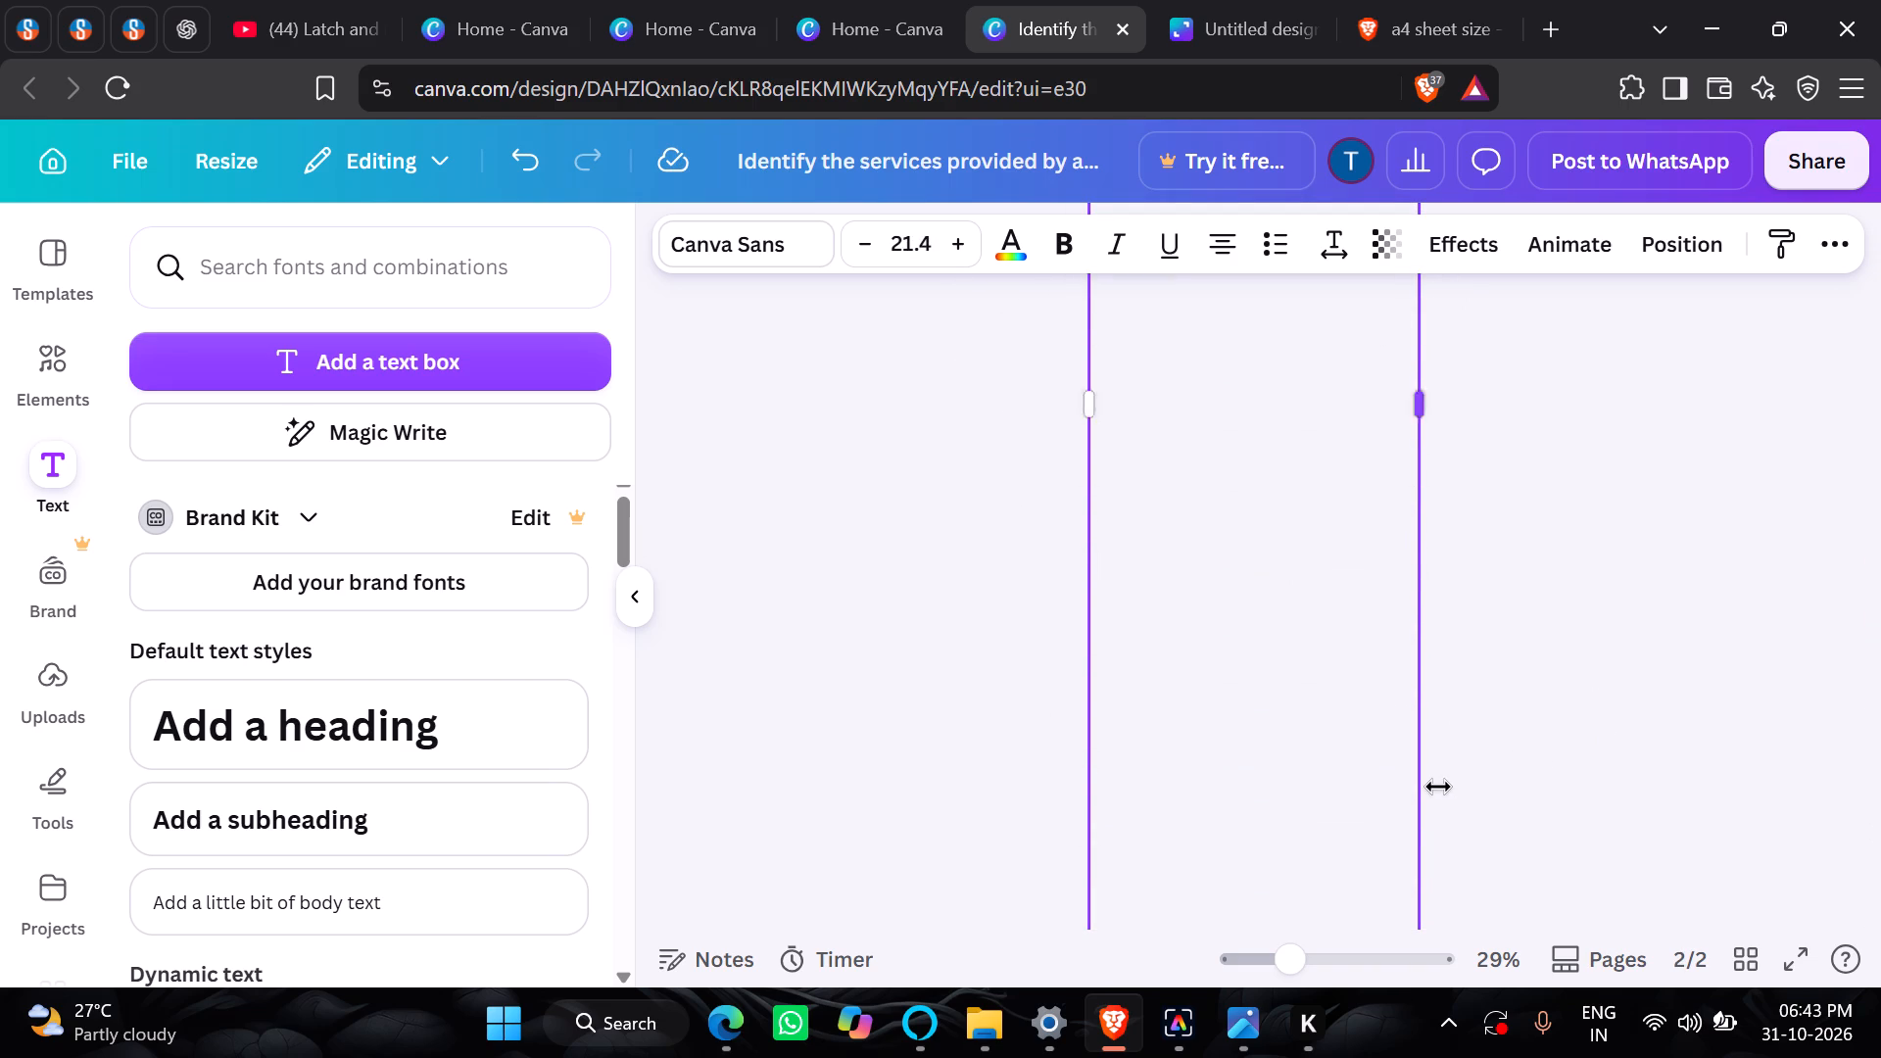
scroll(1438, 787, down, 2)
scroll(1360, 677, up, 7)
scroll(1358, 680, down, 3)
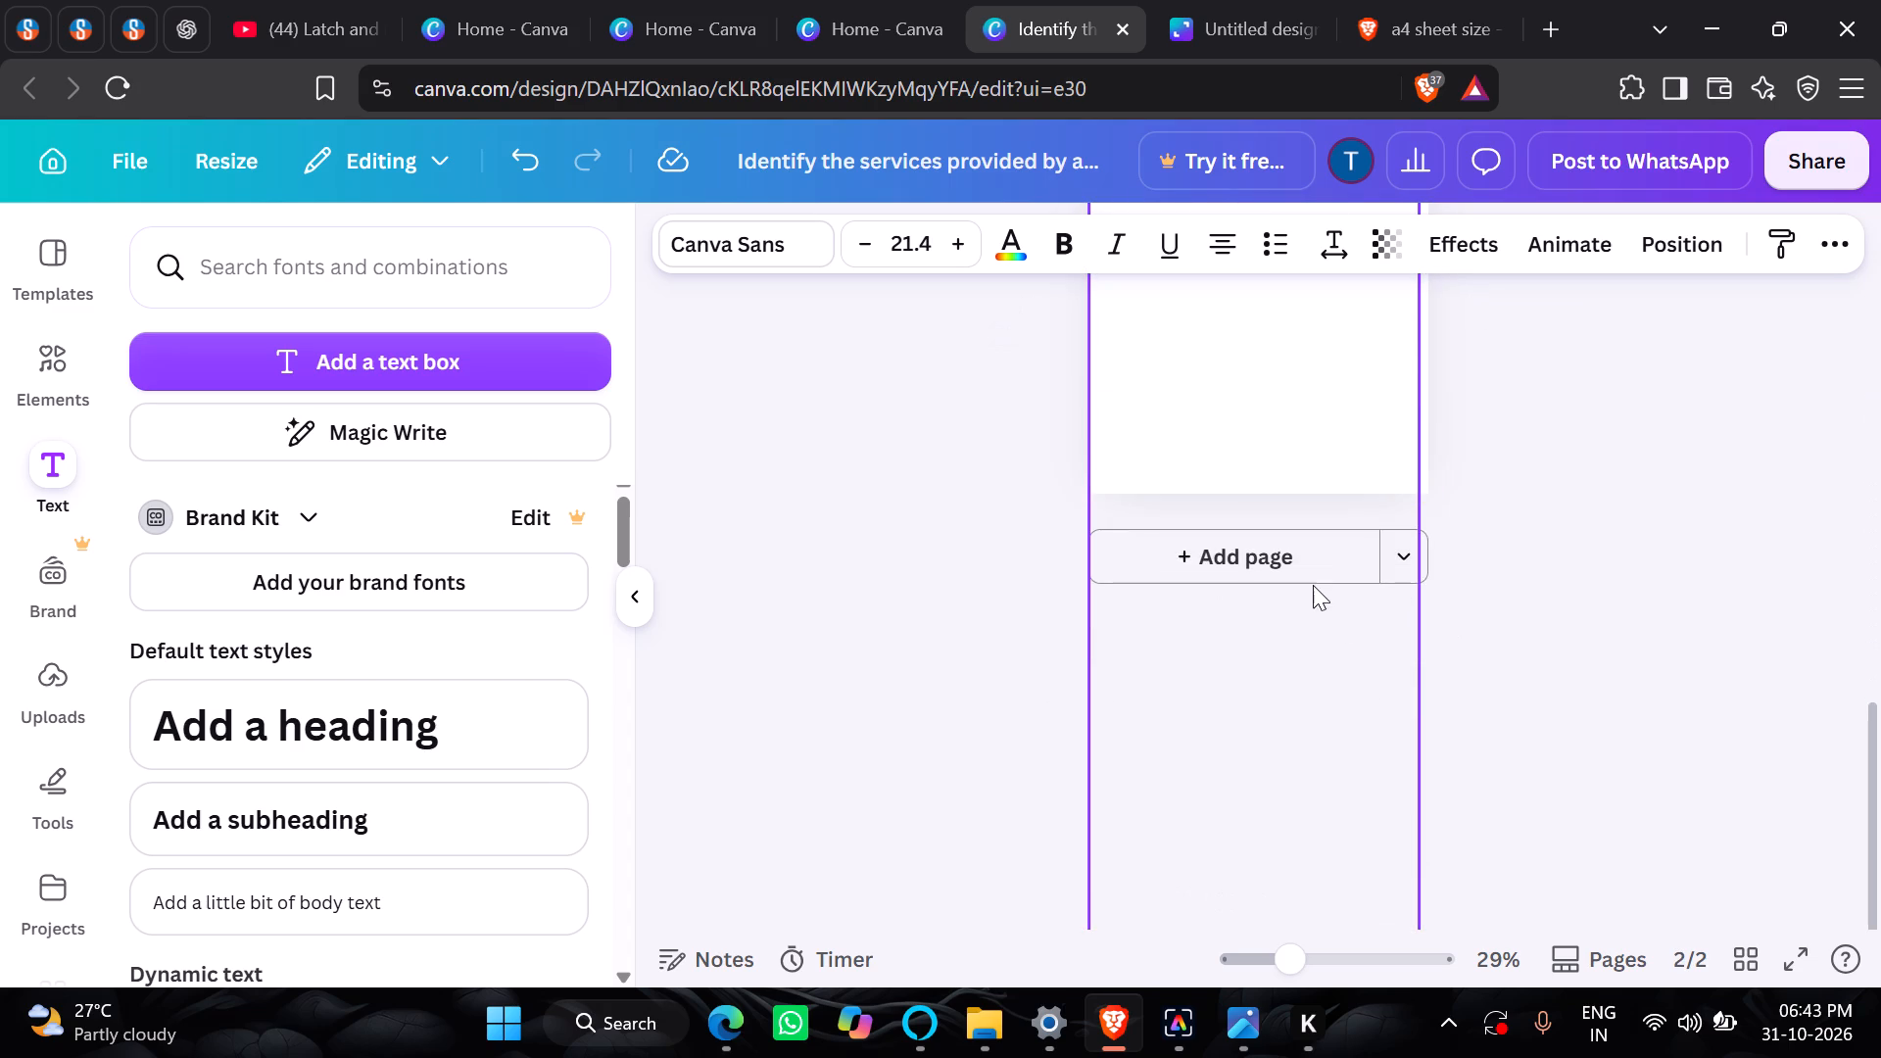
click(1289, 547)
scroll(1273, 656, down, 2)
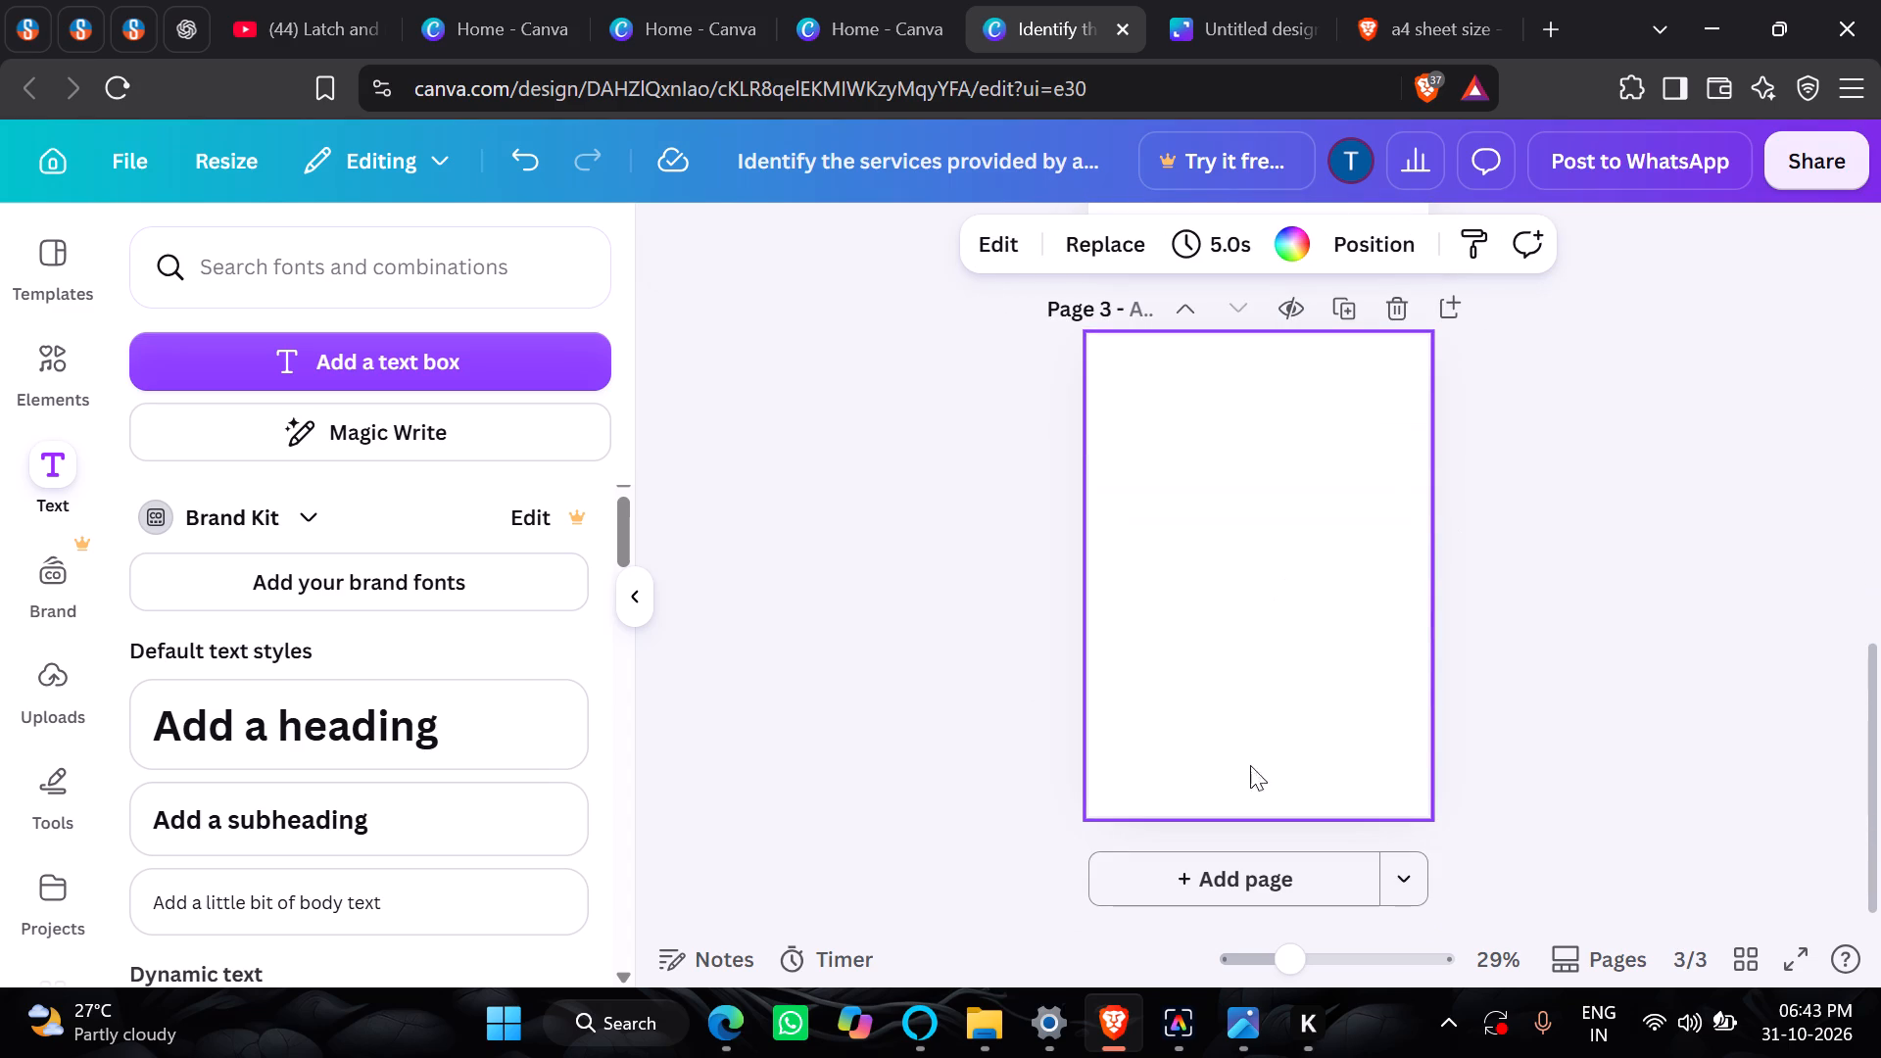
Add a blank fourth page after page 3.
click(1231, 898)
Examine how the answer text box on page 1 lies relative to the blank pages that follow.
scroll(1229, 664, up, 5)
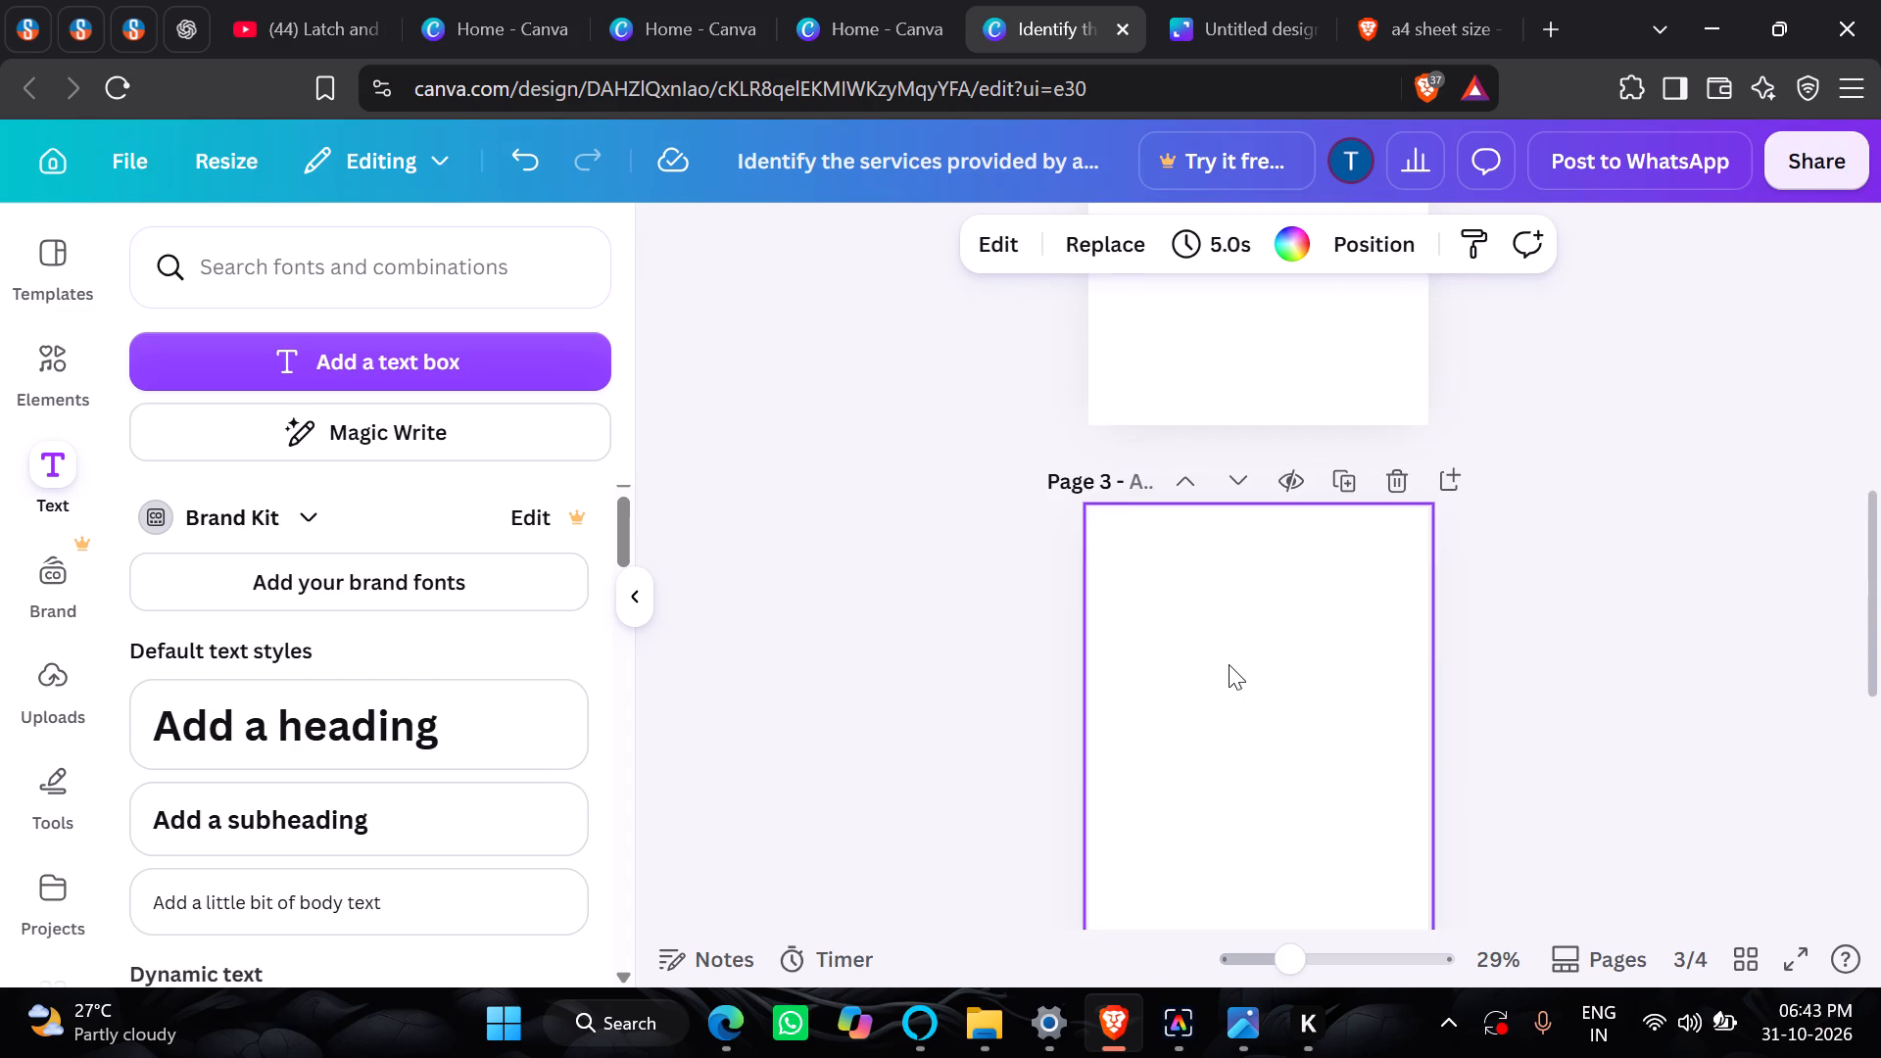
scroll(1229, 664, up, 6)
scroll(1390, 621, down, 3)
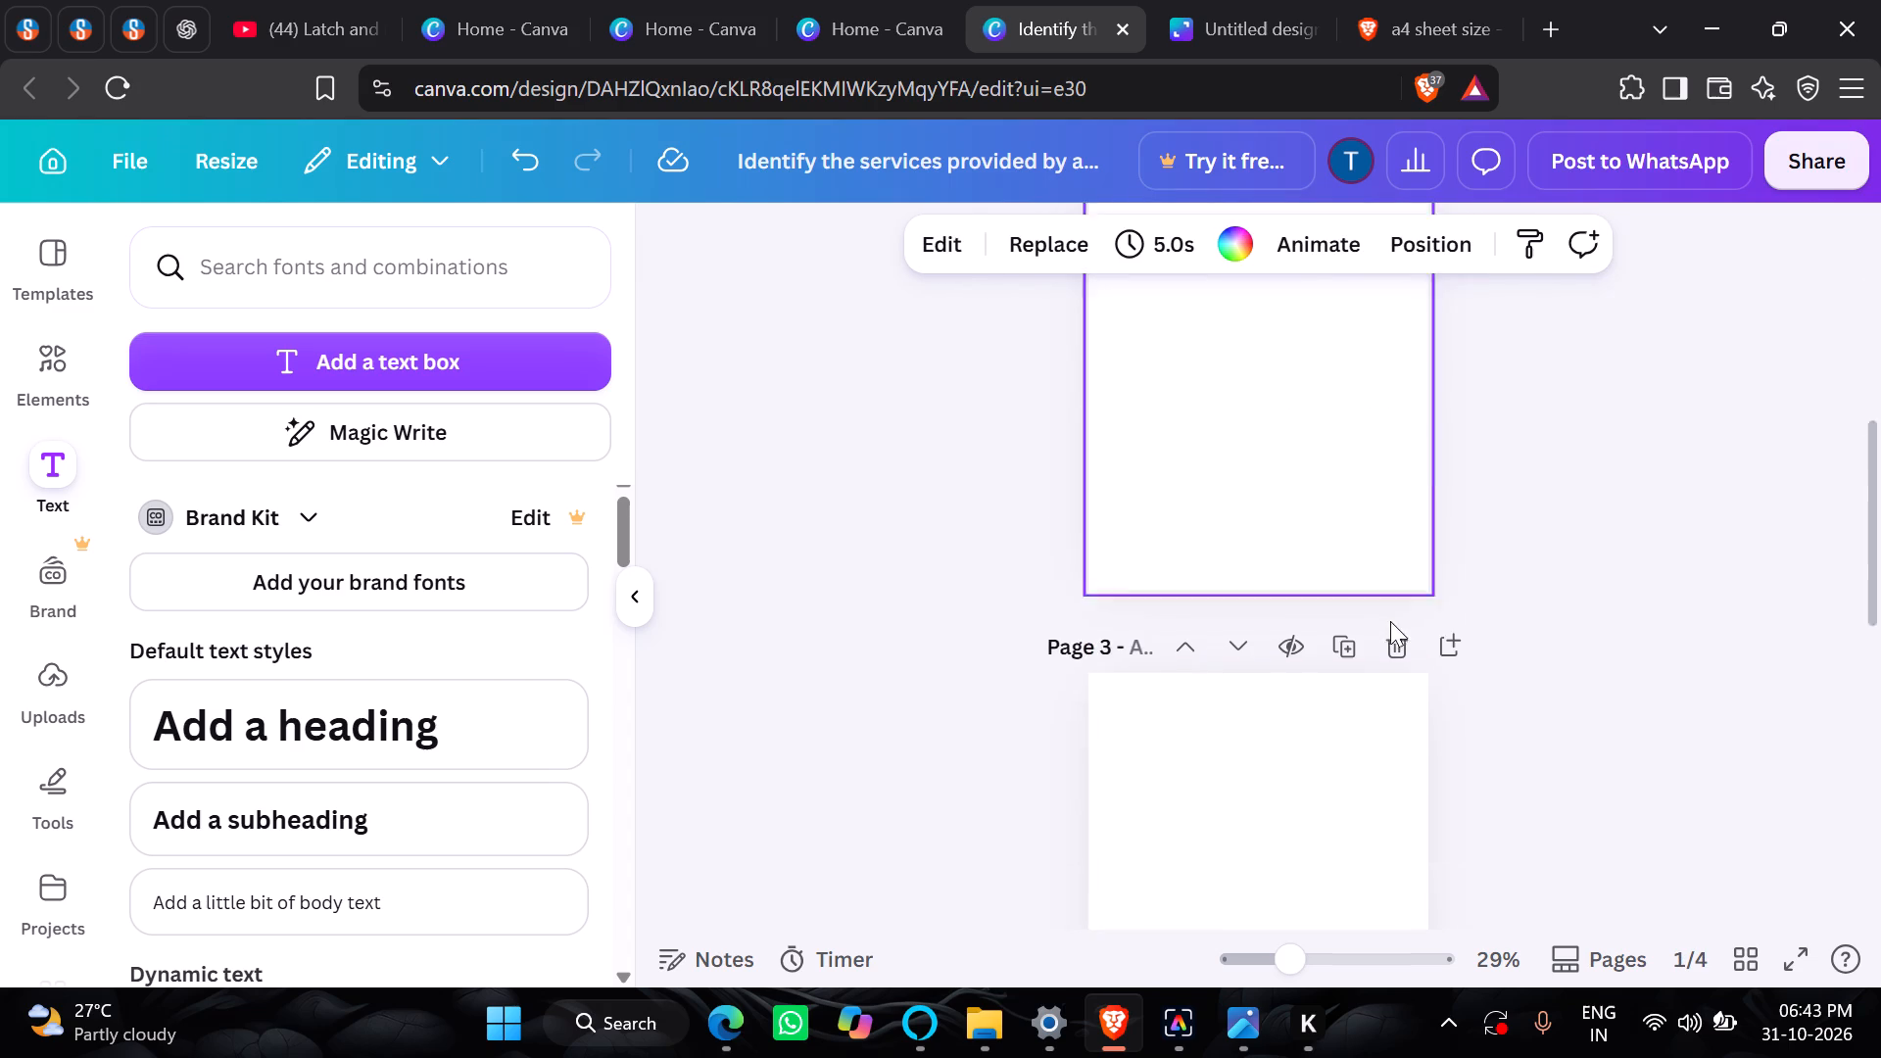
scroll(1375, 626, down, 2)
scroll(1370, 629, up, 6)
scroll(1362, 513, up, 2)
click(1350, 517)
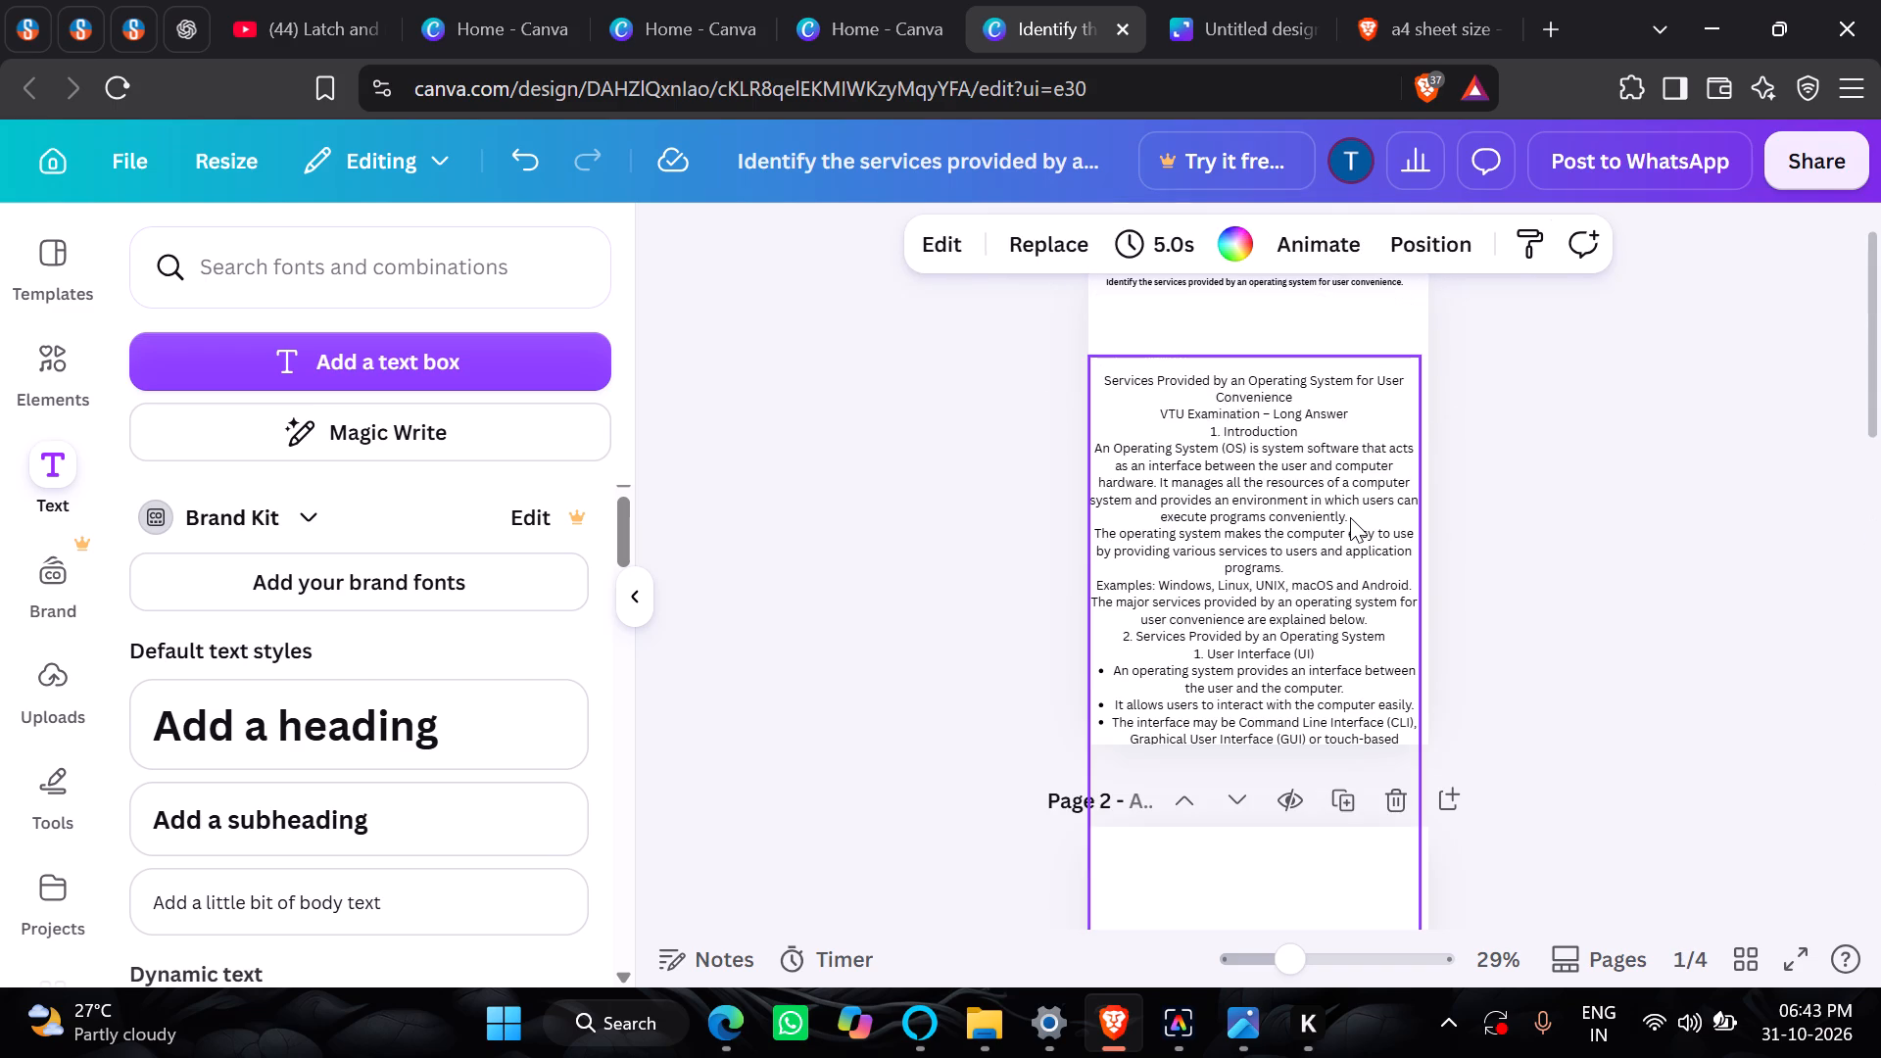
scroll(1344, 549, down, 10)
scroll(1342, 569, up, 6)
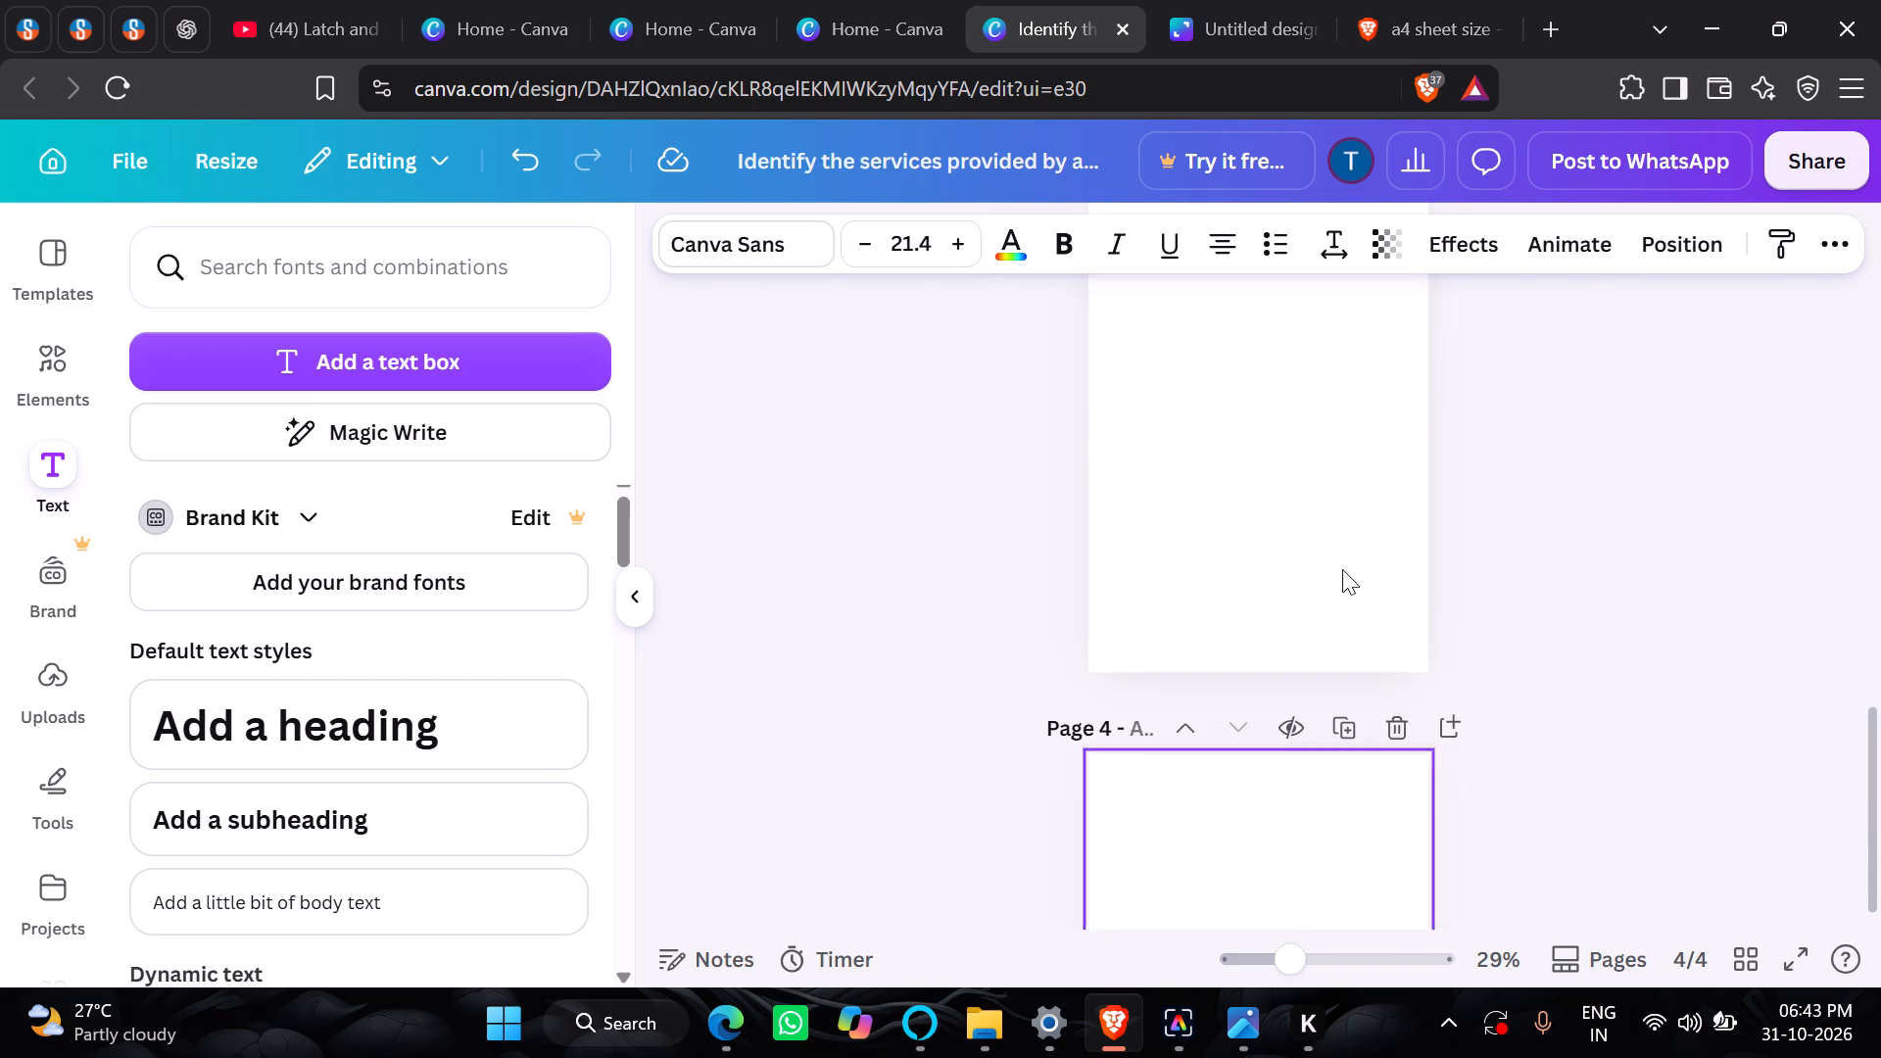
scroll(1342, 569, up, 10)
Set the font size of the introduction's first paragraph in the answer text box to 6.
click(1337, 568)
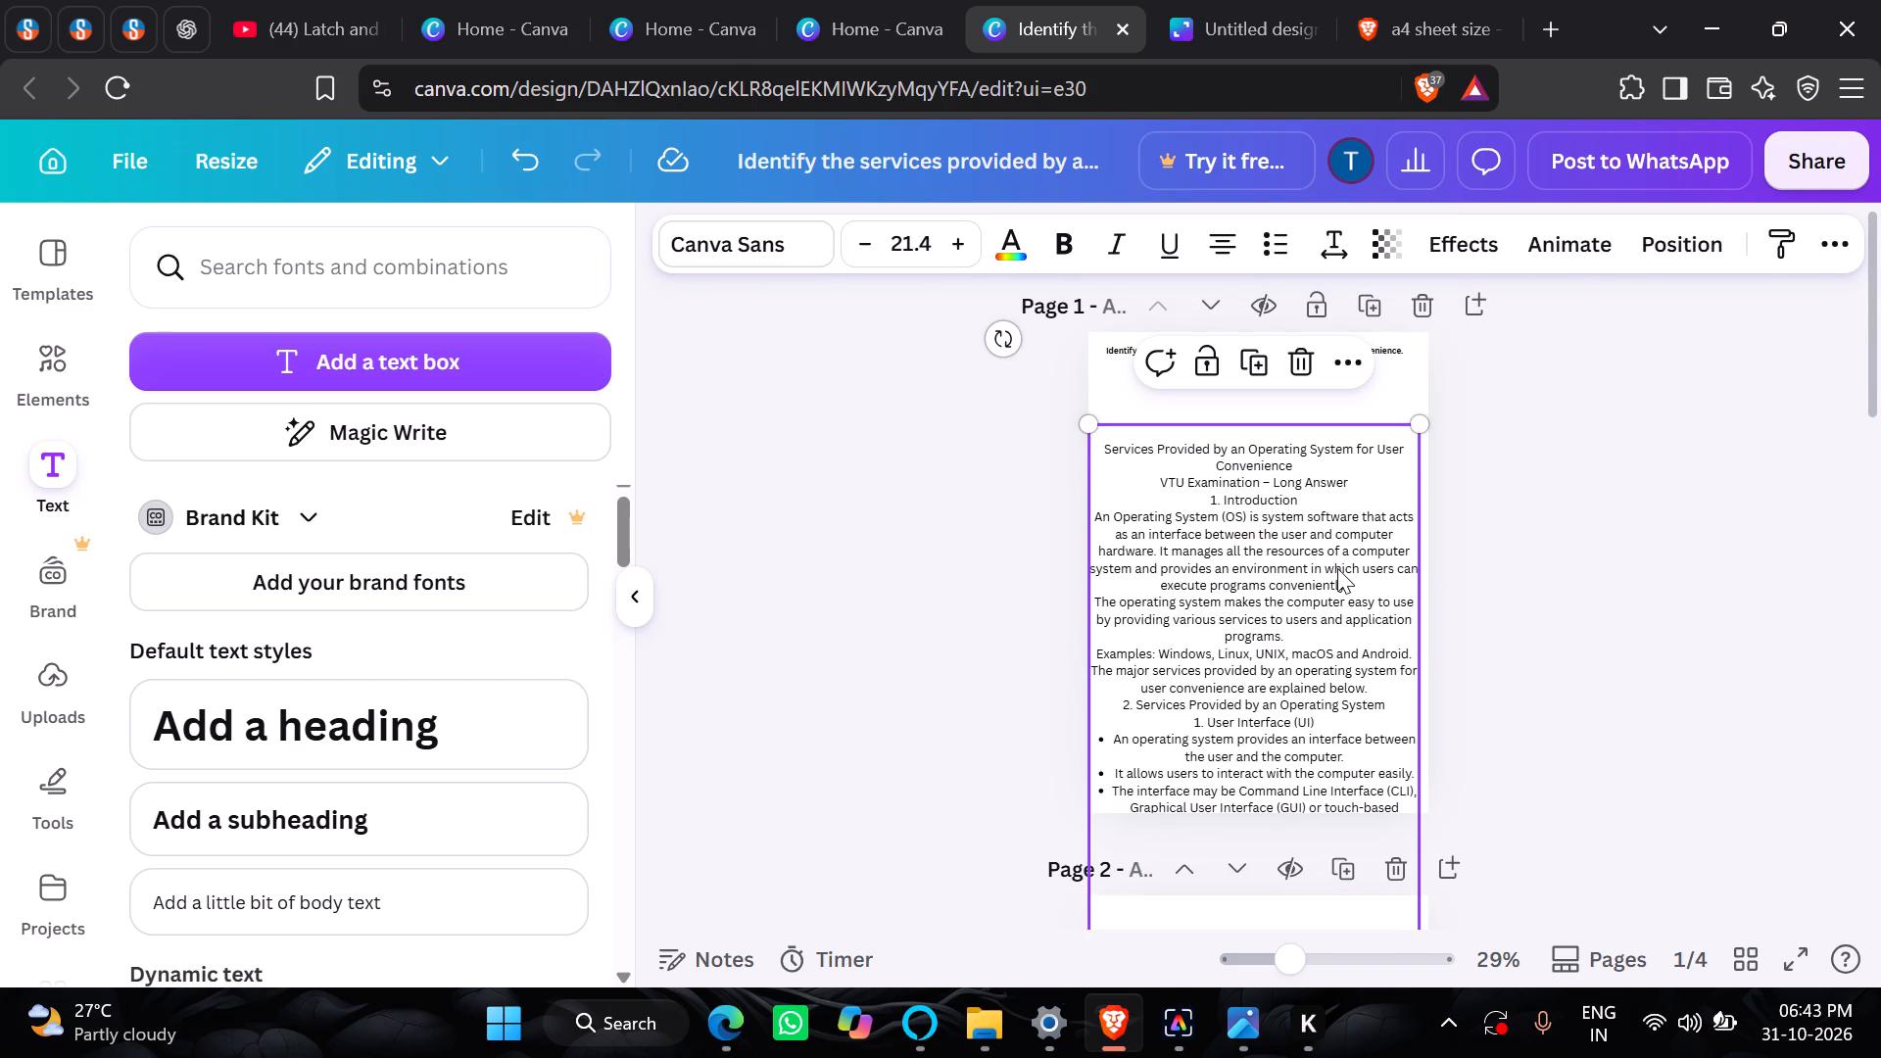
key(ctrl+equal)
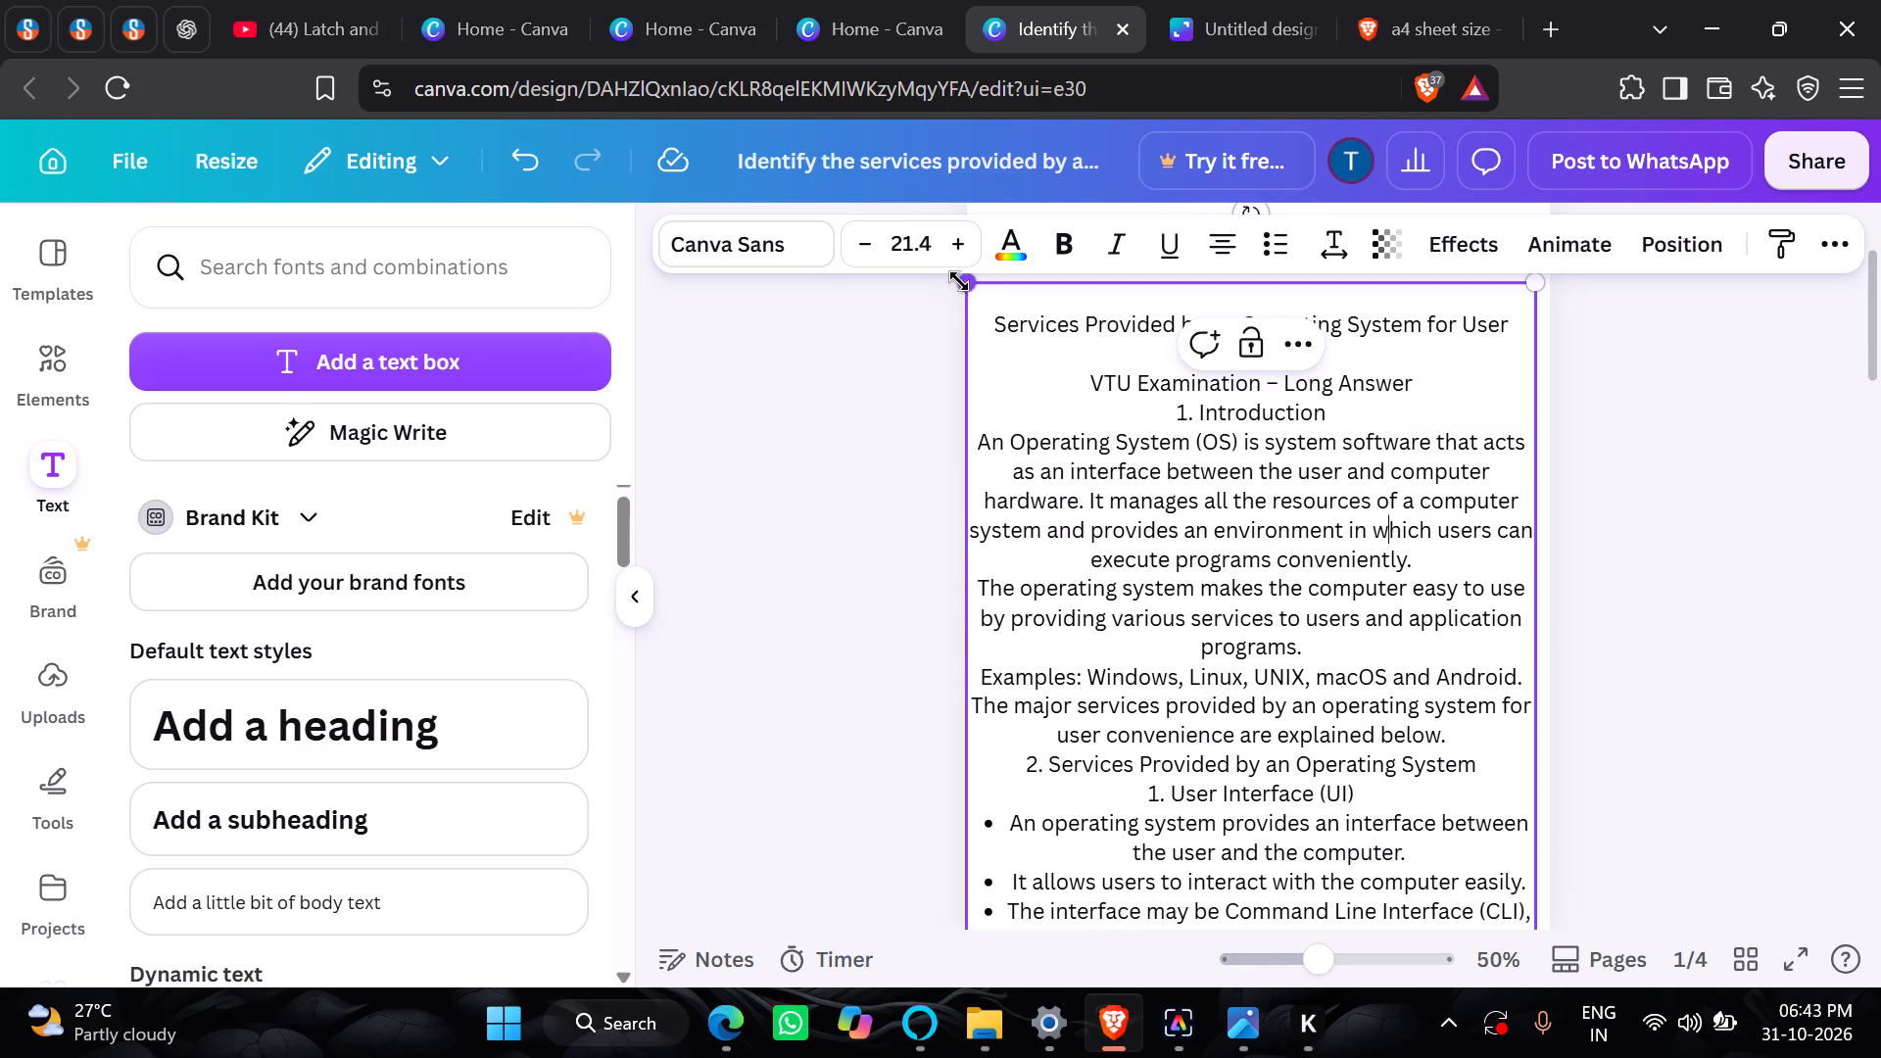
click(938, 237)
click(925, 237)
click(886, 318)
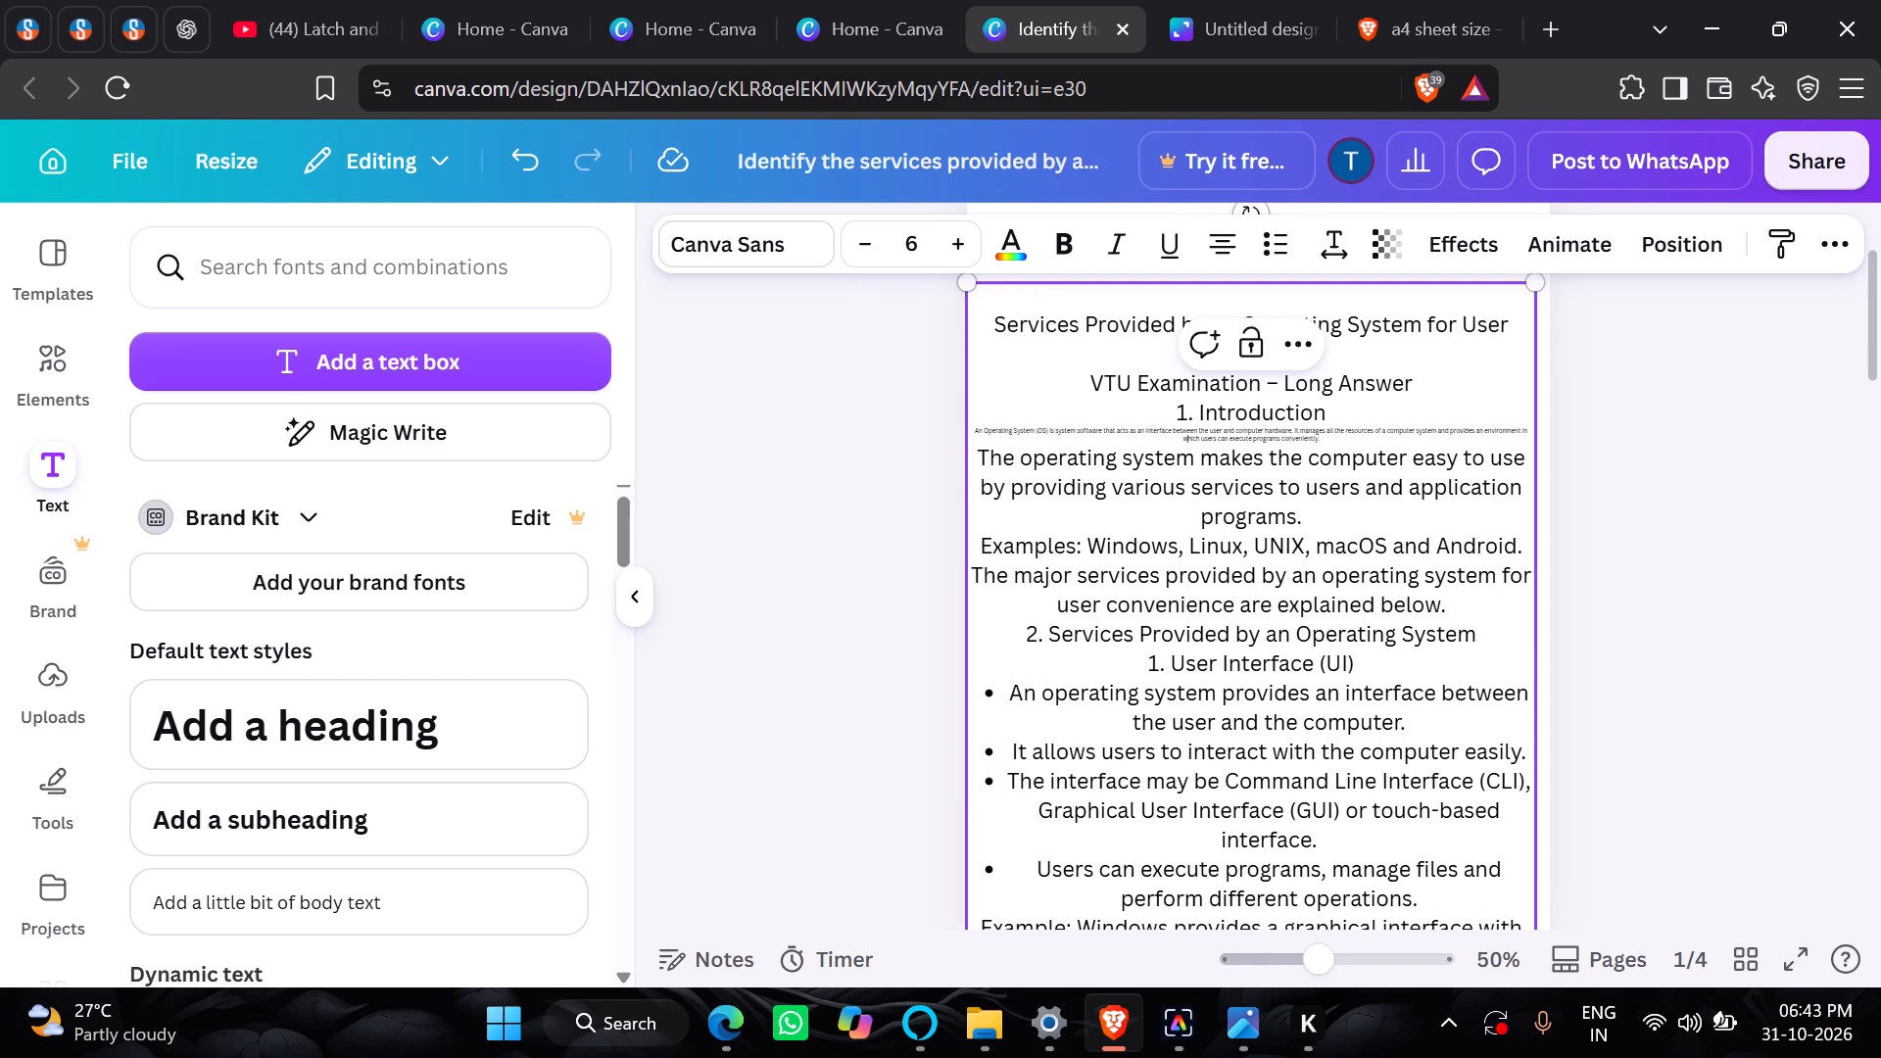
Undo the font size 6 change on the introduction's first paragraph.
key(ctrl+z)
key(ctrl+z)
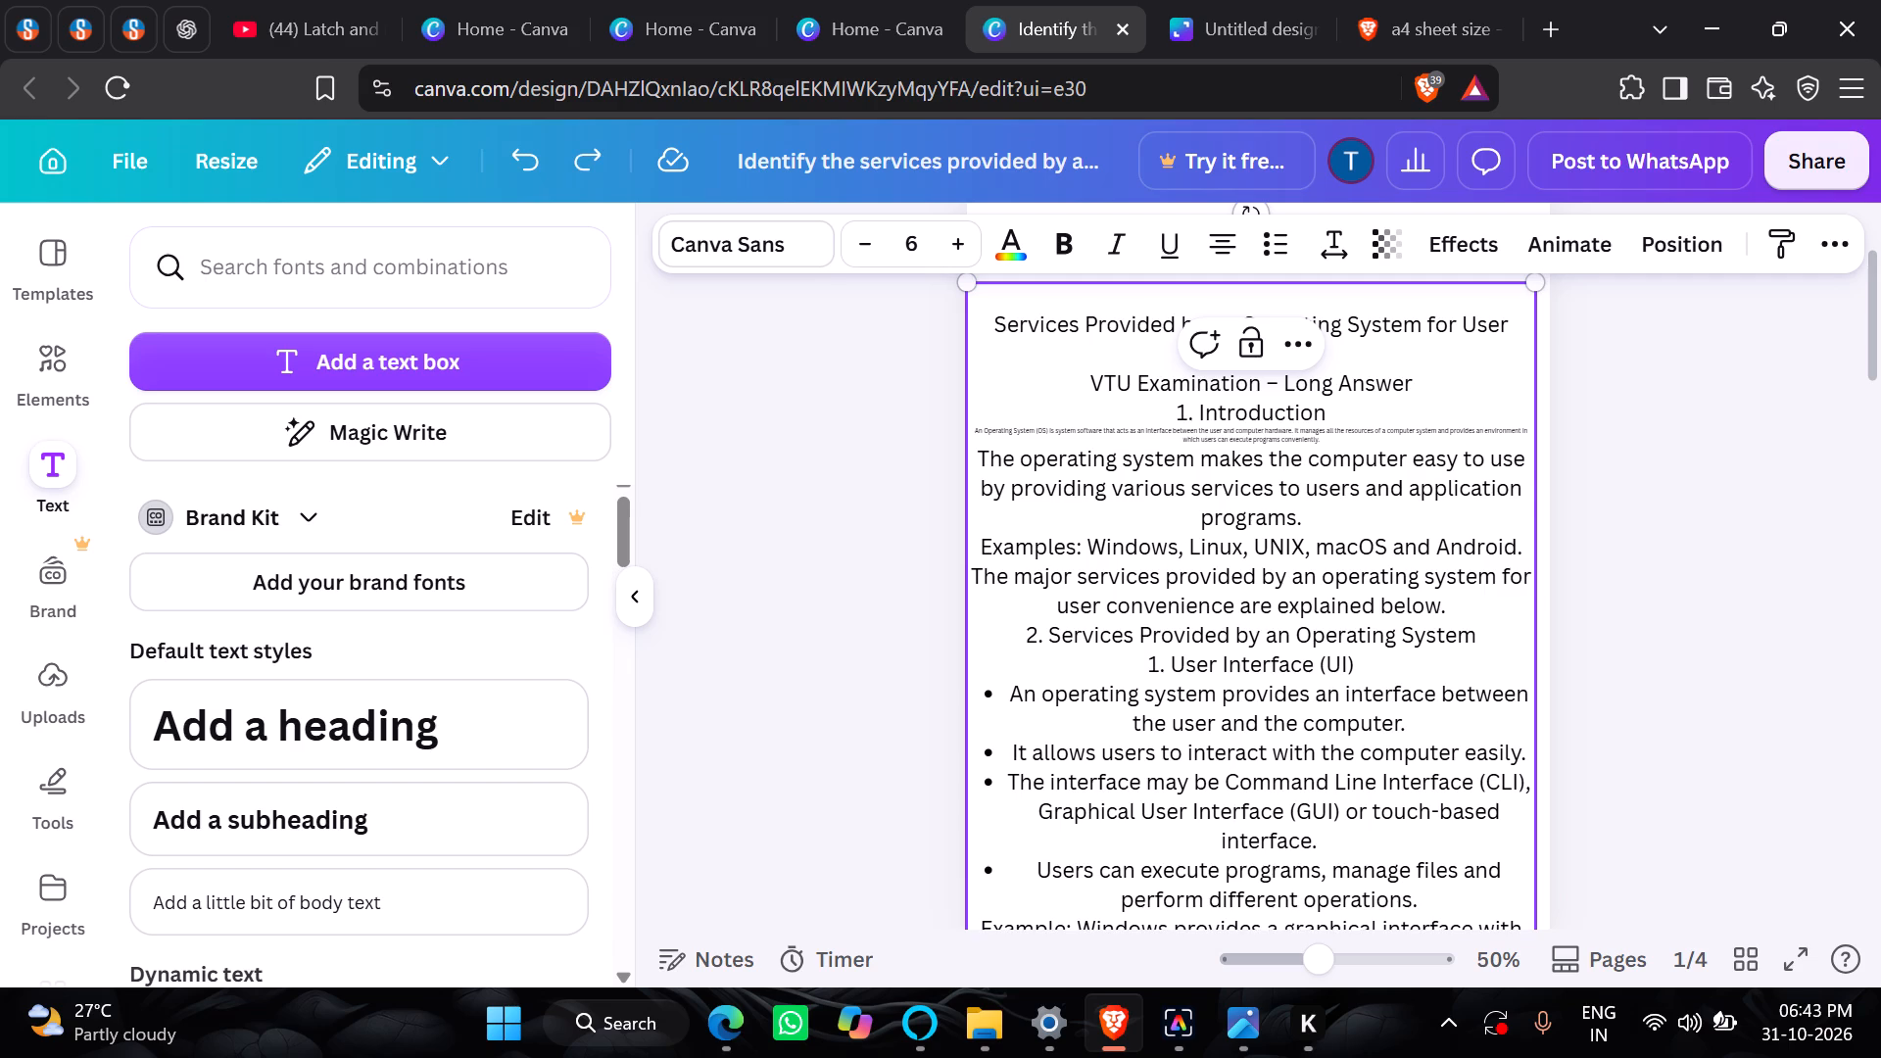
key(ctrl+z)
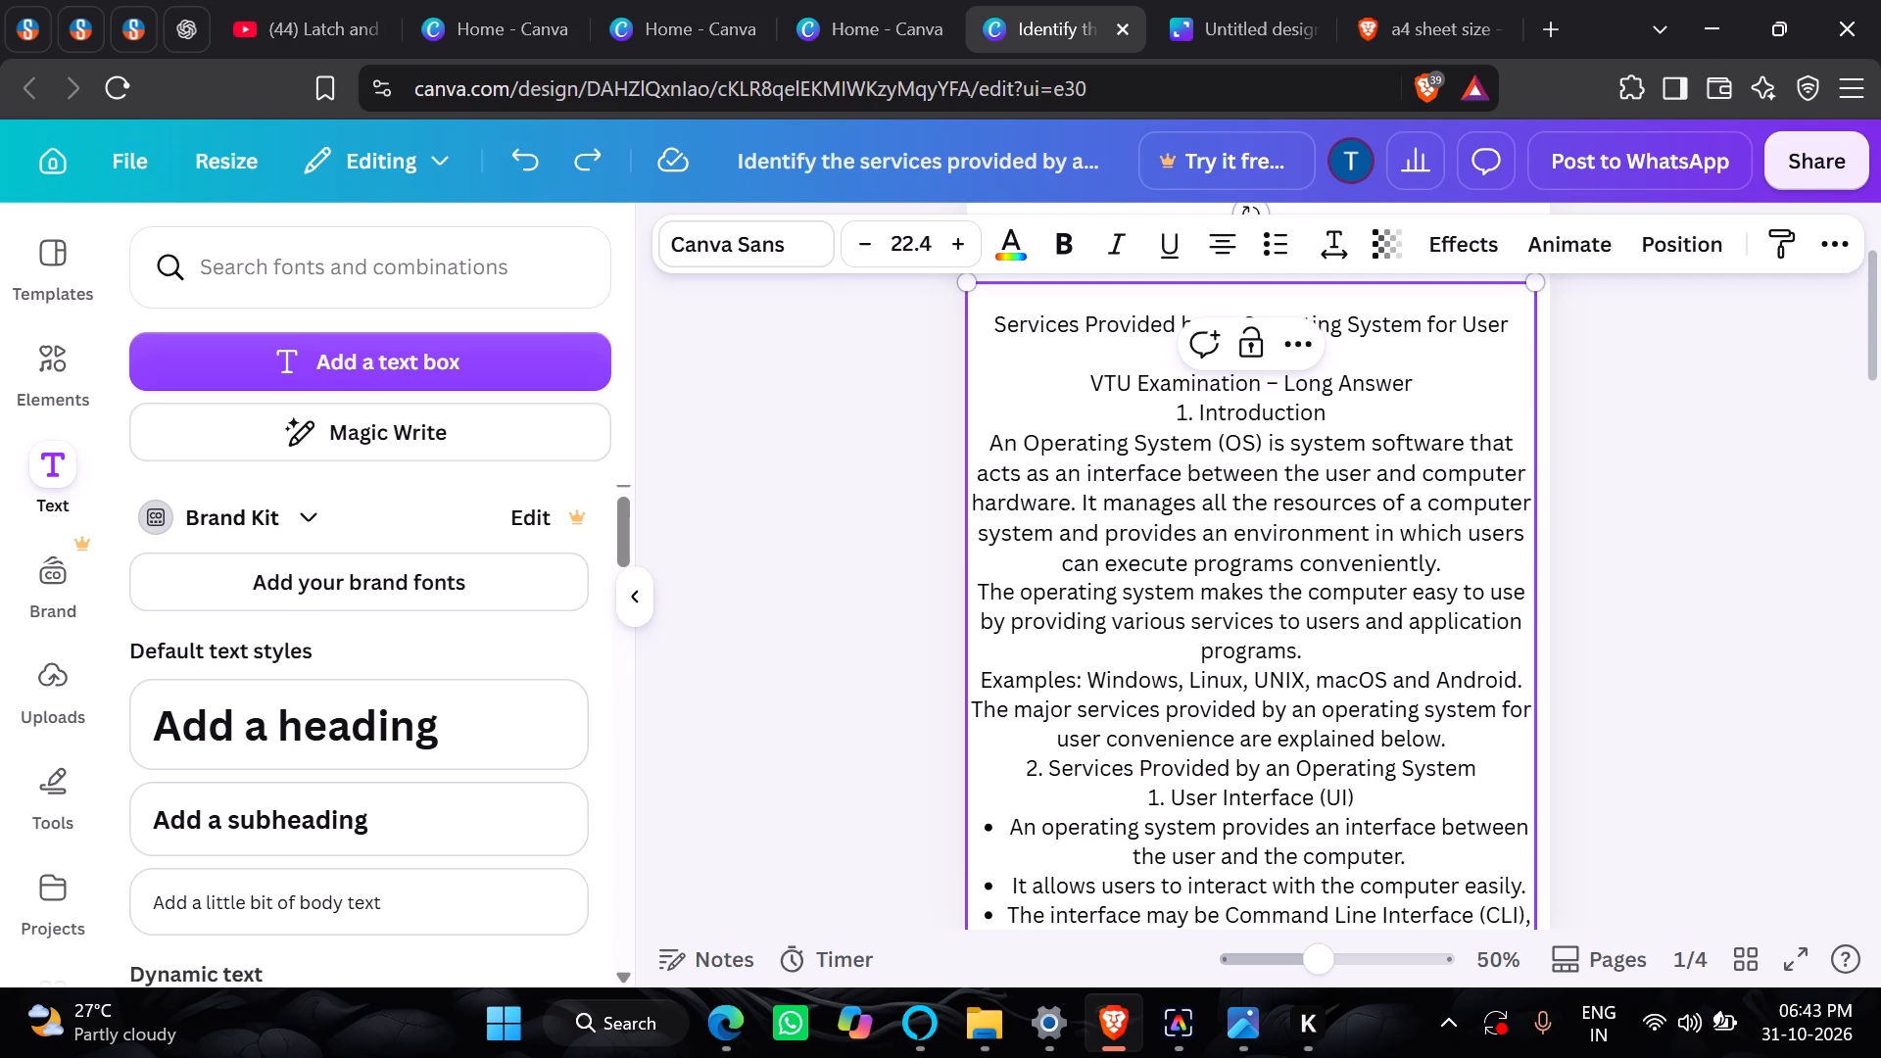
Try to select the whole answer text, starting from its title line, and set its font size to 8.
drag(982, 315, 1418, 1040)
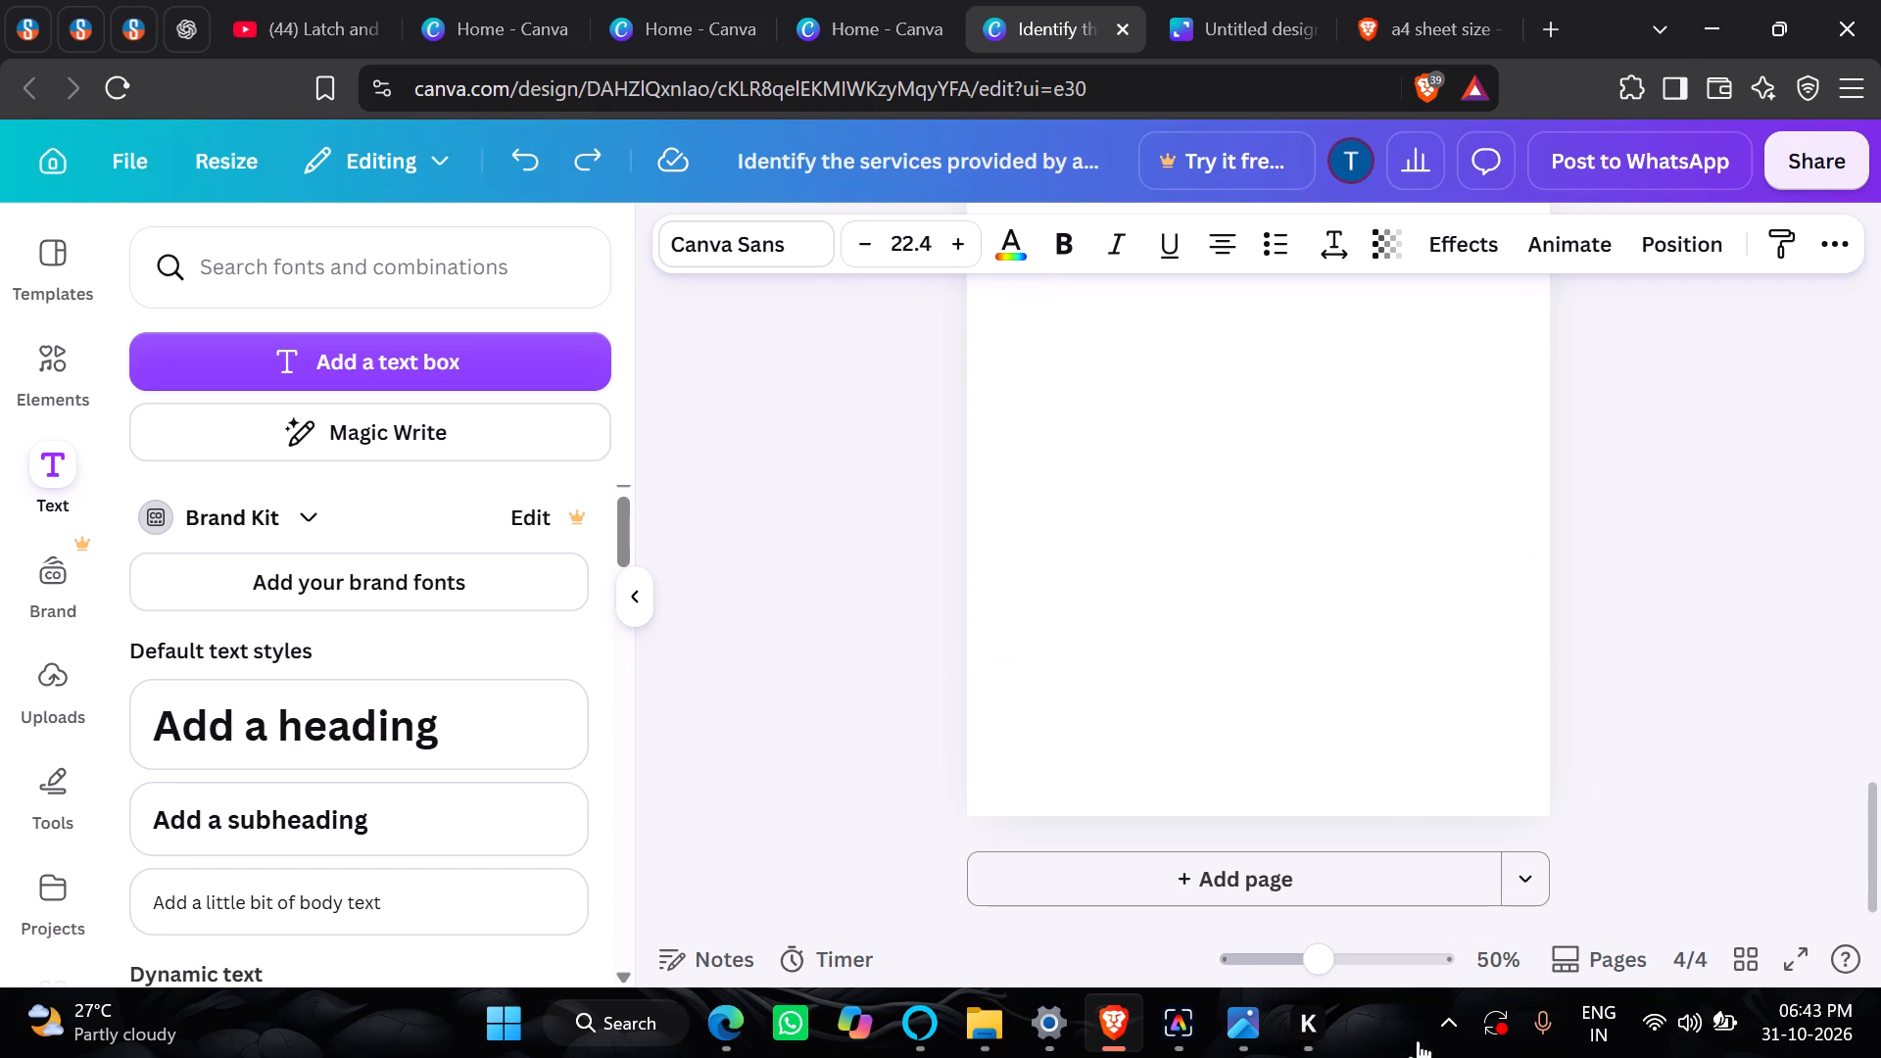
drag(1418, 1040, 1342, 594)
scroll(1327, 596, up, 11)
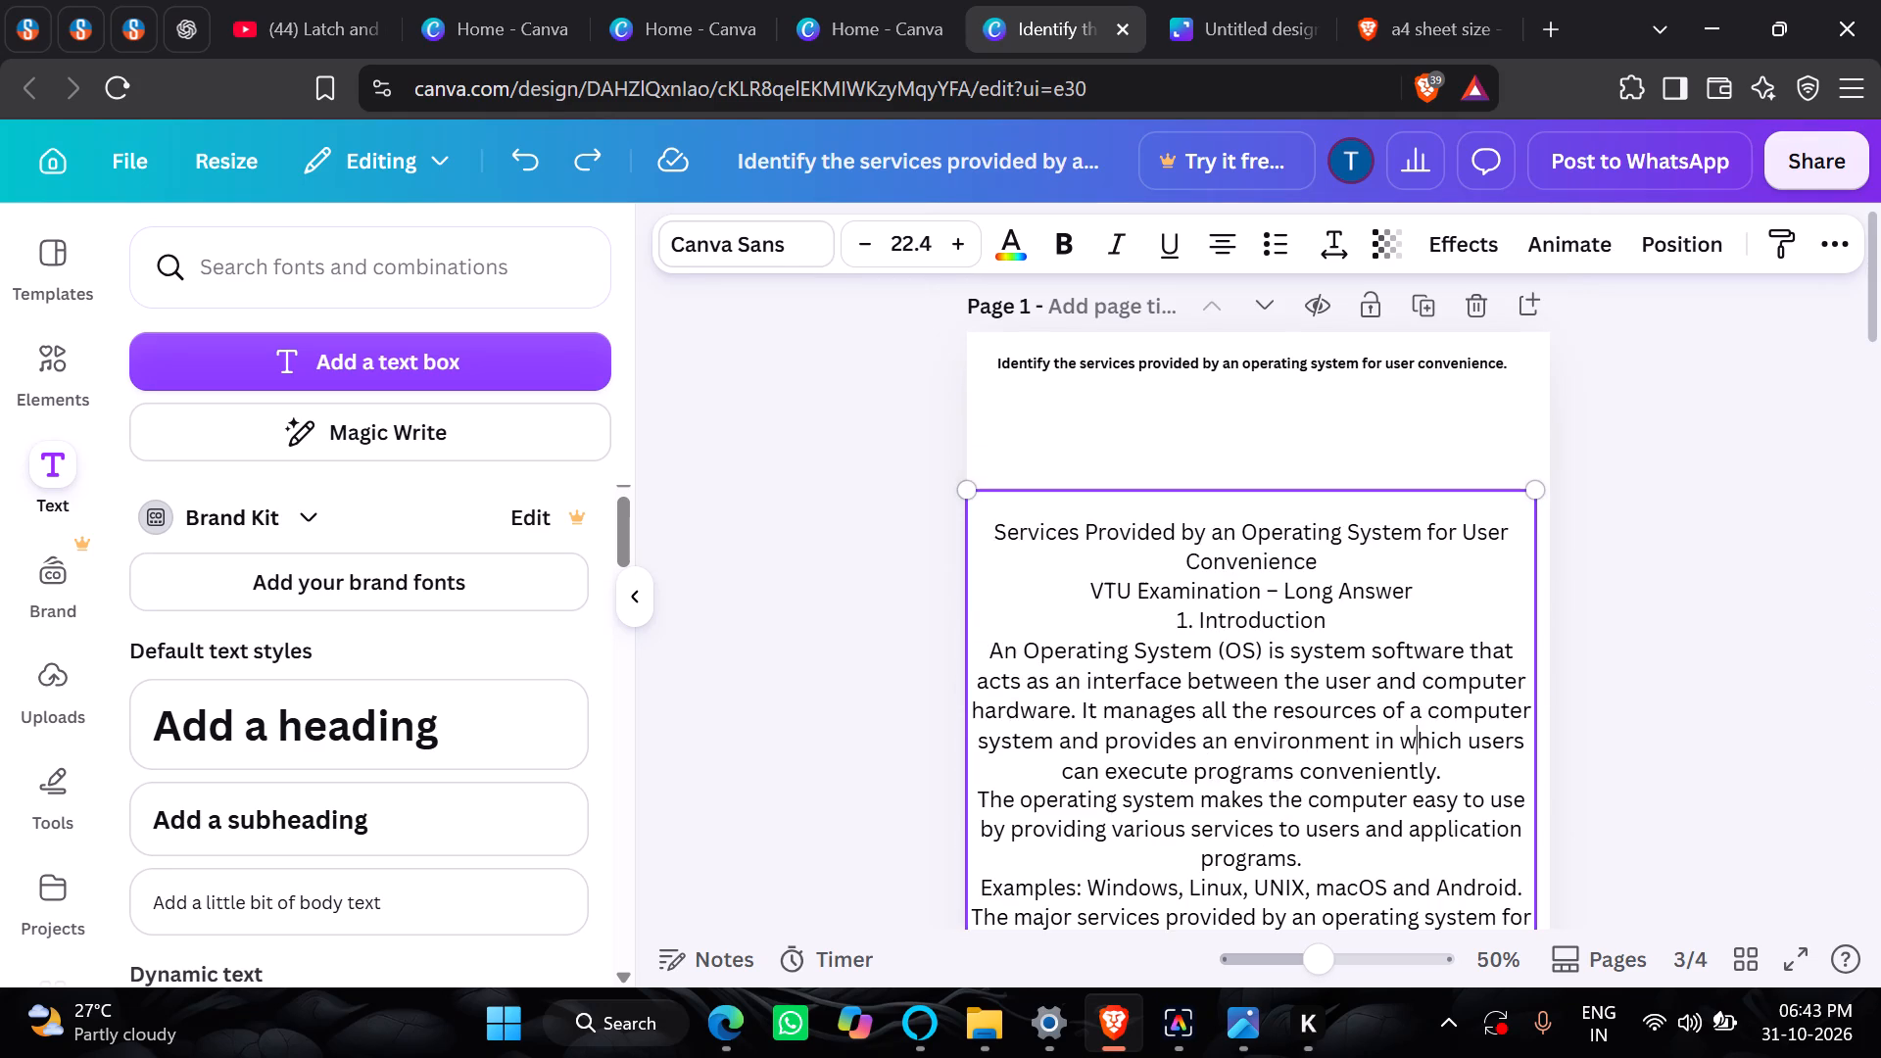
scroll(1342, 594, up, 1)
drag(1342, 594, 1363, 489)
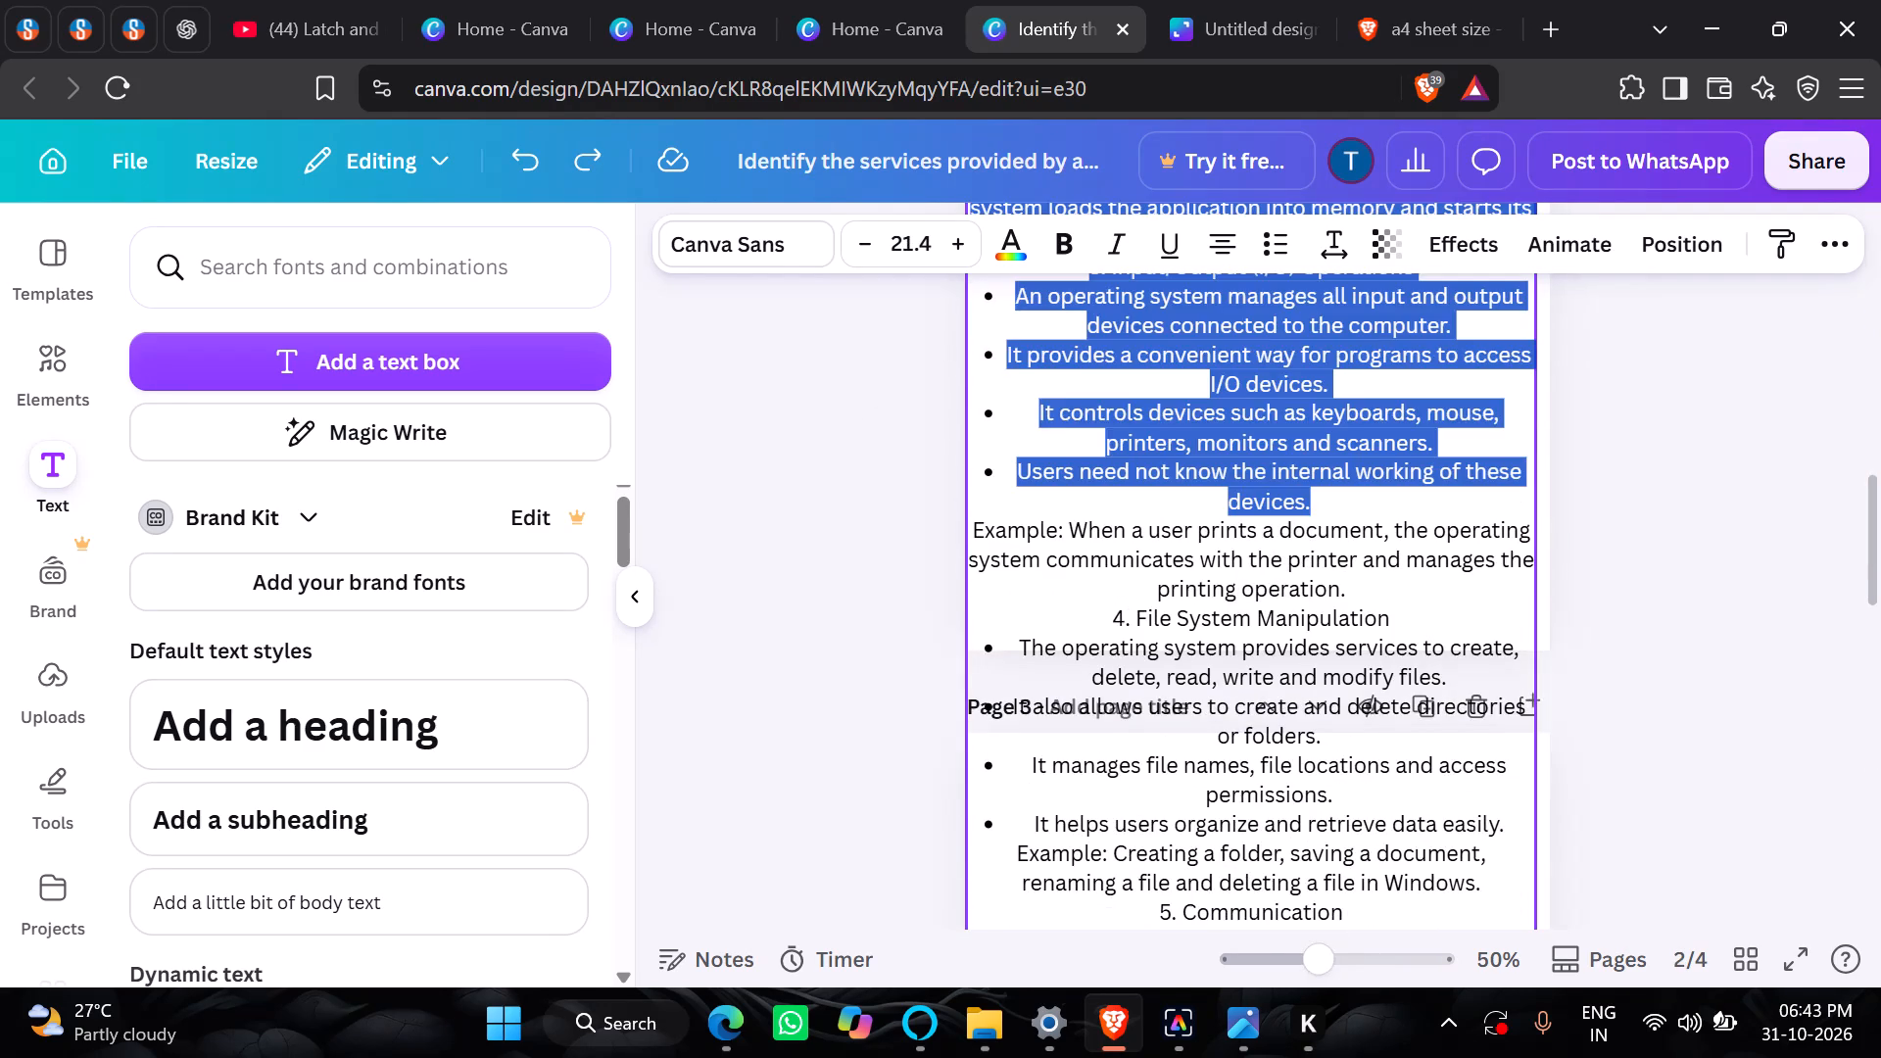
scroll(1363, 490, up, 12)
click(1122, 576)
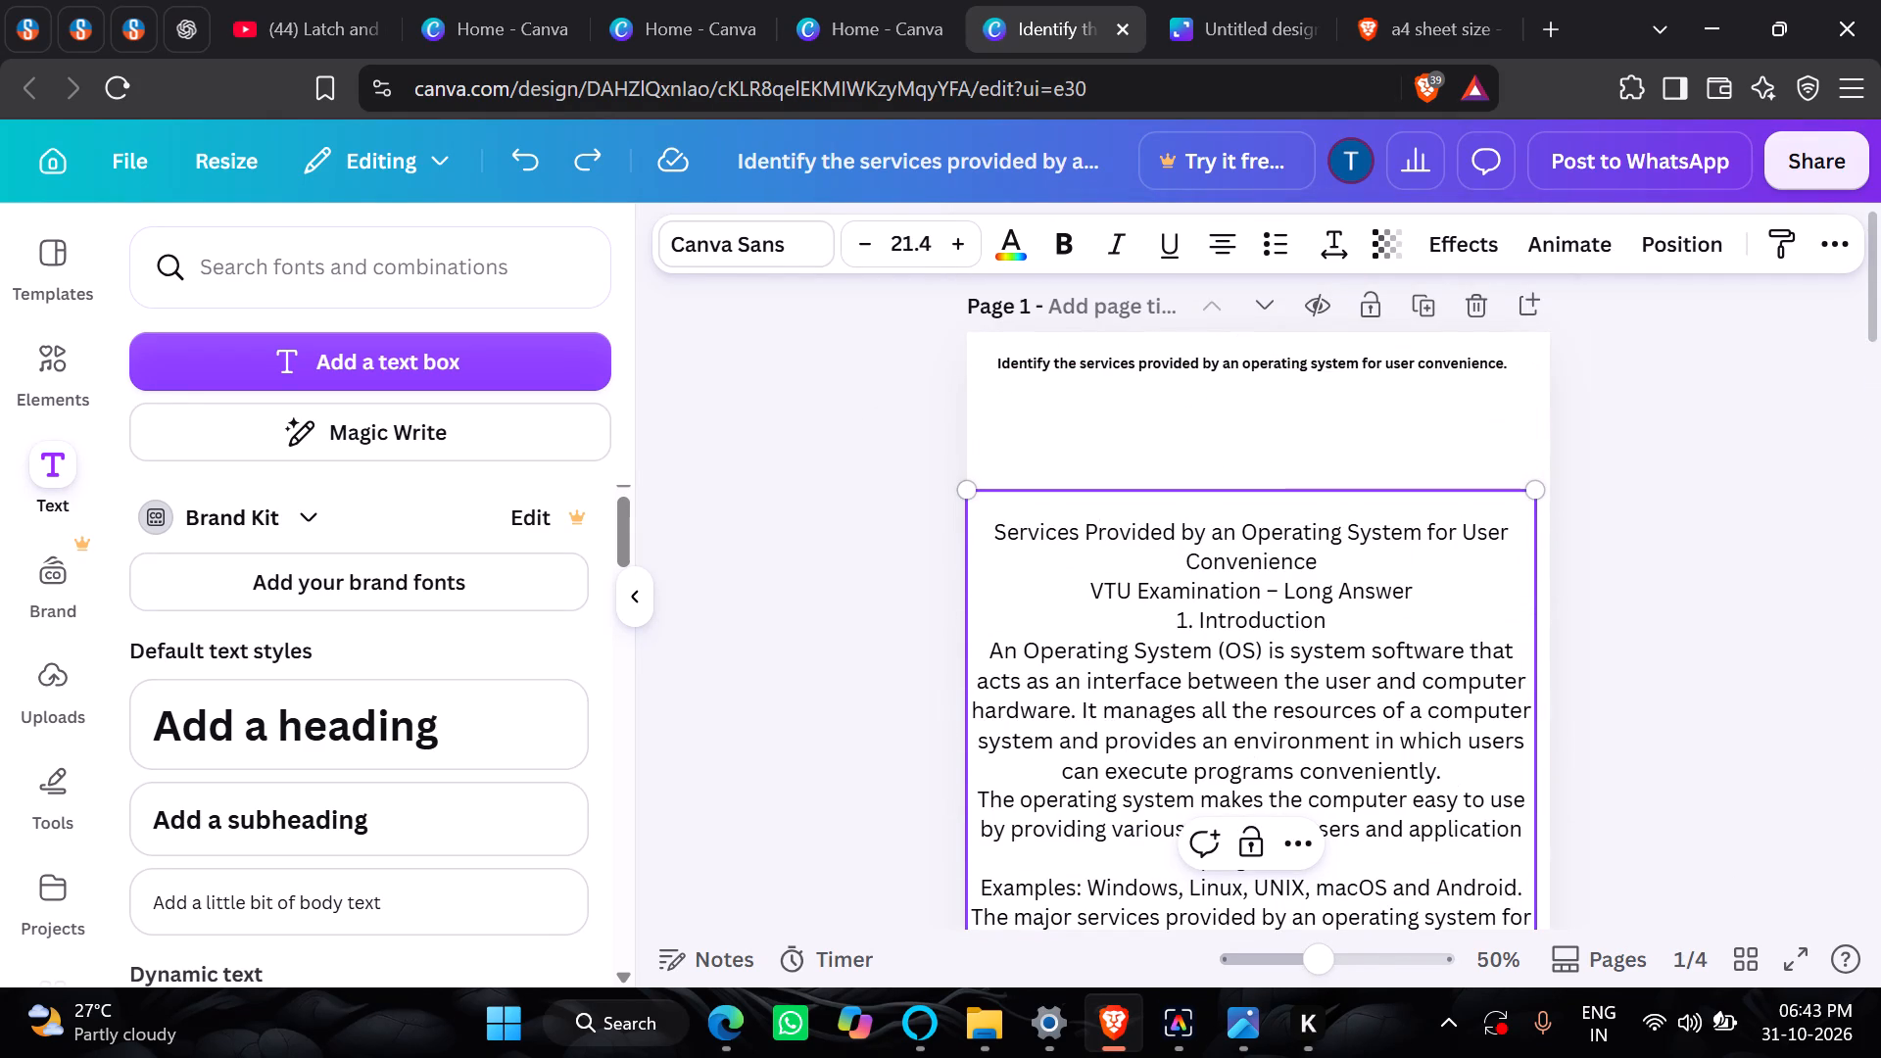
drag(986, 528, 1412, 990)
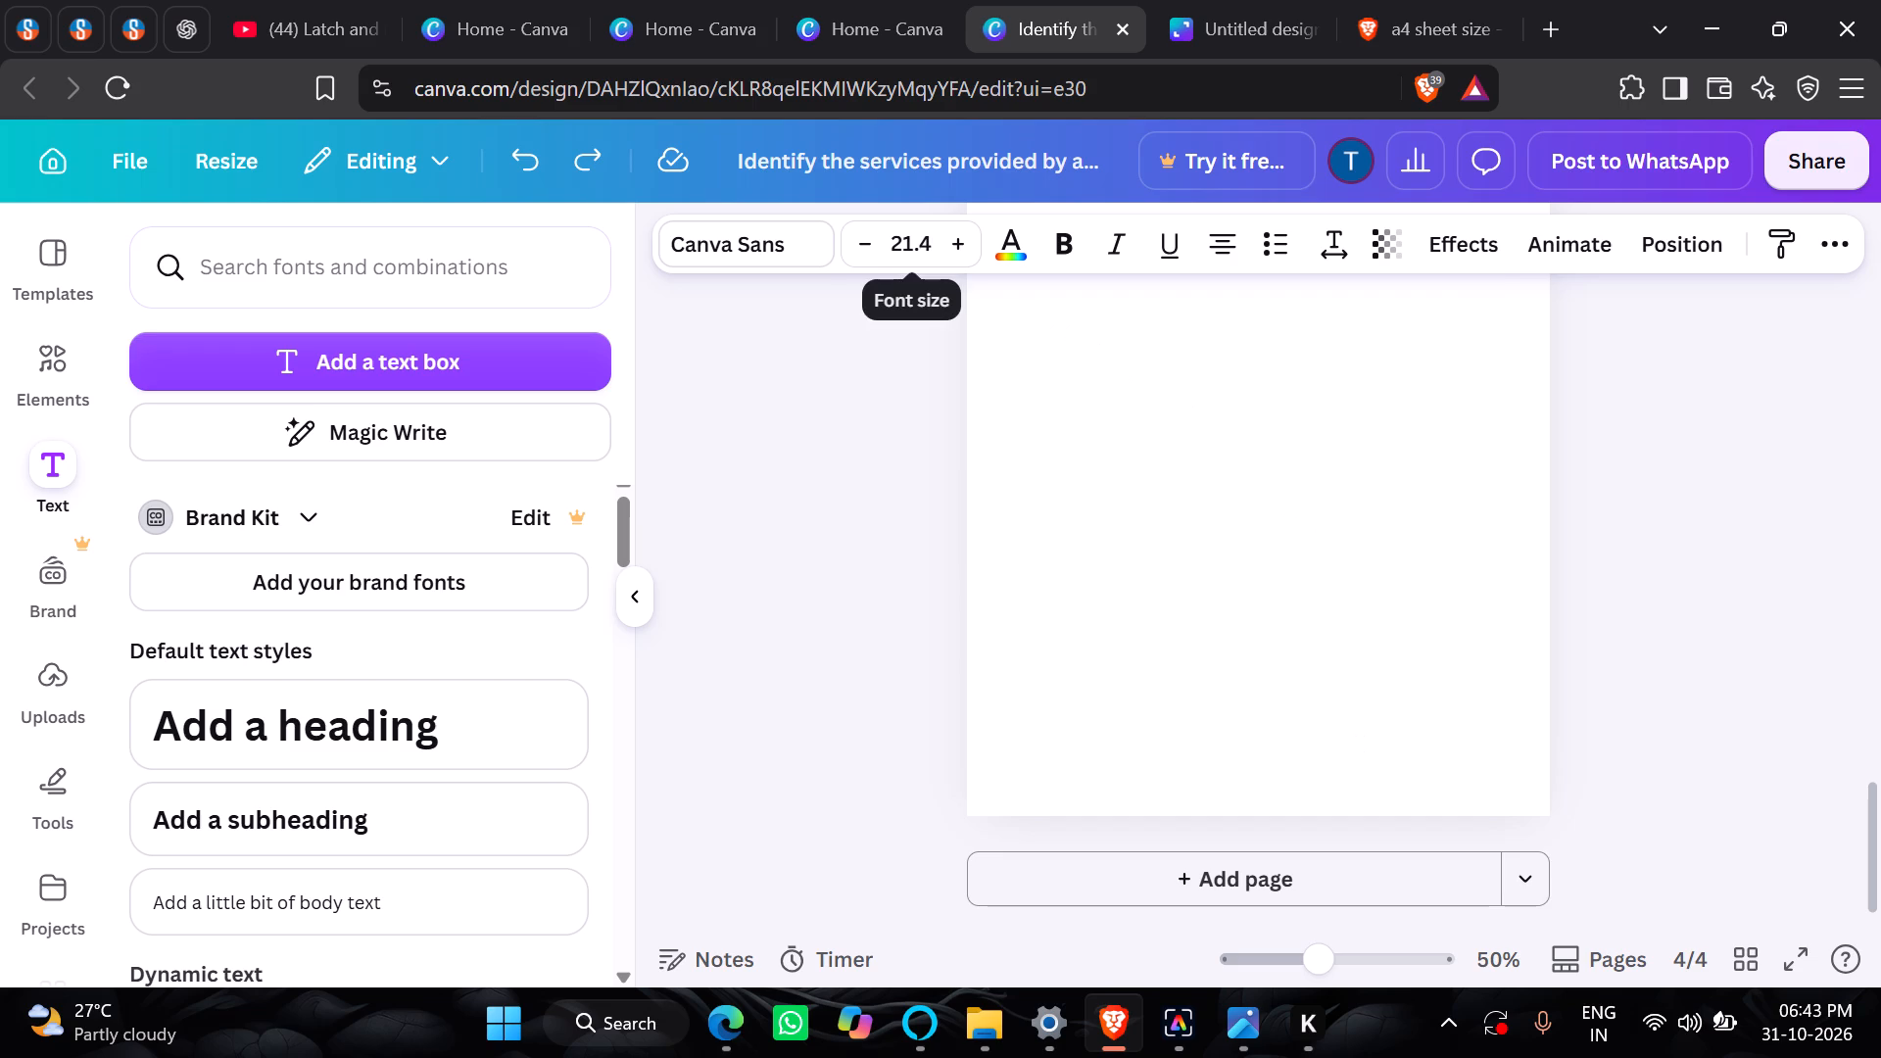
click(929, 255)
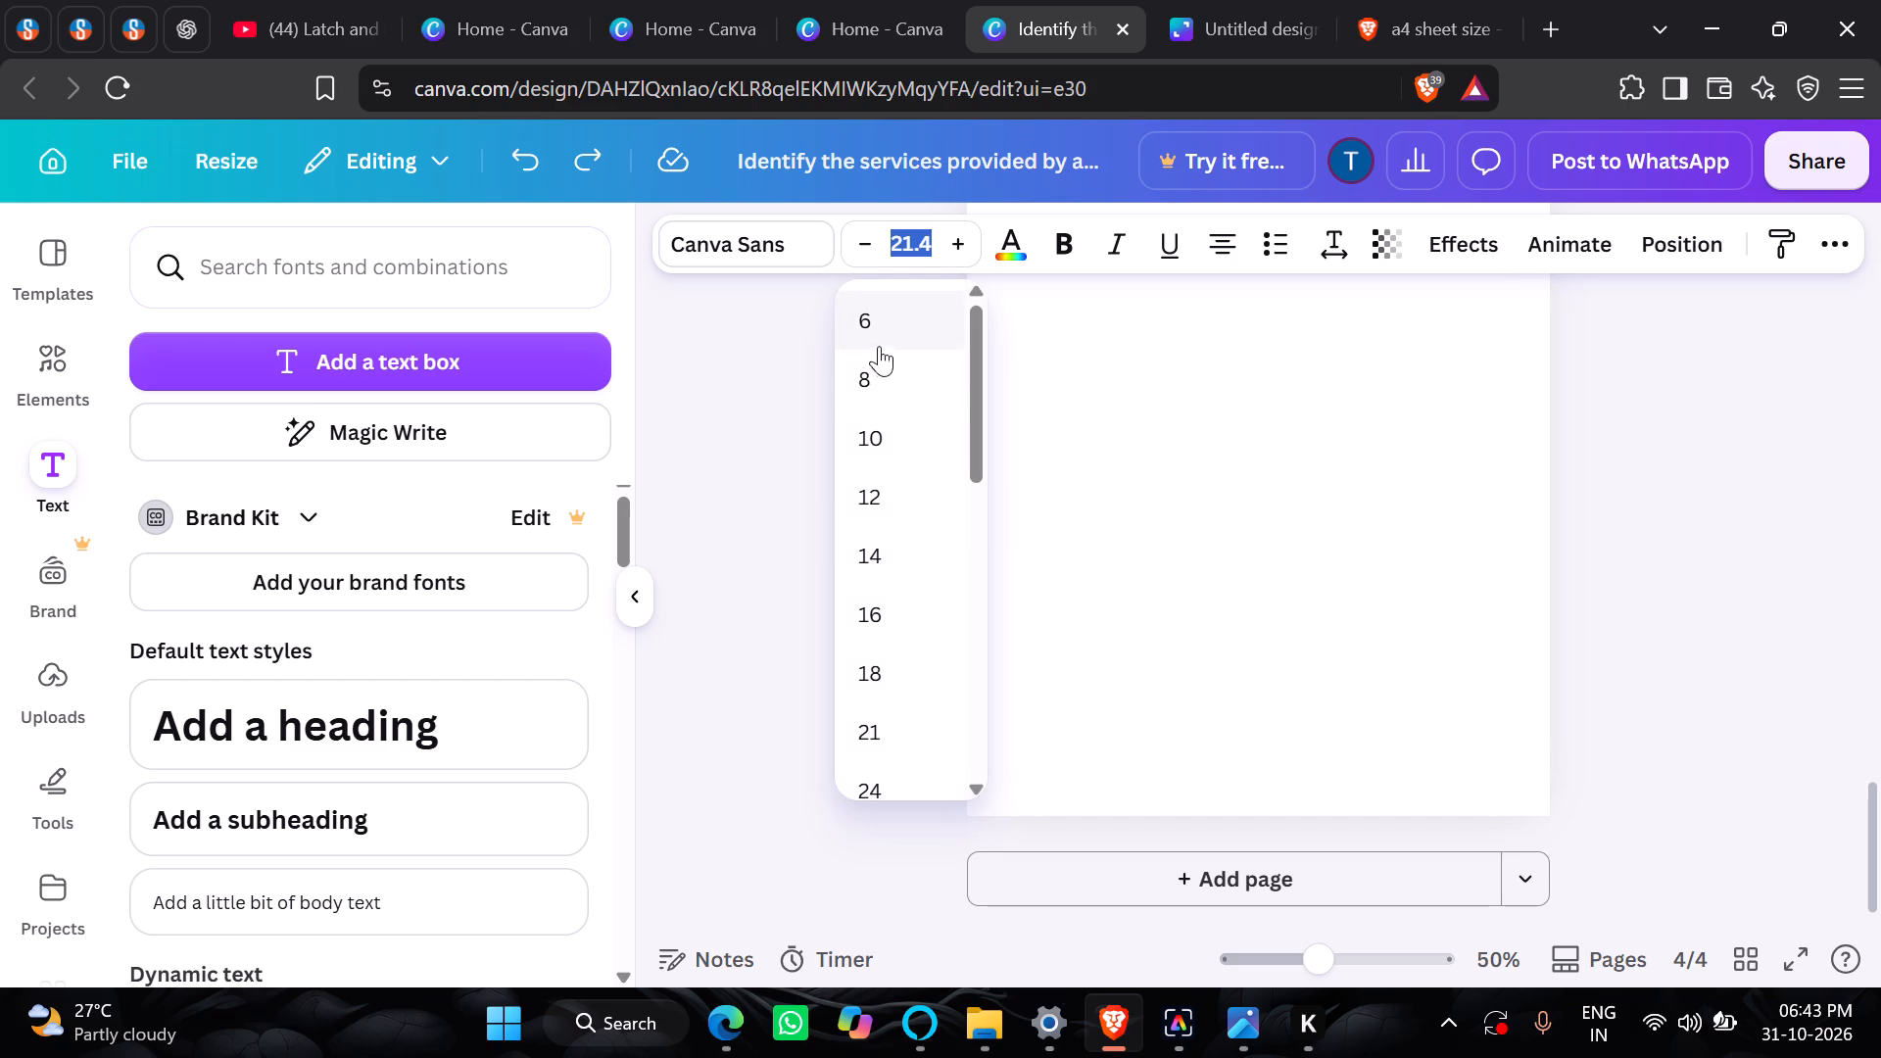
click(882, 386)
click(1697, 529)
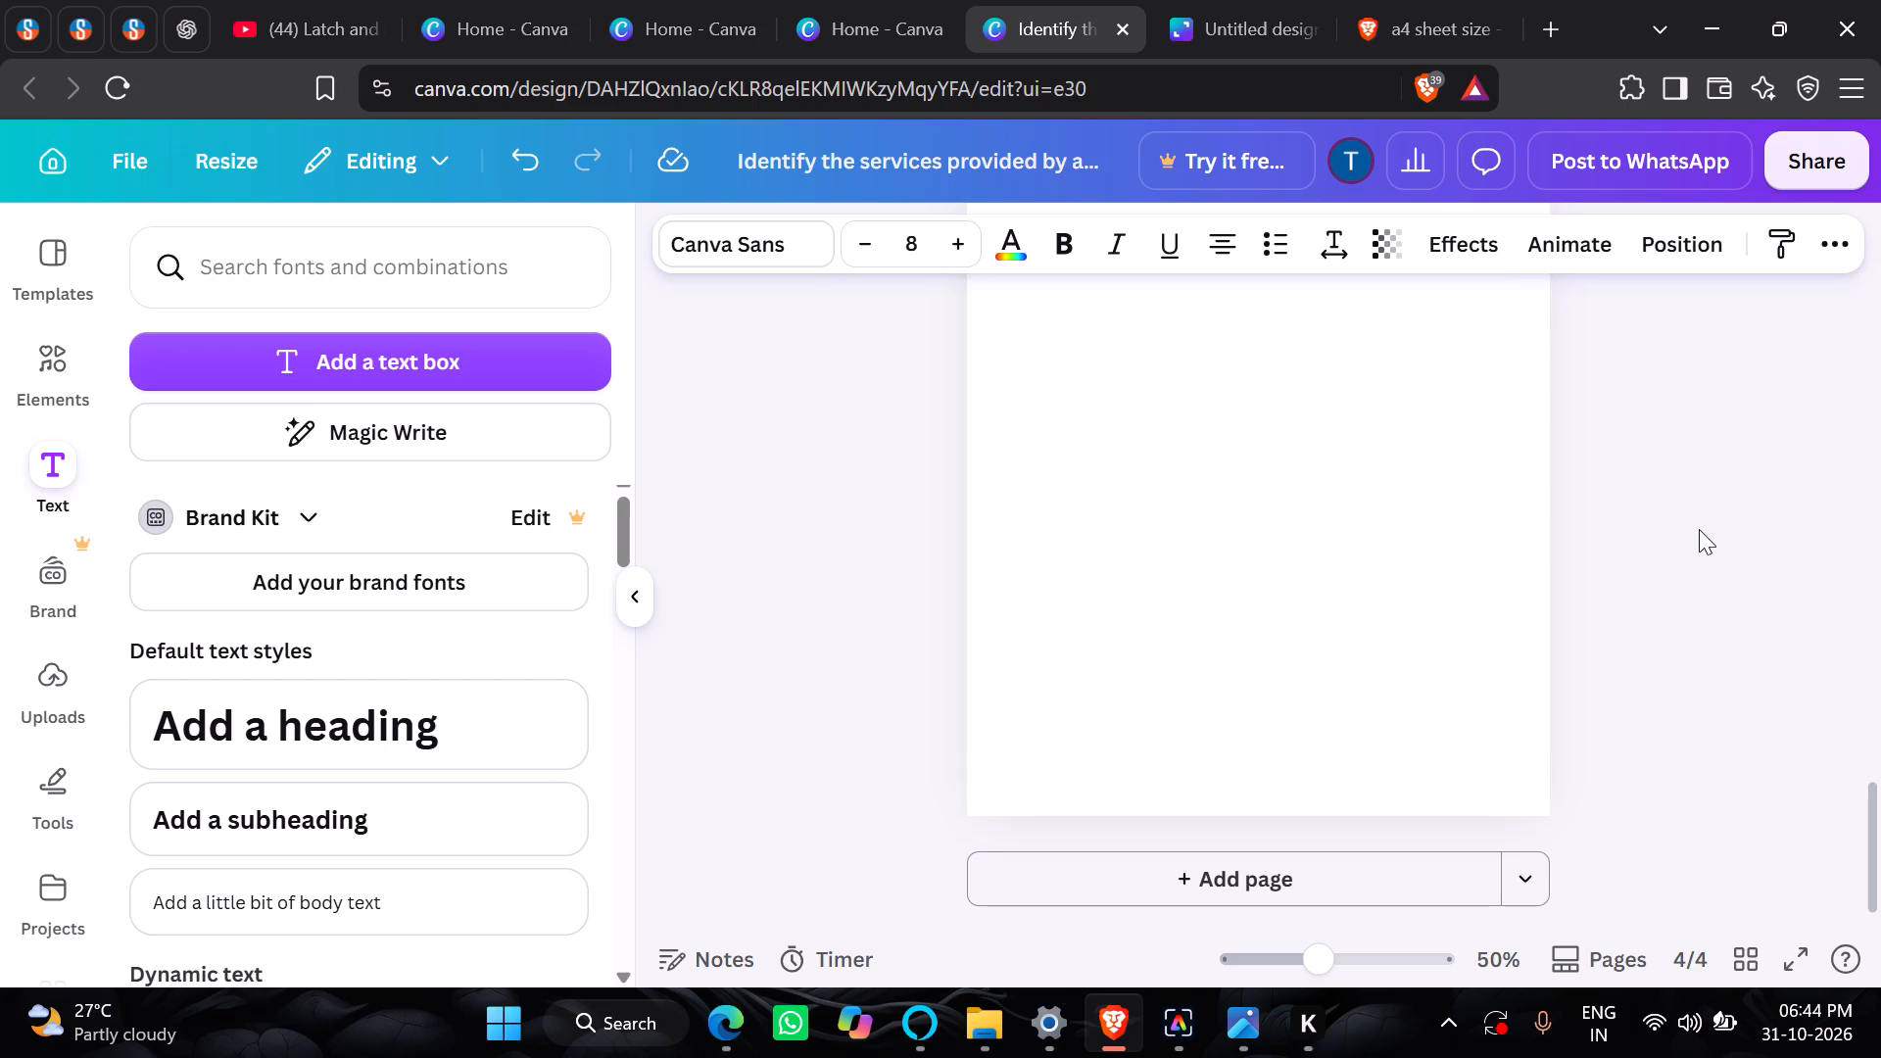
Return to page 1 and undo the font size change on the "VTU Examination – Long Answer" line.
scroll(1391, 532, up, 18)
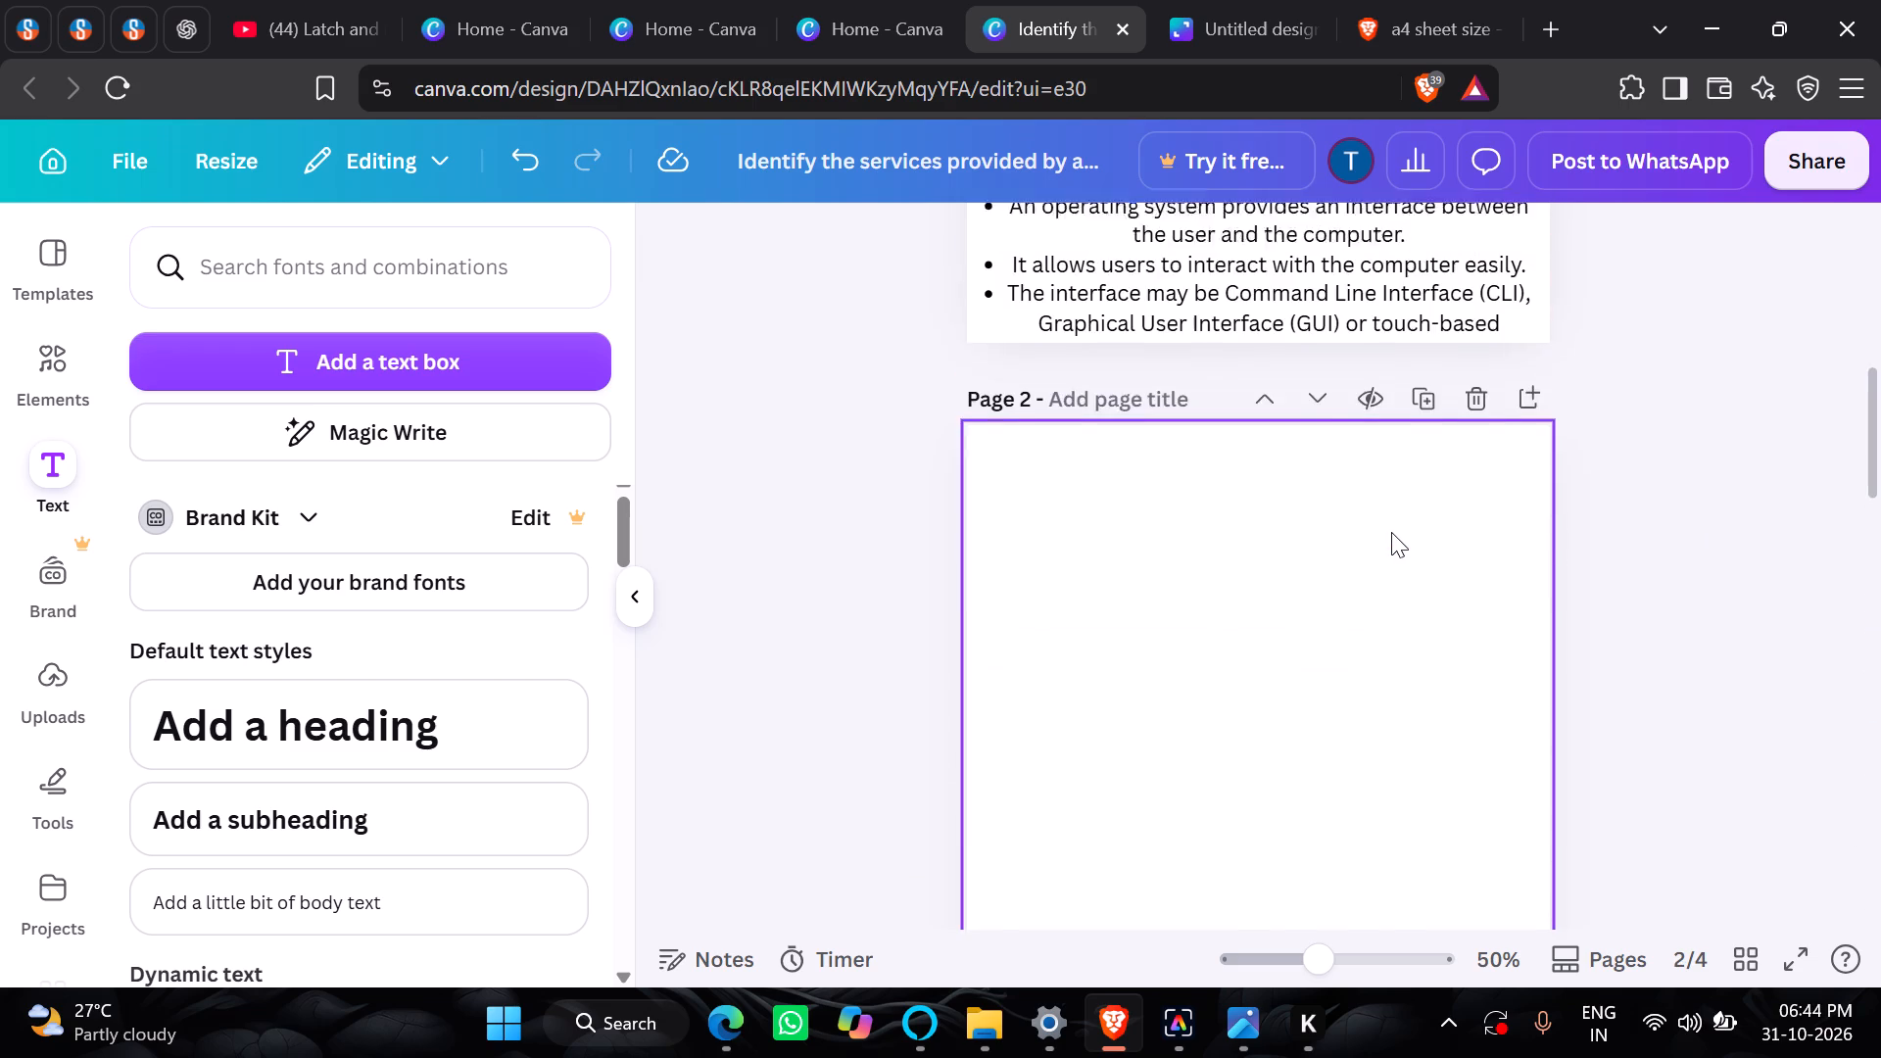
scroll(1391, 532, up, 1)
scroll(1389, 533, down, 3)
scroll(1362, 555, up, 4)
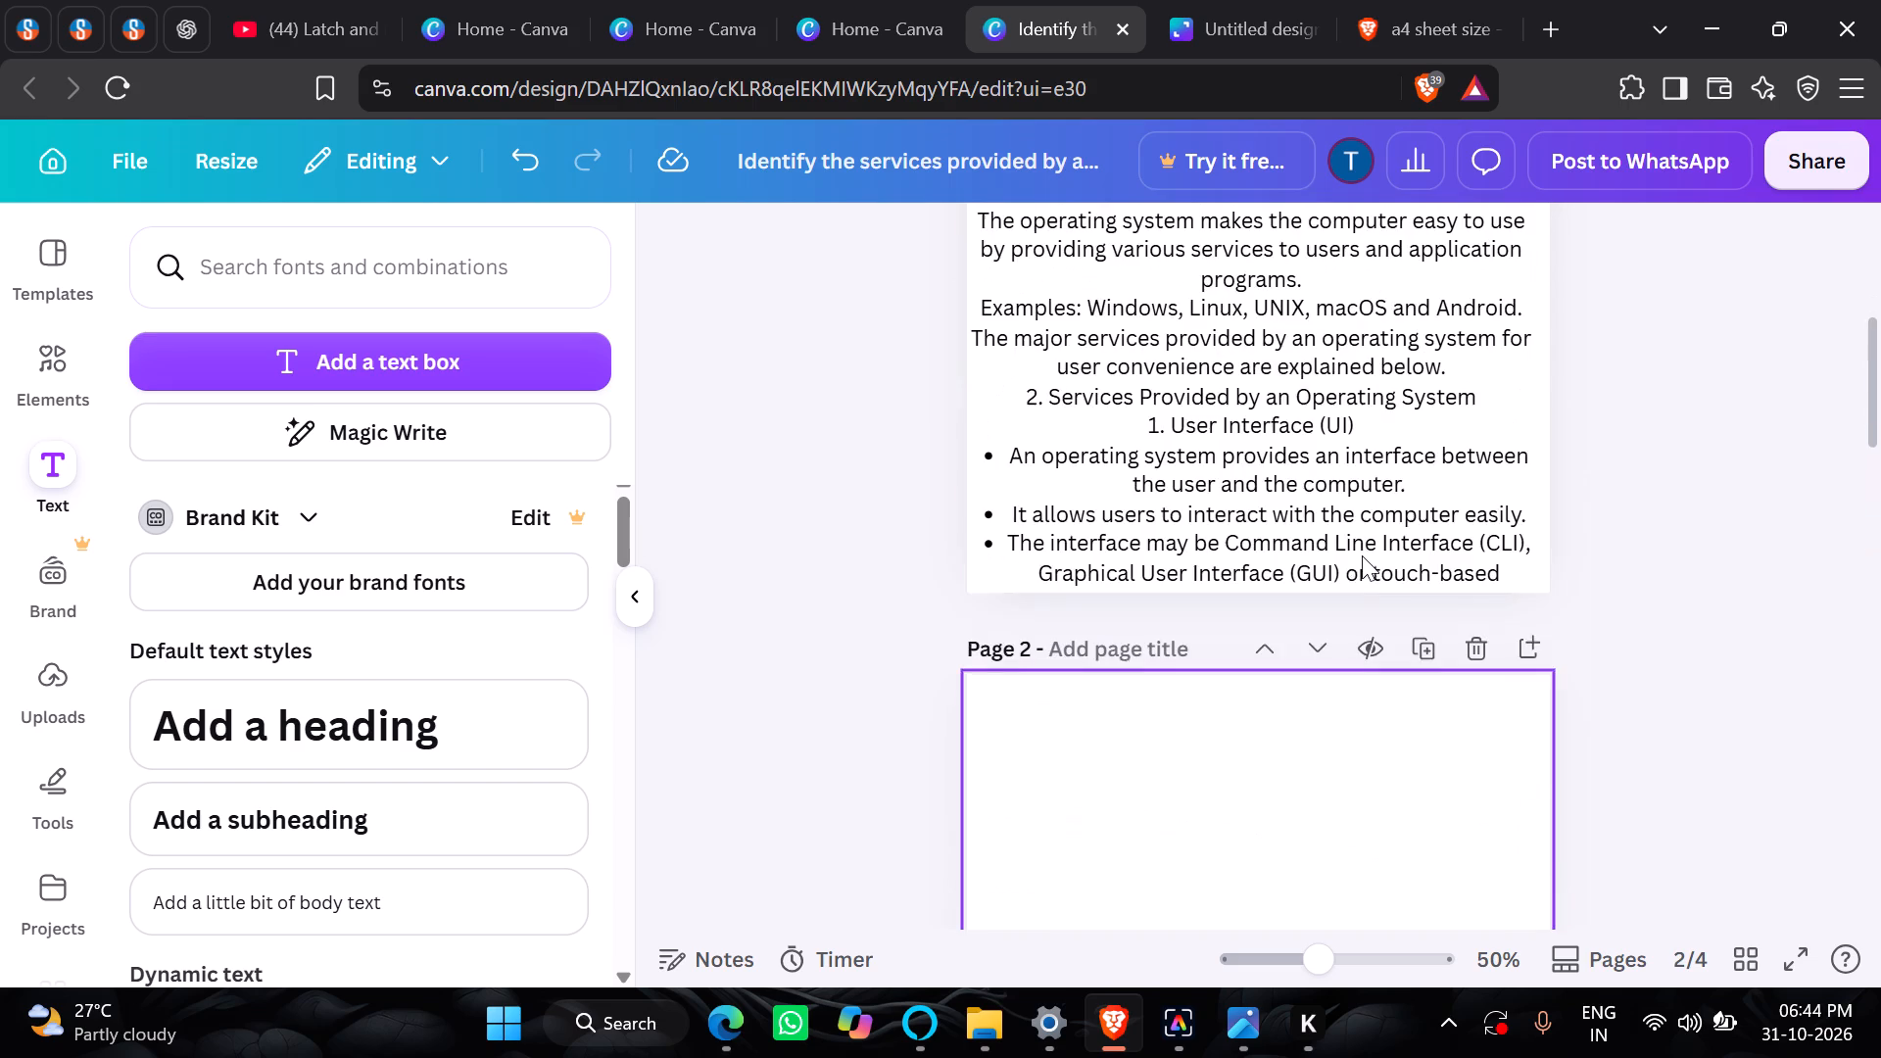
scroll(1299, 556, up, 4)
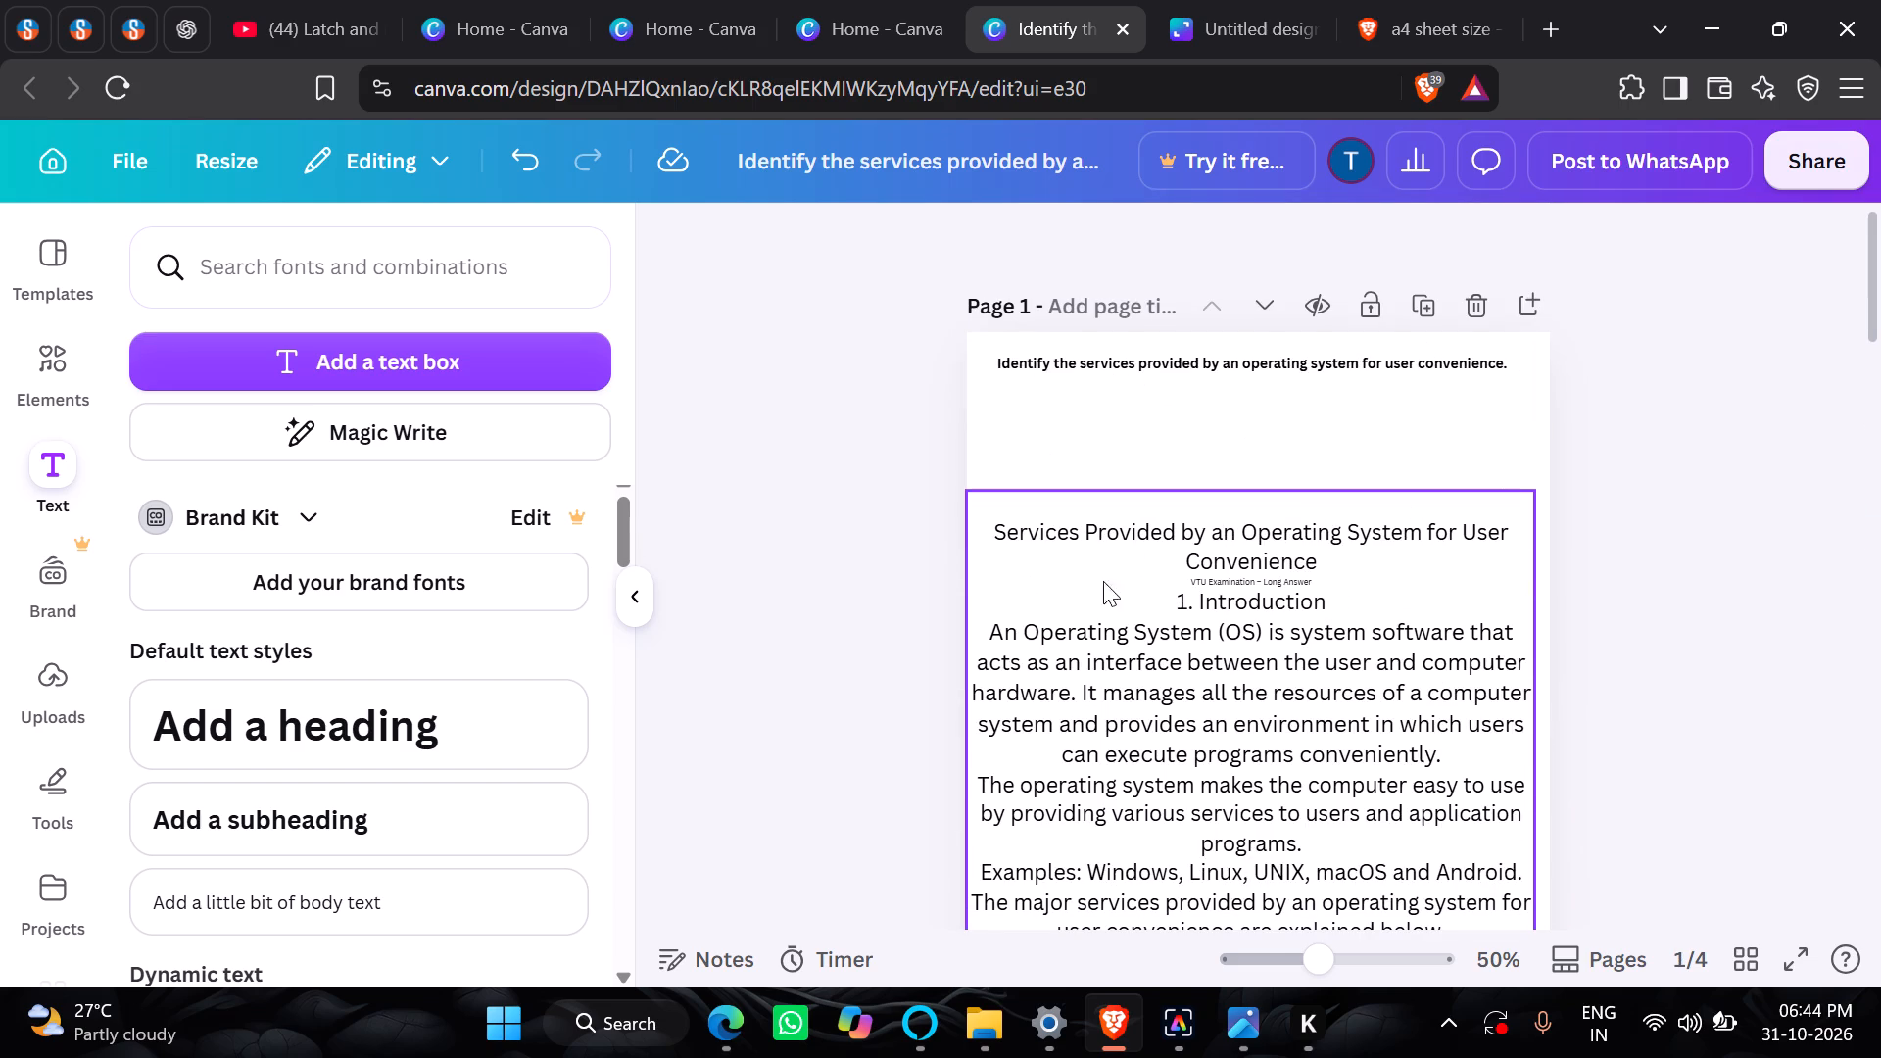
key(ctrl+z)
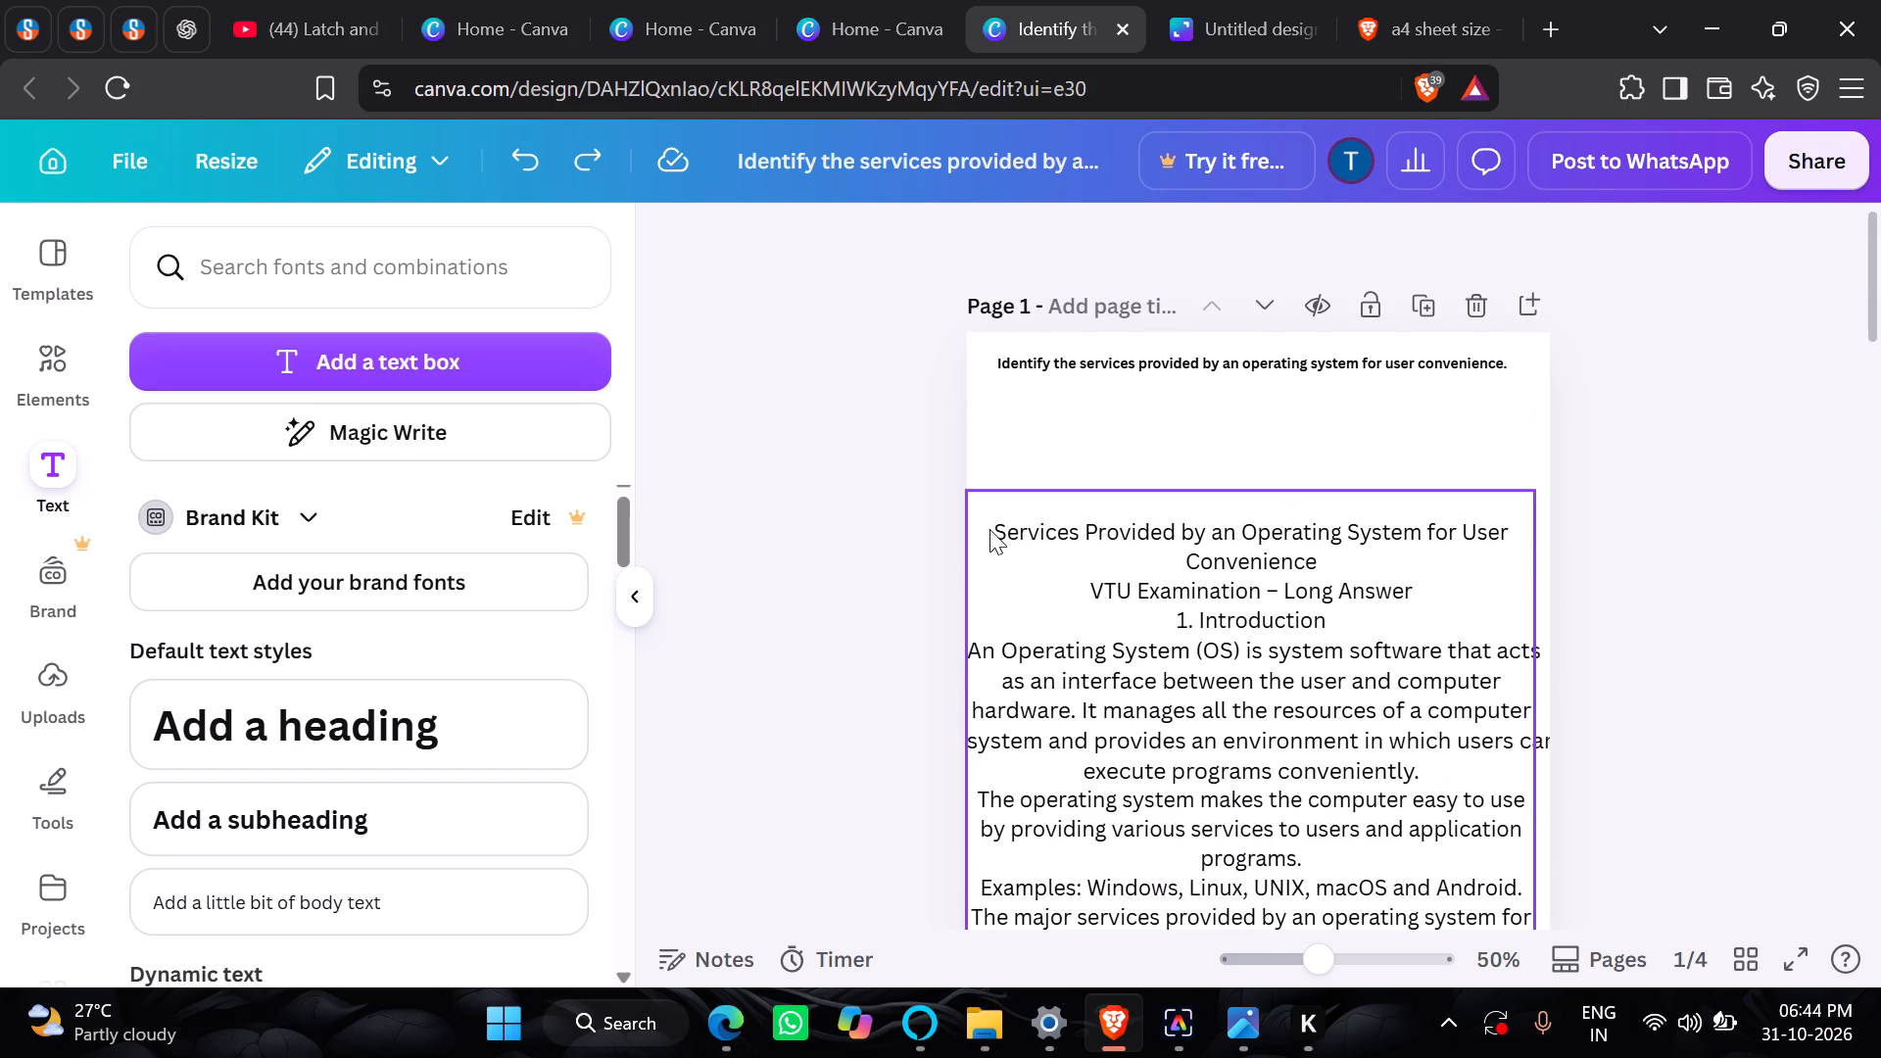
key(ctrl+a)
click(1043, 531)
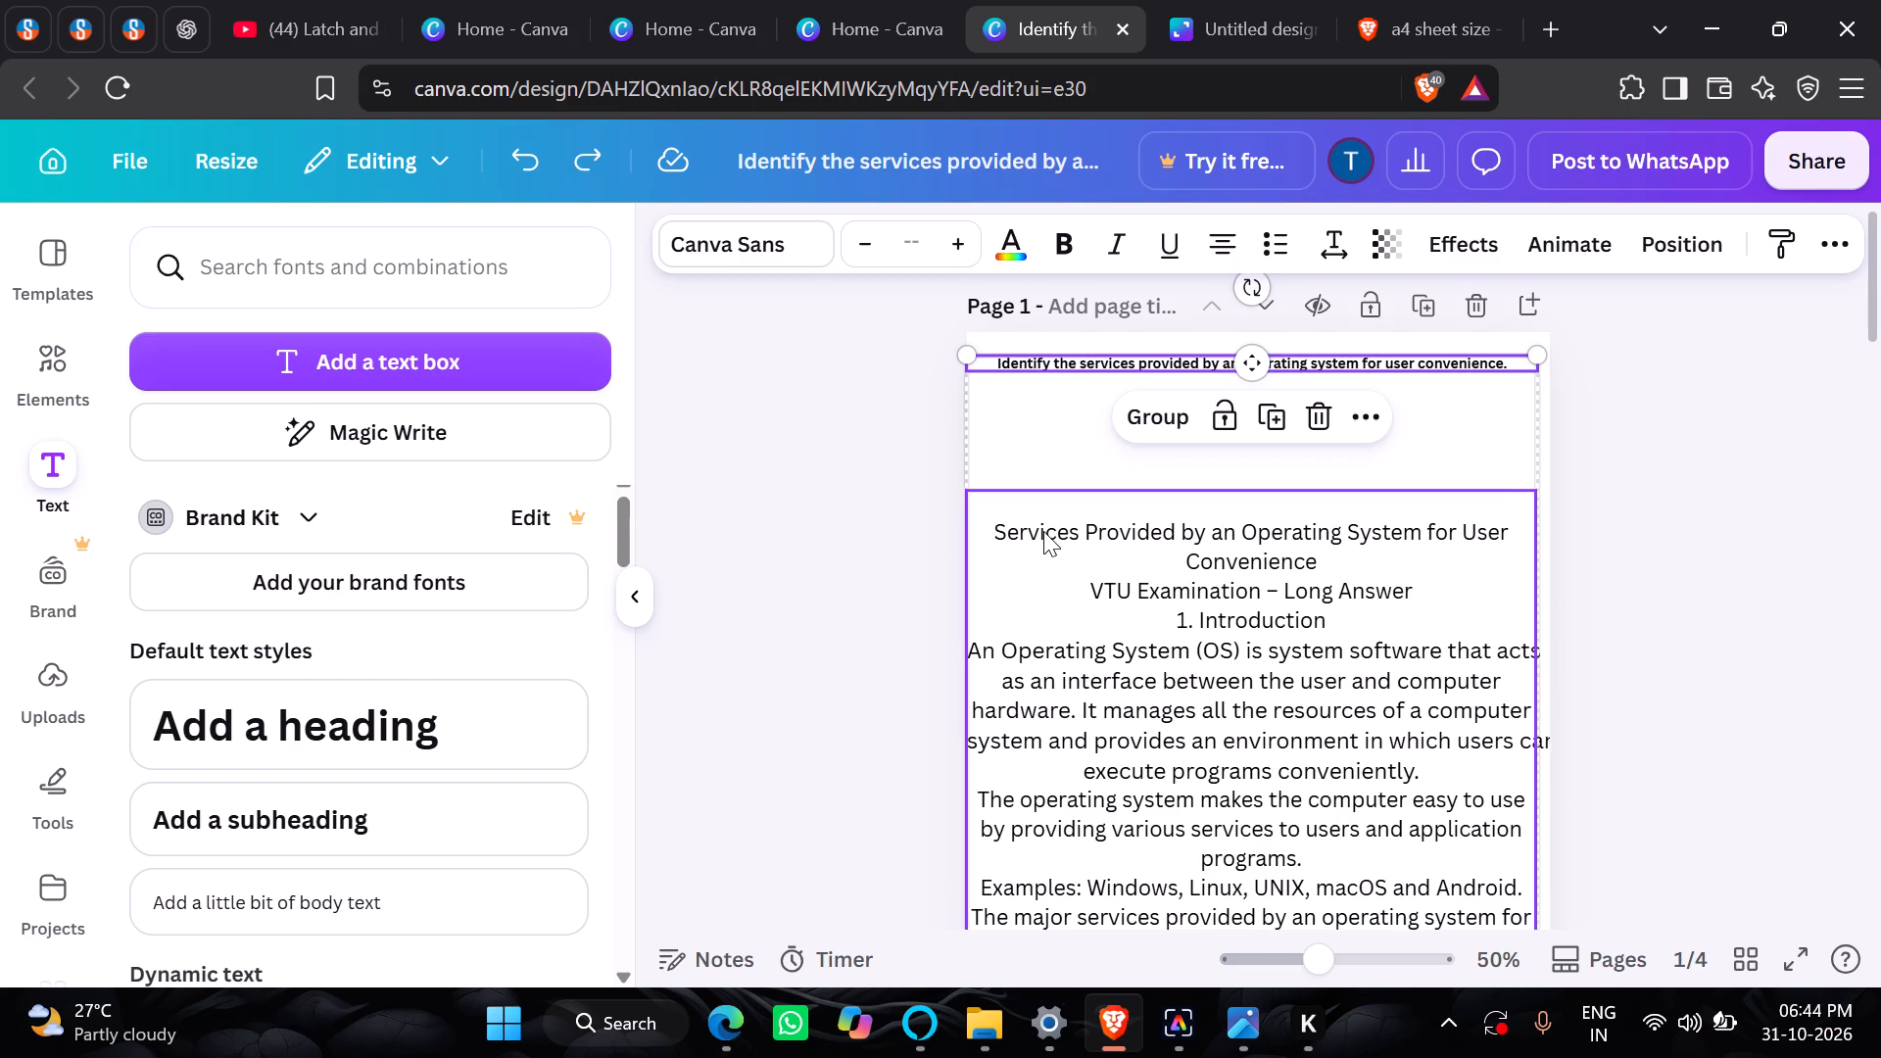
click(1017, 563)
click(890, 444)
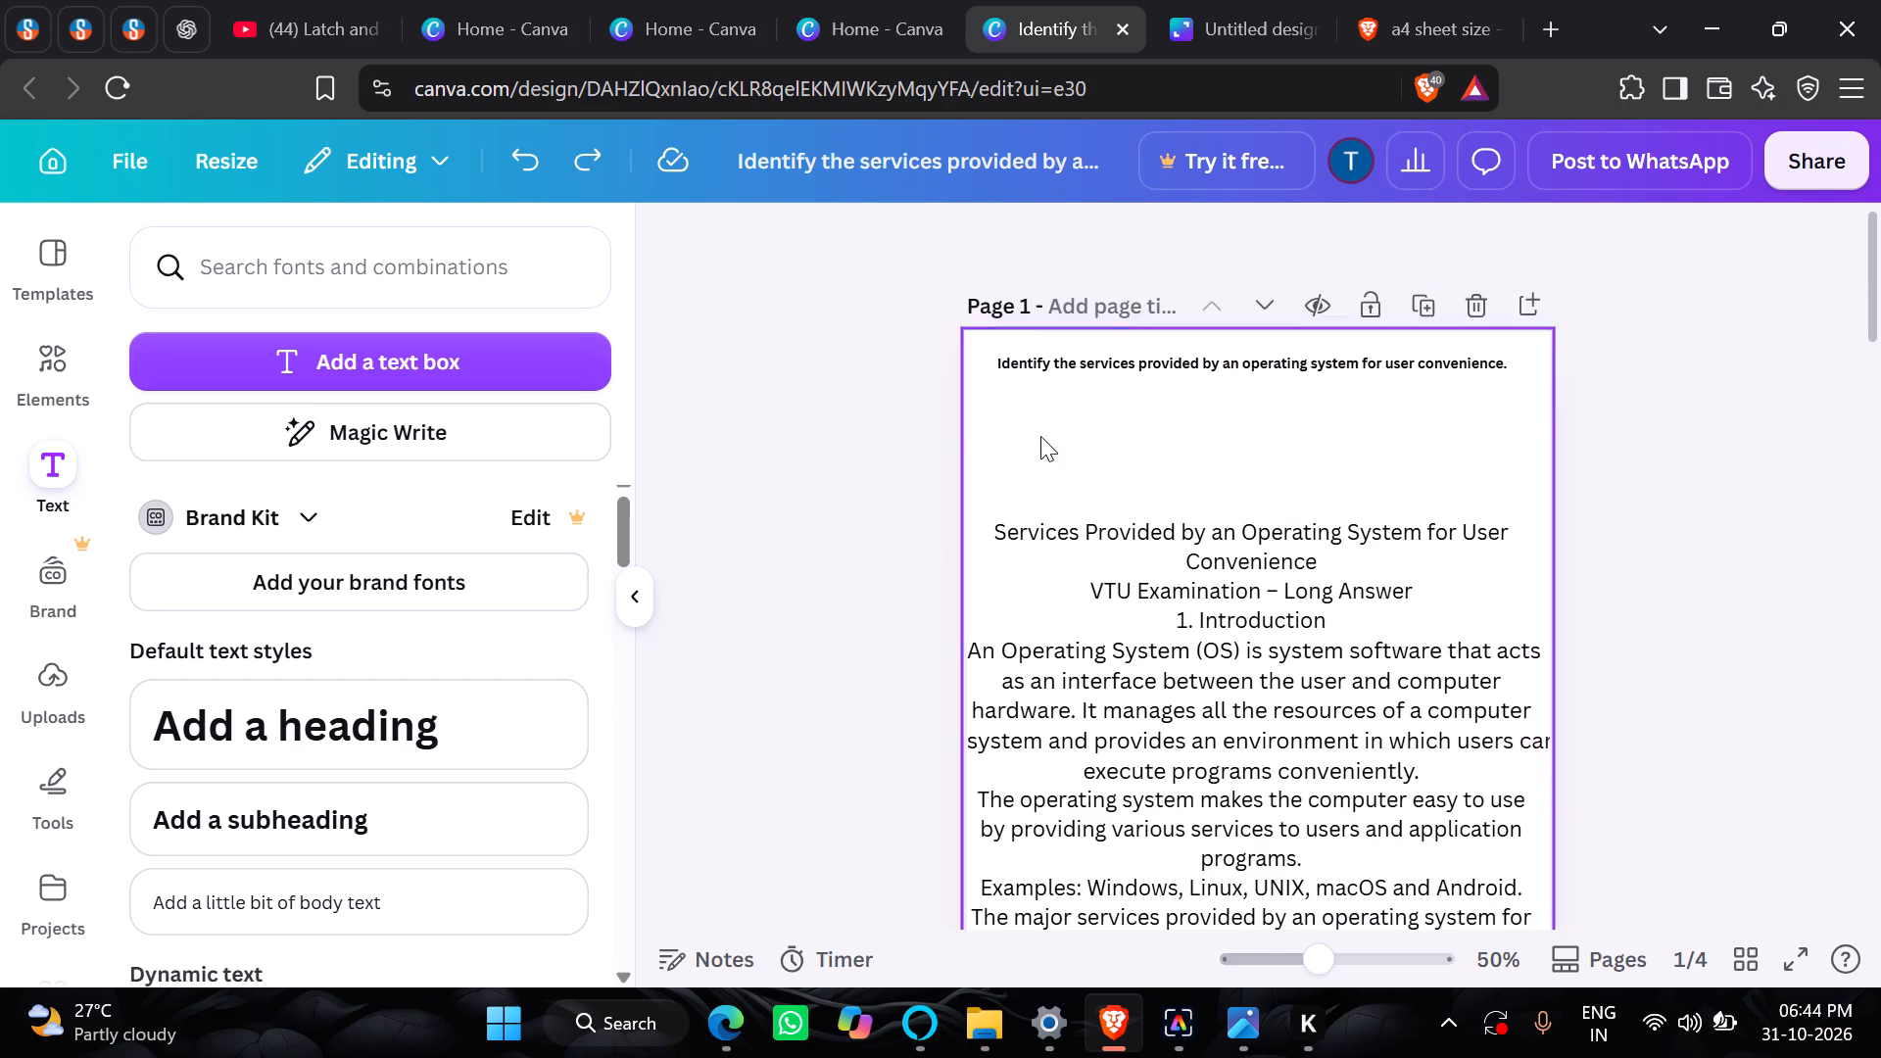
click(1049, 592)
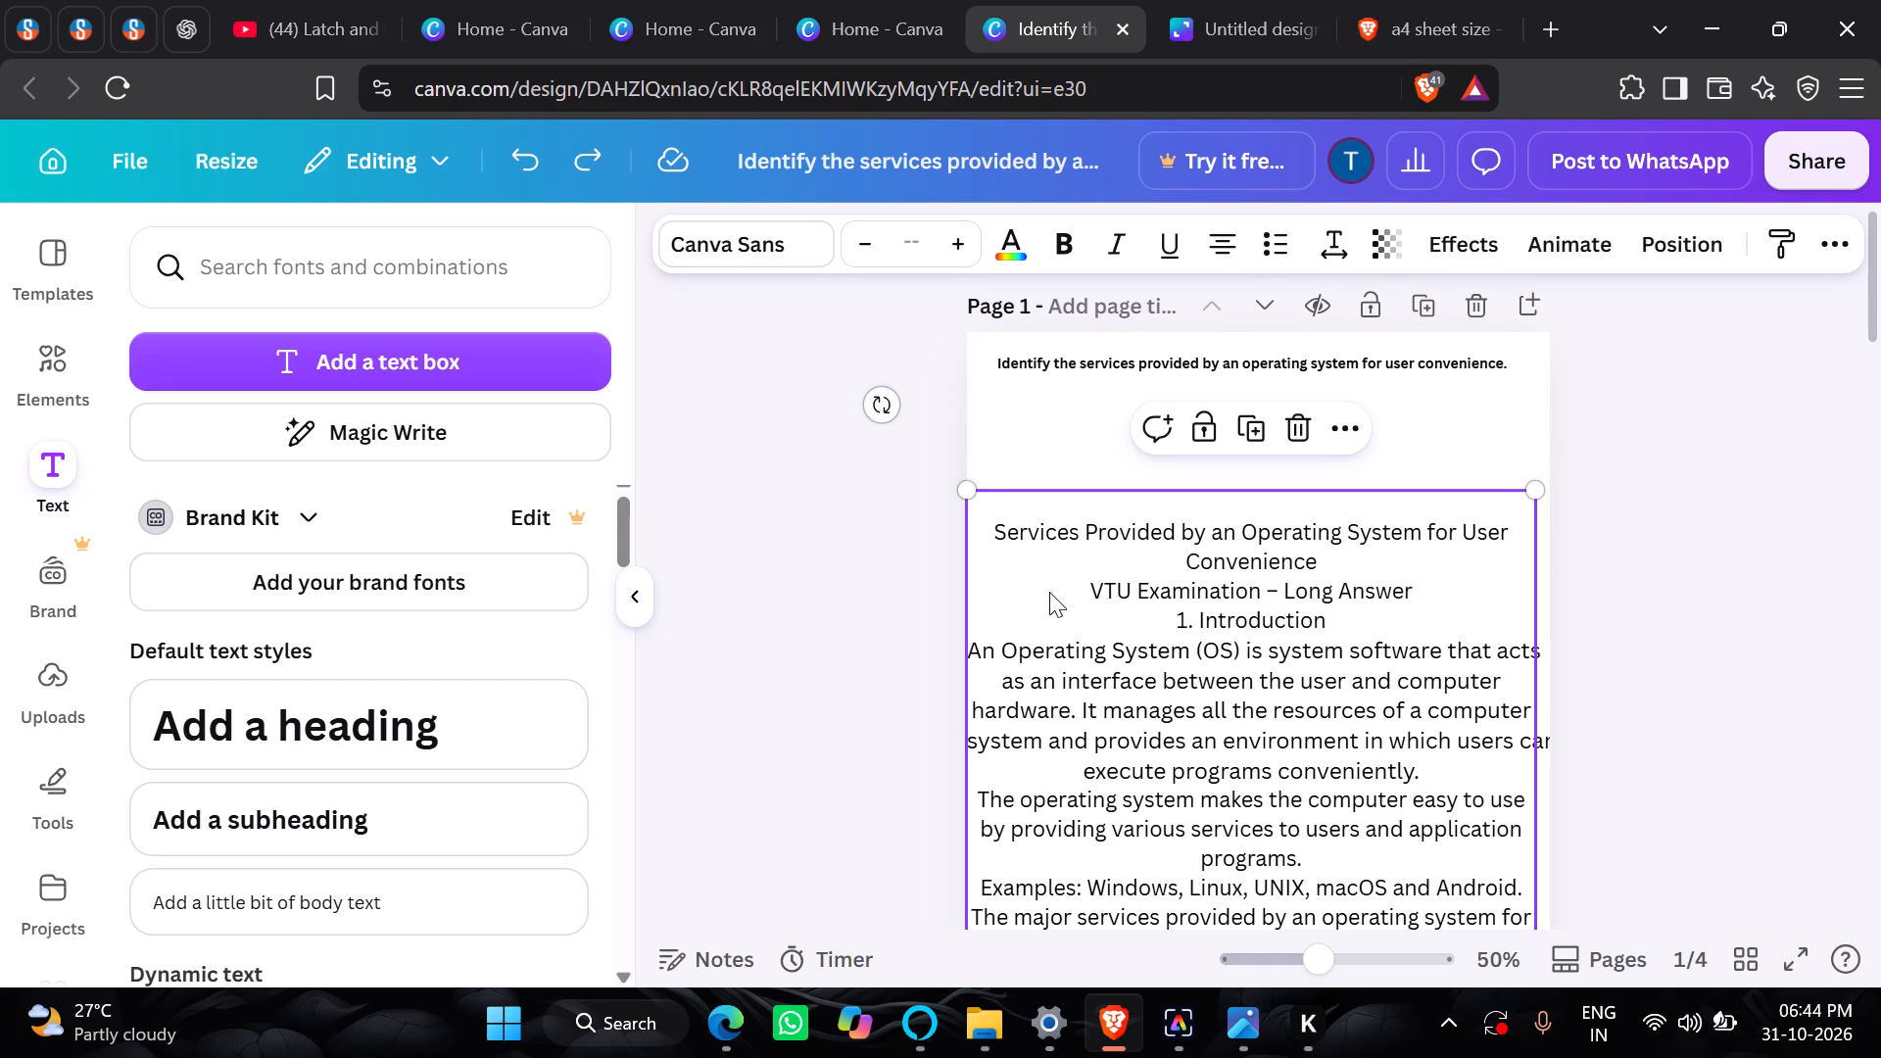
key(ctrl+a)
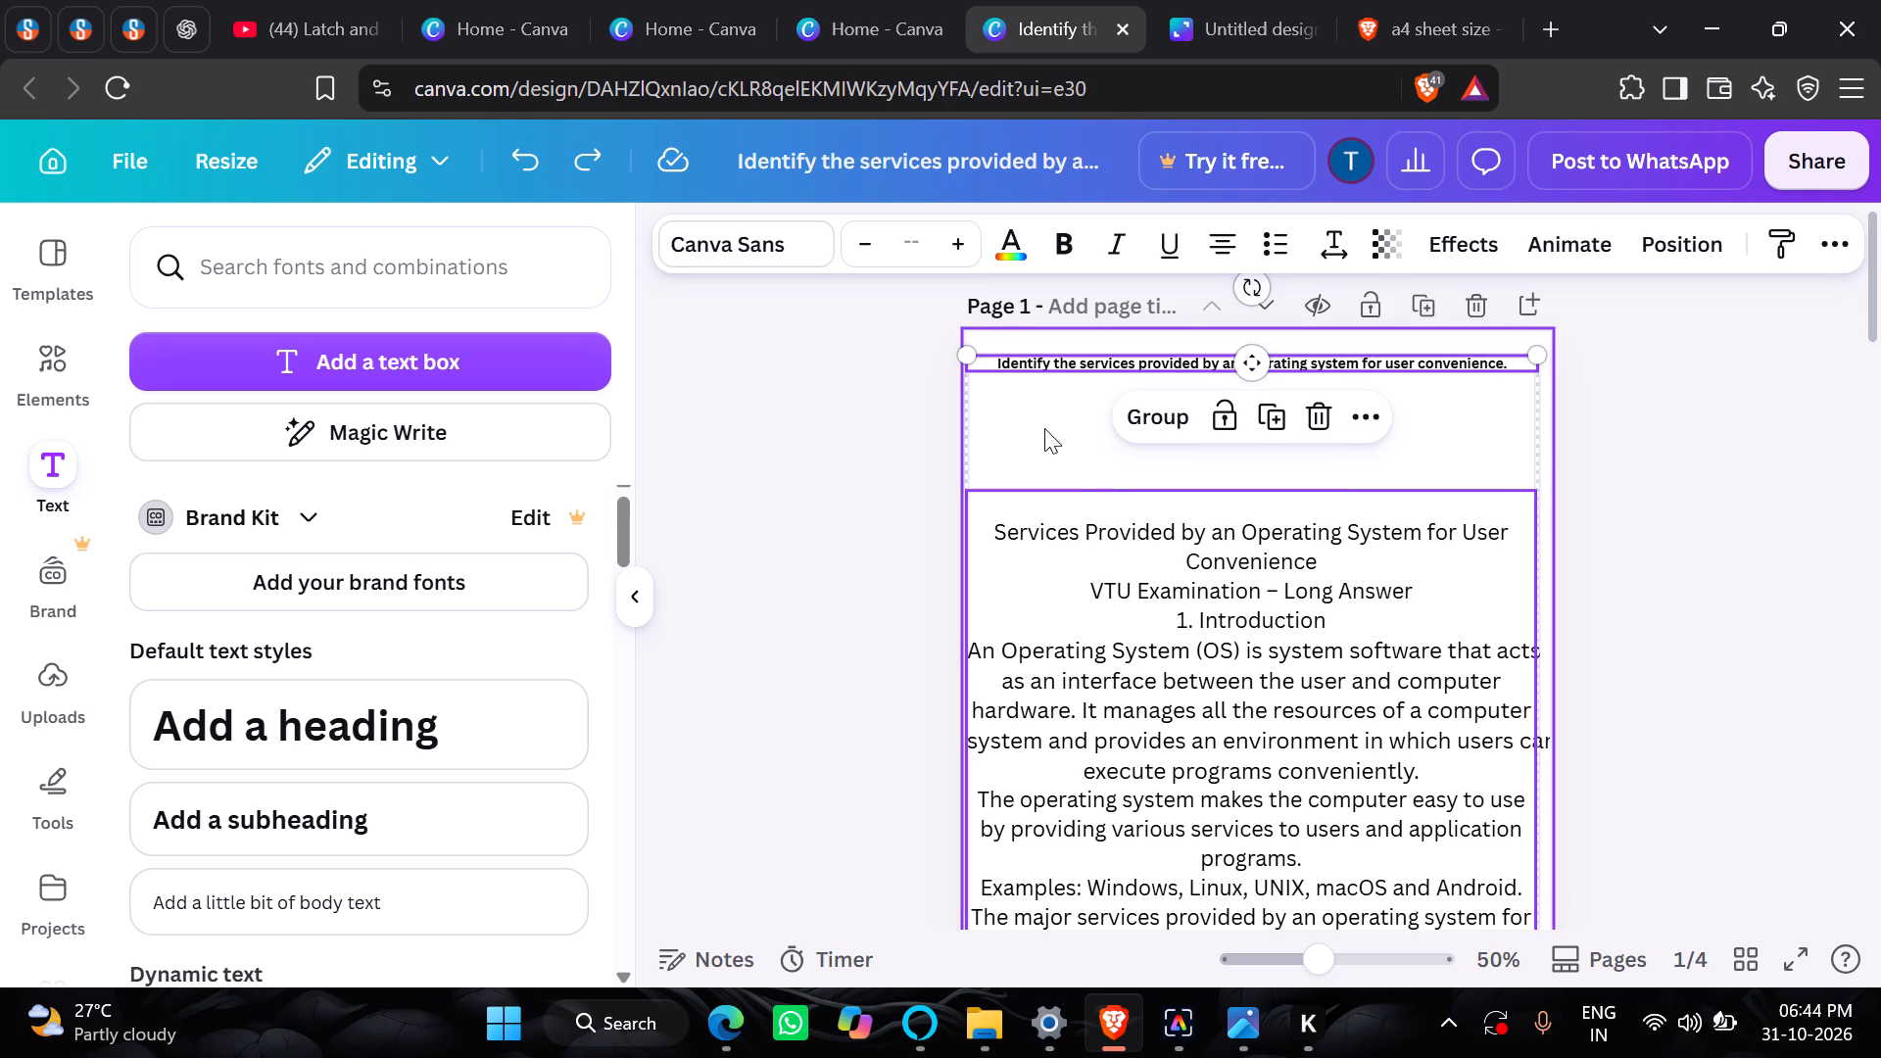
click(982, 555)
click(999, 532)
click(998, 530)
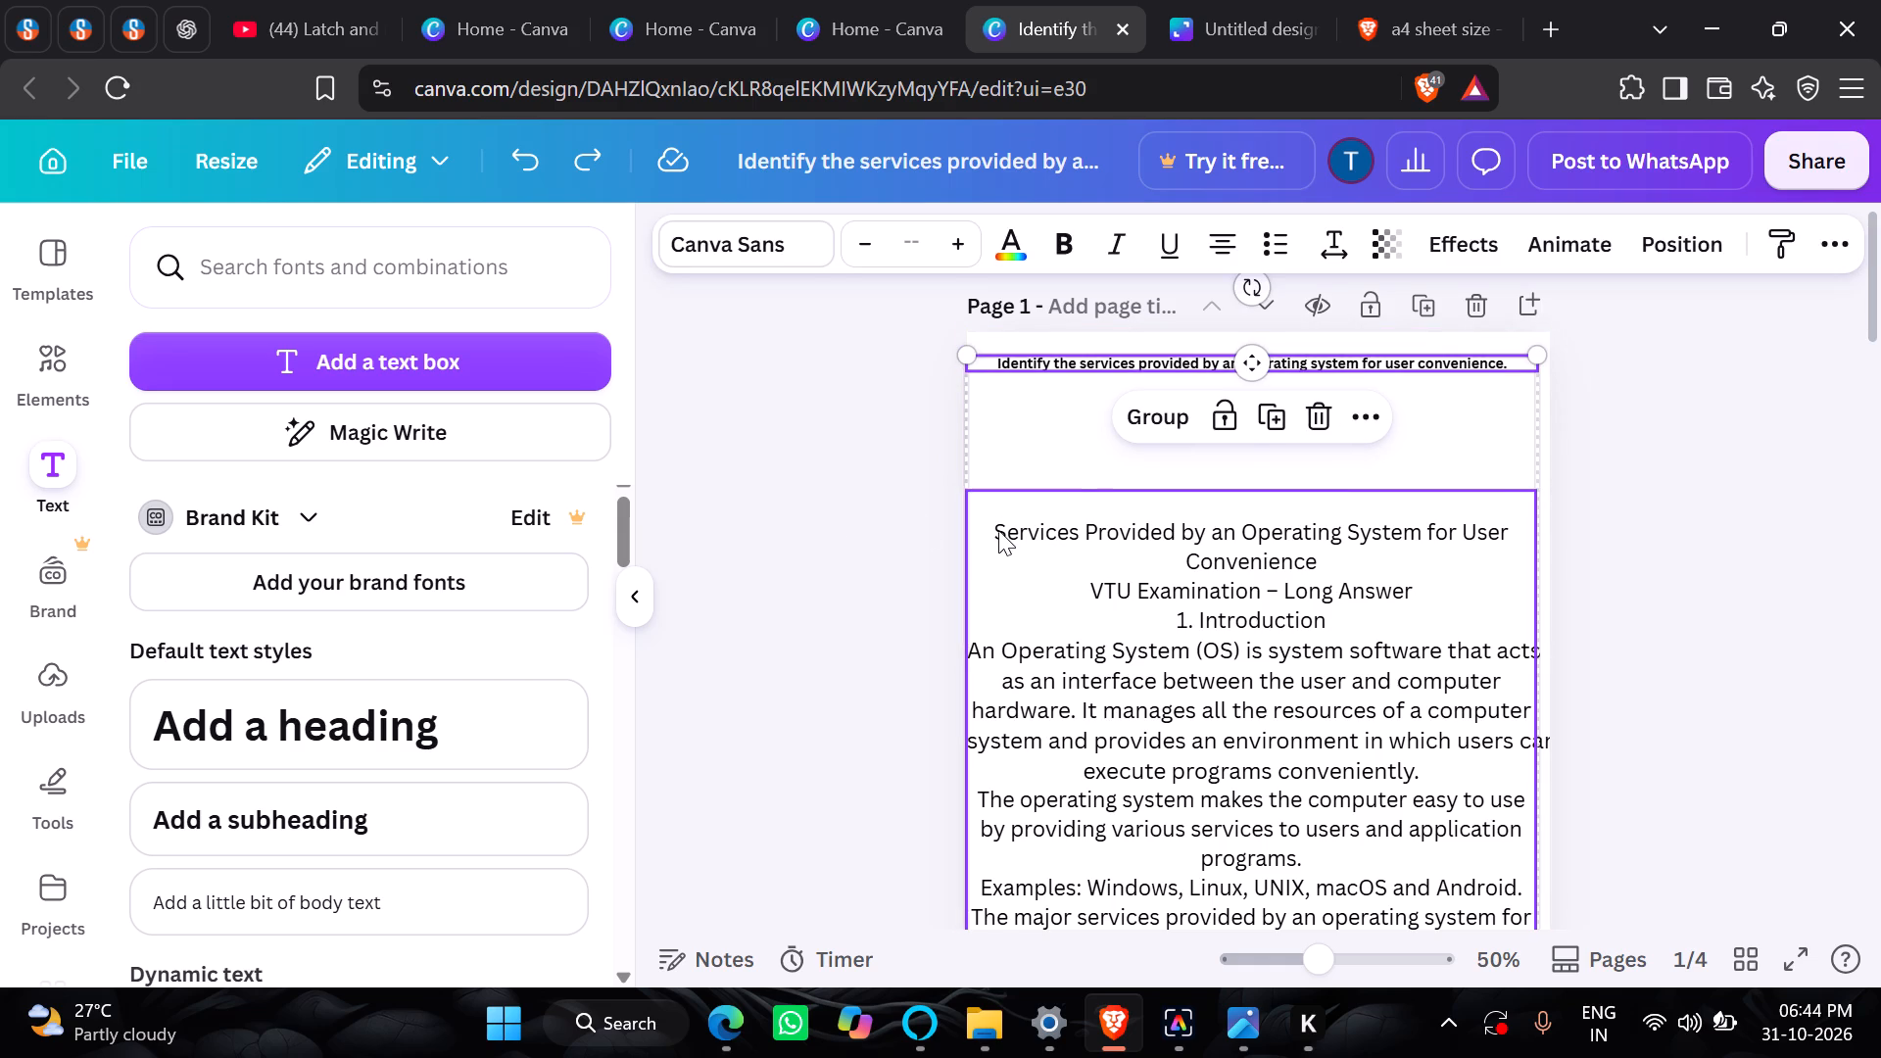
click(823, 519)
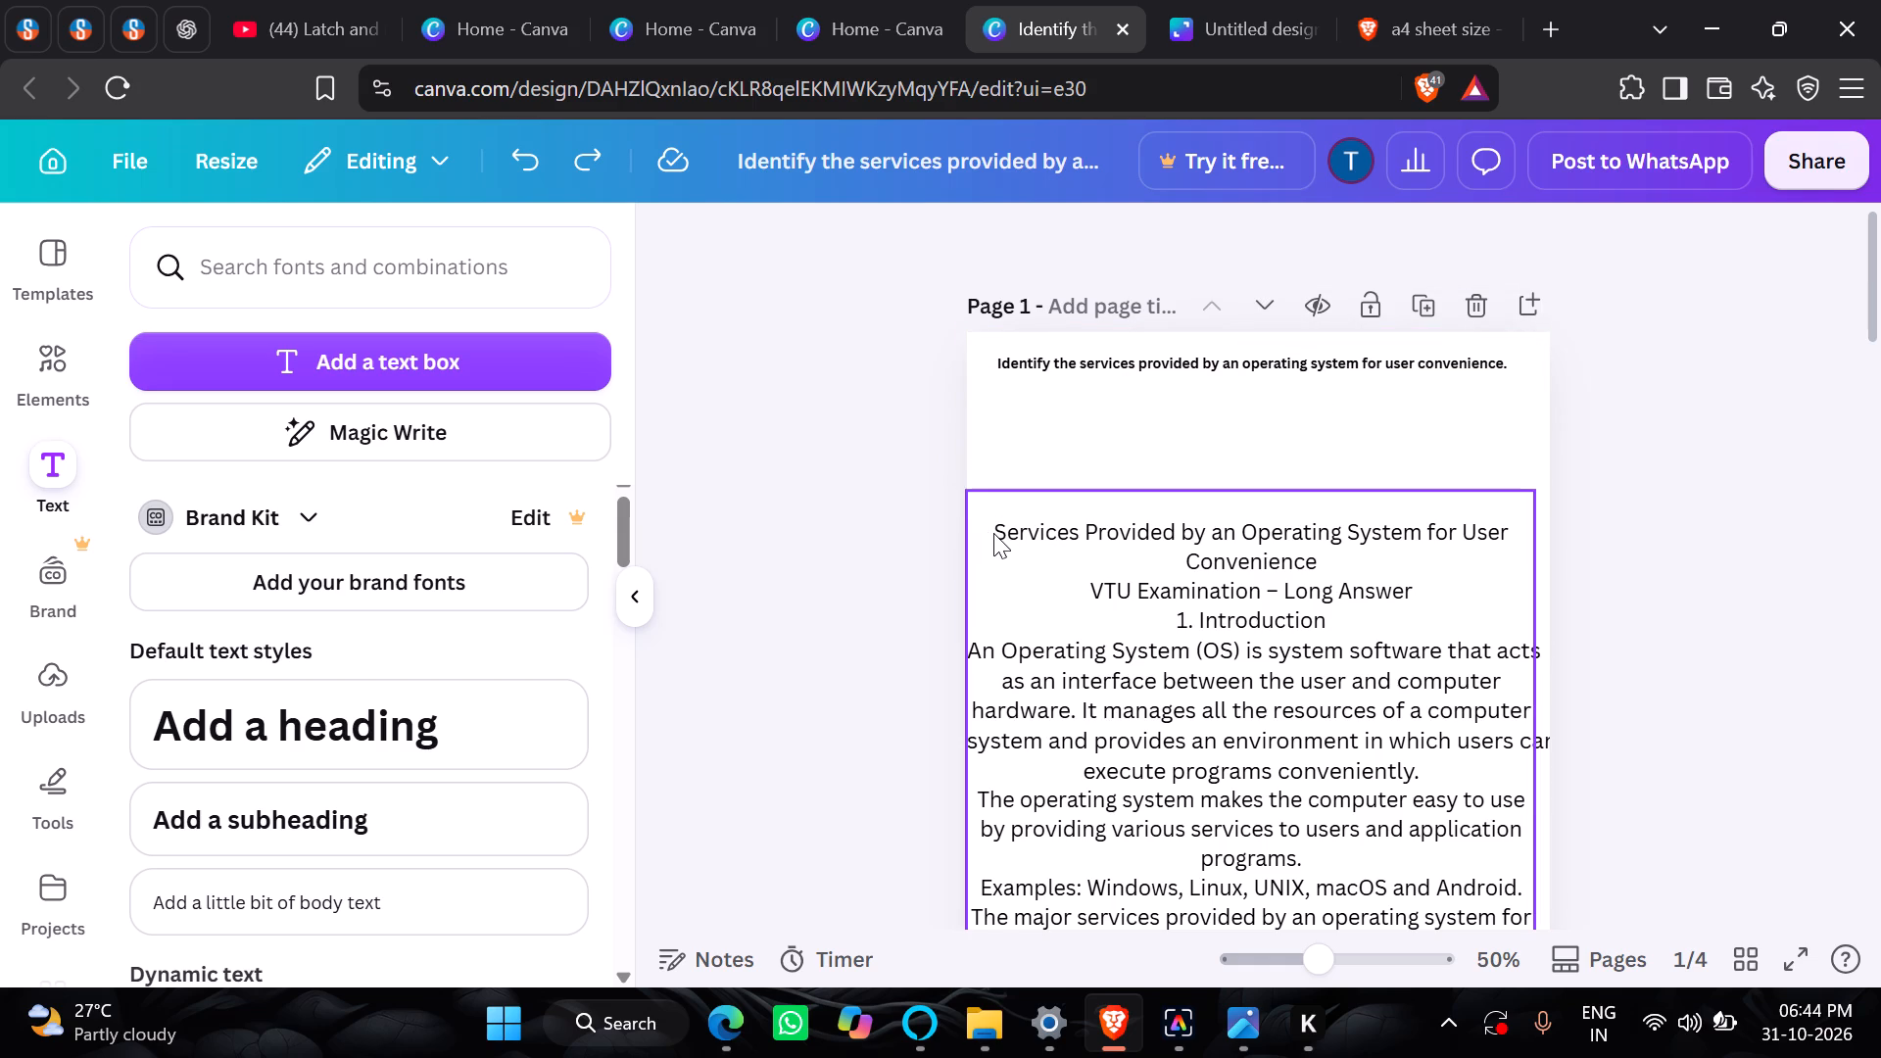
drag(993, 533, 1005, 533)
Undo the page additions, scaling and pasted answer, back to the placeholder body text box on a single page.
key(ctrl+z)
key(ctrl+z)
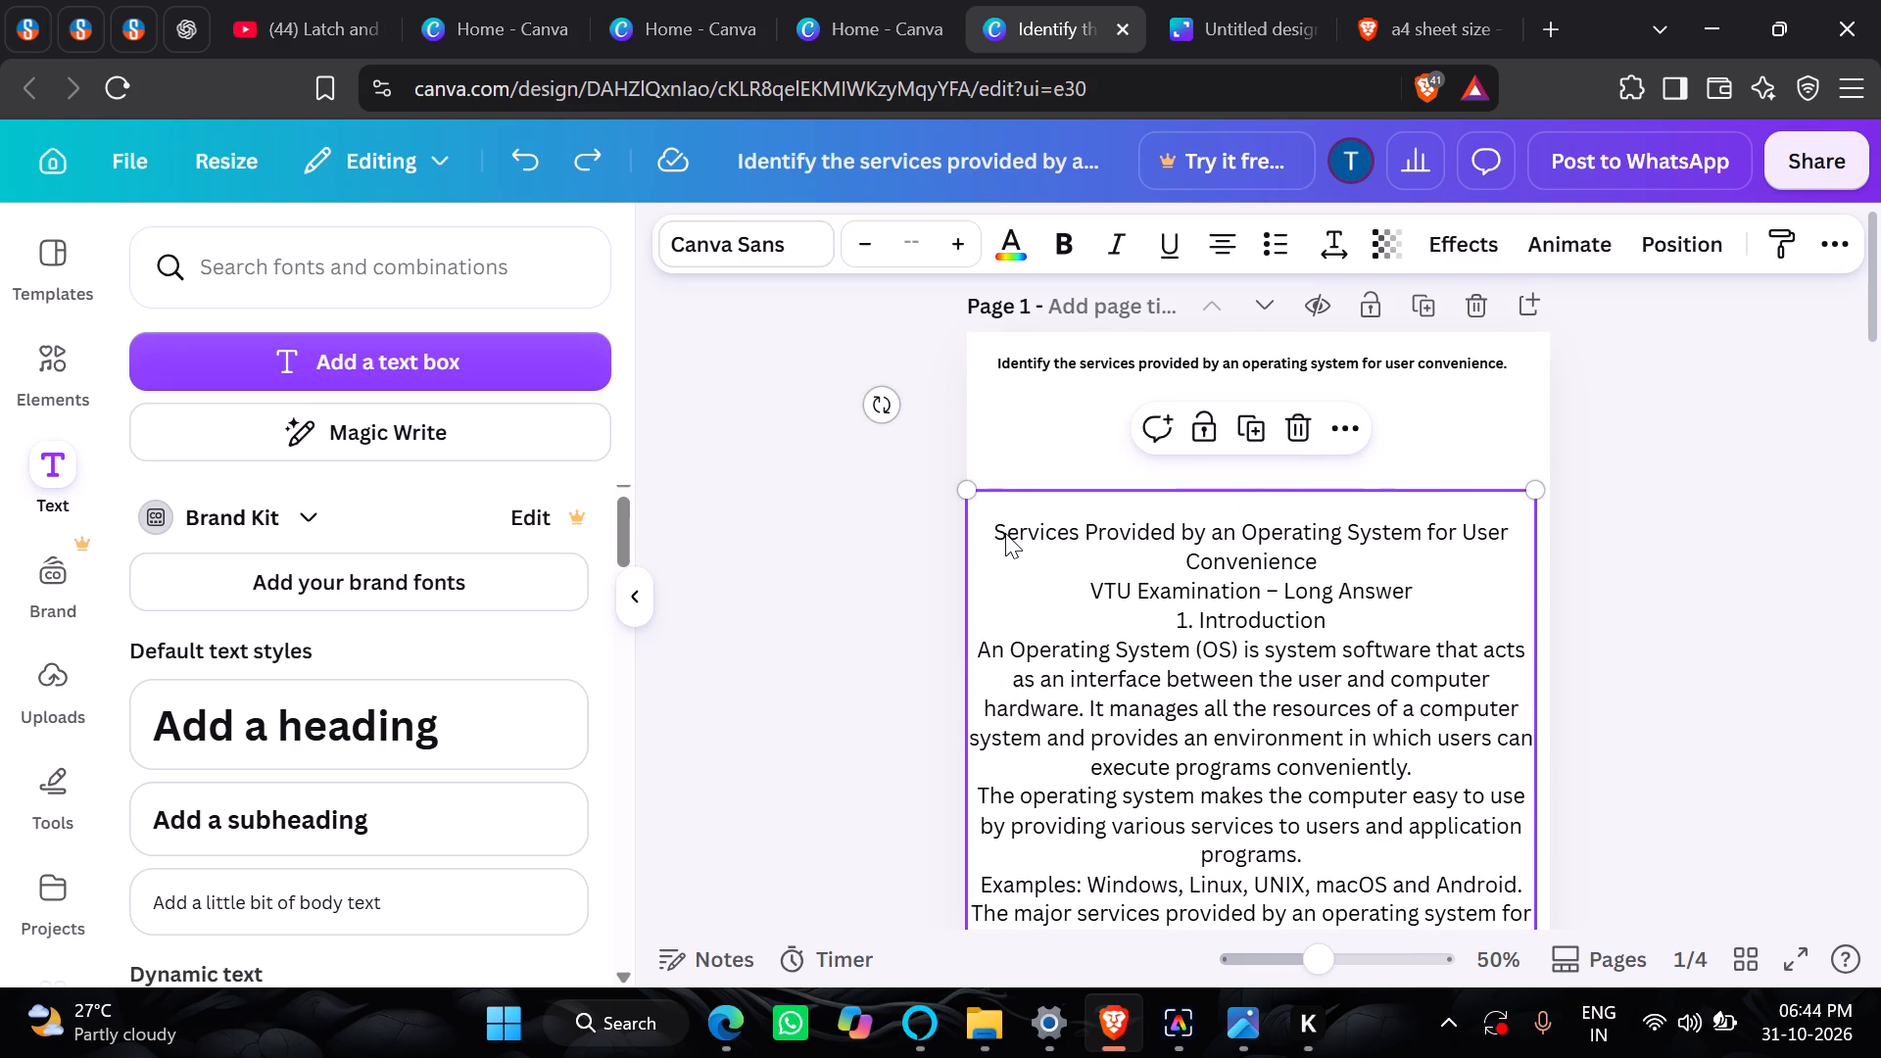
key(ctrl+z)
key(ctrl+z)
key(ctrl+z)
key(ctrl+z)
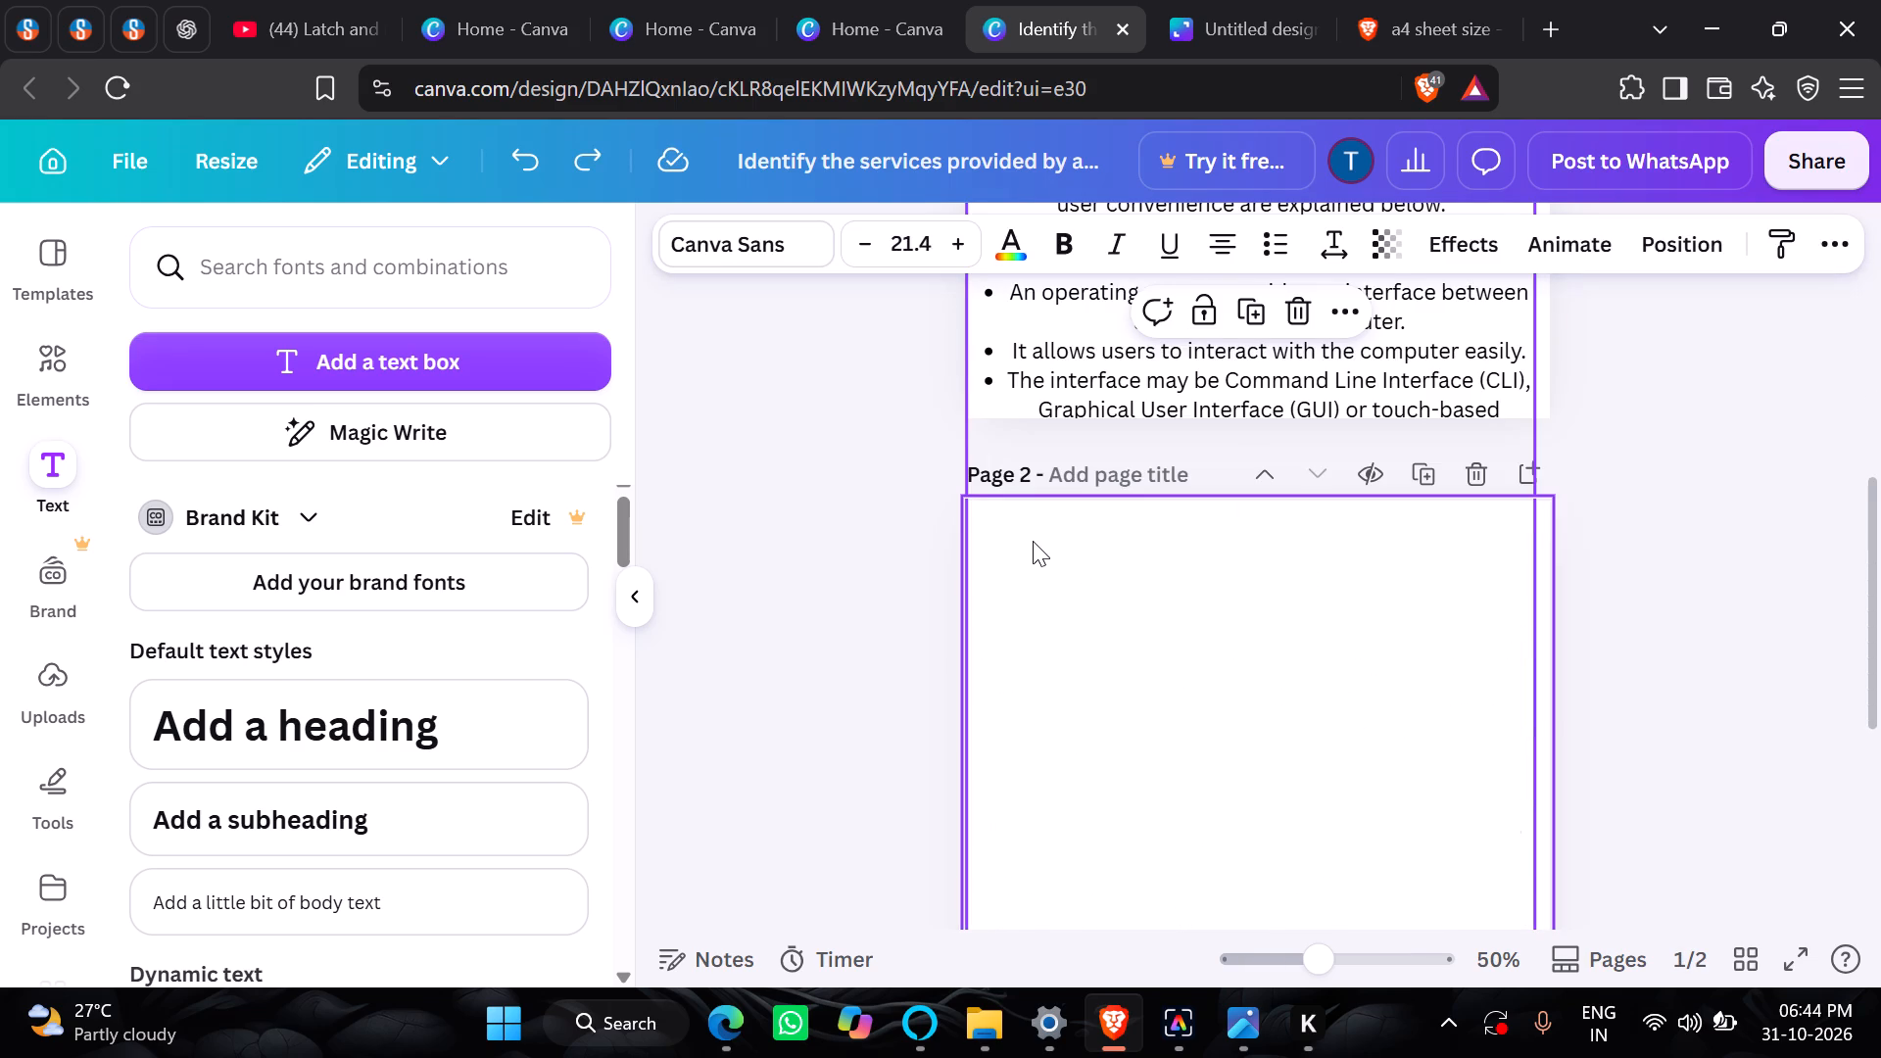
key(ctrl+z)
key(ctrl+z)
key(ctrl+z)
key(ctrl+z)
key(ctrl+z)
key(ctrl+z)
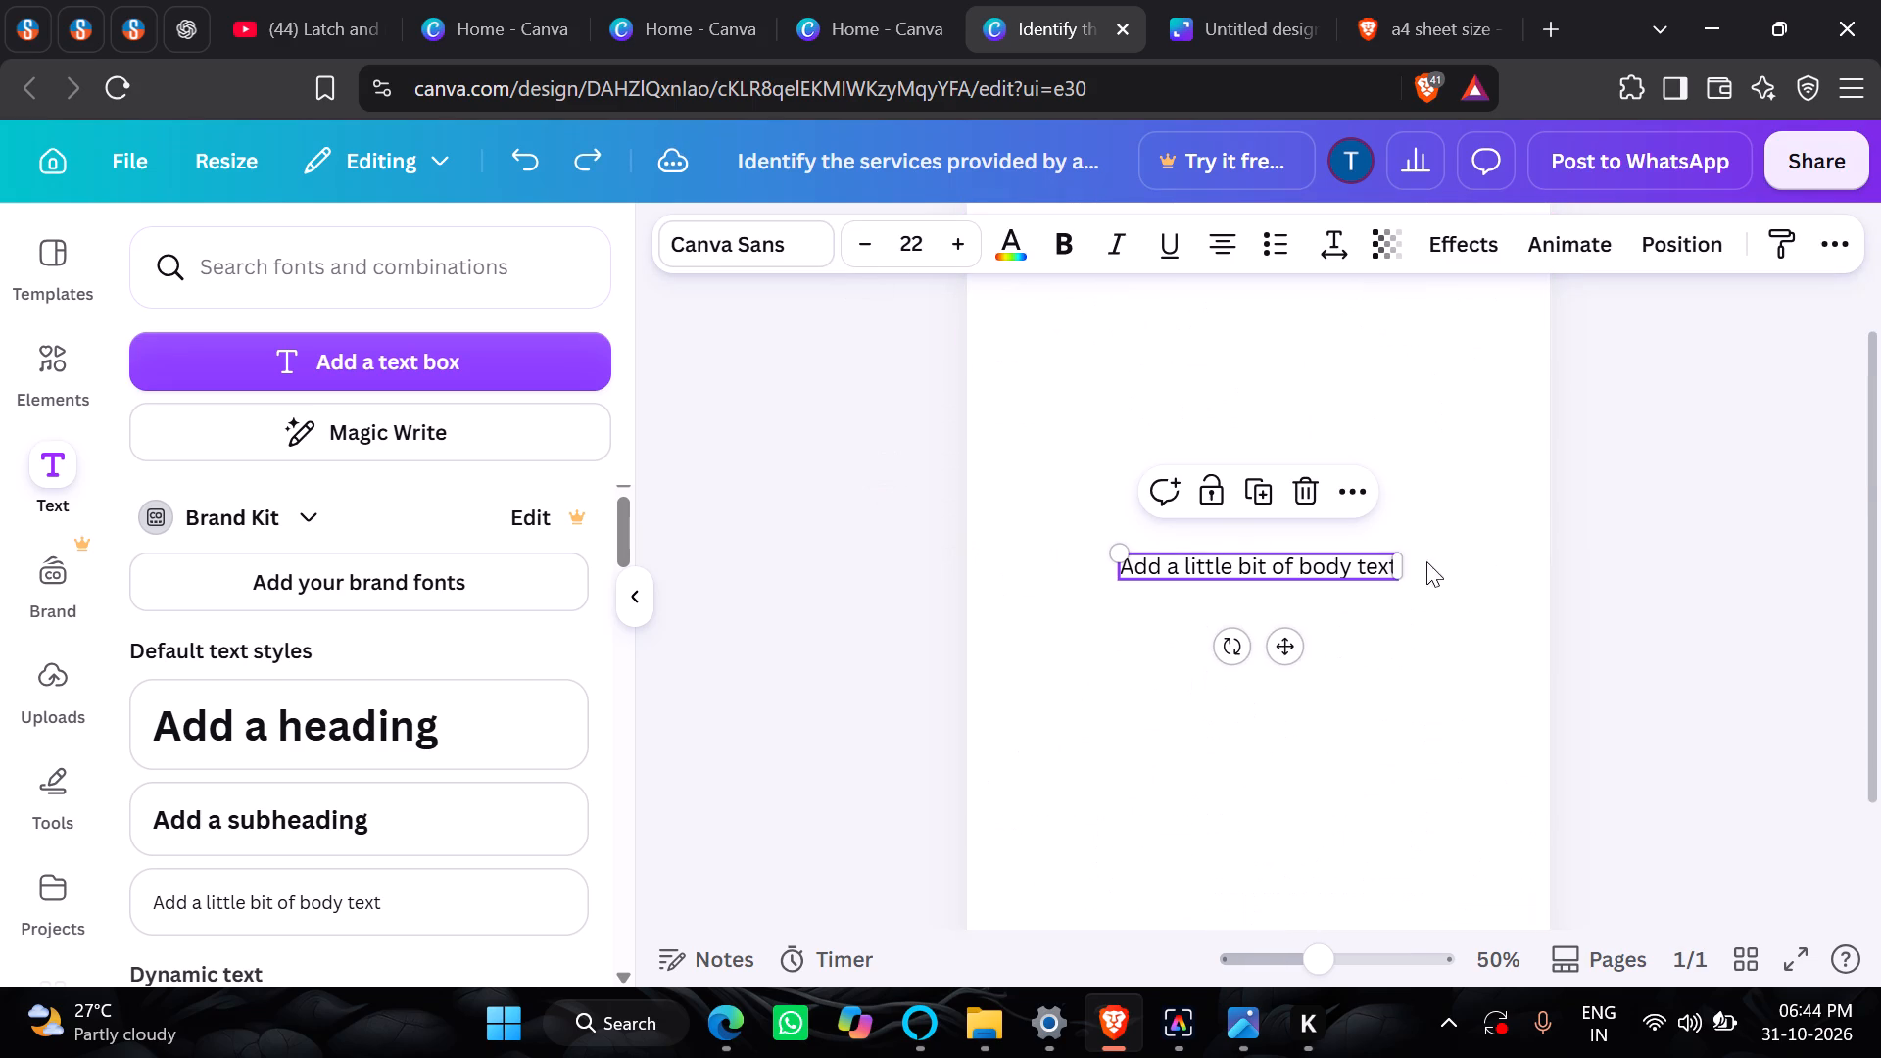
Replace the placeholder "Add a little bit of body text" with the copied long answer on operating system services.
ctrl+scroll(1271, 612, up, 5)
scroll(1261, 614, down, 10)
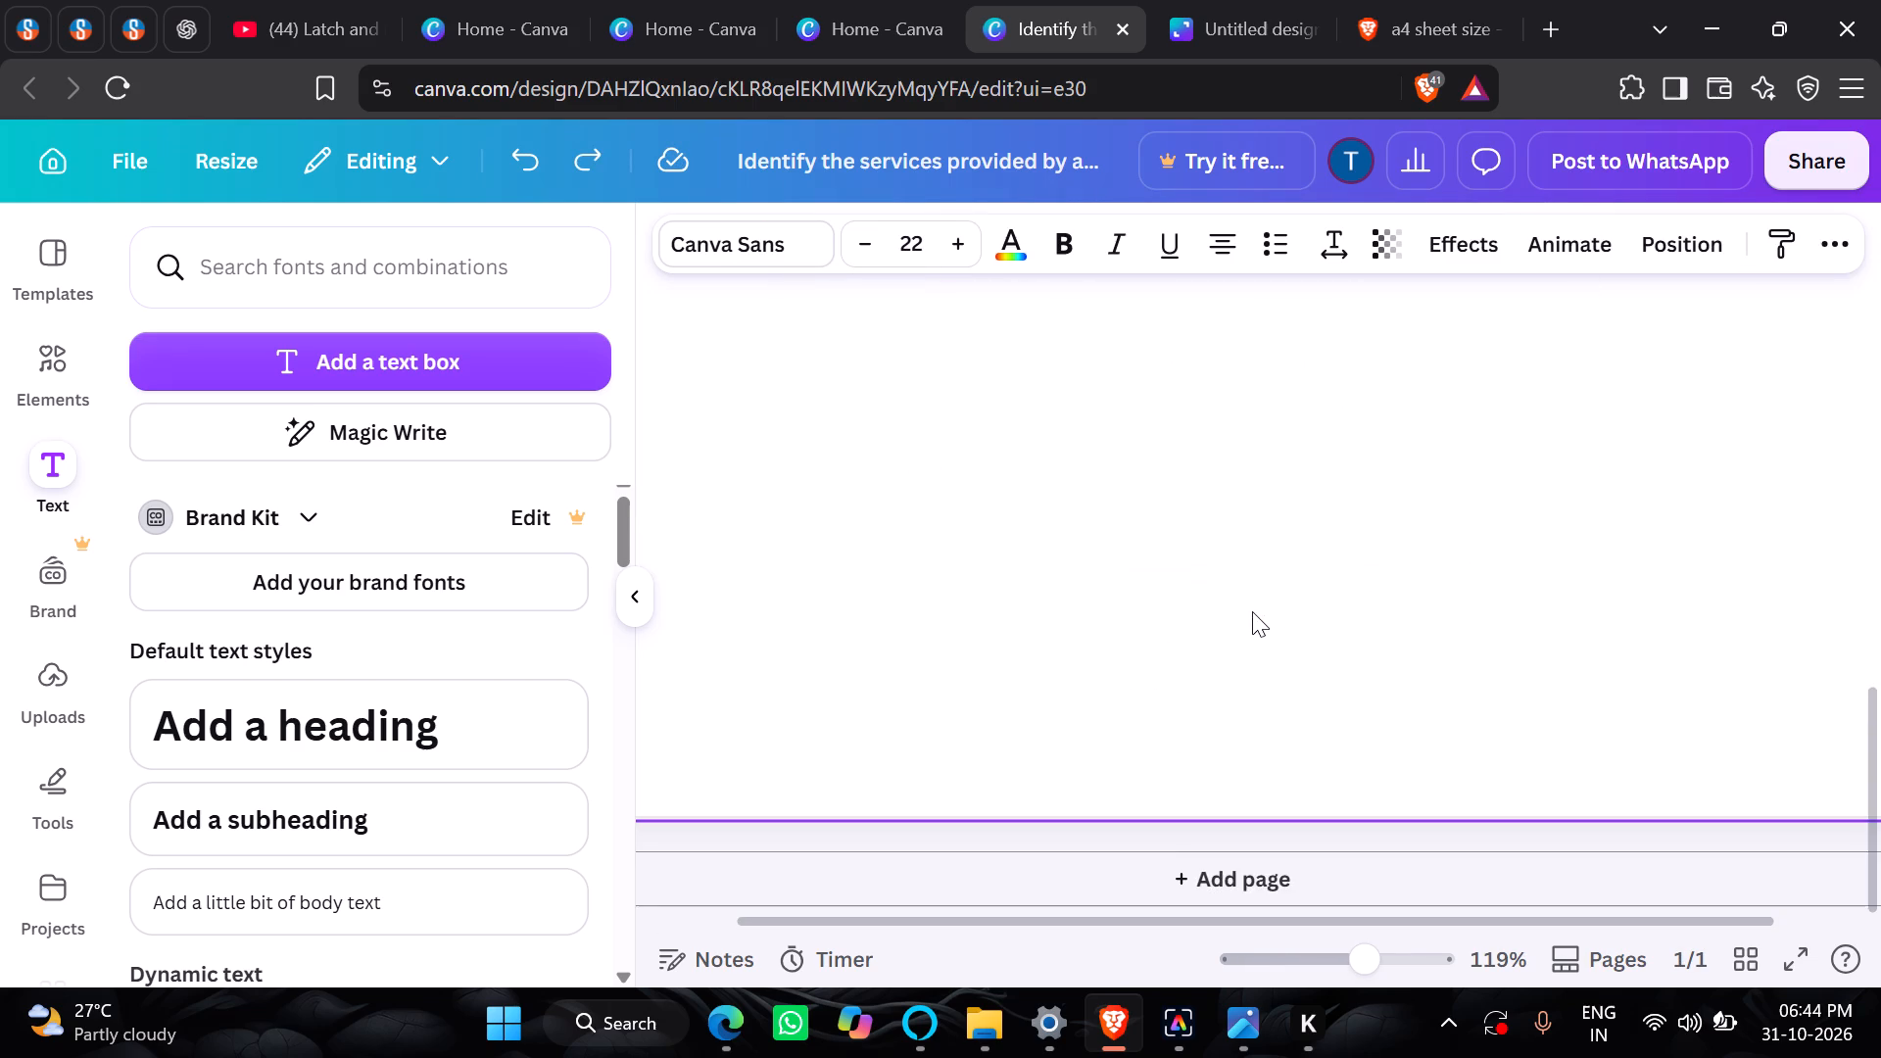
scroll(1252, 611, down, 1)
scroll(1249, 608, up, 17)
scroll(871, 621, down, 4)
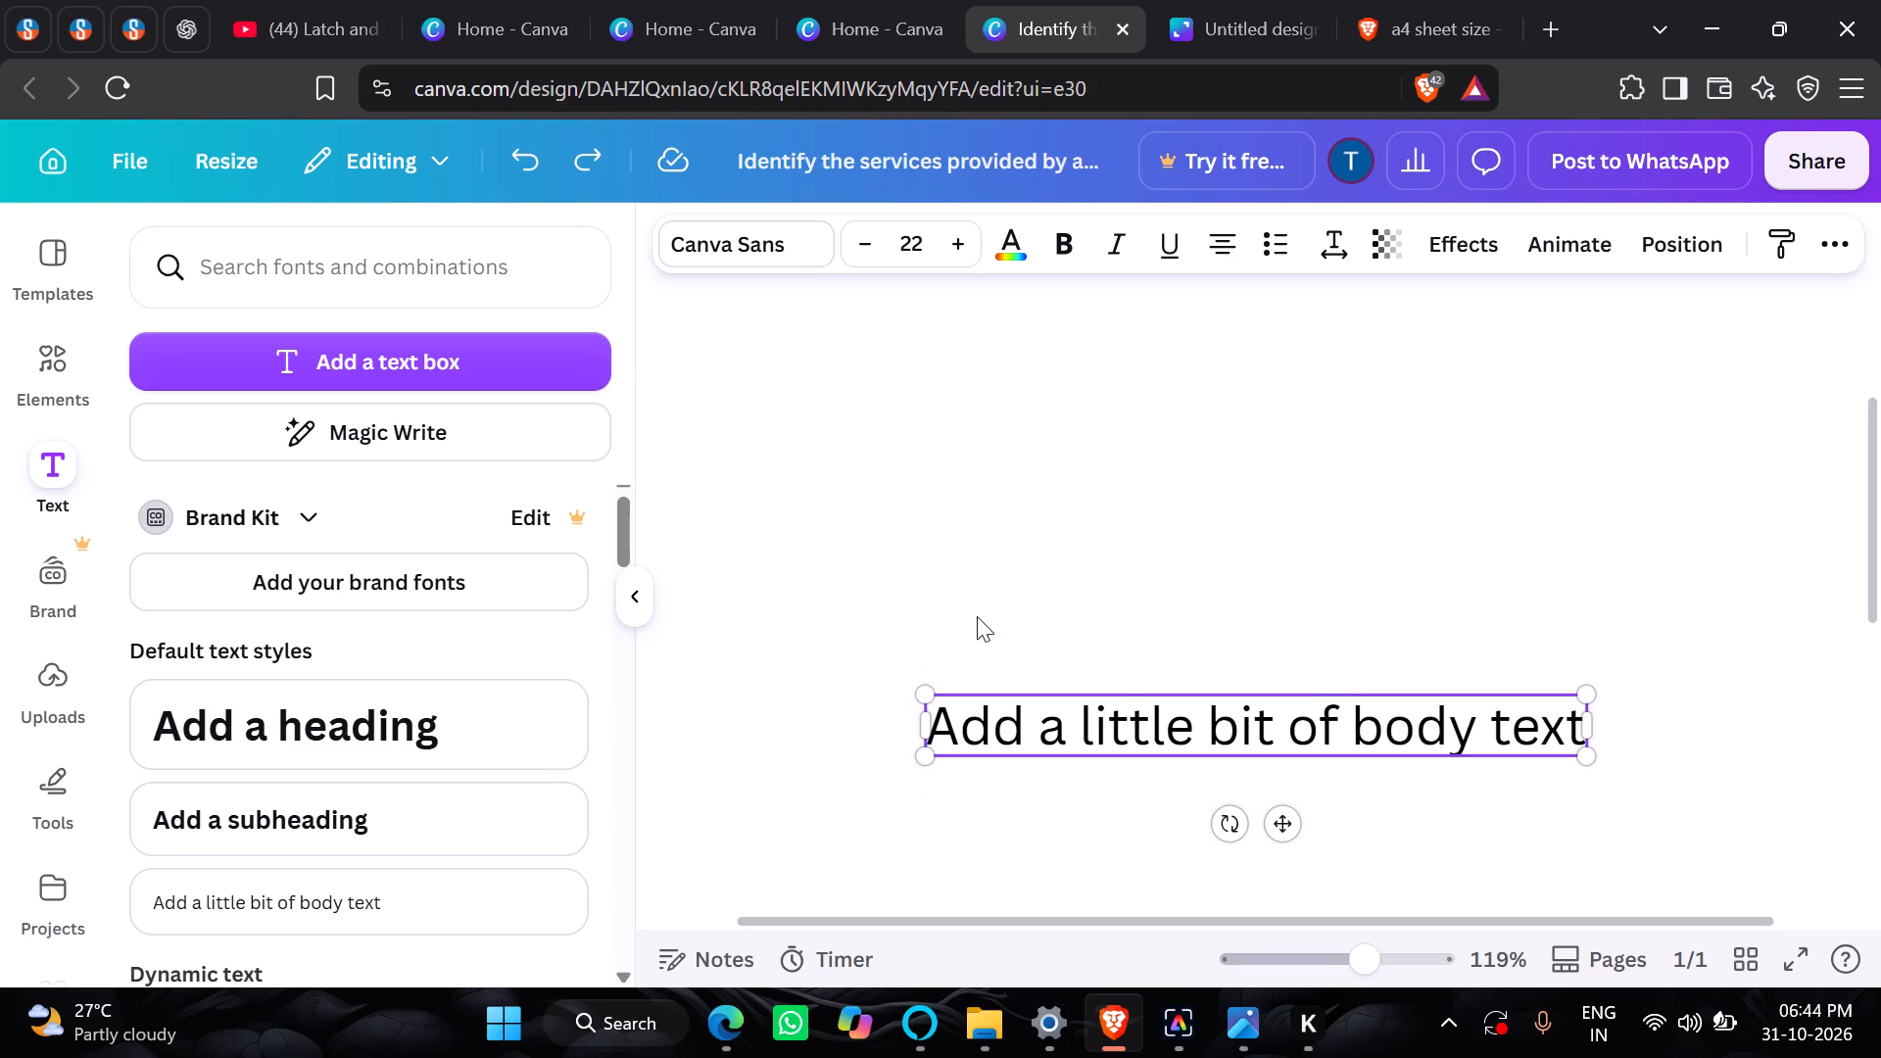
click(1326, 728)
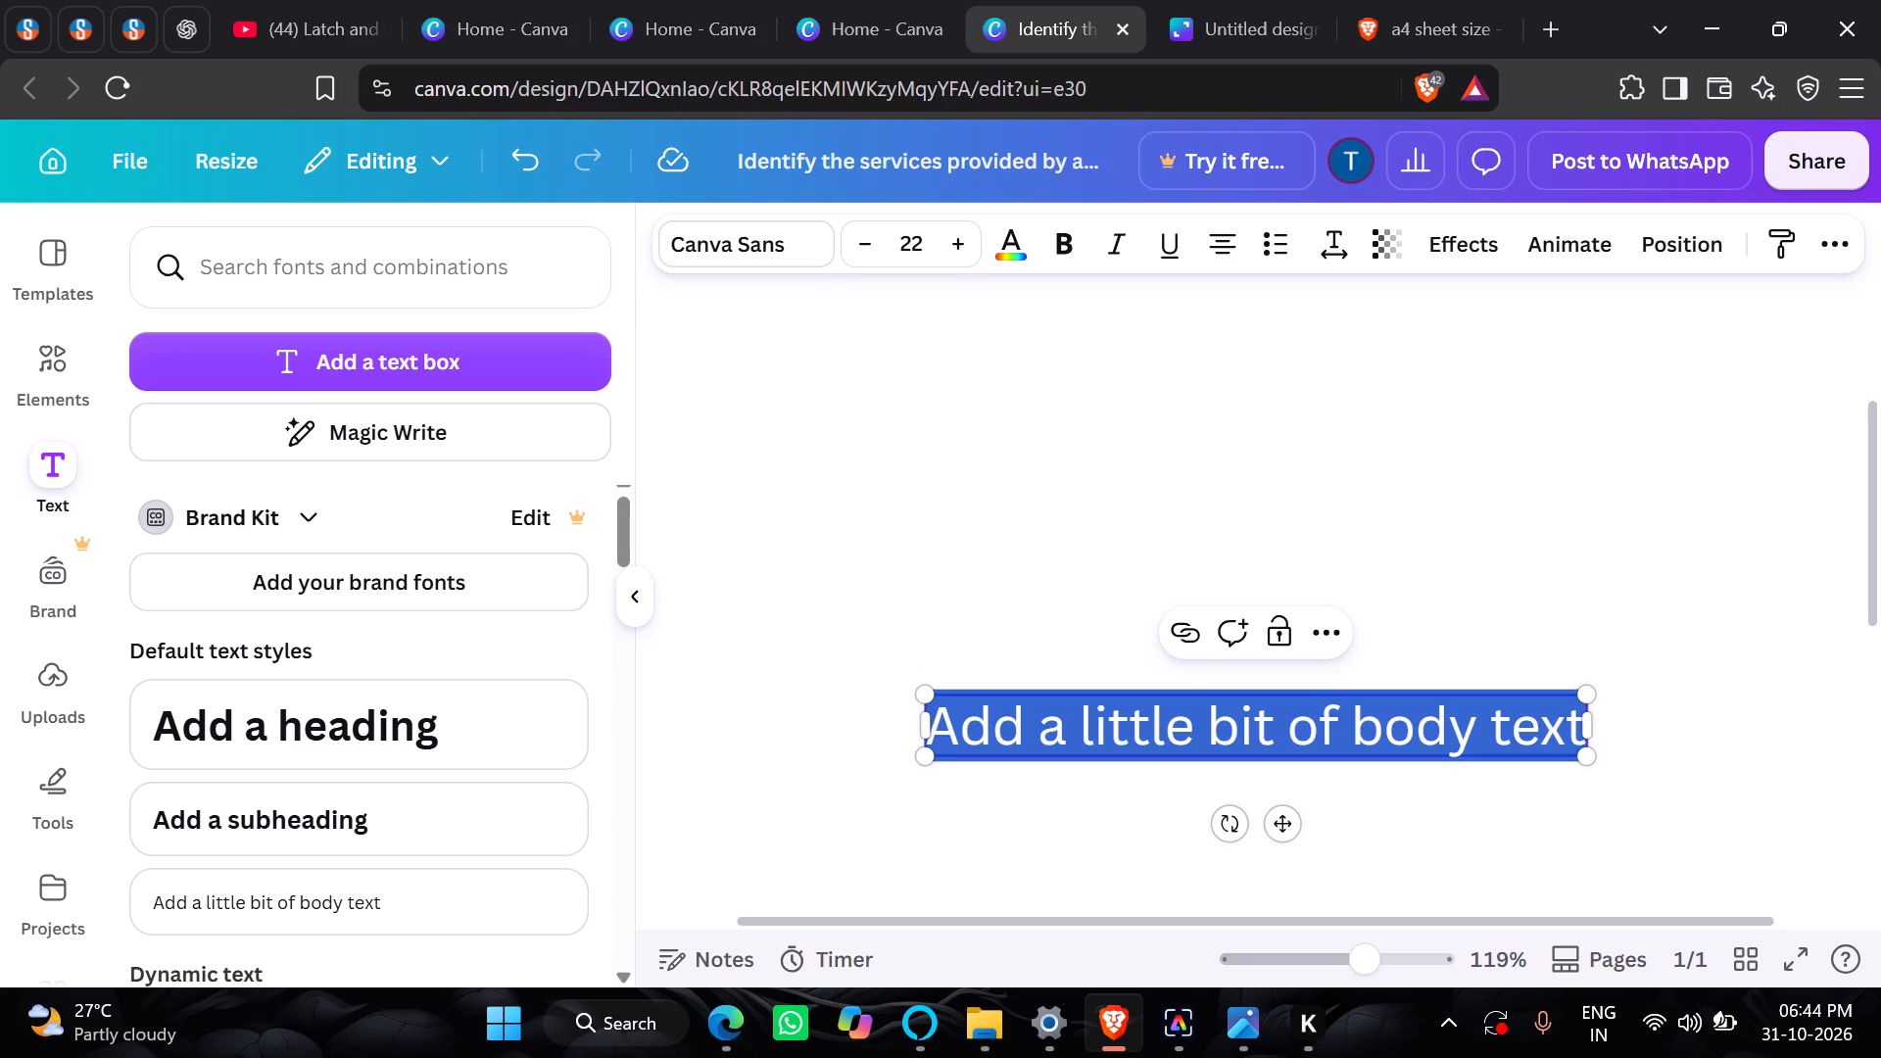
key(BackSpace)
key(ctrl+v)
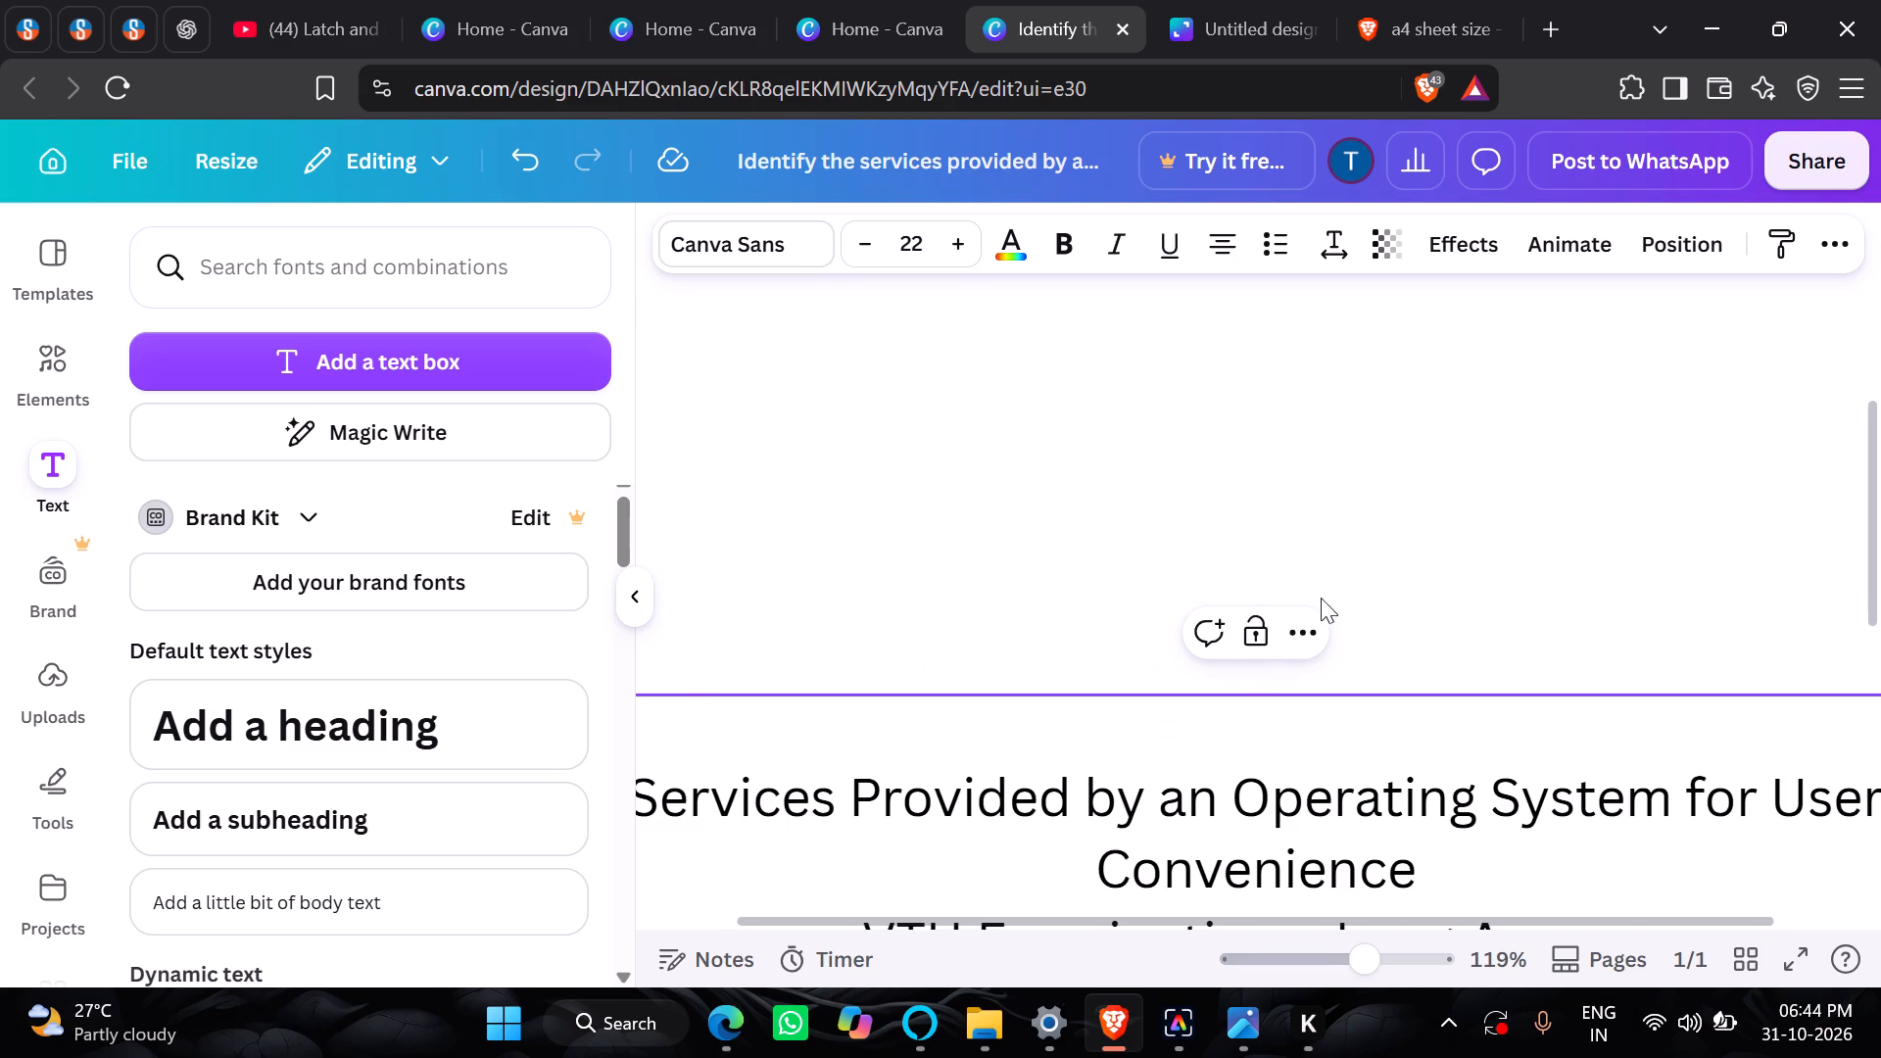
scroll(1327, 598, down, 5)
scroll(1312, 598, down, 20)
scroll(1312, 598, down, 6)
scroll(1312, 598, up, 3)
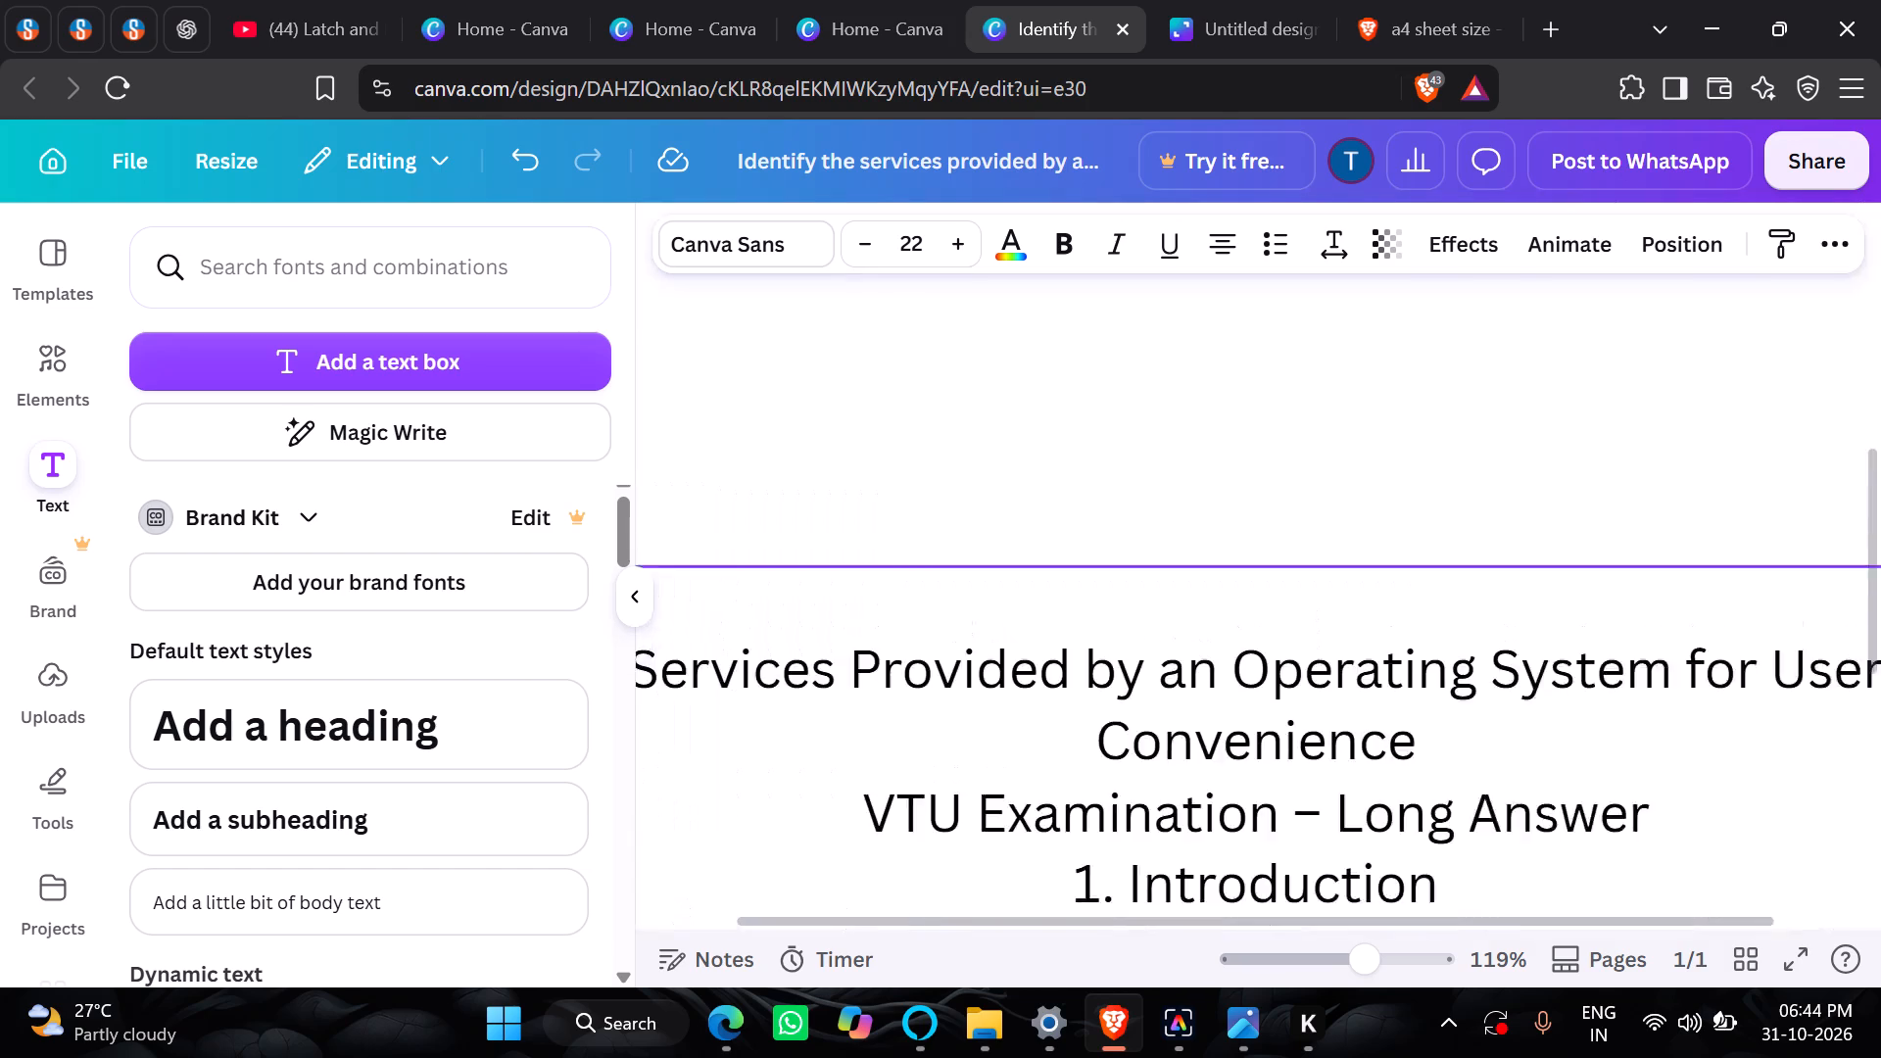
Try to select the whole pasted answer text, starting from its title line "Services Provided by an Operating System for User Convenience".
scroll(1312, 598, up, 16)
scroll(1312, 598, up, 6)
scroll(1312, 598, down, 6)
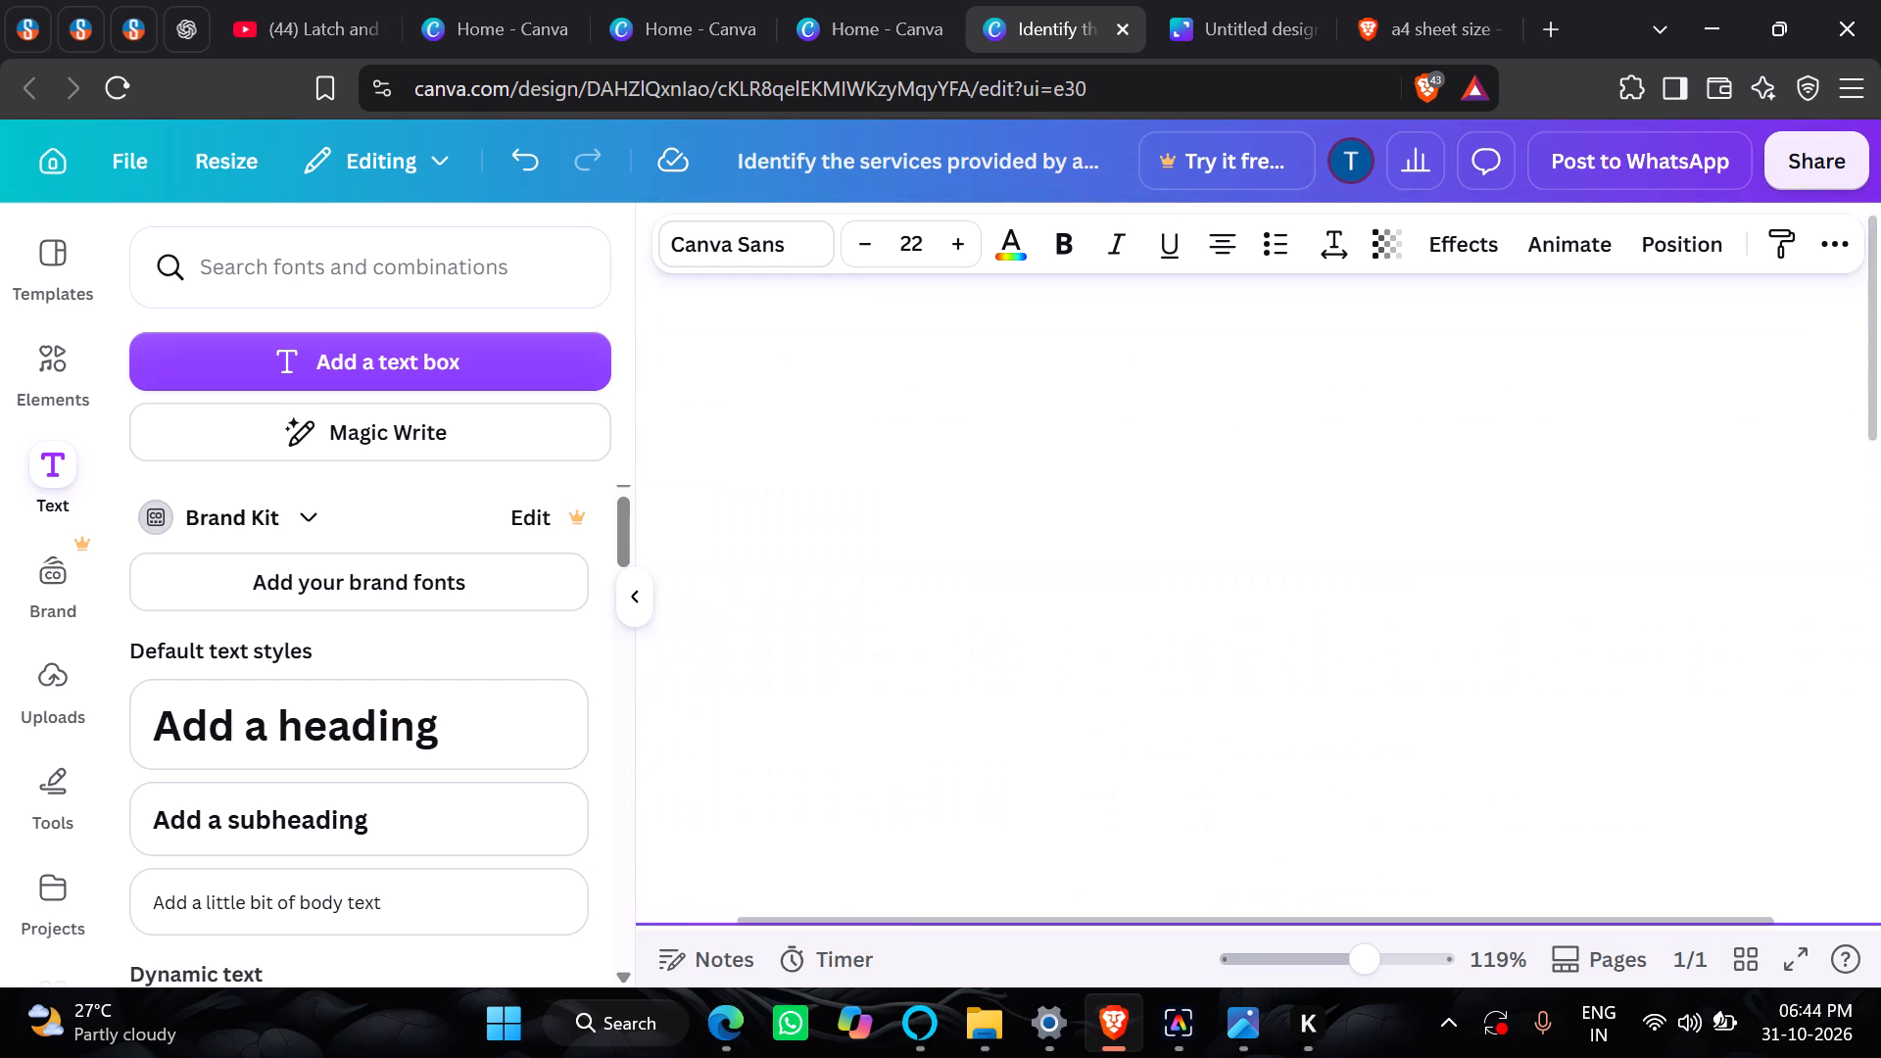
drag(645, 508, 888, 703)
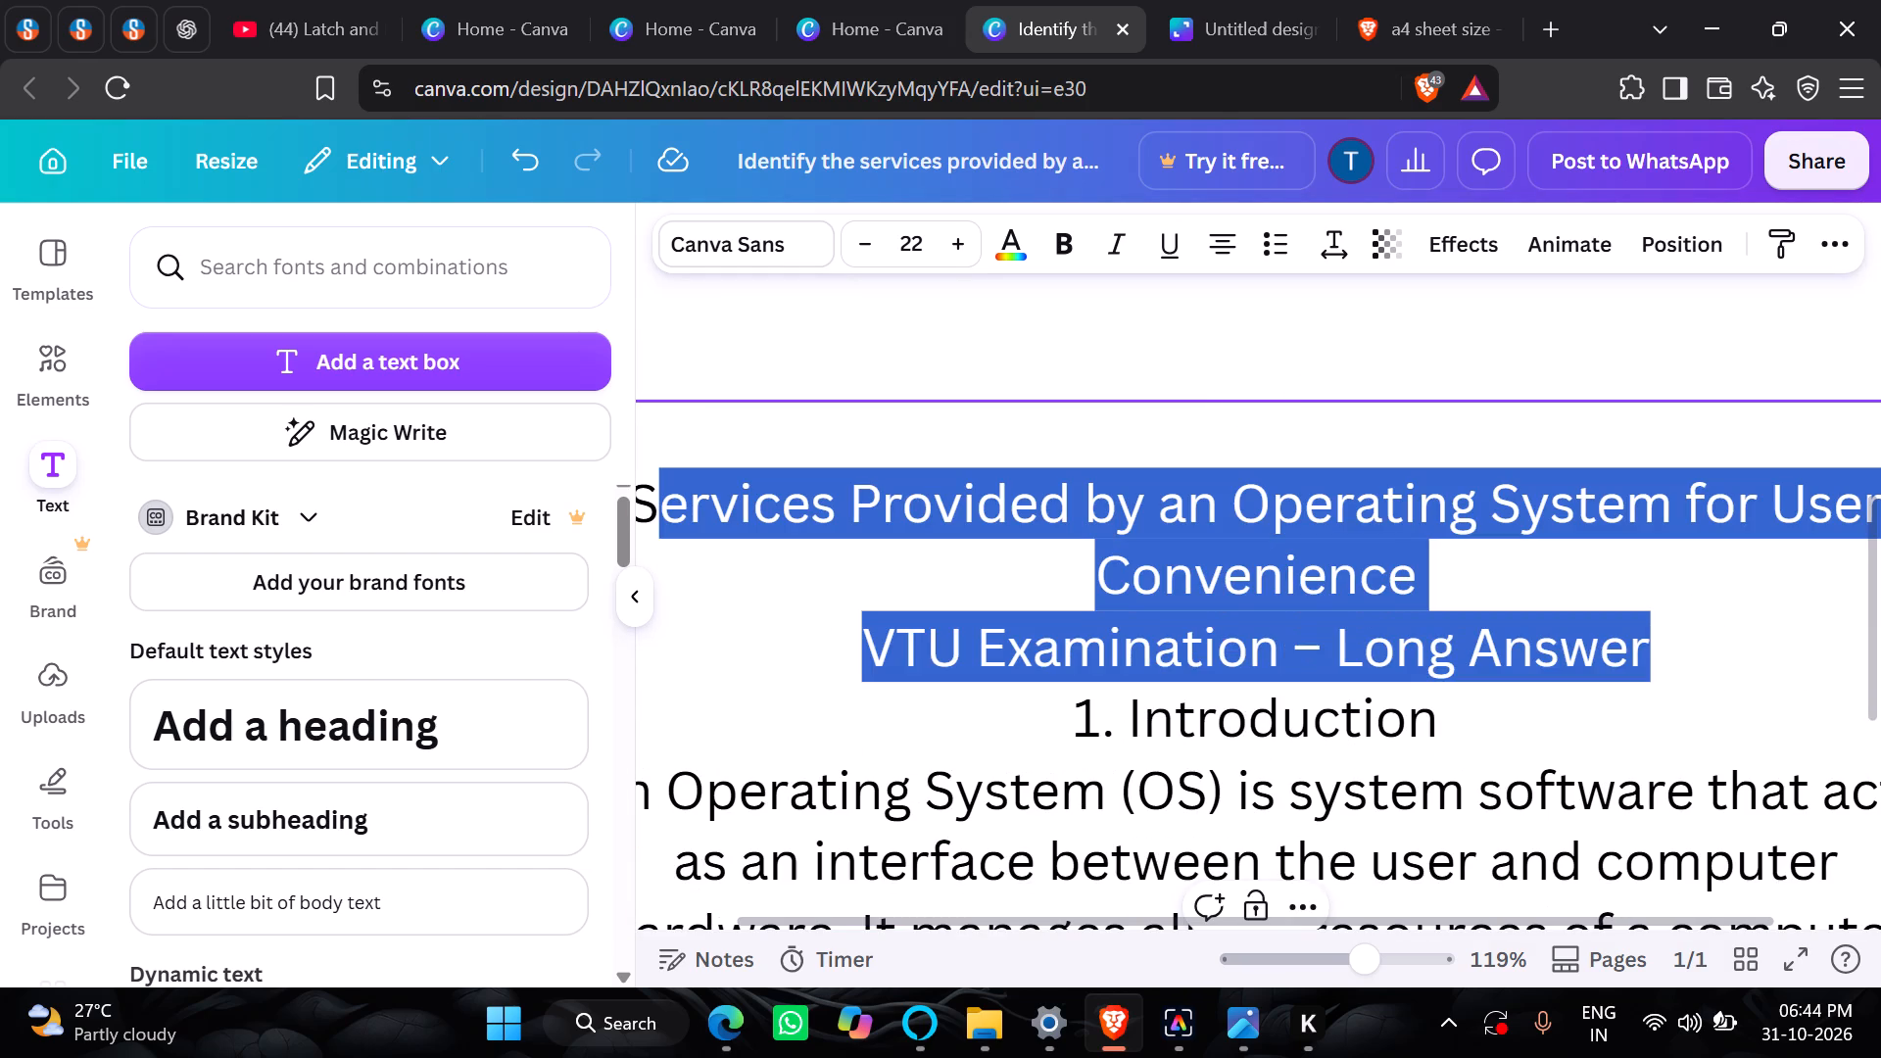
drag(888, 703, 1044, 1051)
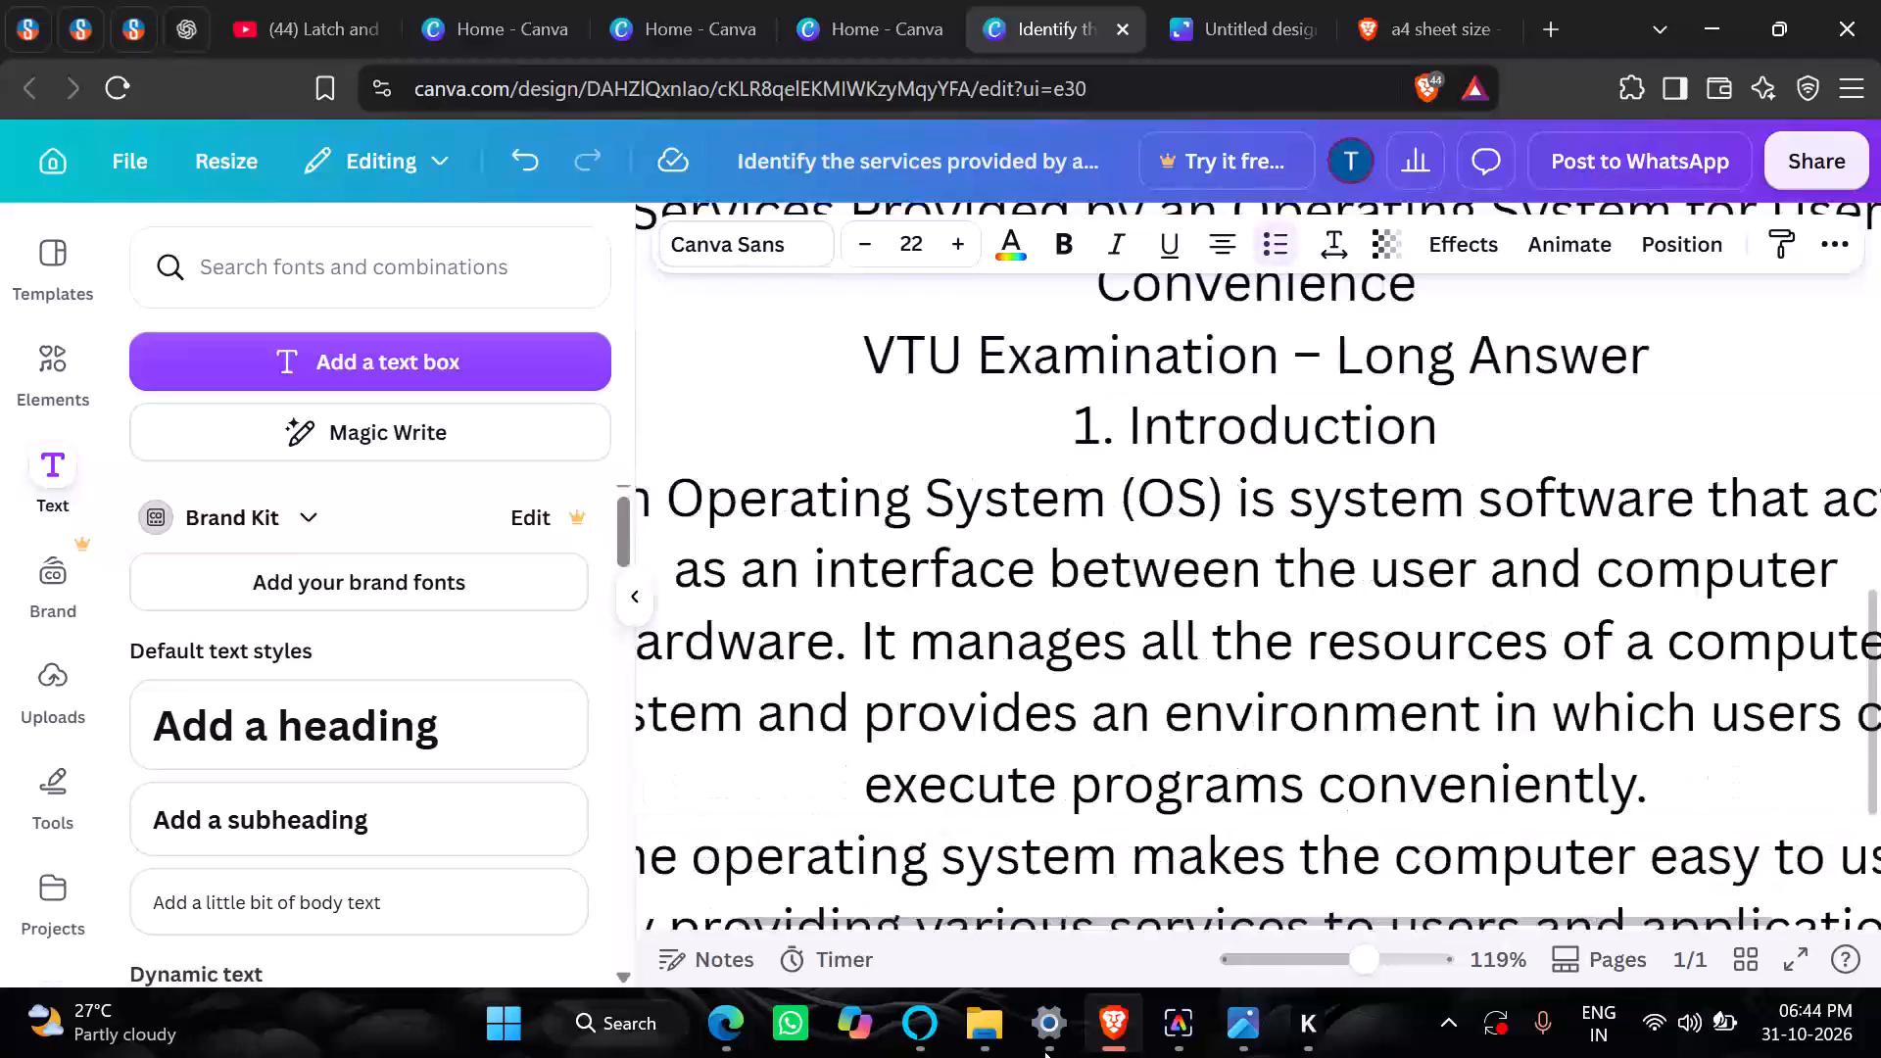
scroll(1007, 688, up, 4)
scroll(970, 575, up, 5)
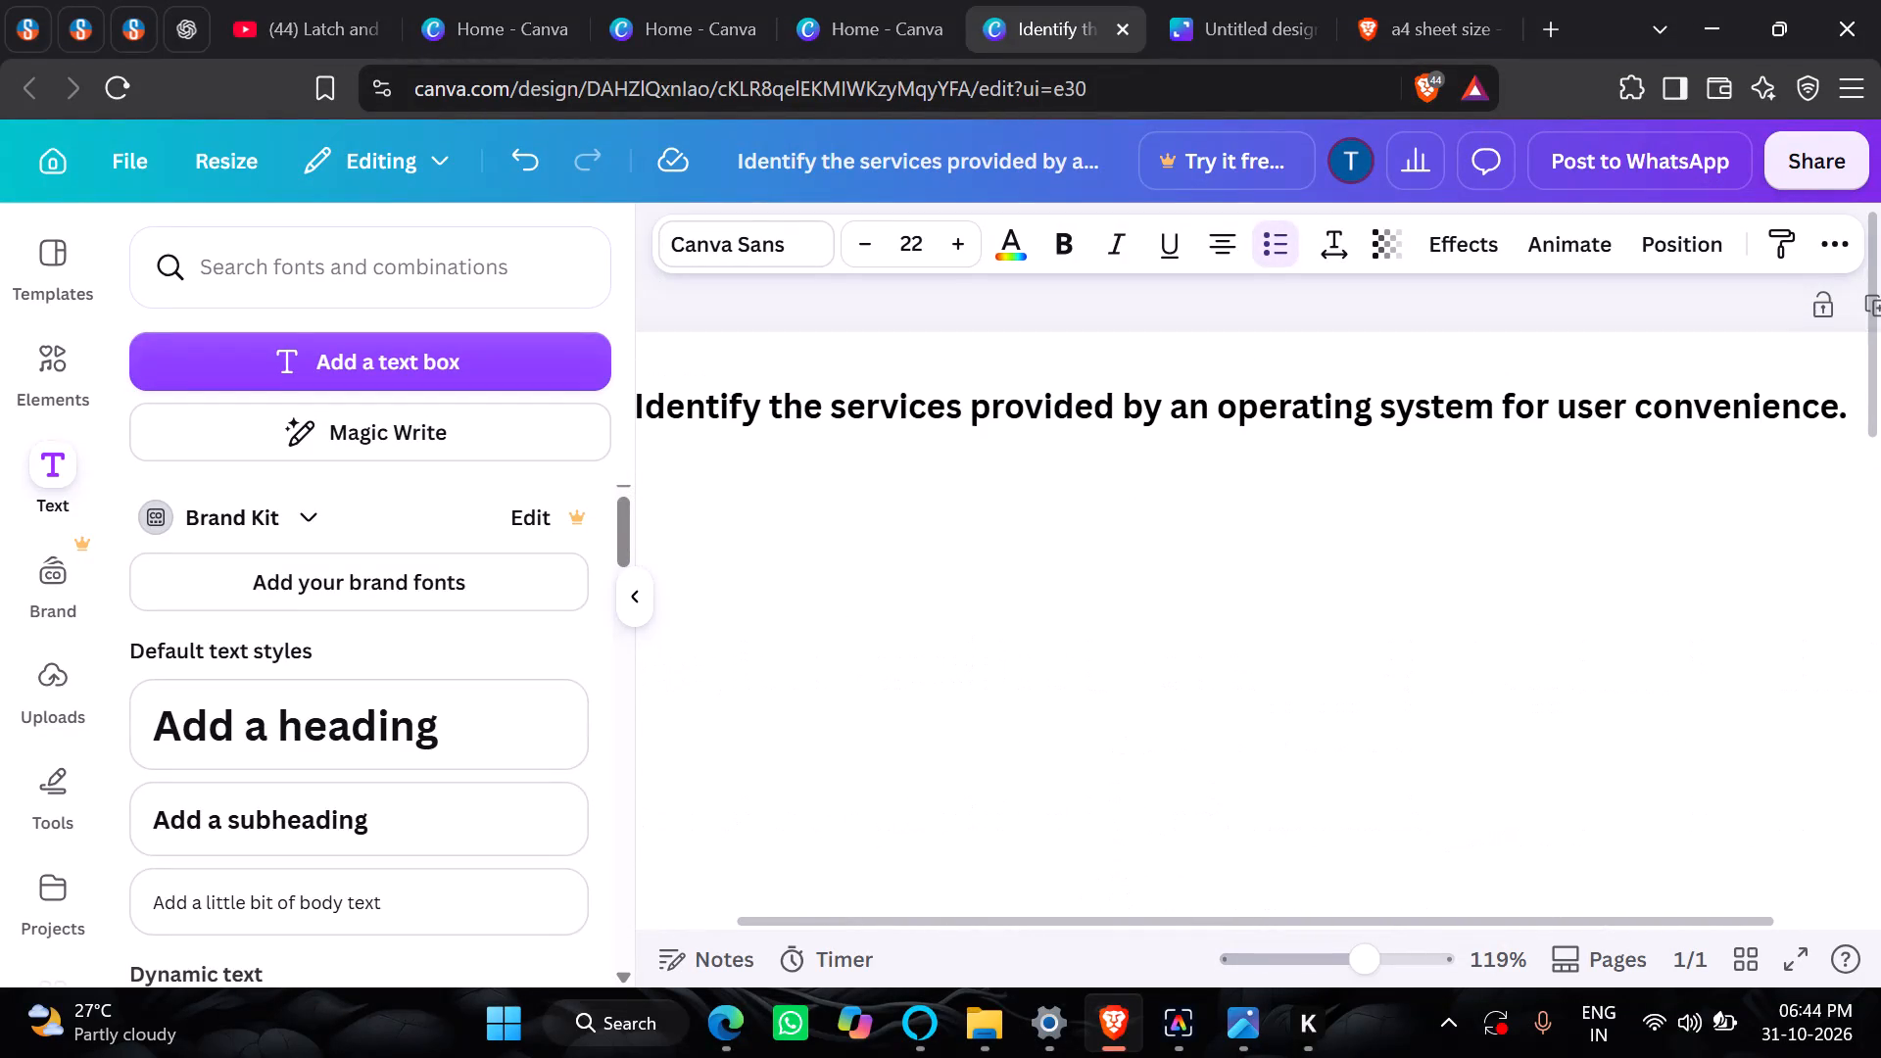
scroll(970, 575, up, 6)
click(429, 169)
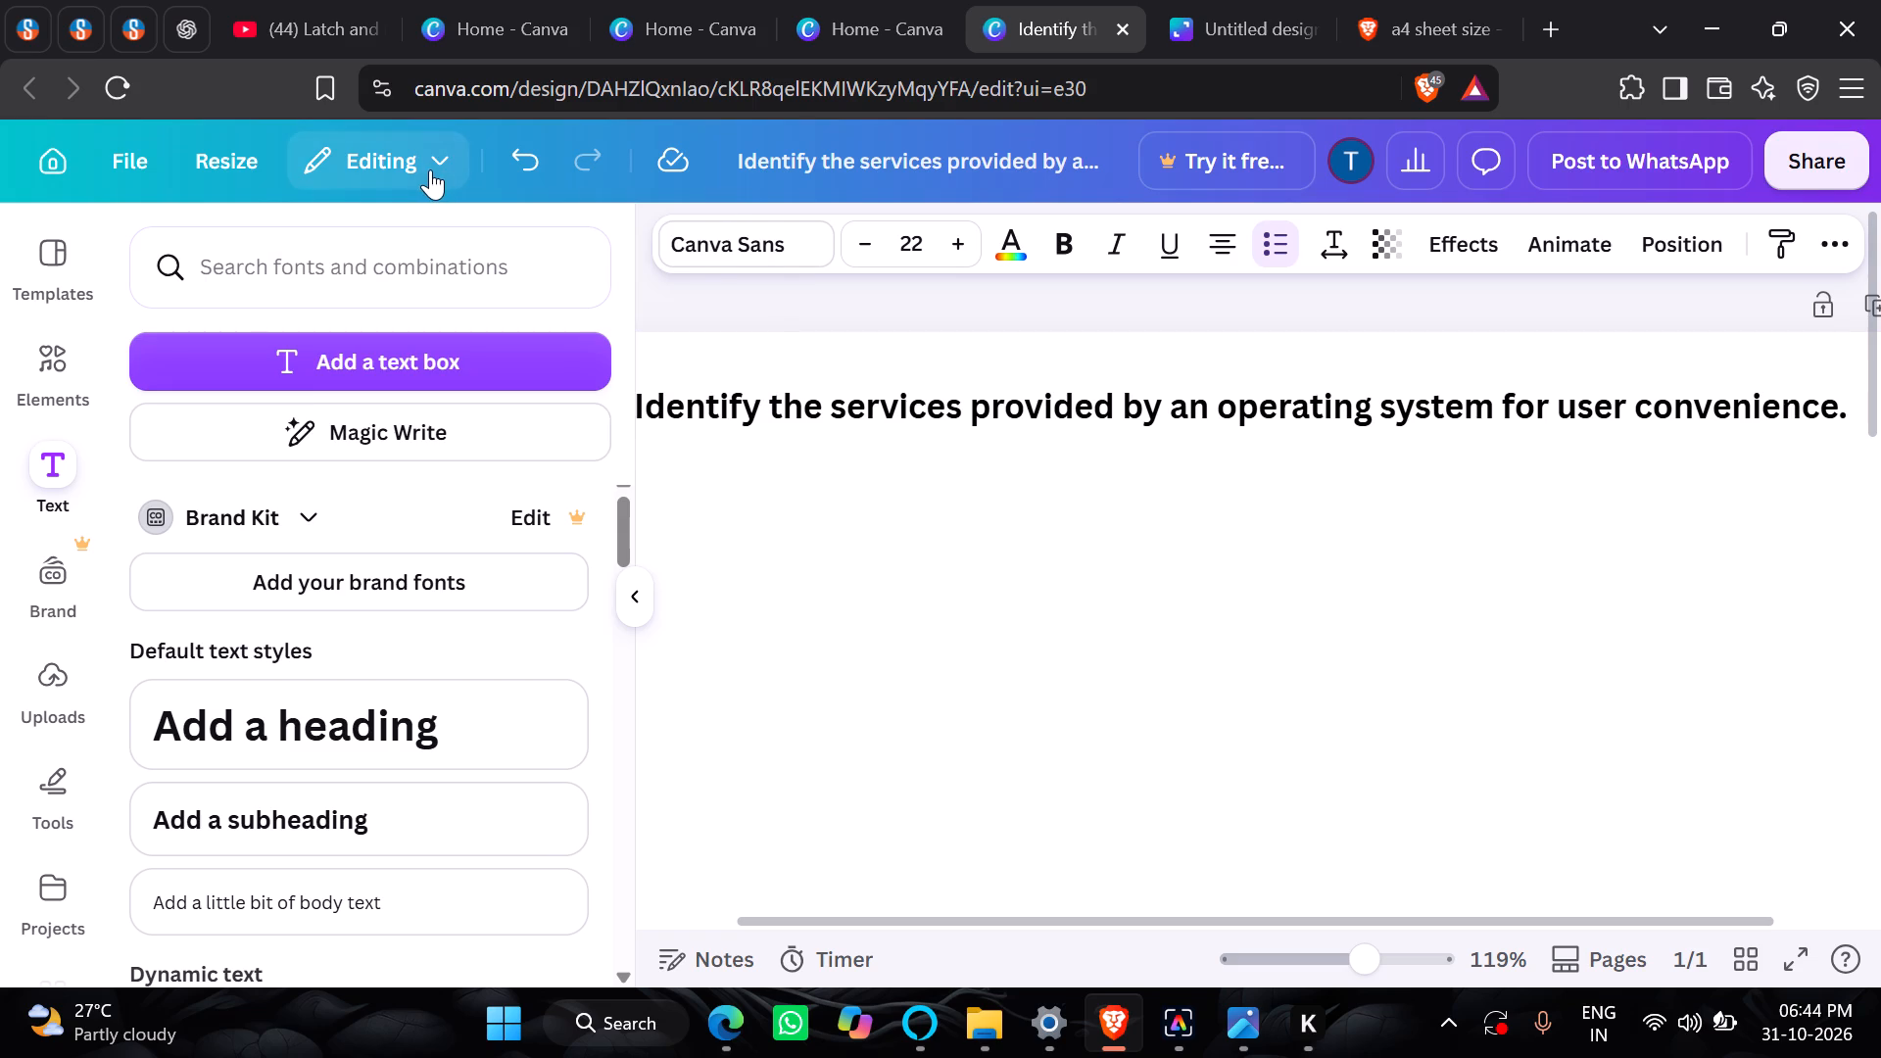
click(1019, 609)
Leave the Canva design, switch to Word and create a blank document.
click(1715, 19)
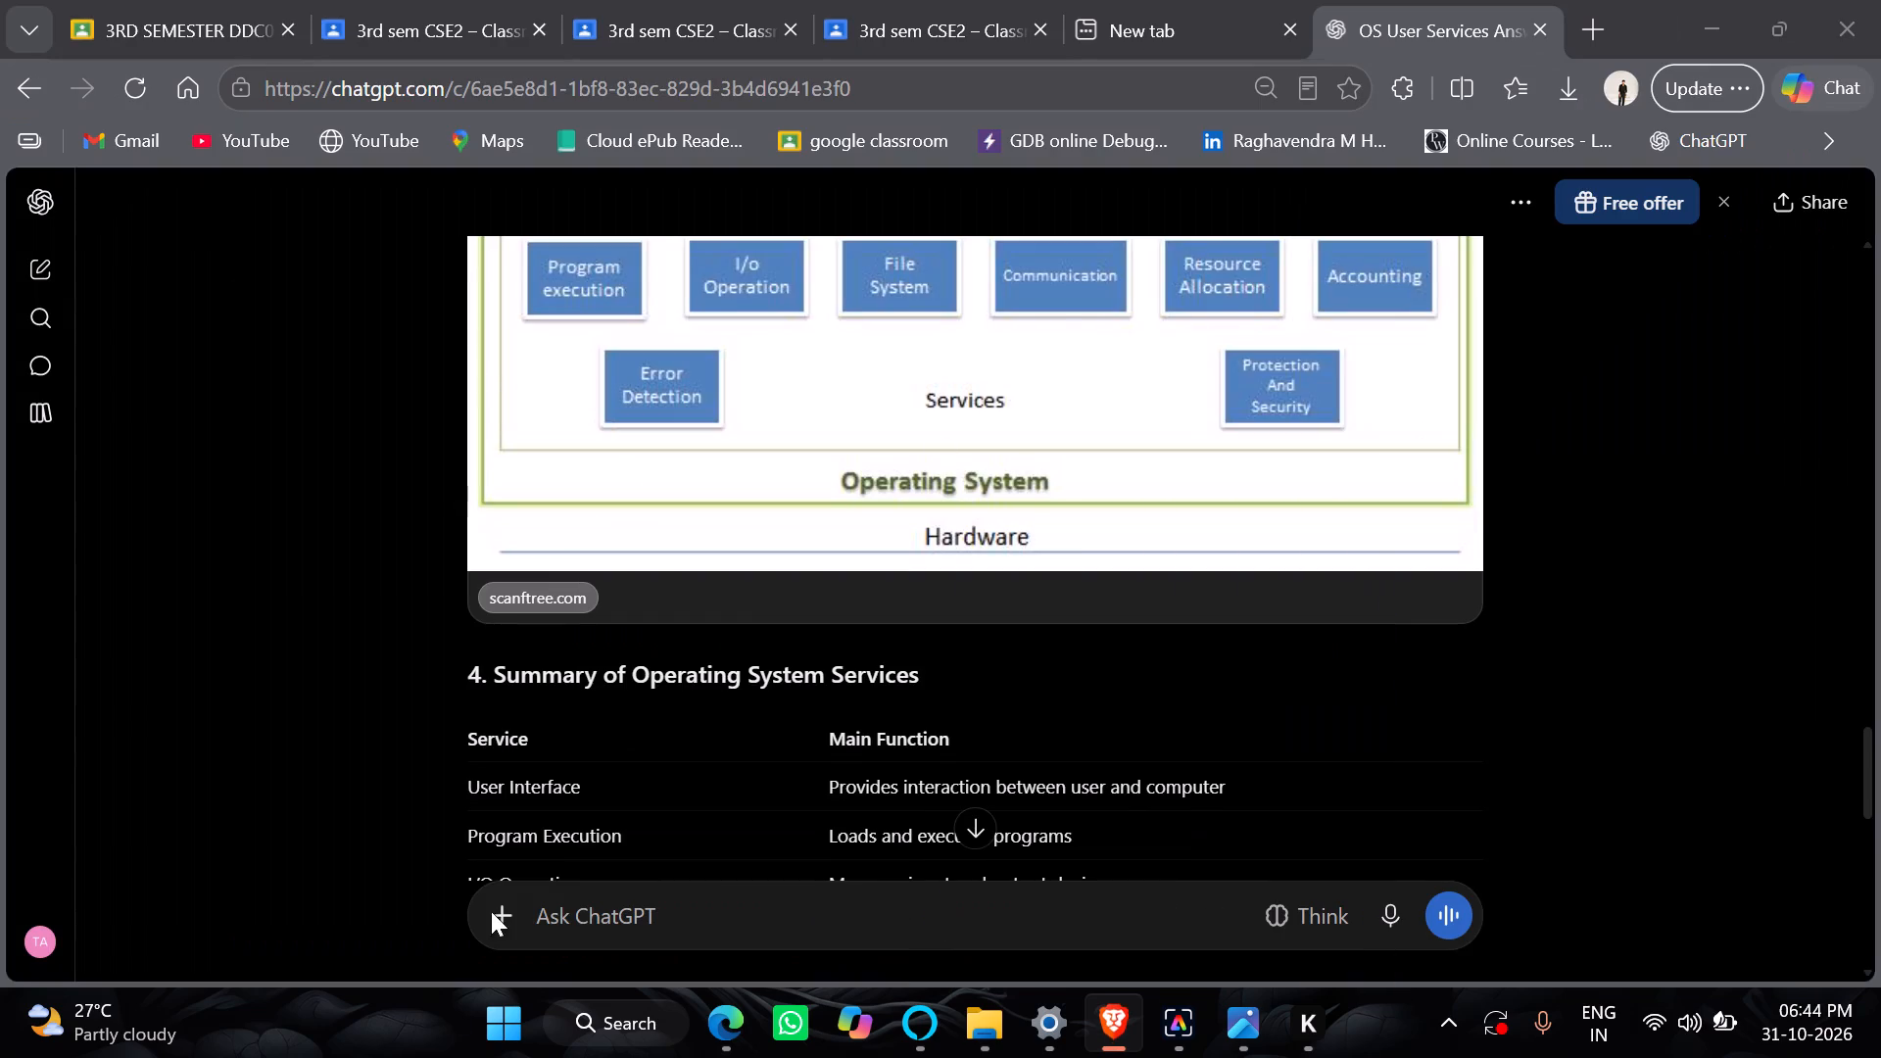
click(601, 1021)
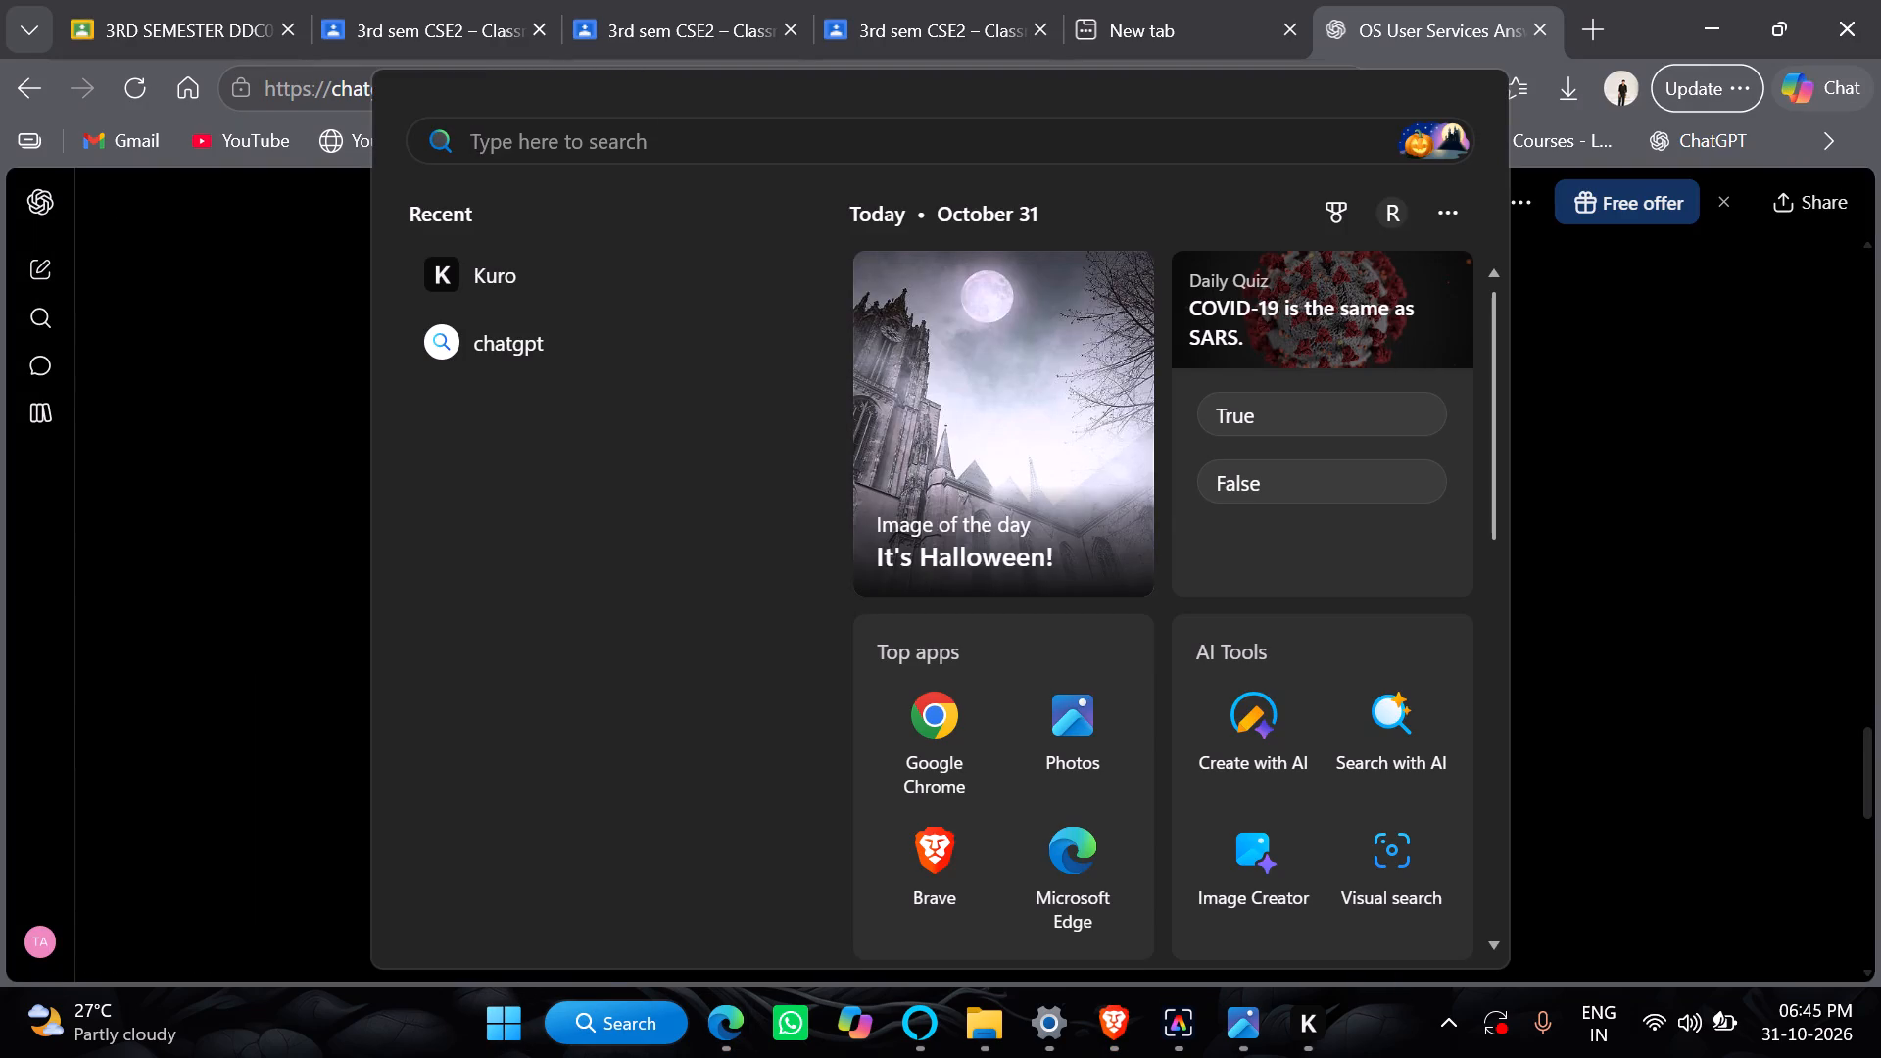
text(word)
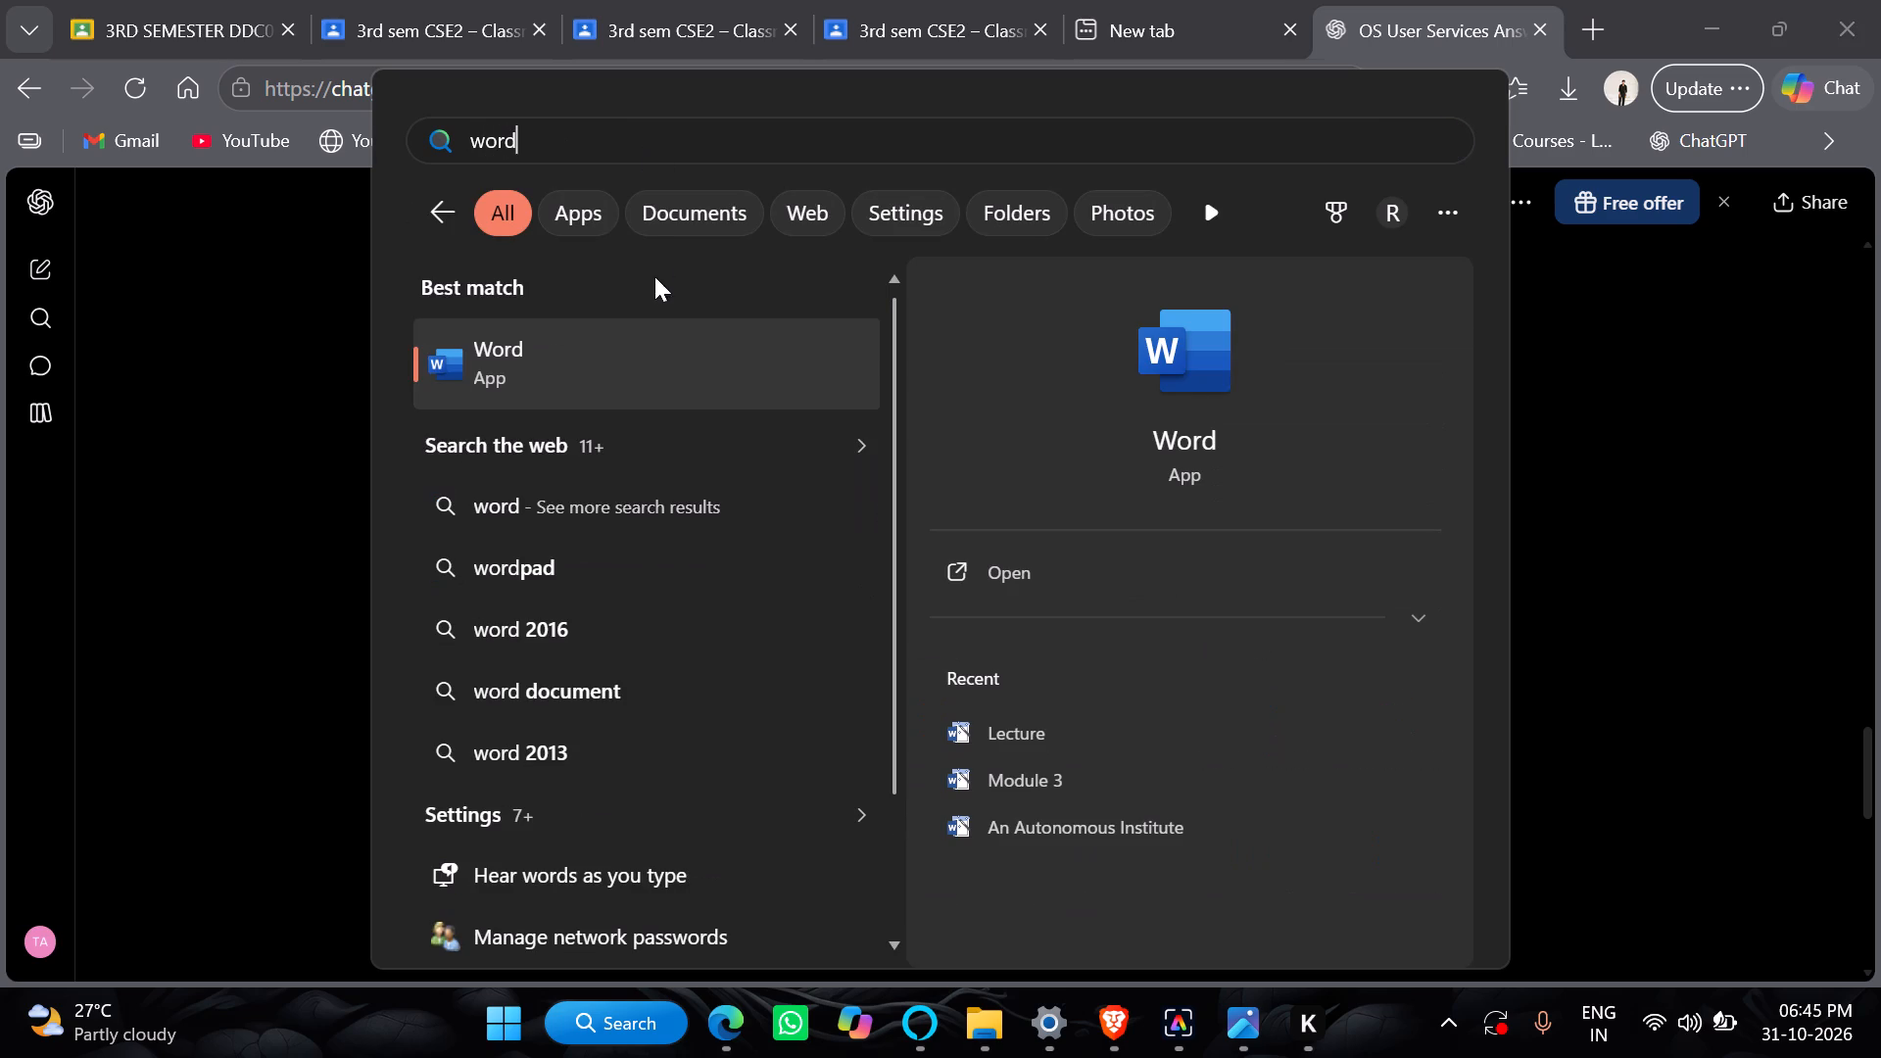
drag(1026, 584, 1035, 588)
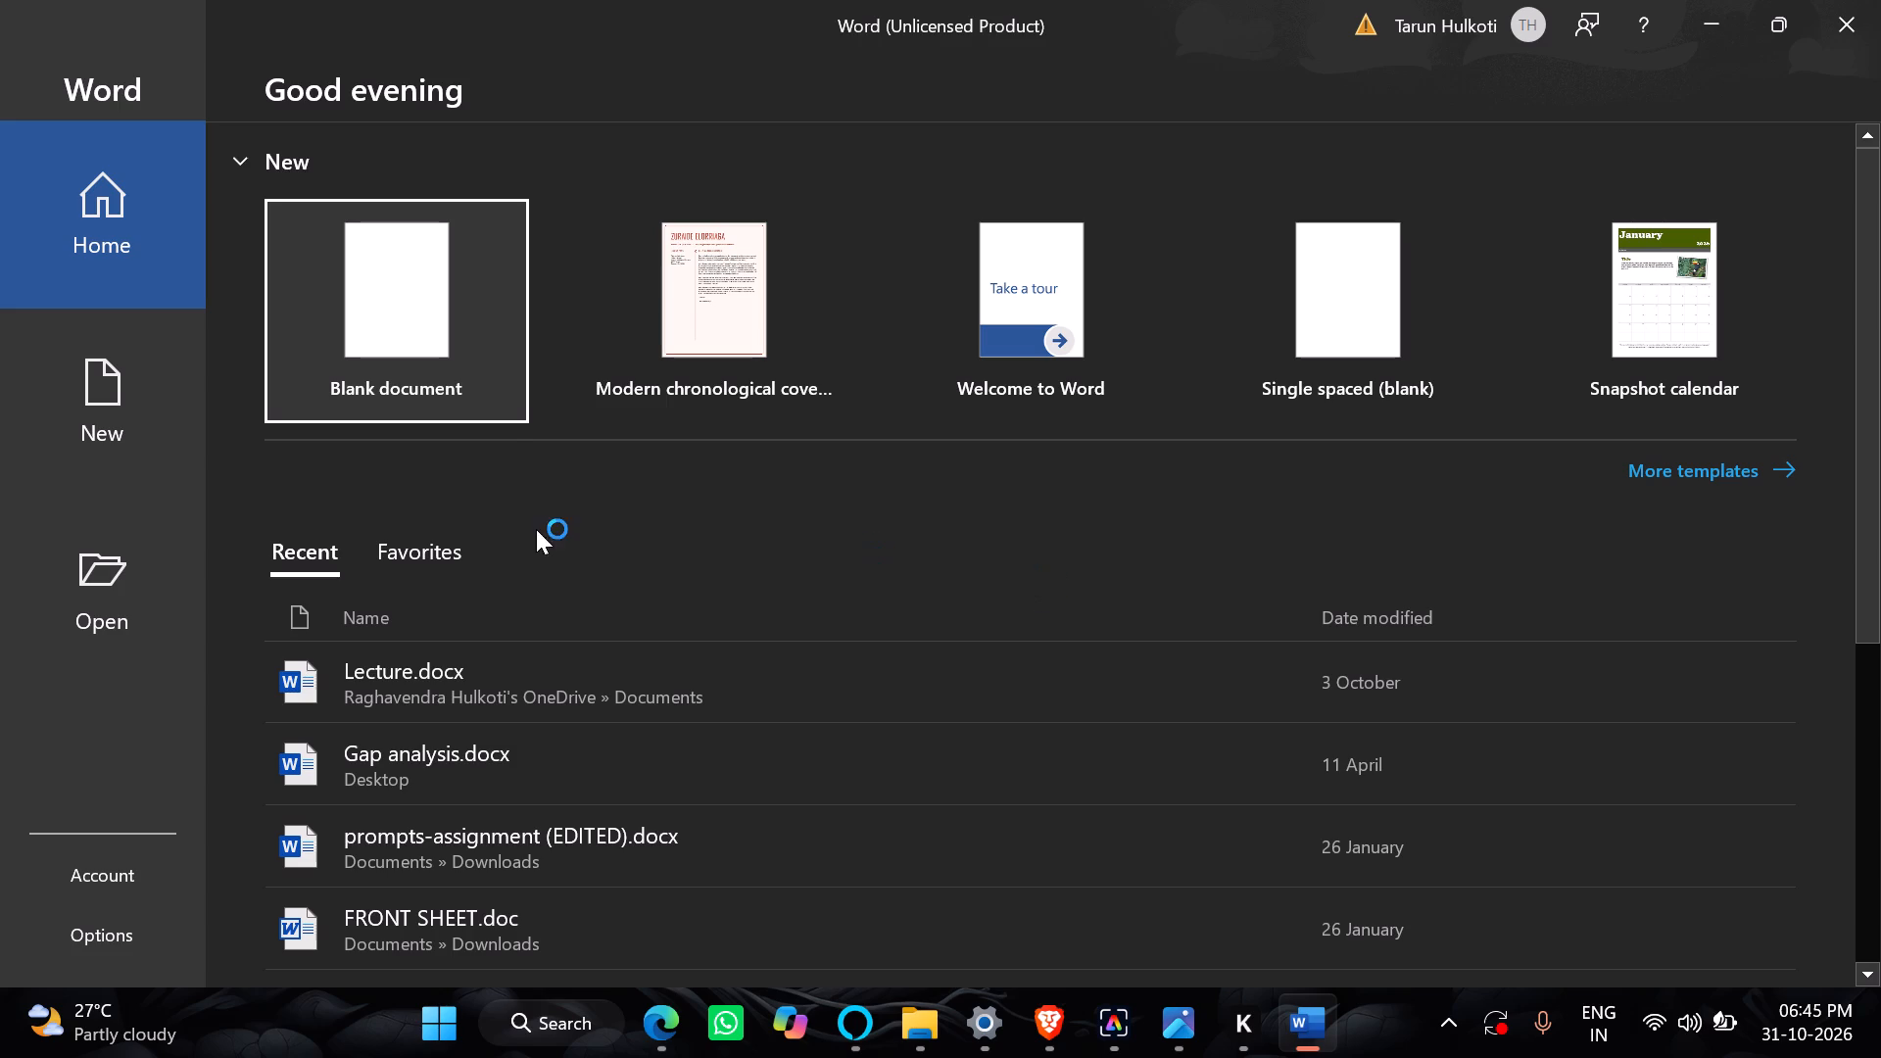
click(364, 300)
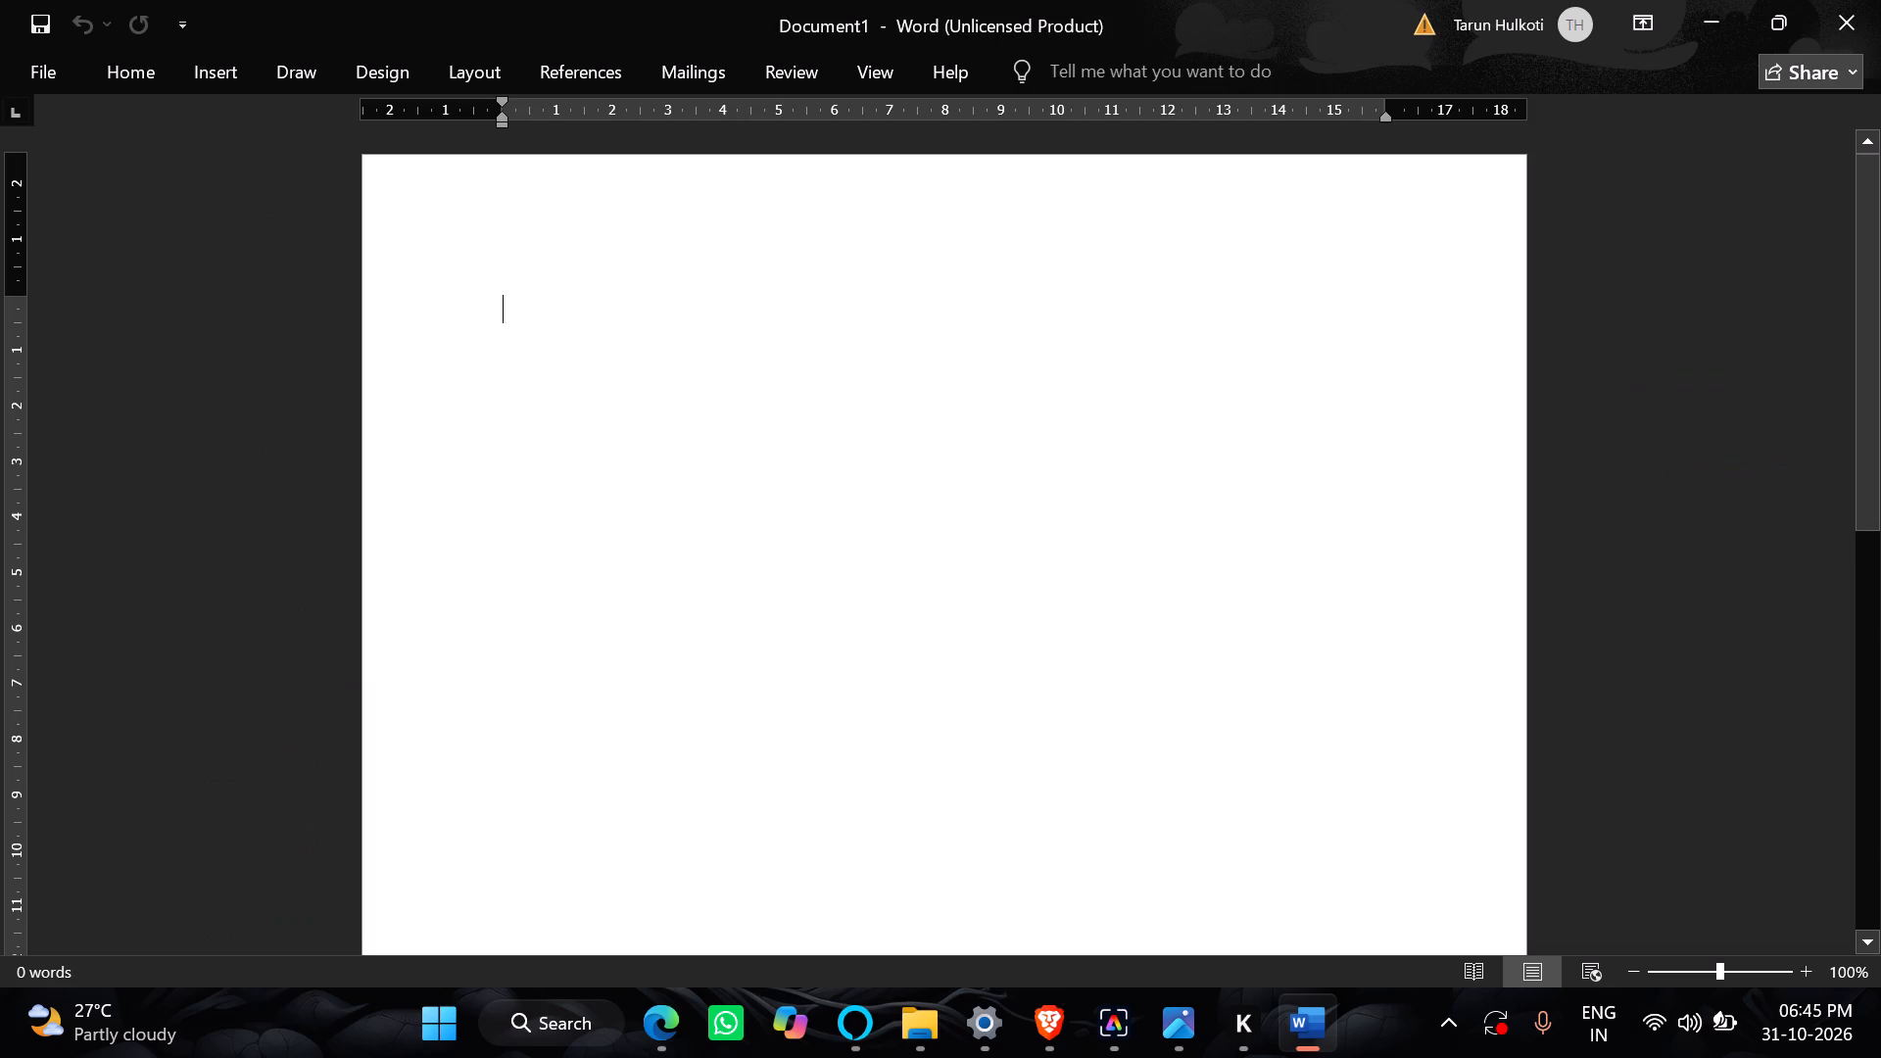
Paste the question "Identify the services provided by an operating system for user convenience." from the clipboard history as the first line.
key(super+v)
click(684, 715)
key(ctrl+v)
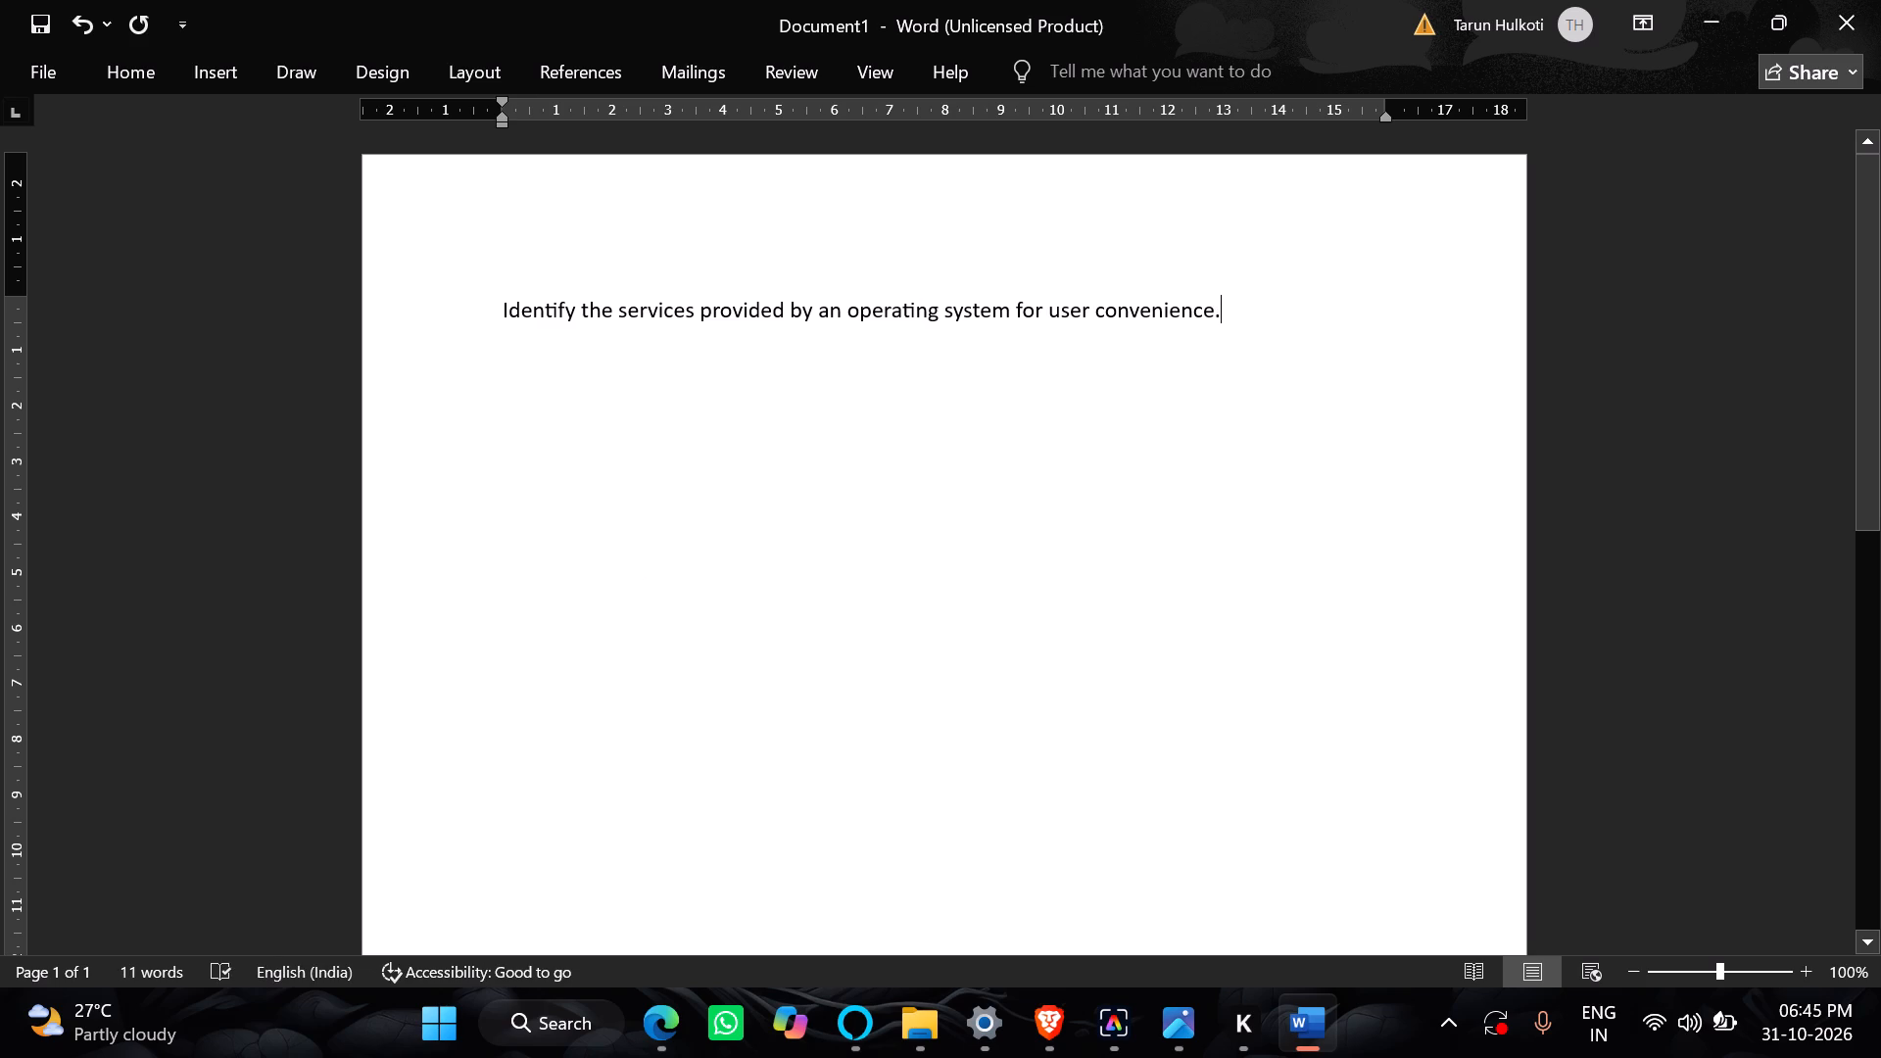
Start a new line after the question and paste the "# Services Provided by an Operating System for User Convenience" answer from the clipboard history.
click(511, 366)
click(561, 332)
key(Down)
key(Right)
key(Right)
key(Right)
key(Right)
key(Right)
key(Right)
key(Right)
key(Right)
key(Right)
key(Right)
key(Right)
key(Right)
key(Right)
key(Right)
key(Right)
key(Right)
key(Right)
key(Right)
key(Right)
key(Right)
key(Right)
key(Right)
key(Right)
key(Right)
key(Right)
key(Right)
key(Return)
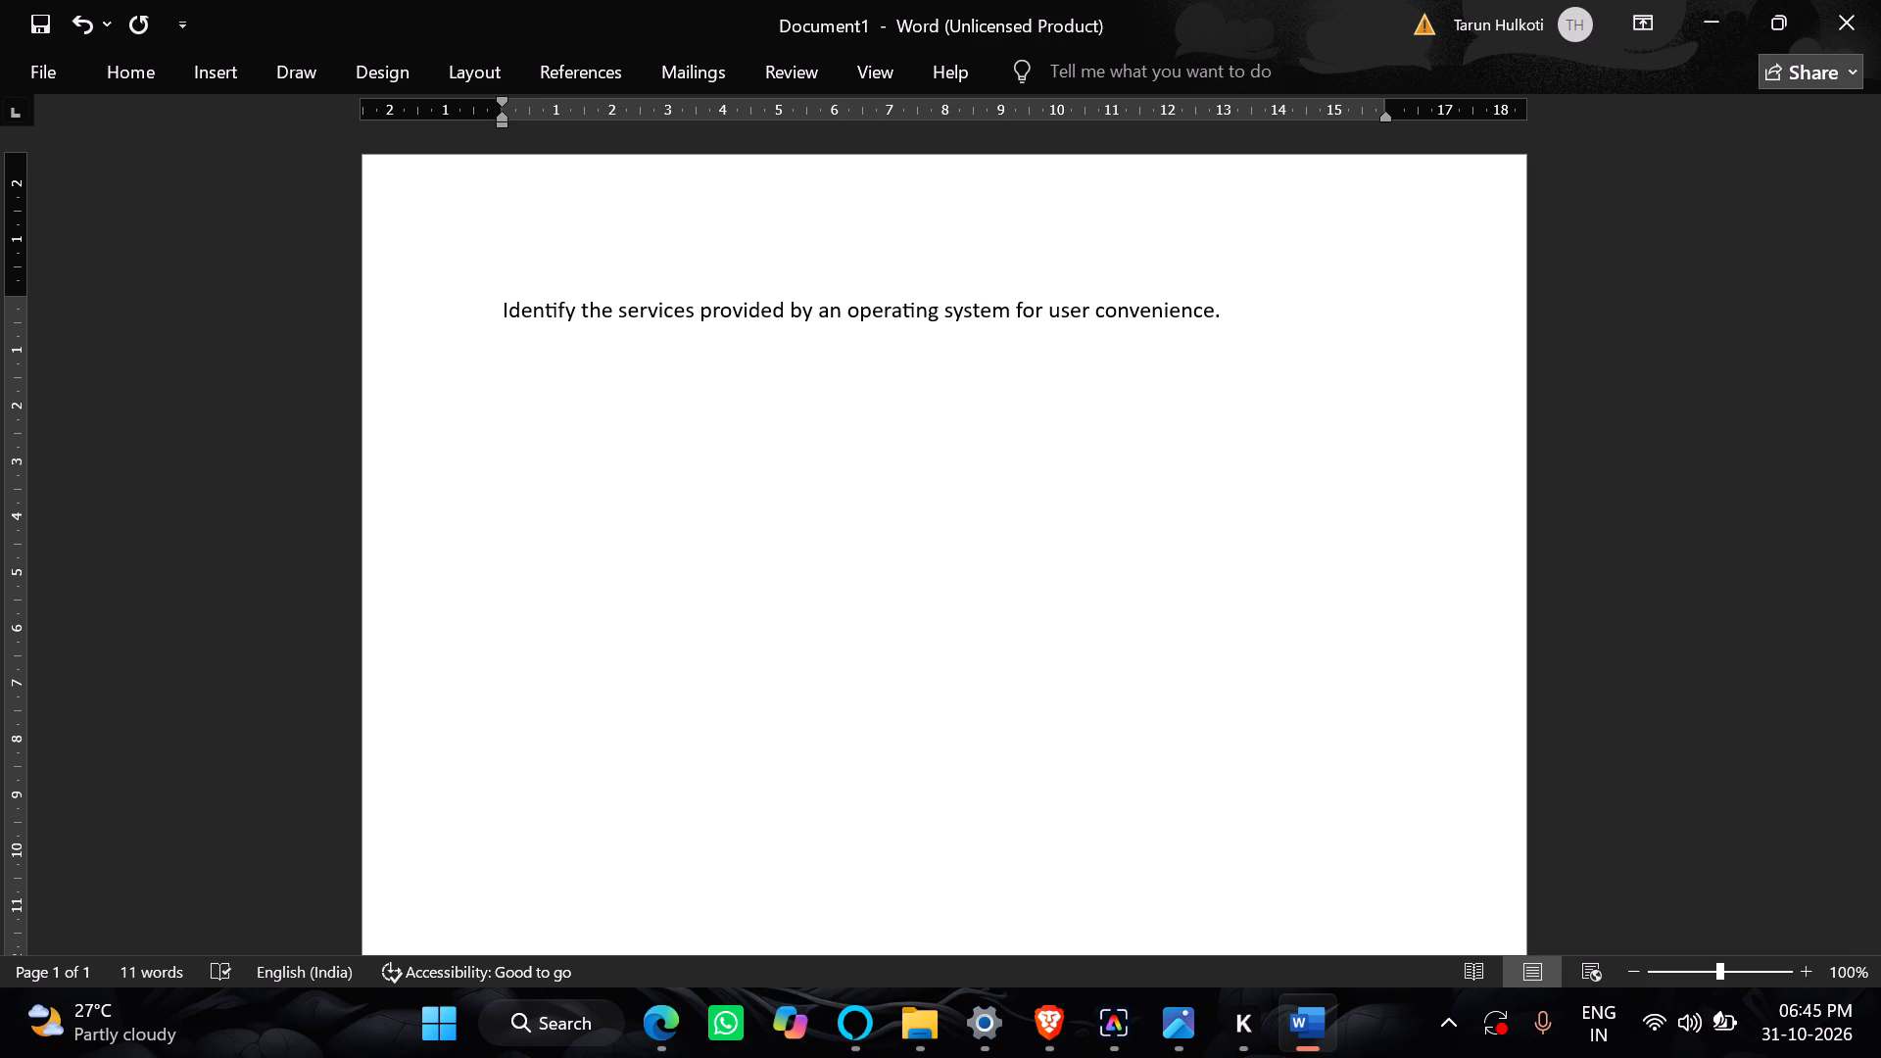
key(ctrl+v)
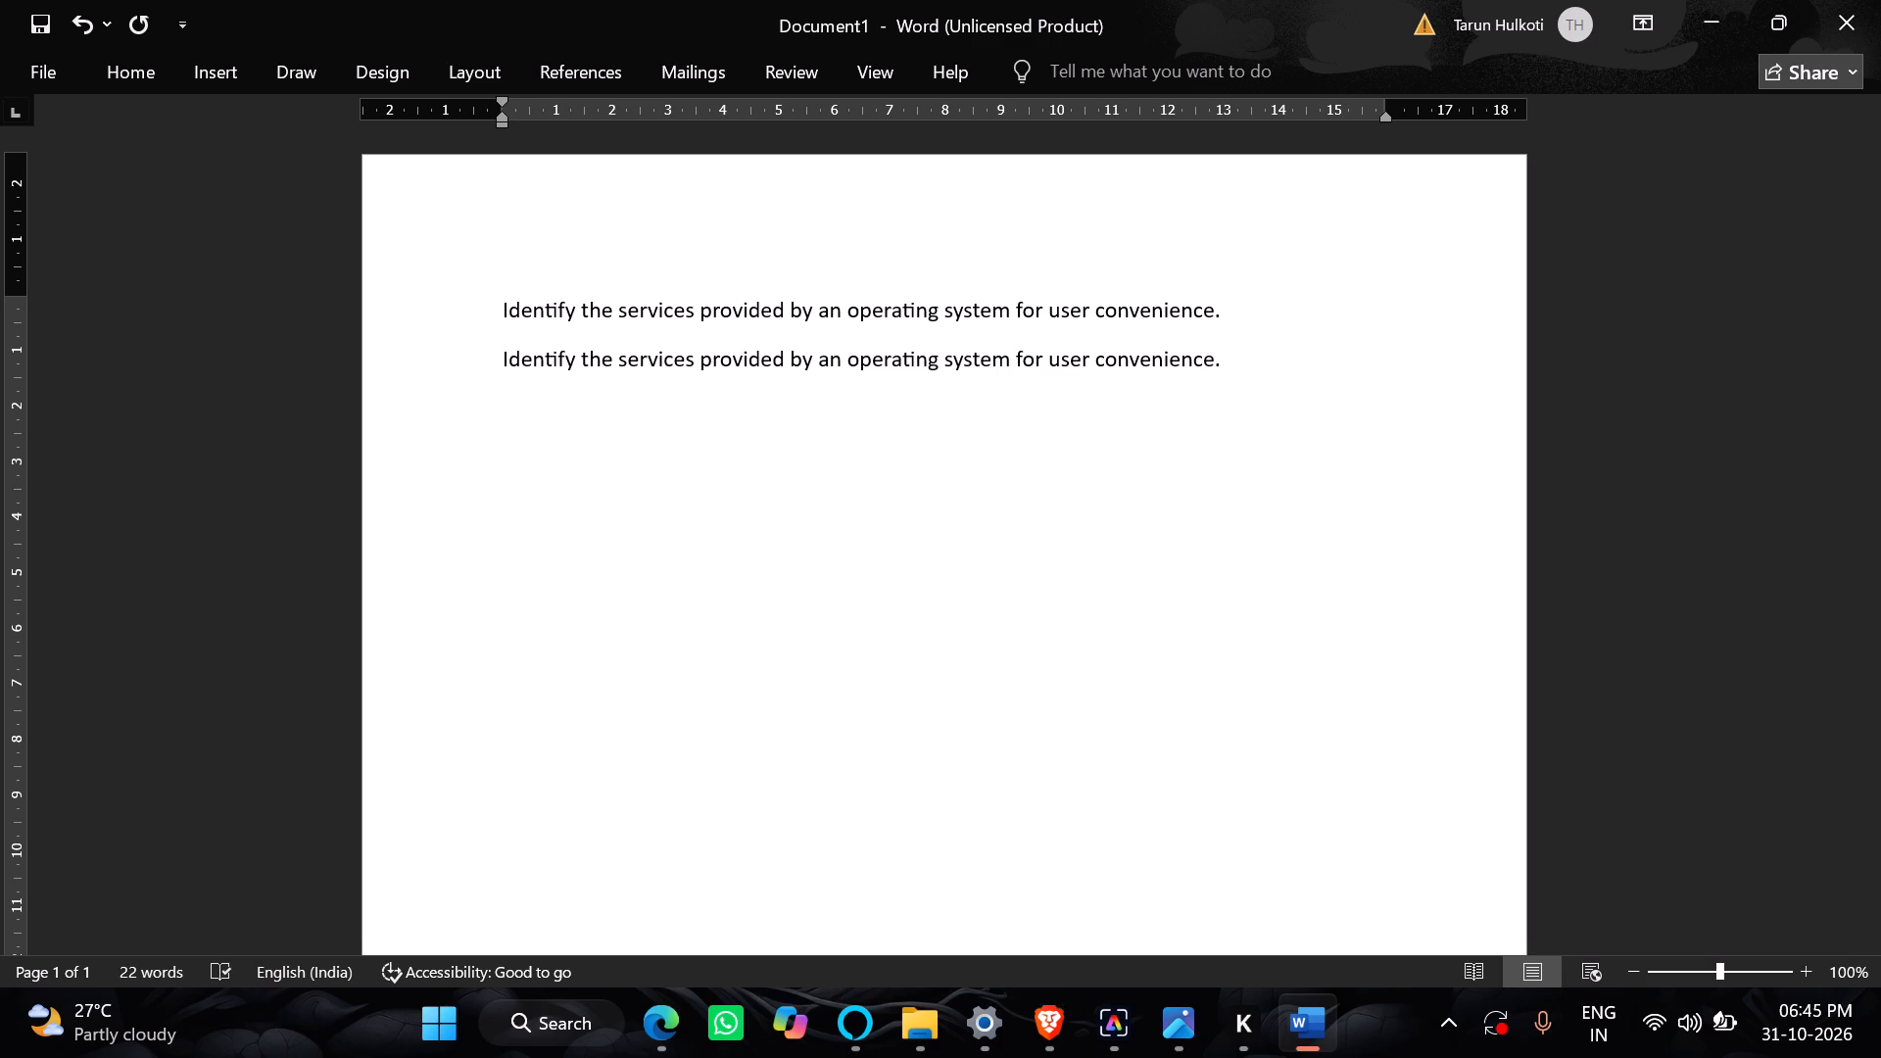
key(ctrl+z)
key(super+v)
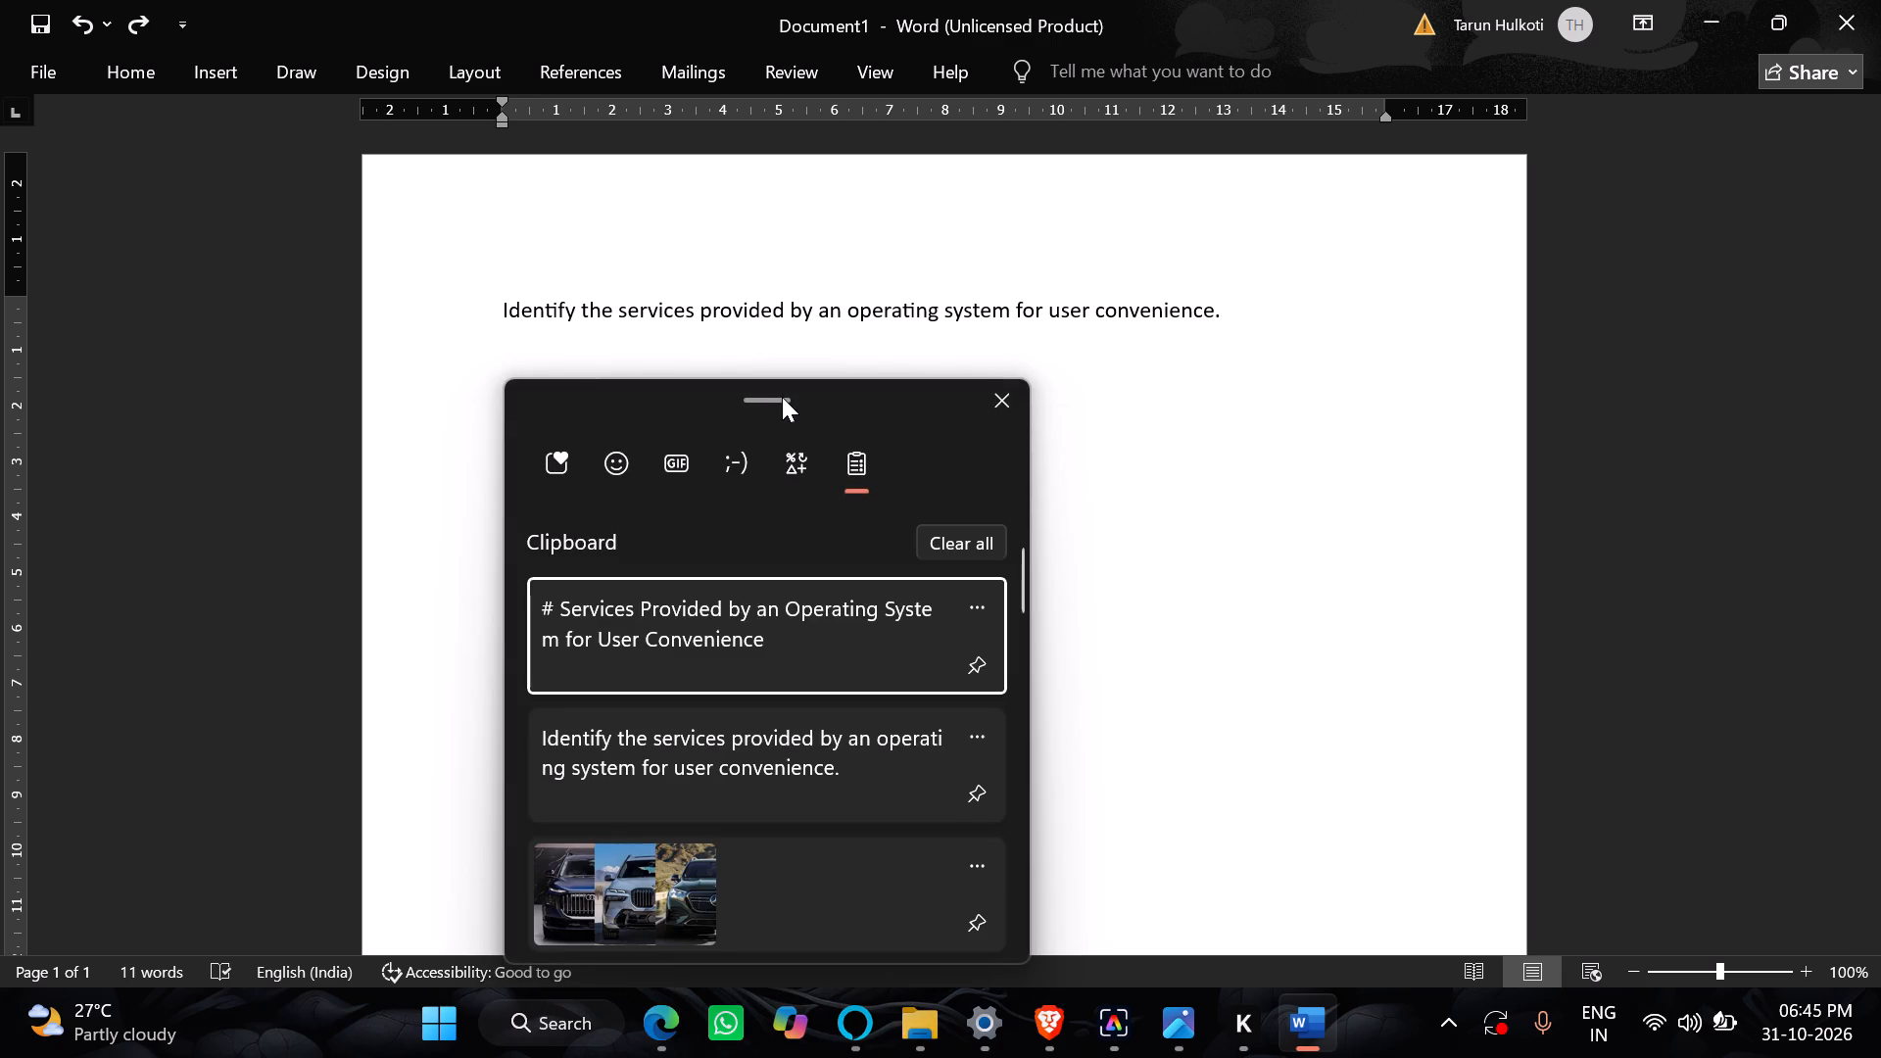
click(794, 660)
key(ctrl+v)
Delete the closing text from "VTU Exam Tip" to the end of the document.
scroll(743, 594, up, 5)
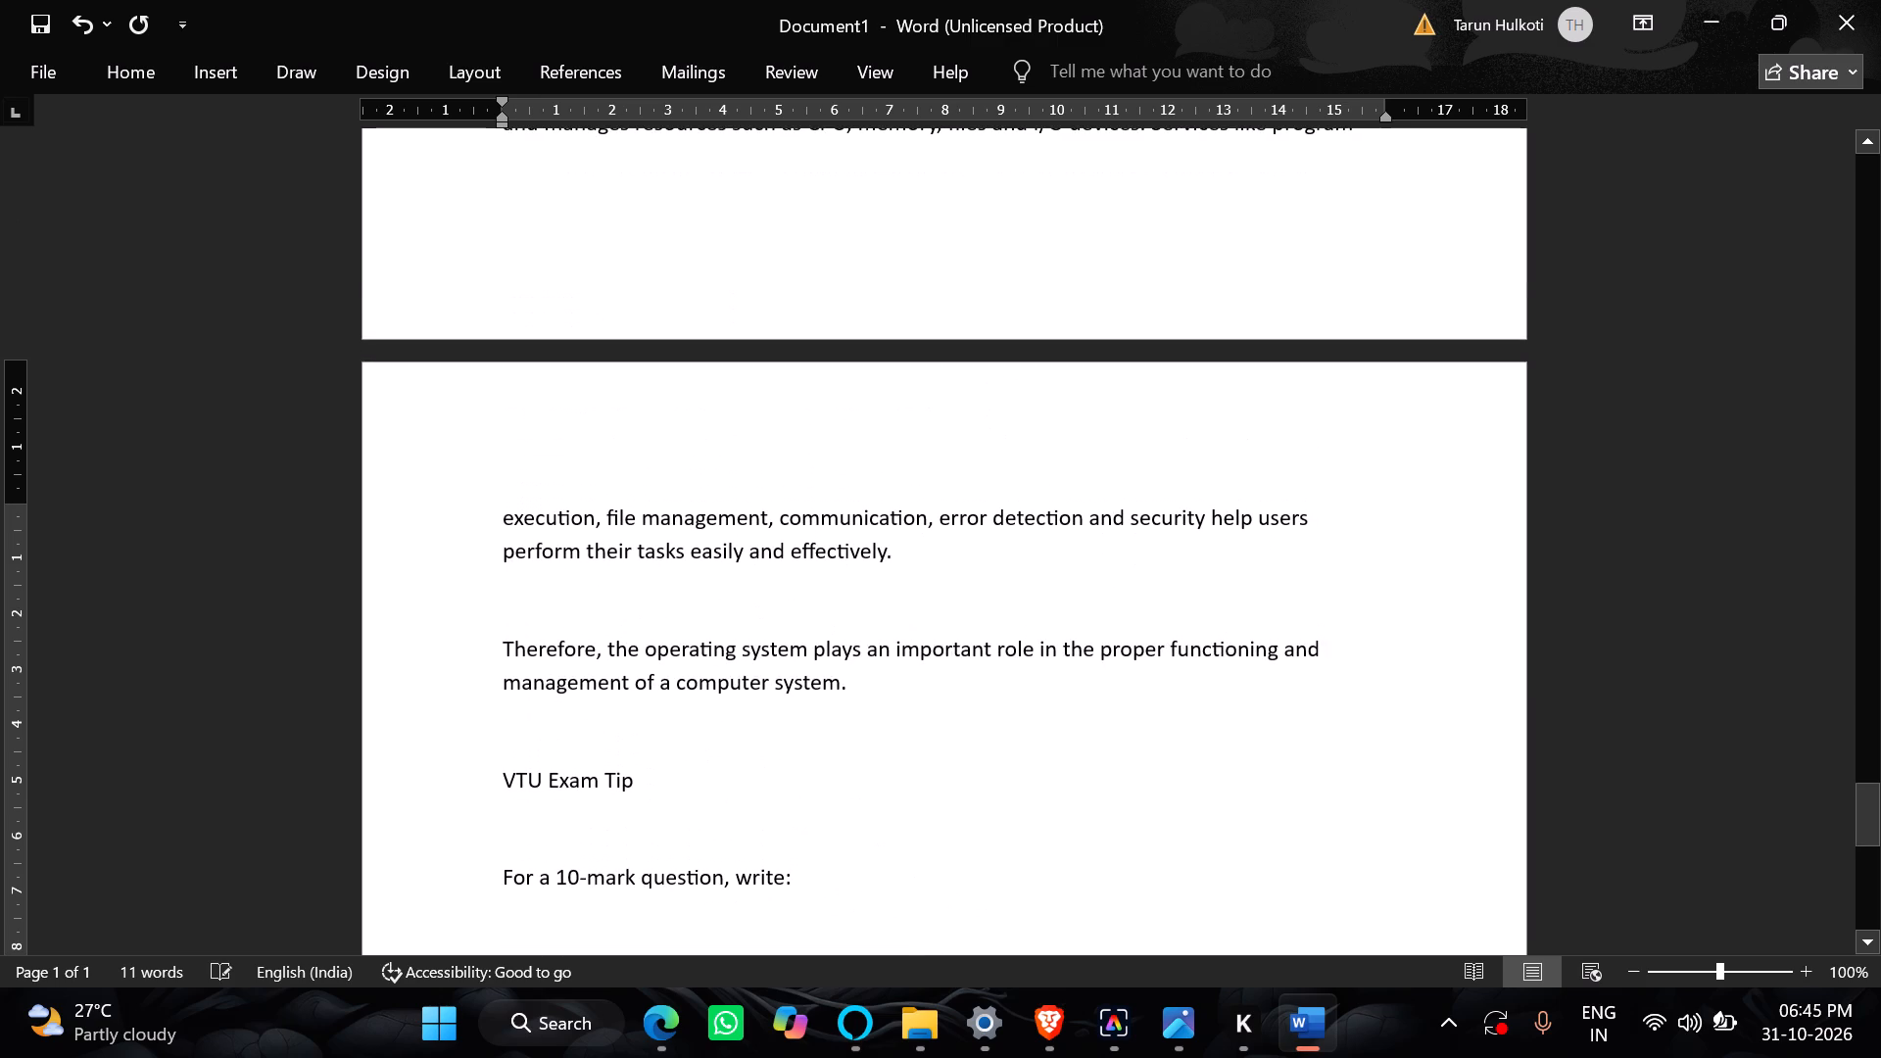
scroll(618, 802, down, 5)
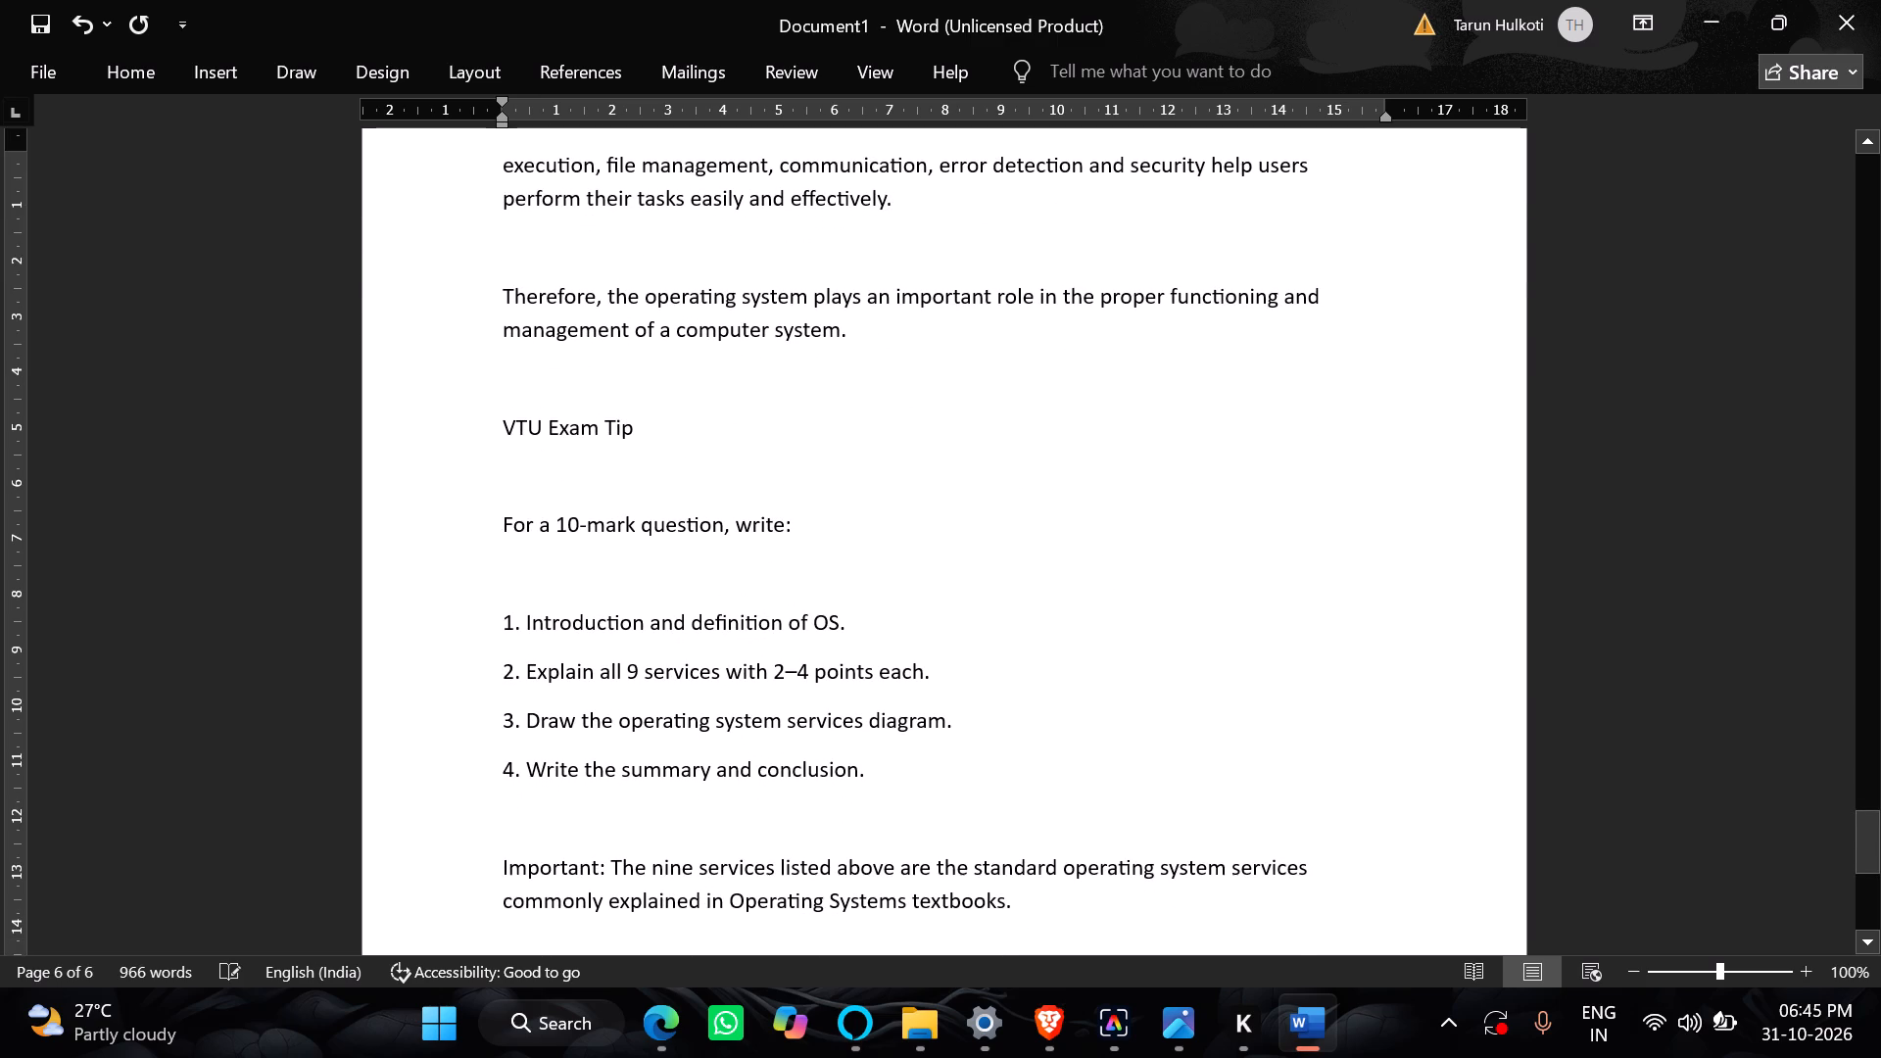
drag(503, 429, 1048, 818)
scroll(1048, 818, down, 4)
key(BackSpace)
Delete everything from the "## 3. Diagram – Operating System Services" heading through the summary and conclusion to the end of the document.
scroll(1086, 842, up, 11)
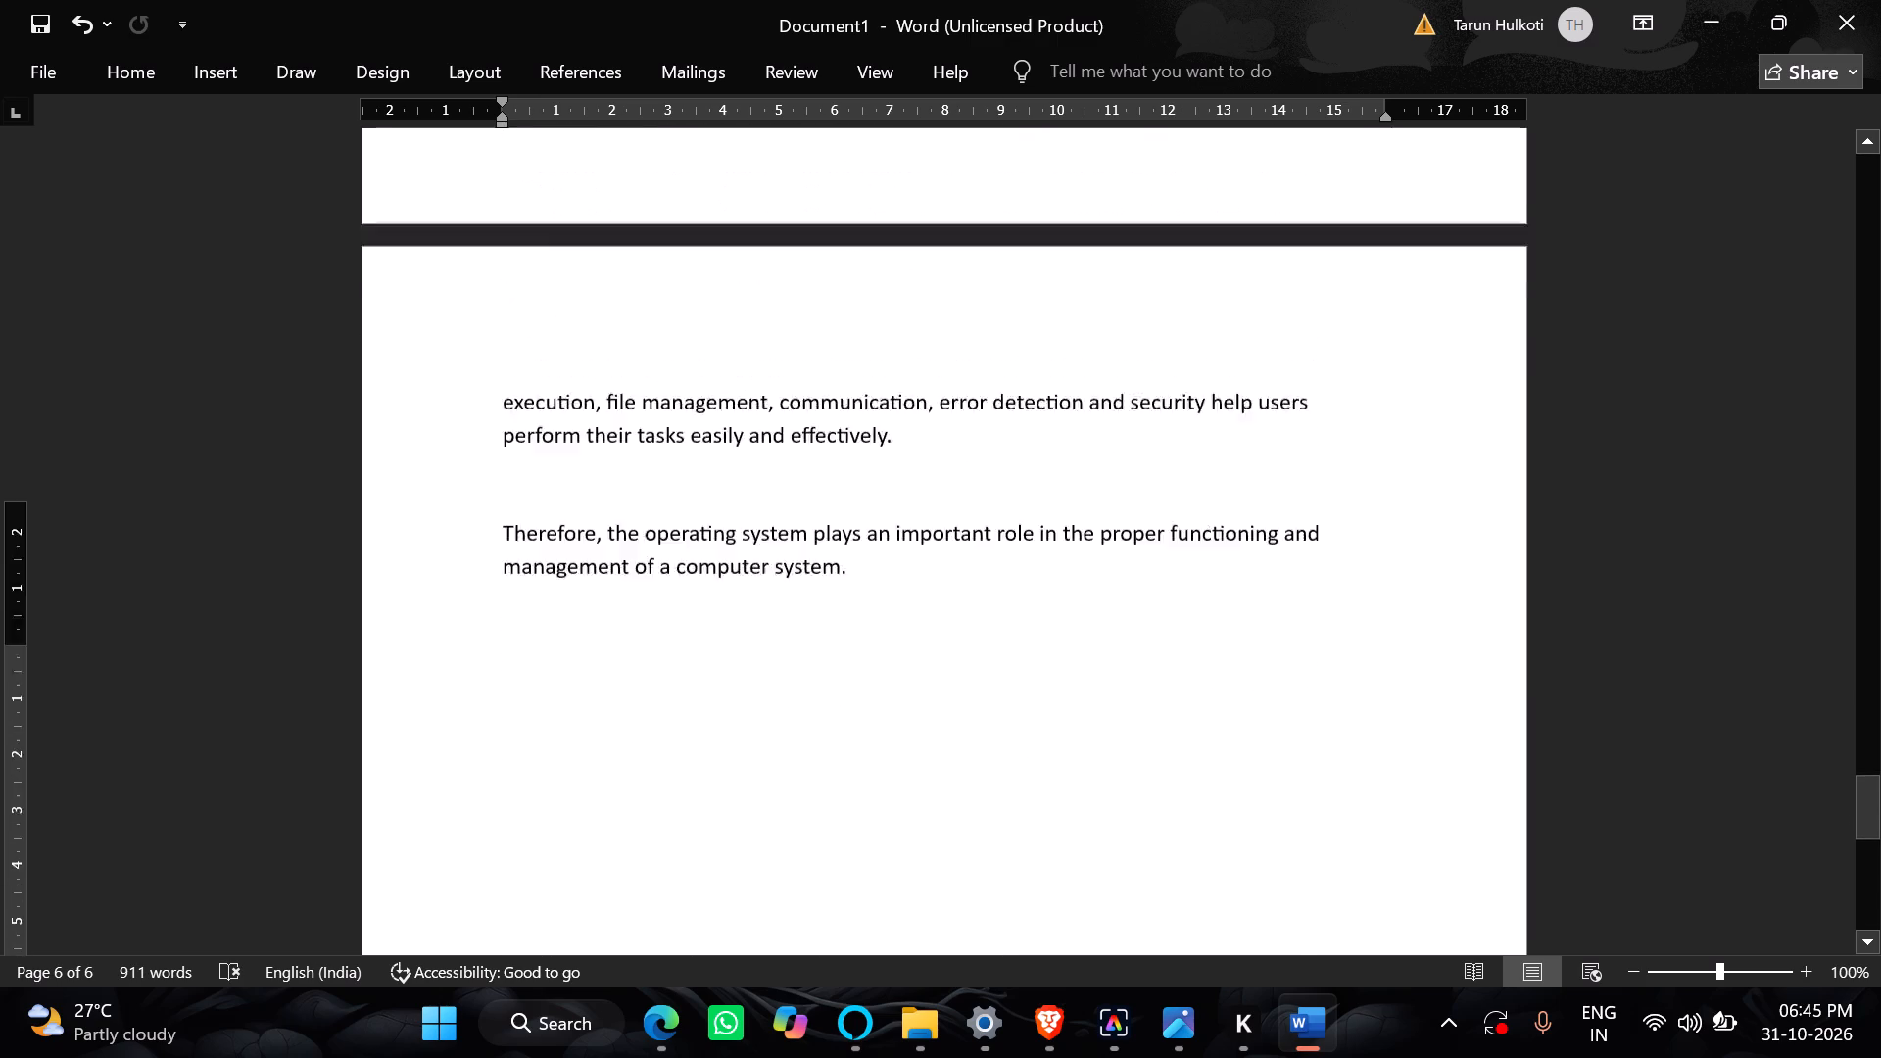
scroll(1082, 846, up, 13)
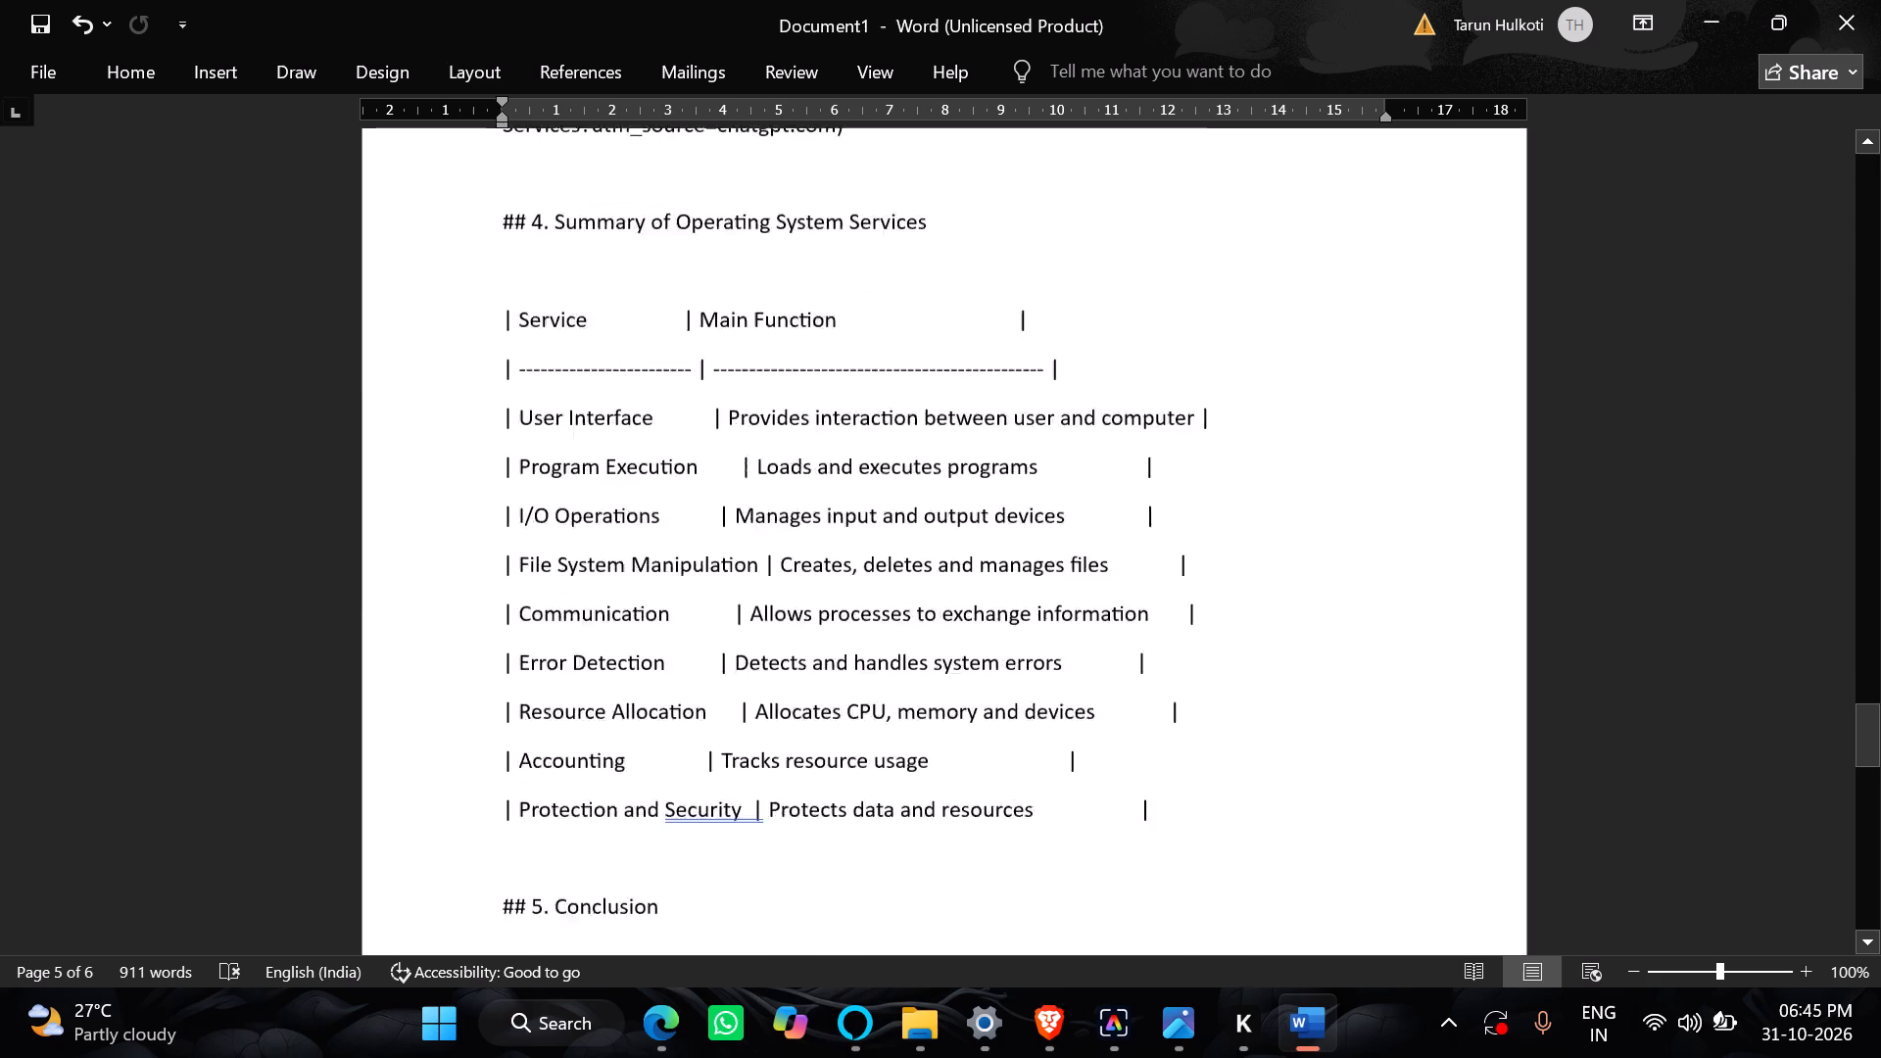
scroll(1048, 846, up, 3)
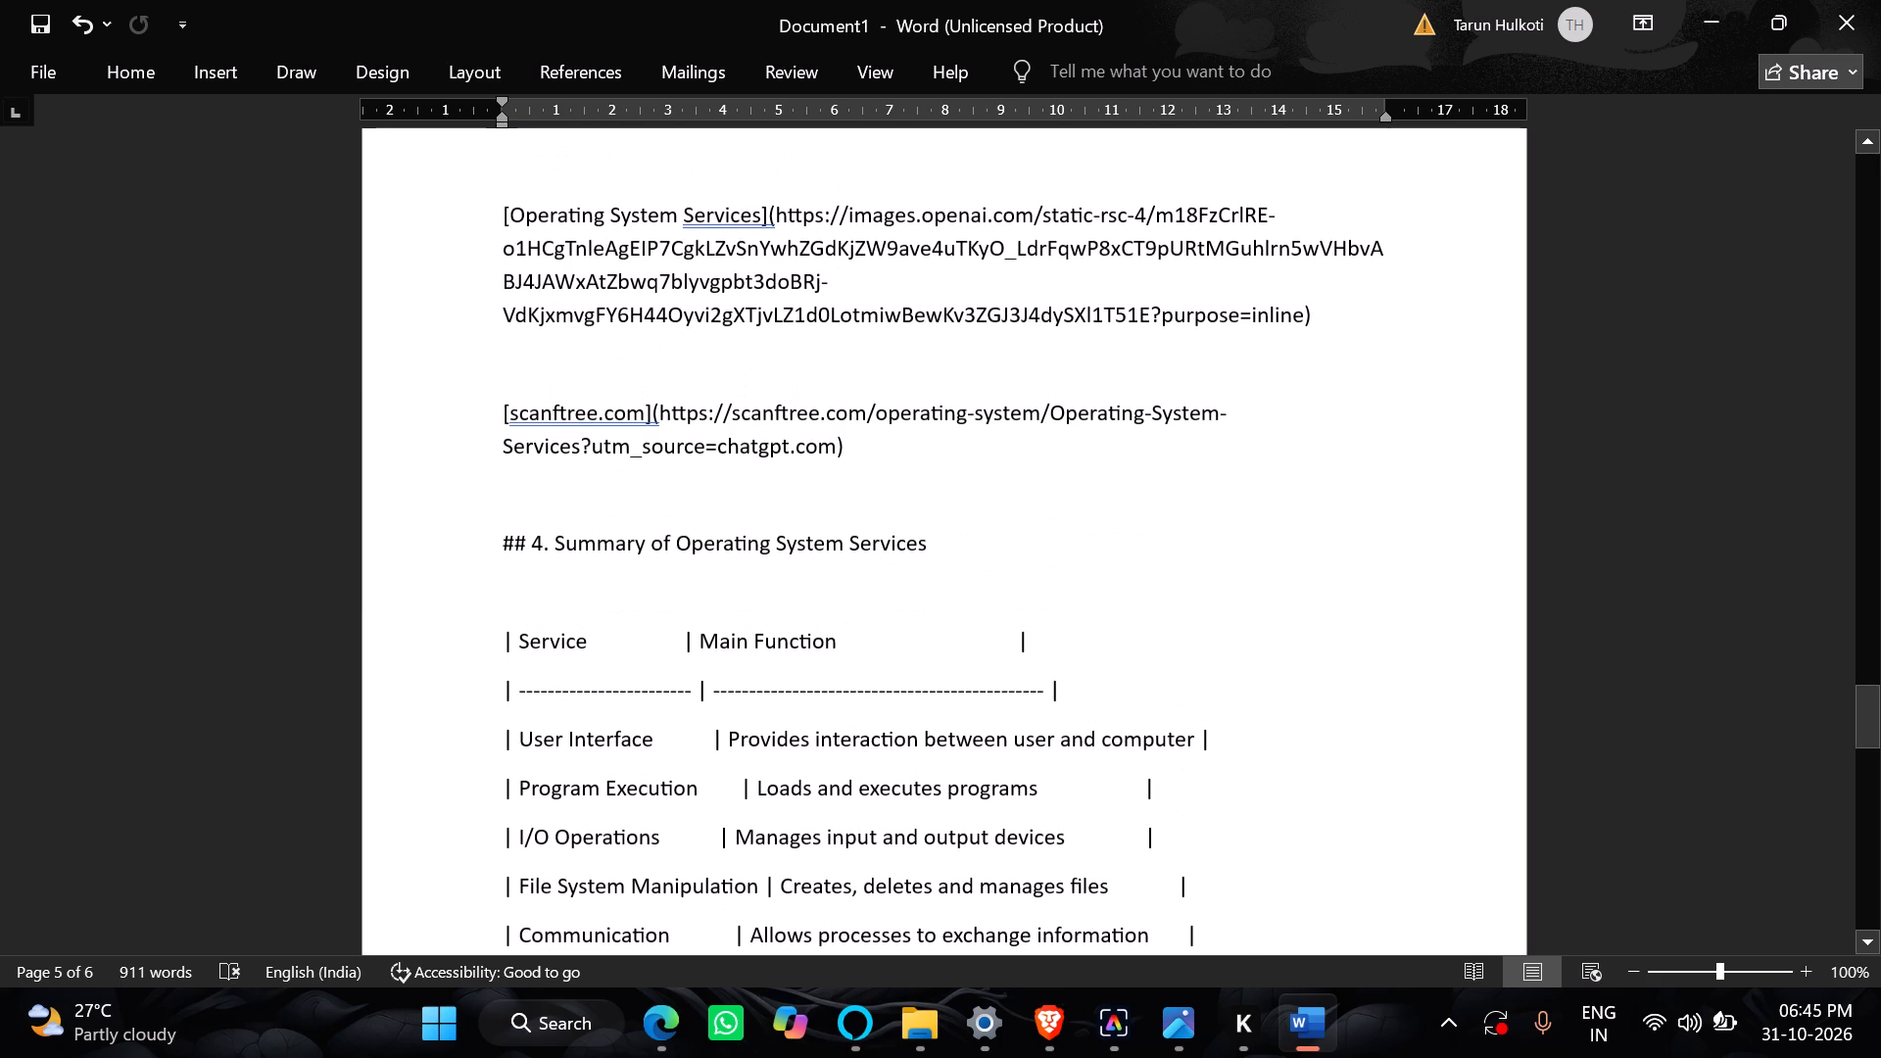
scroll(524, 531, up, 7)
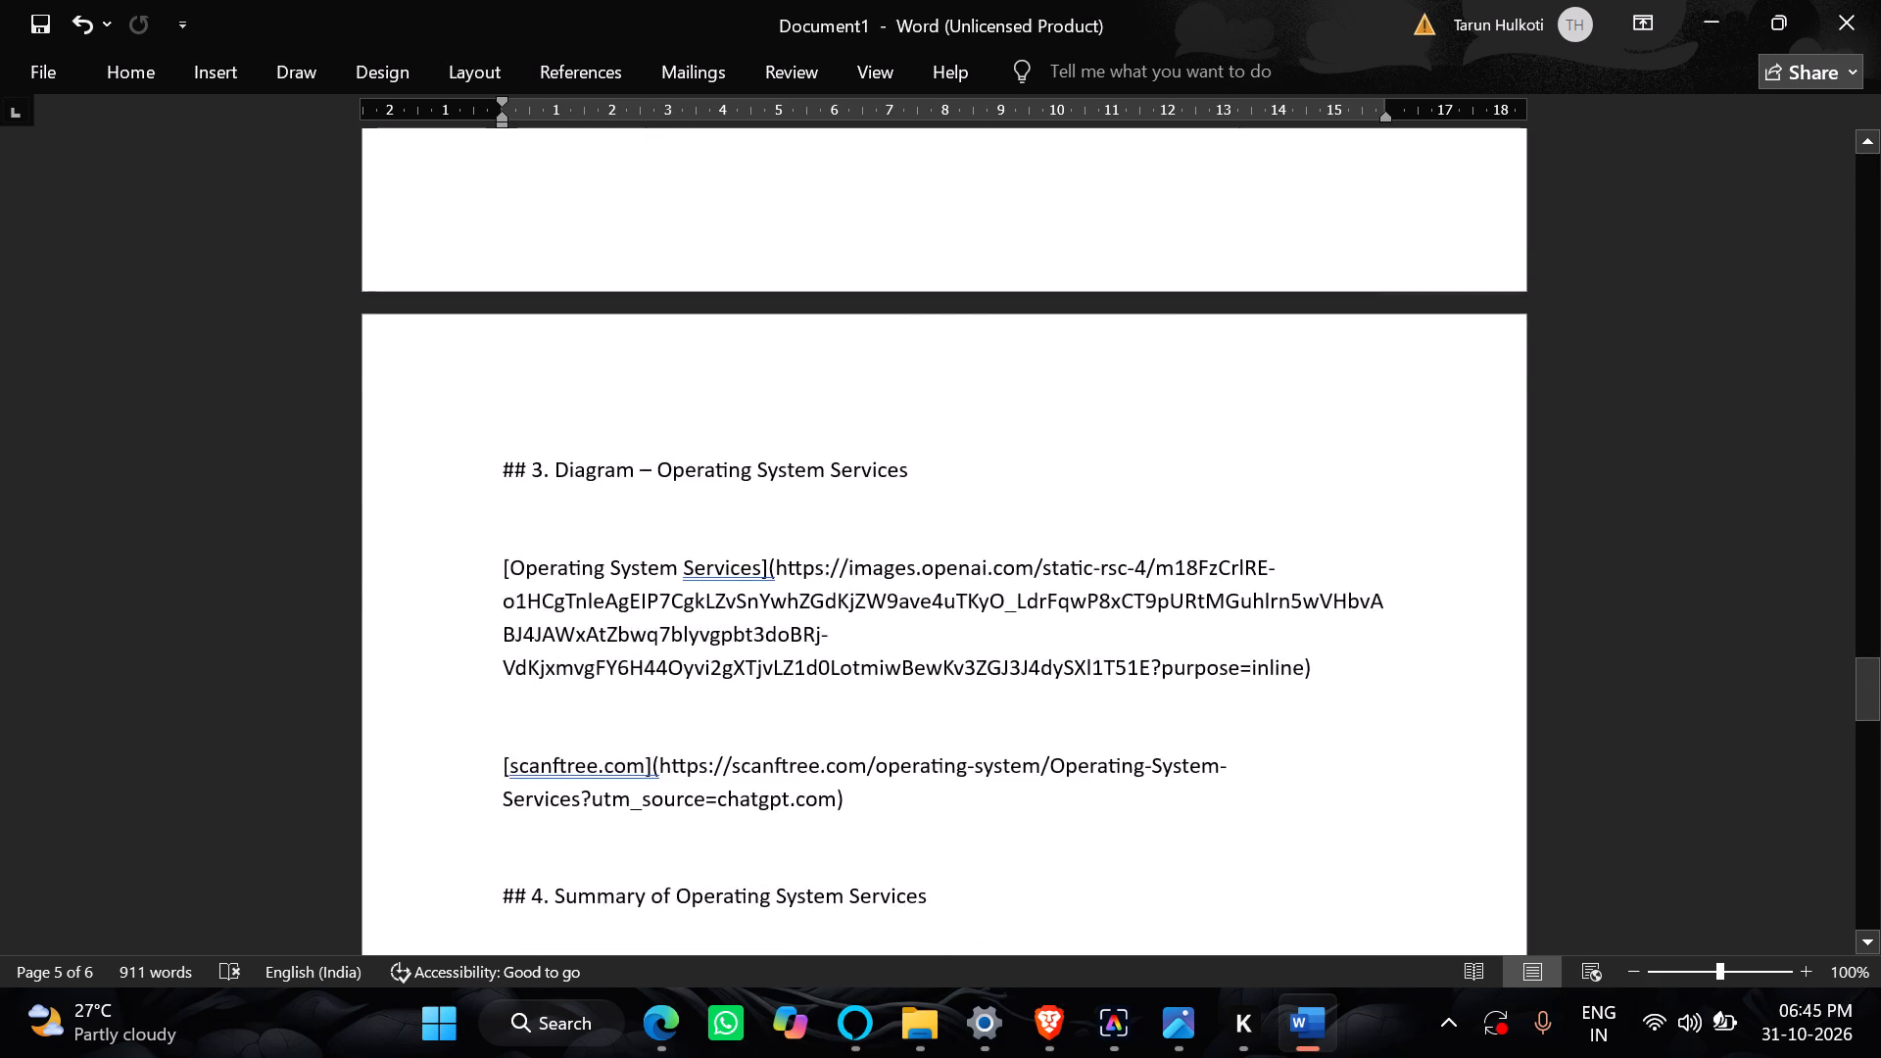
scroll(530, 537, up, 20)
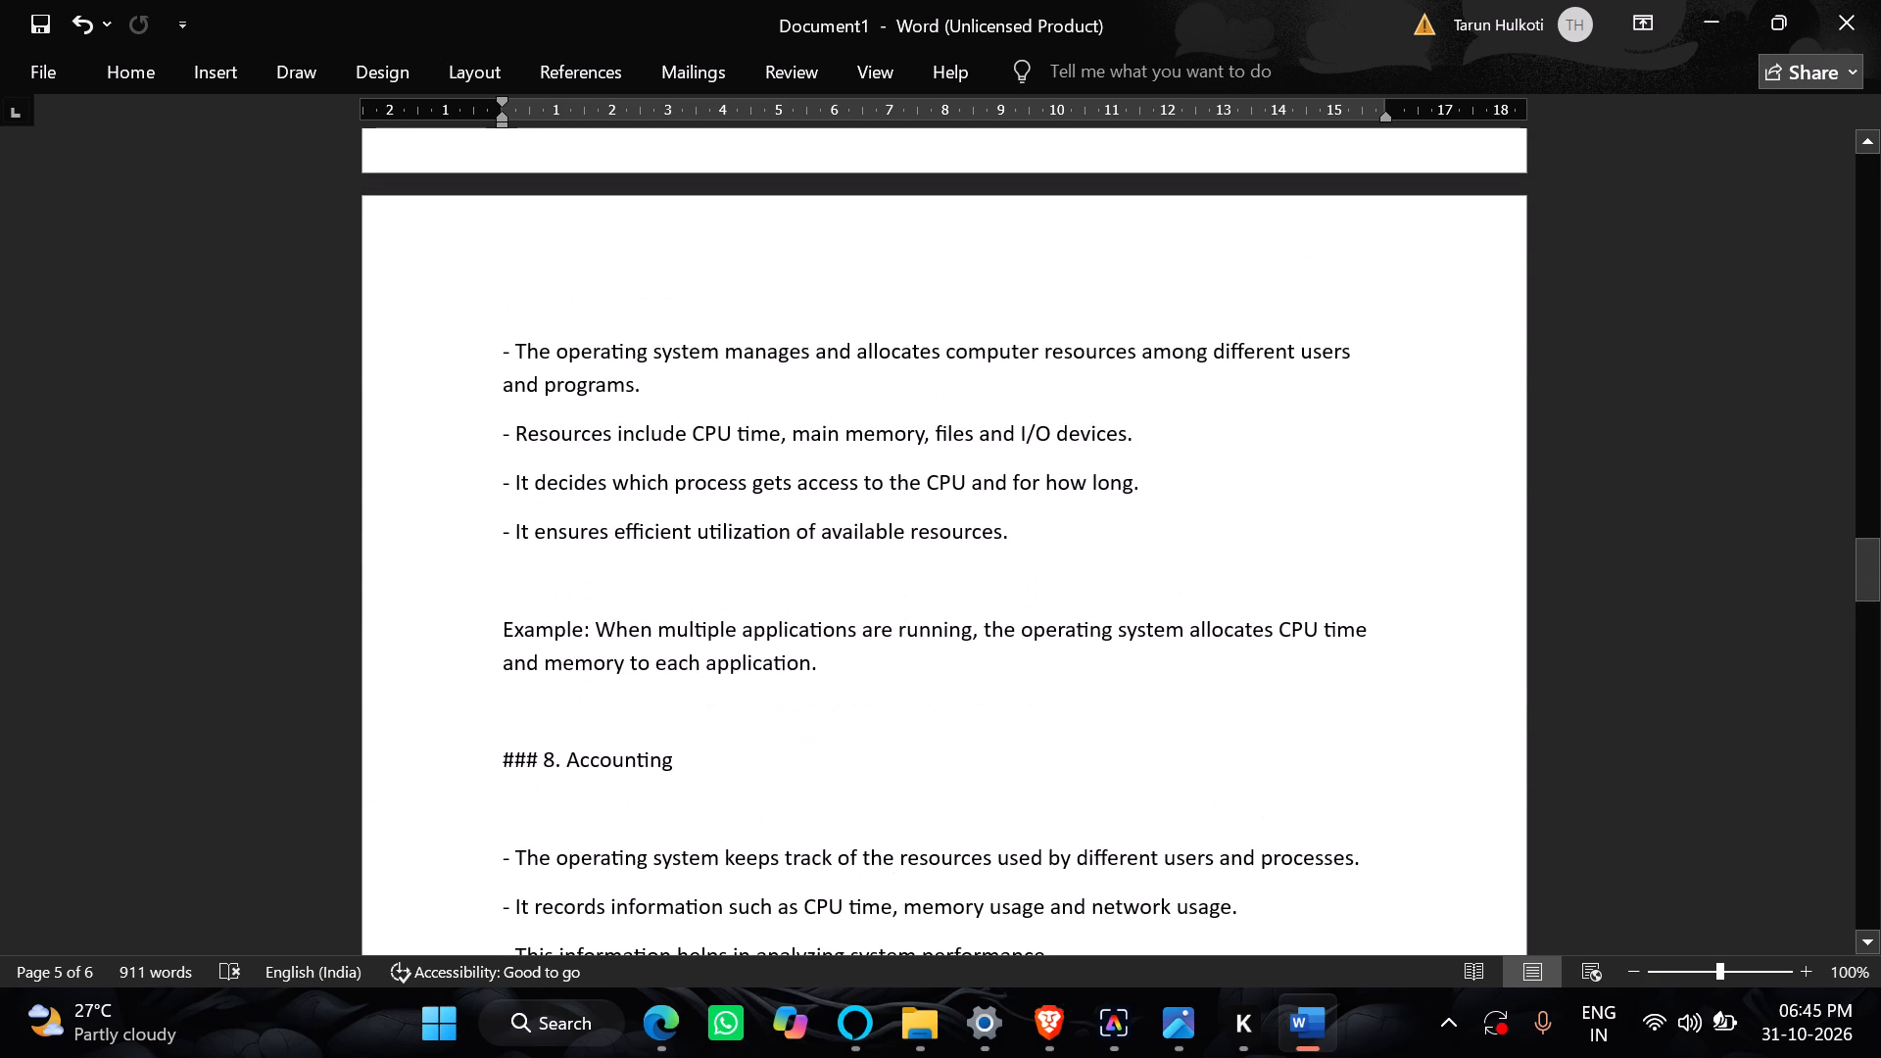
scroll(541, 568, down, 16)
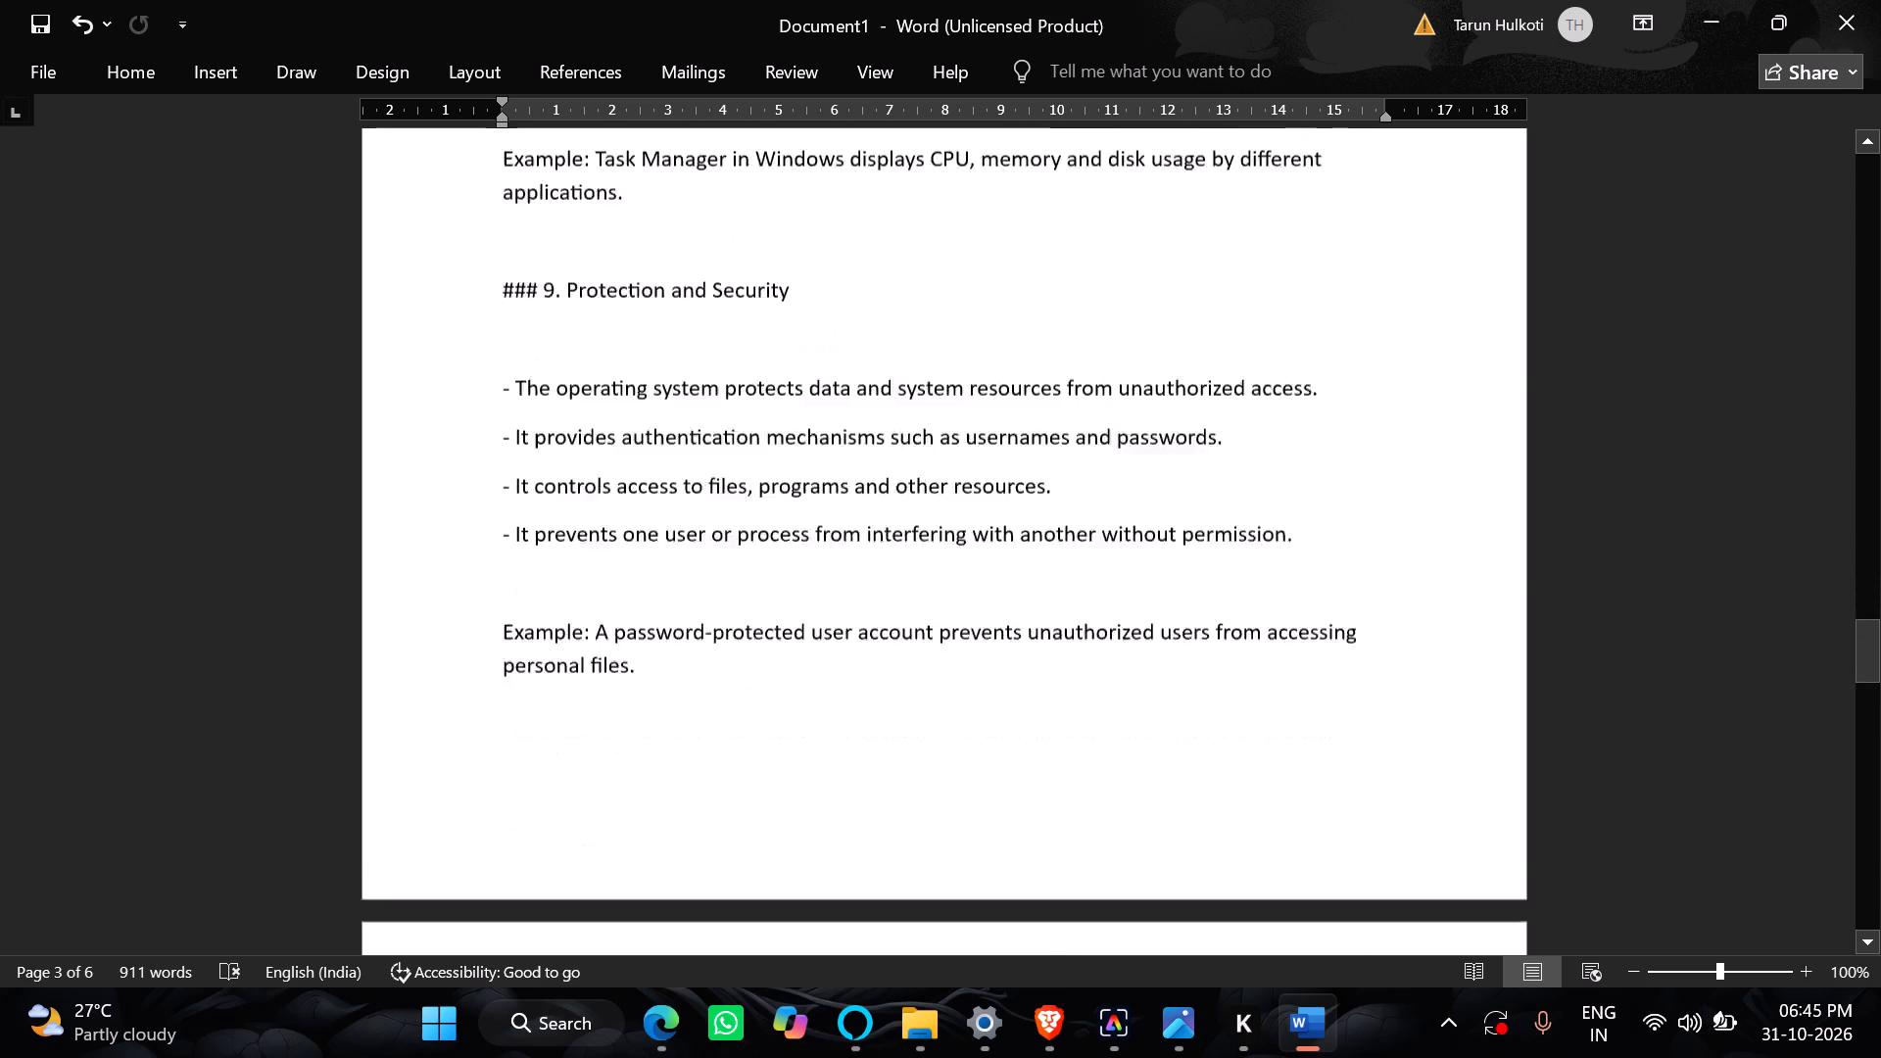
scroll(471, 467, down, 4)
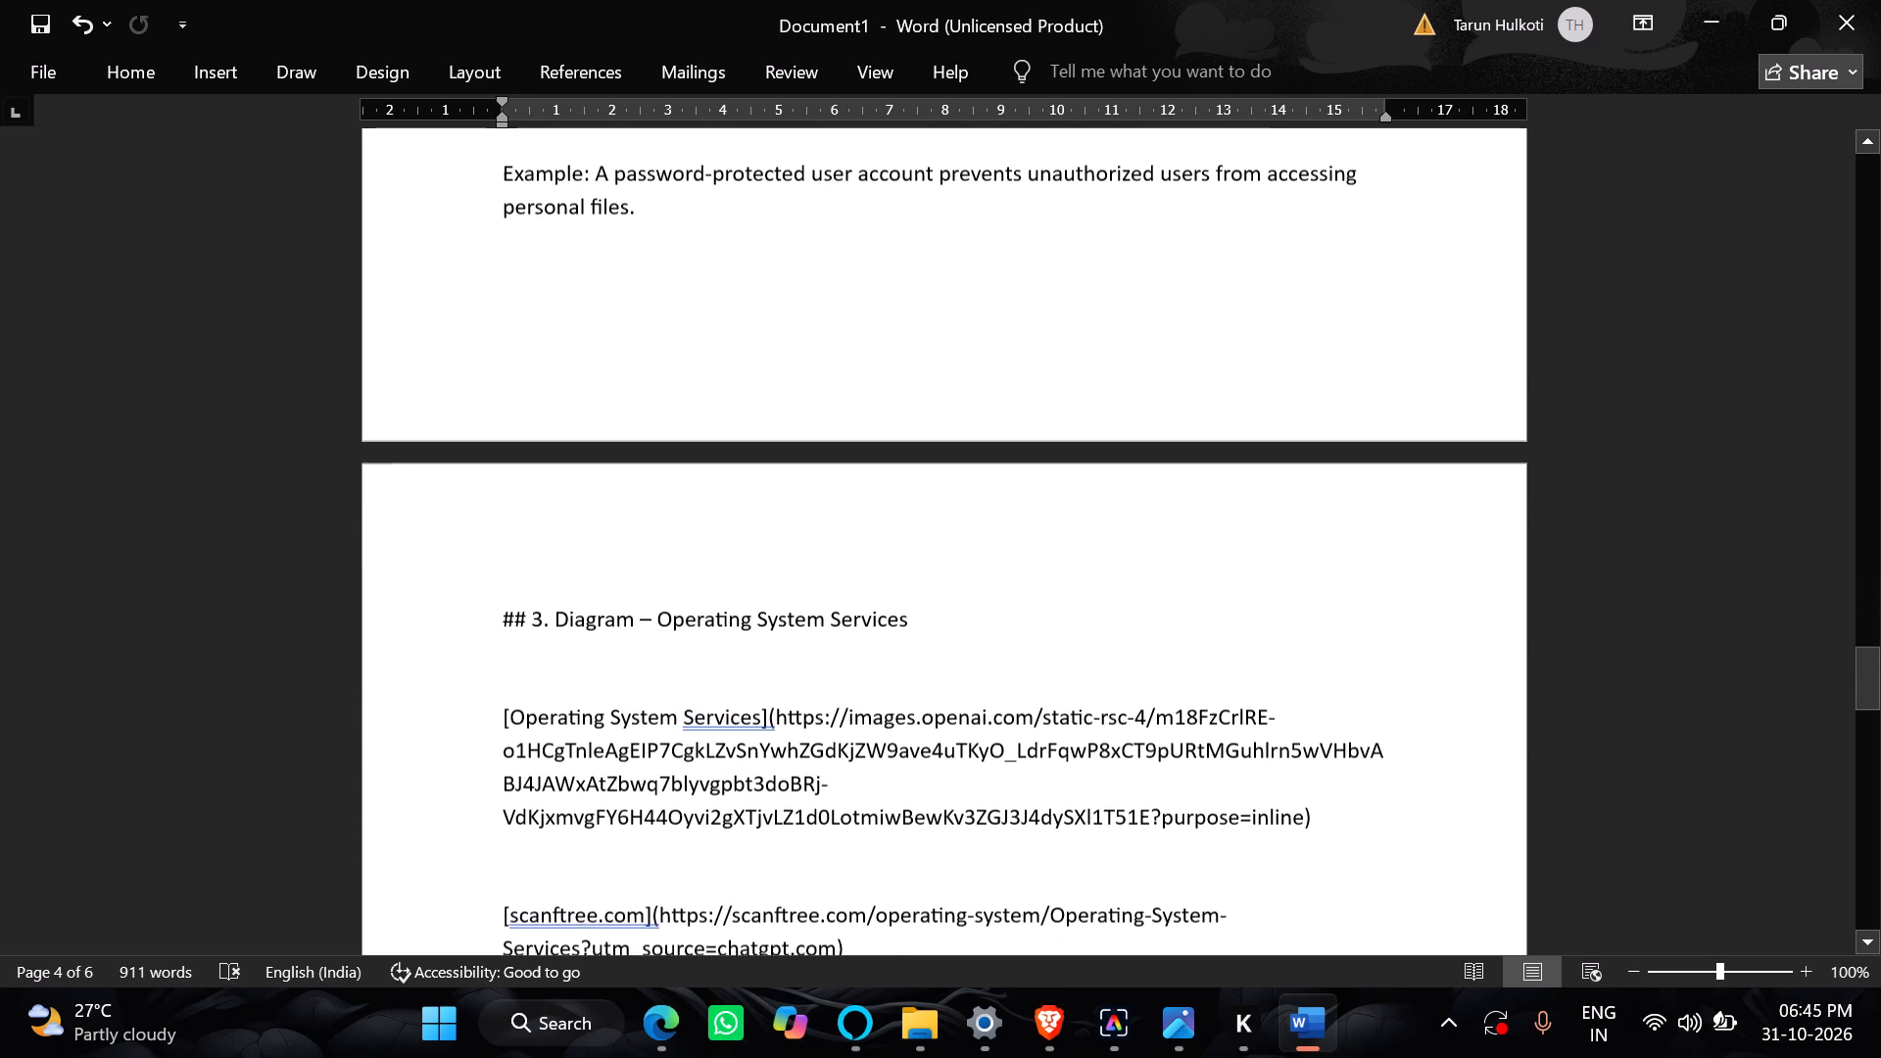
drag(492, 603, 769, 911)
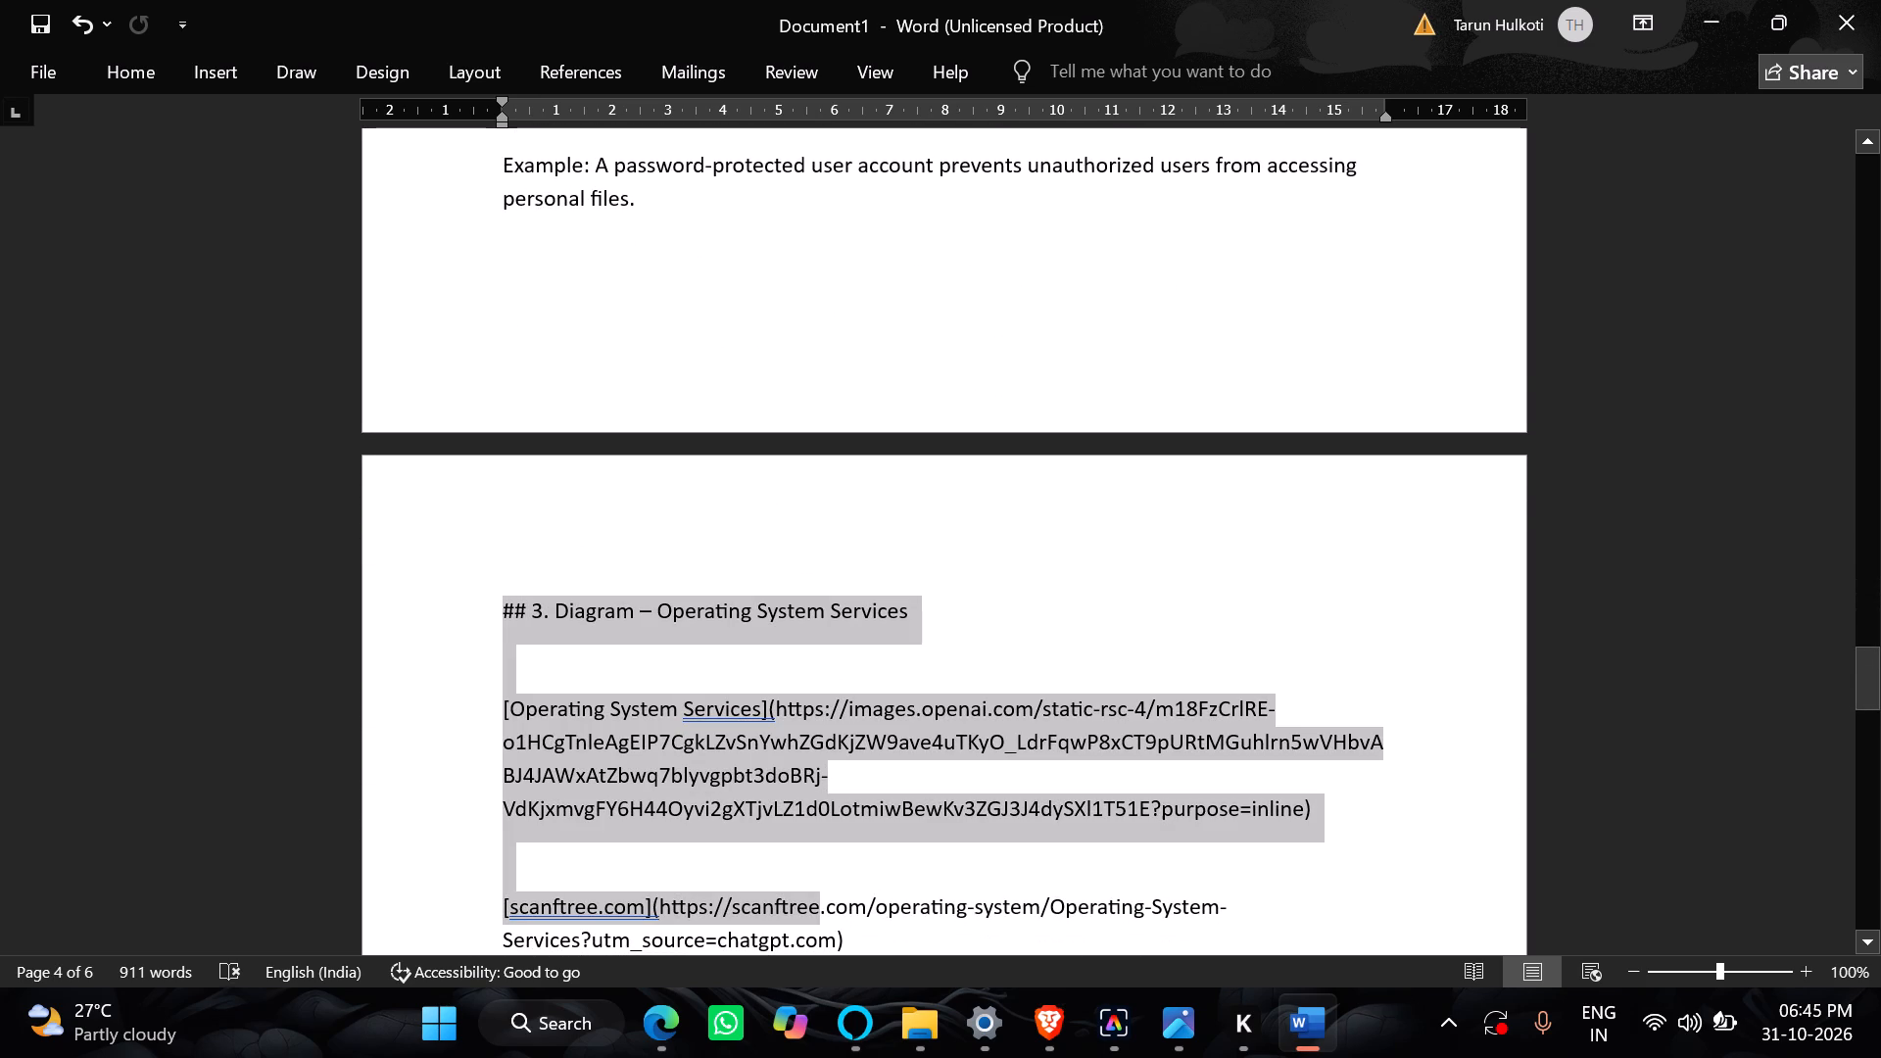
drag(769, 911, 710, 859)
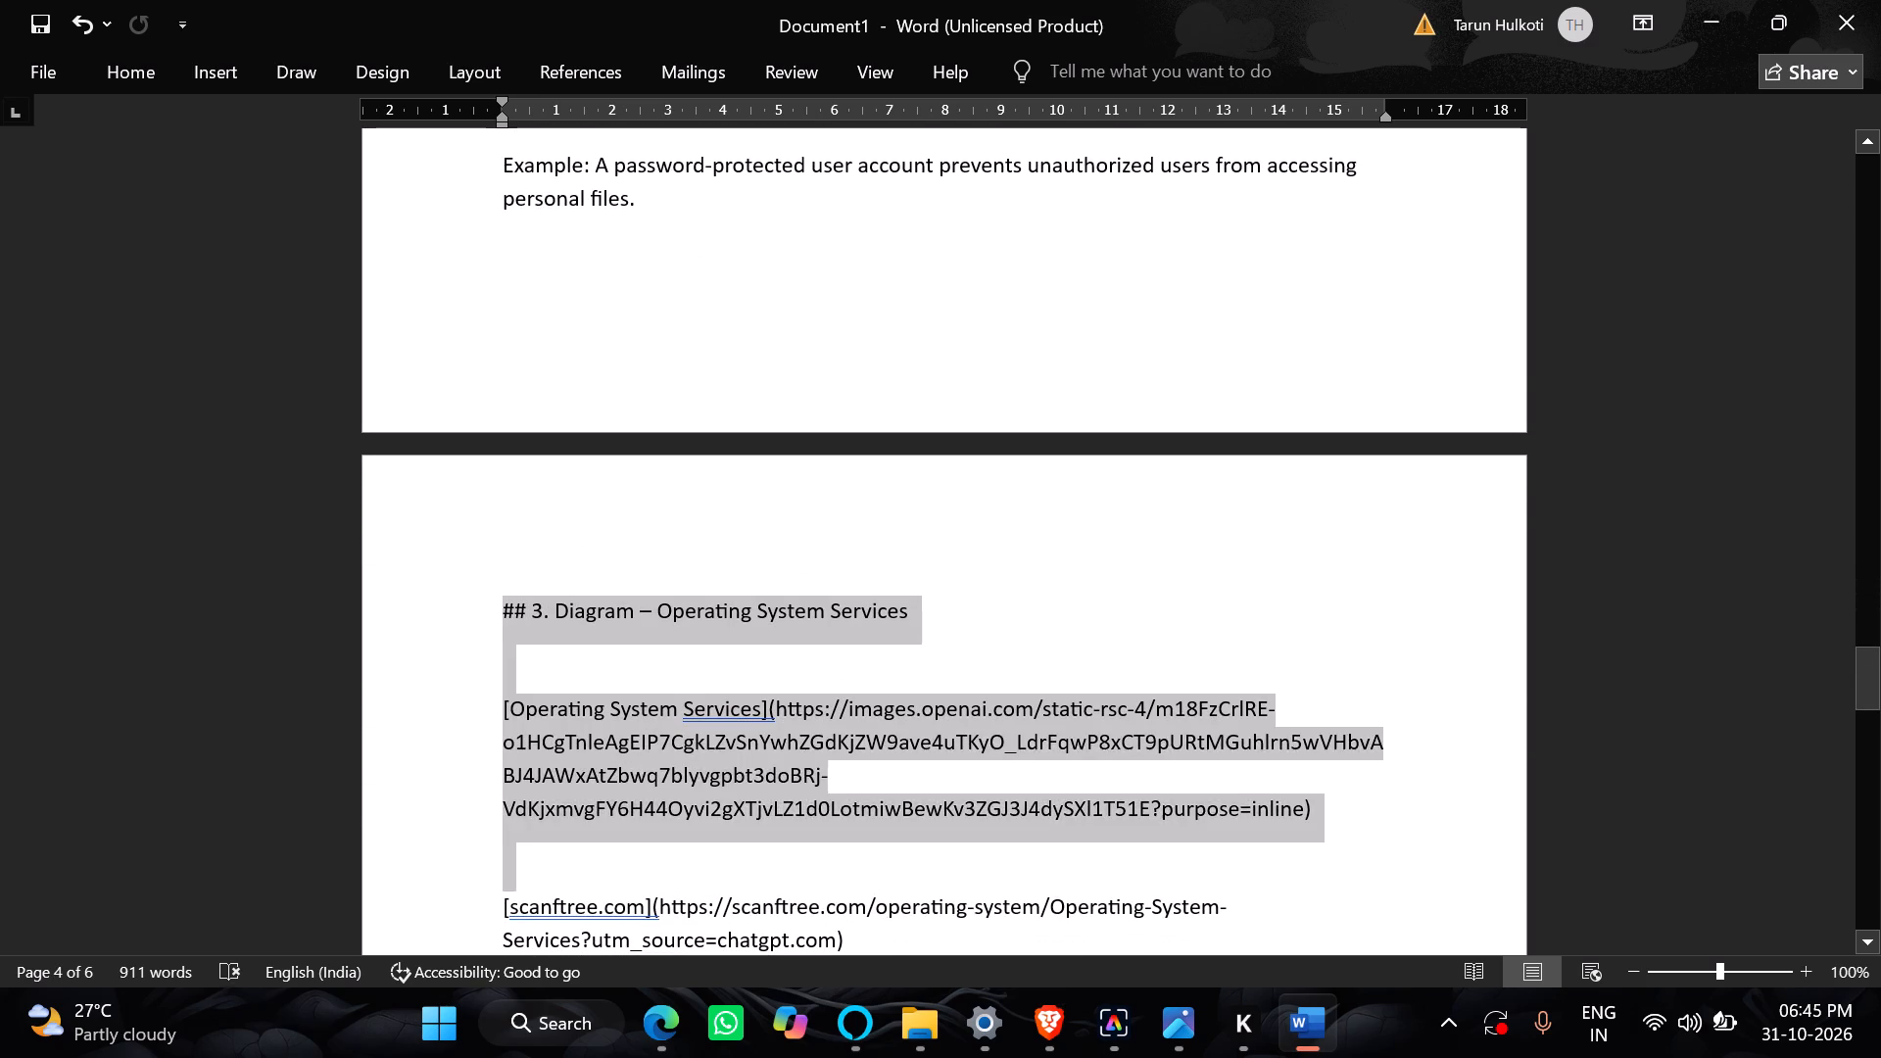
drag(710, 859, 751, 931)
scroll(725, 885, down, 17)
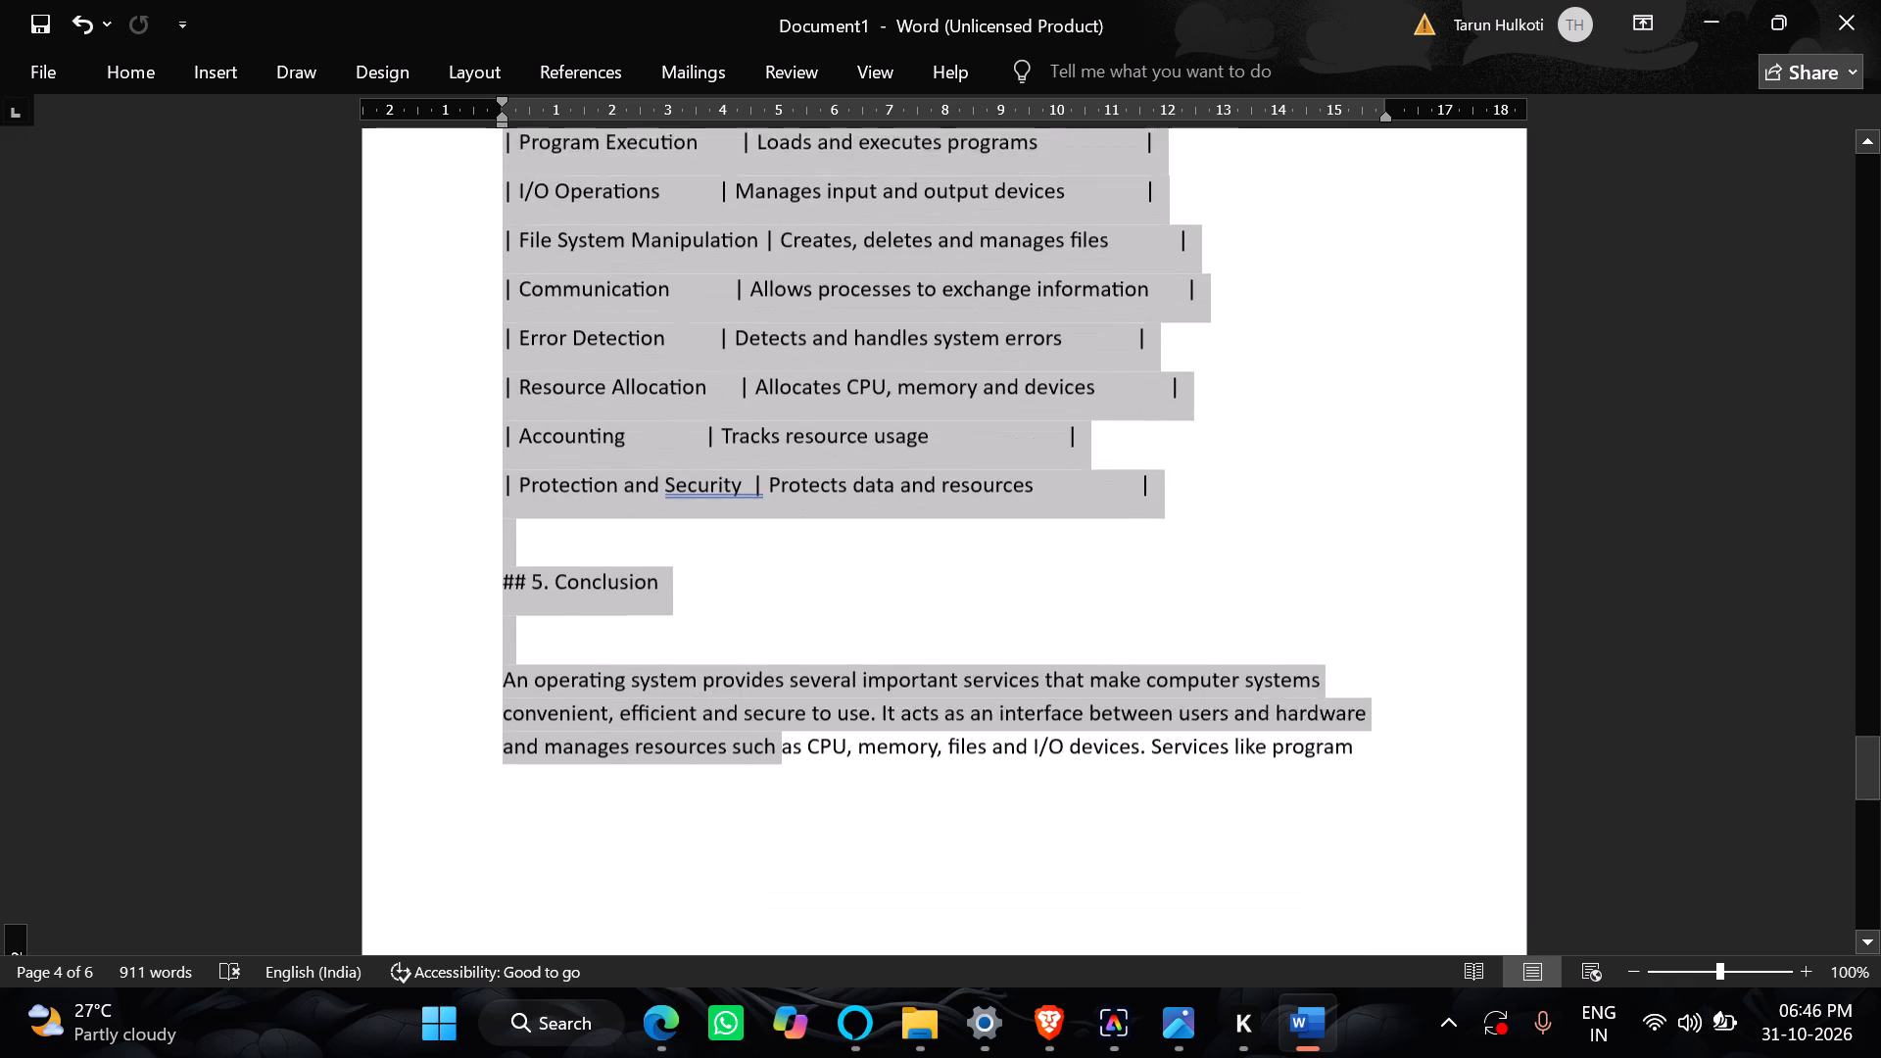
drag(751, 931, 881, 943)
scroll(881, 943, down, 6)
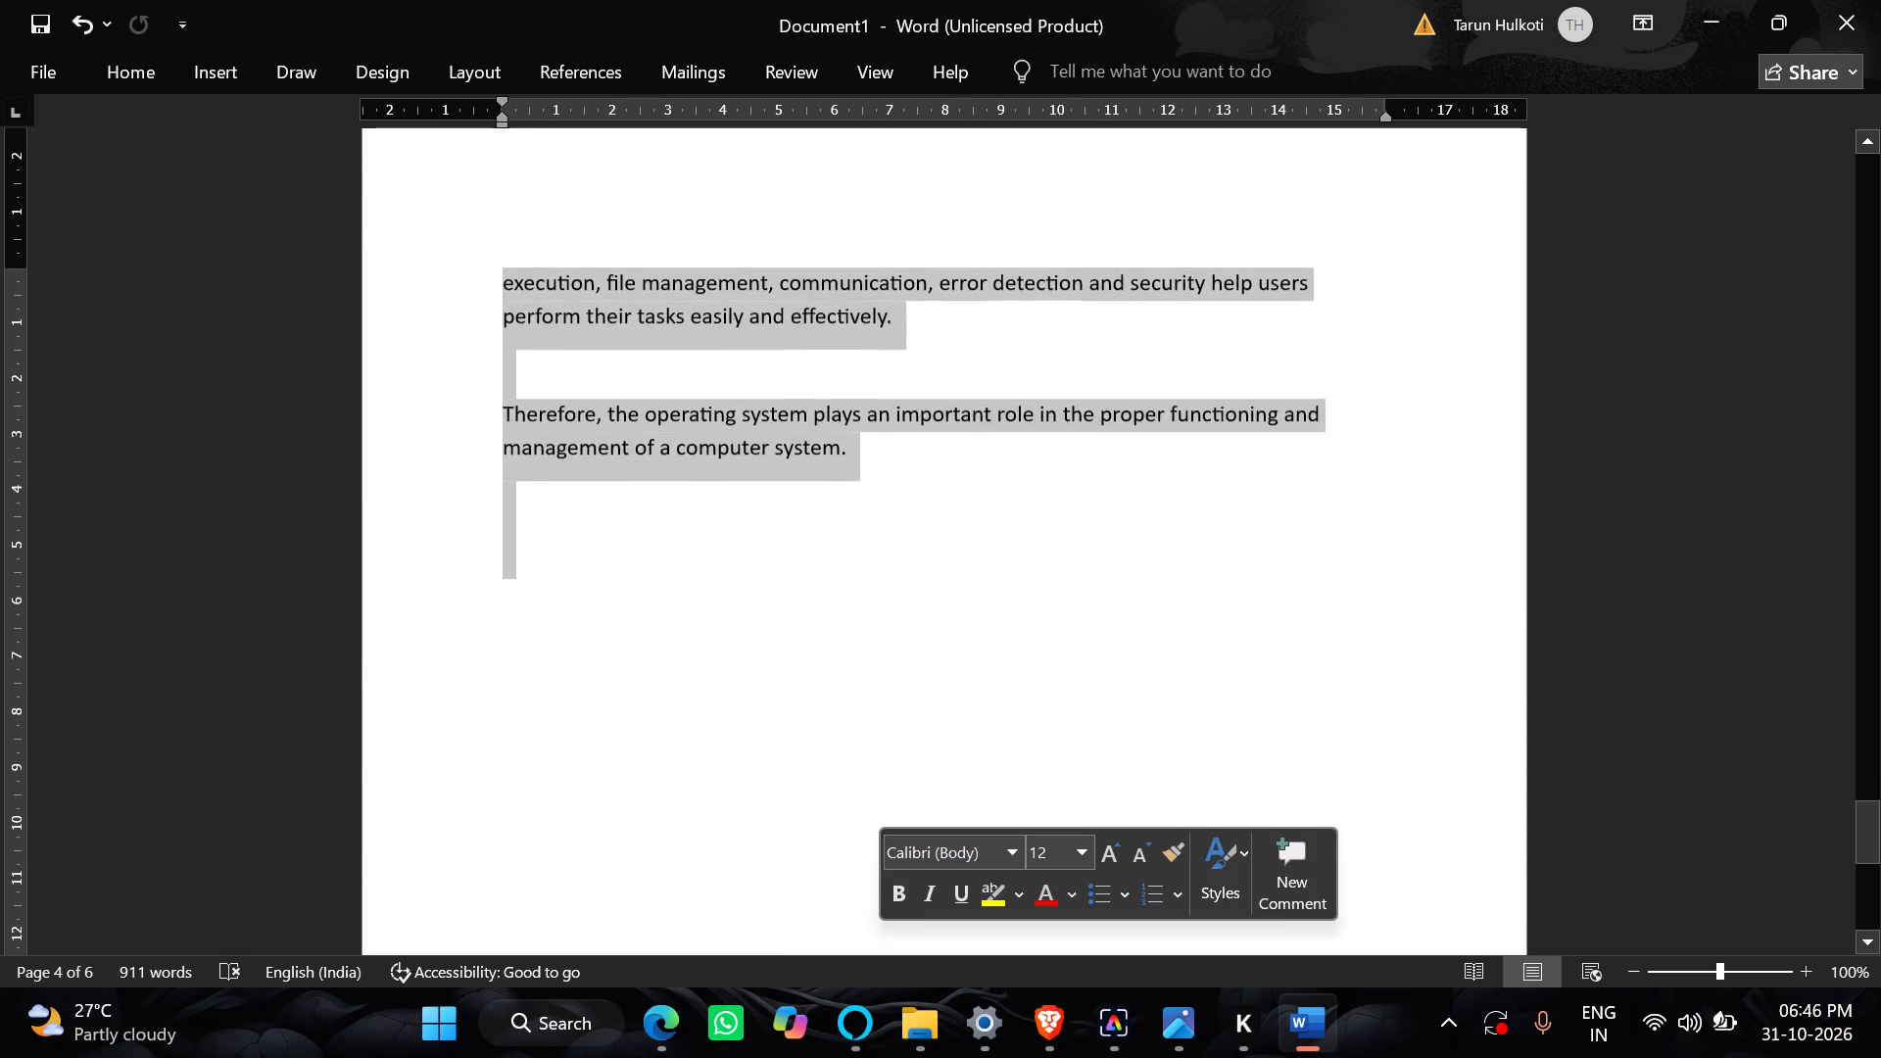
key(BackSpace)
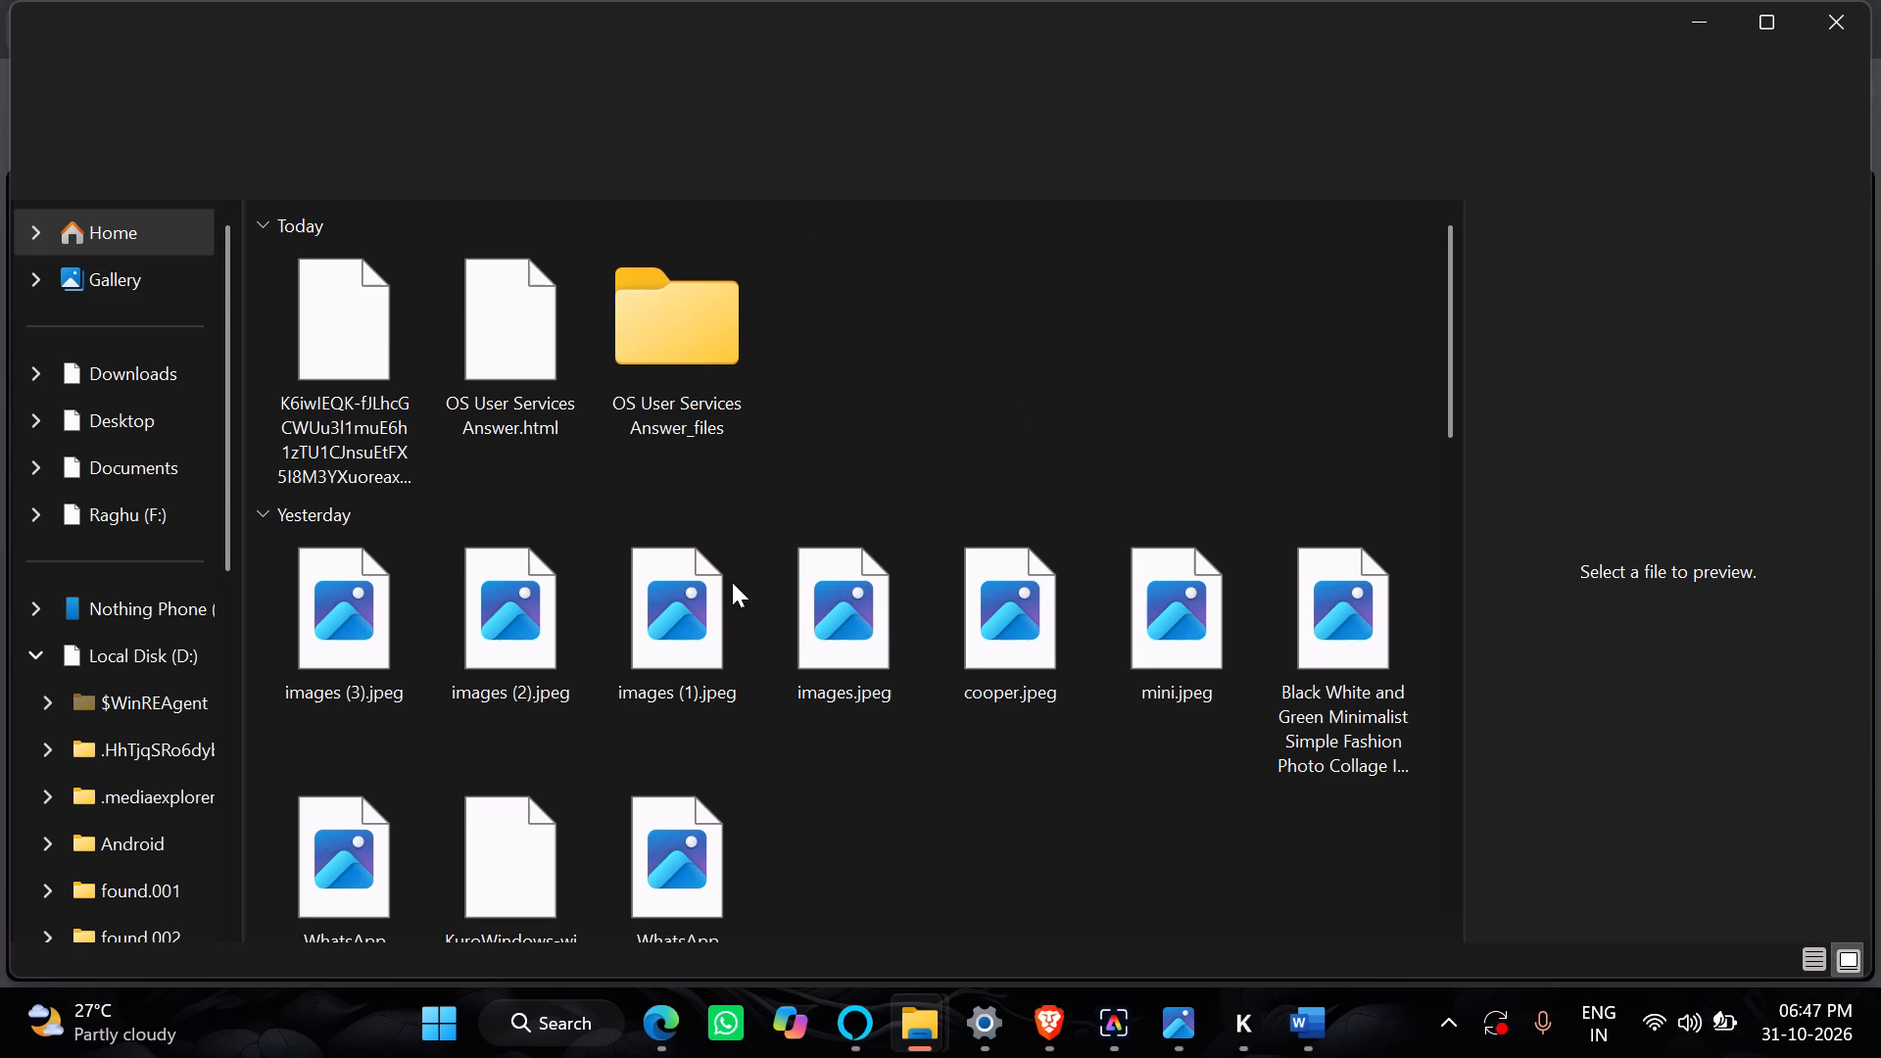
right_click(344, 358)
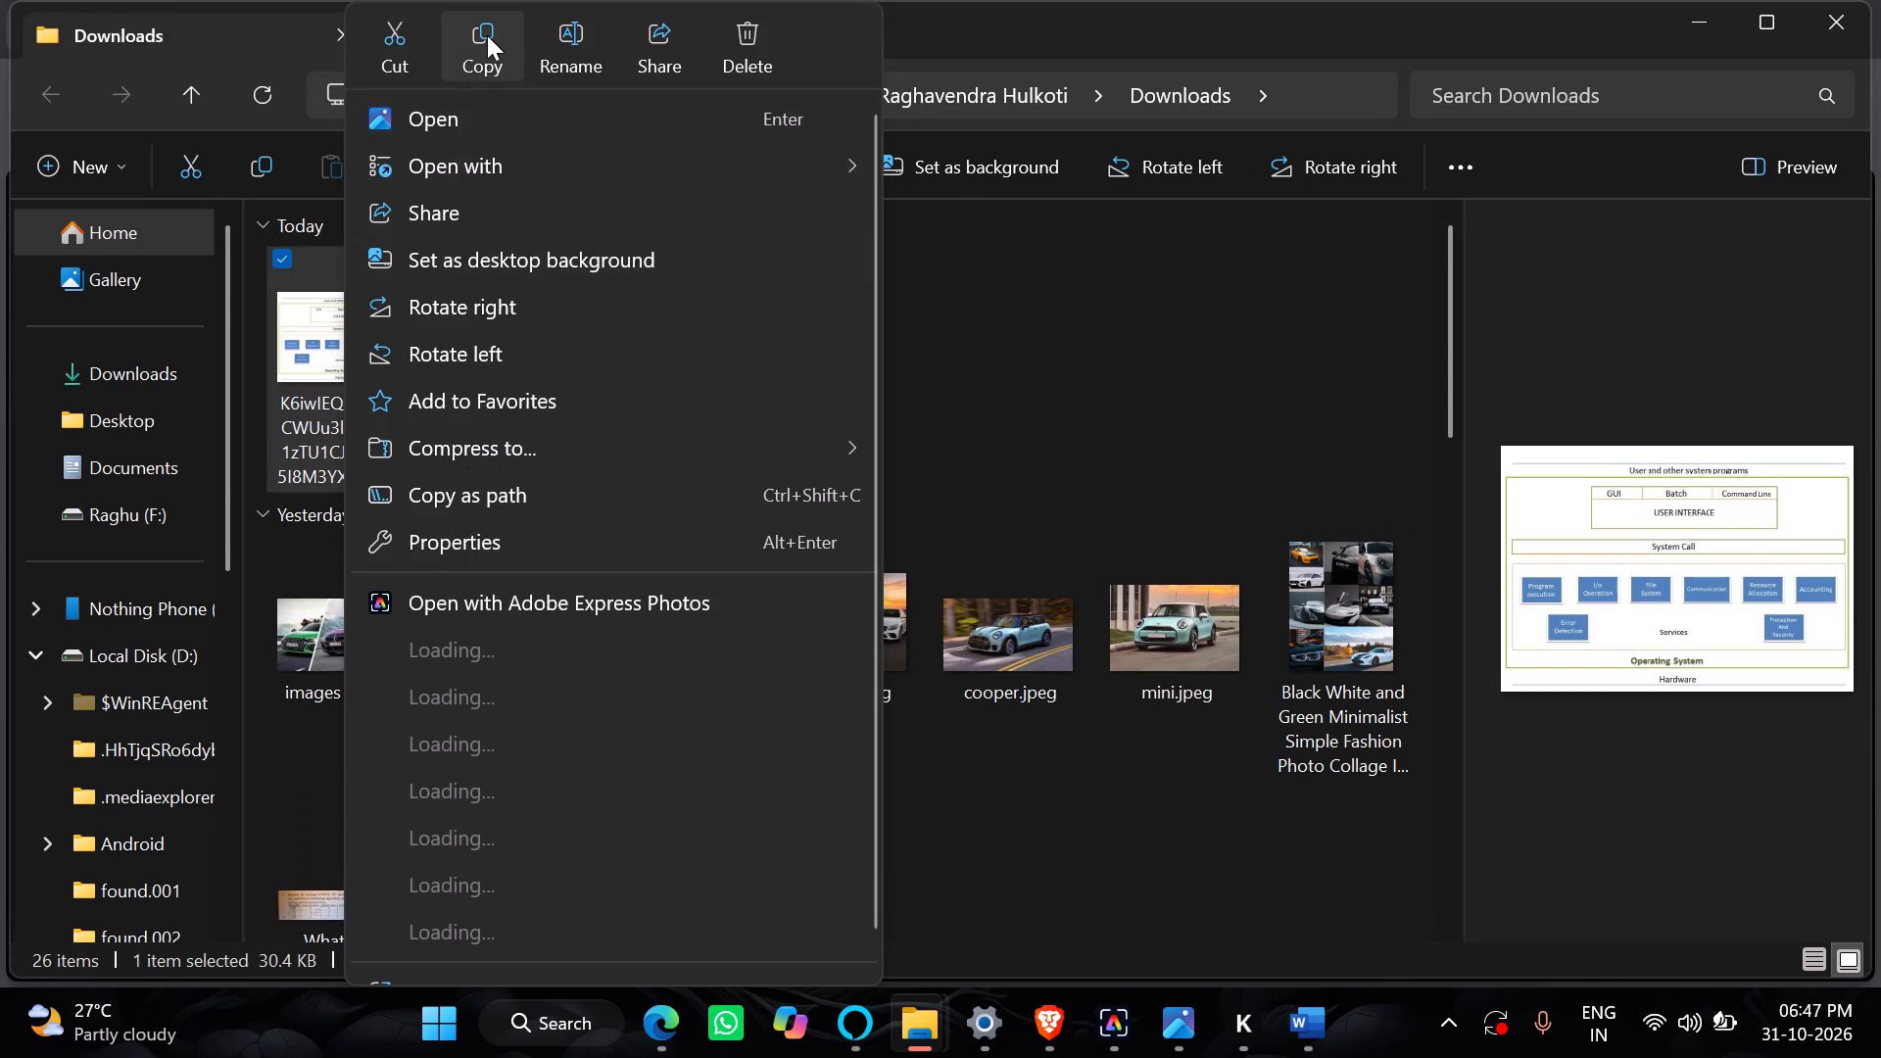
click(487, 35)
Switch back to the Word document and paste the diagram below the password-protected user account example in section 9.
key(alt+Tab)
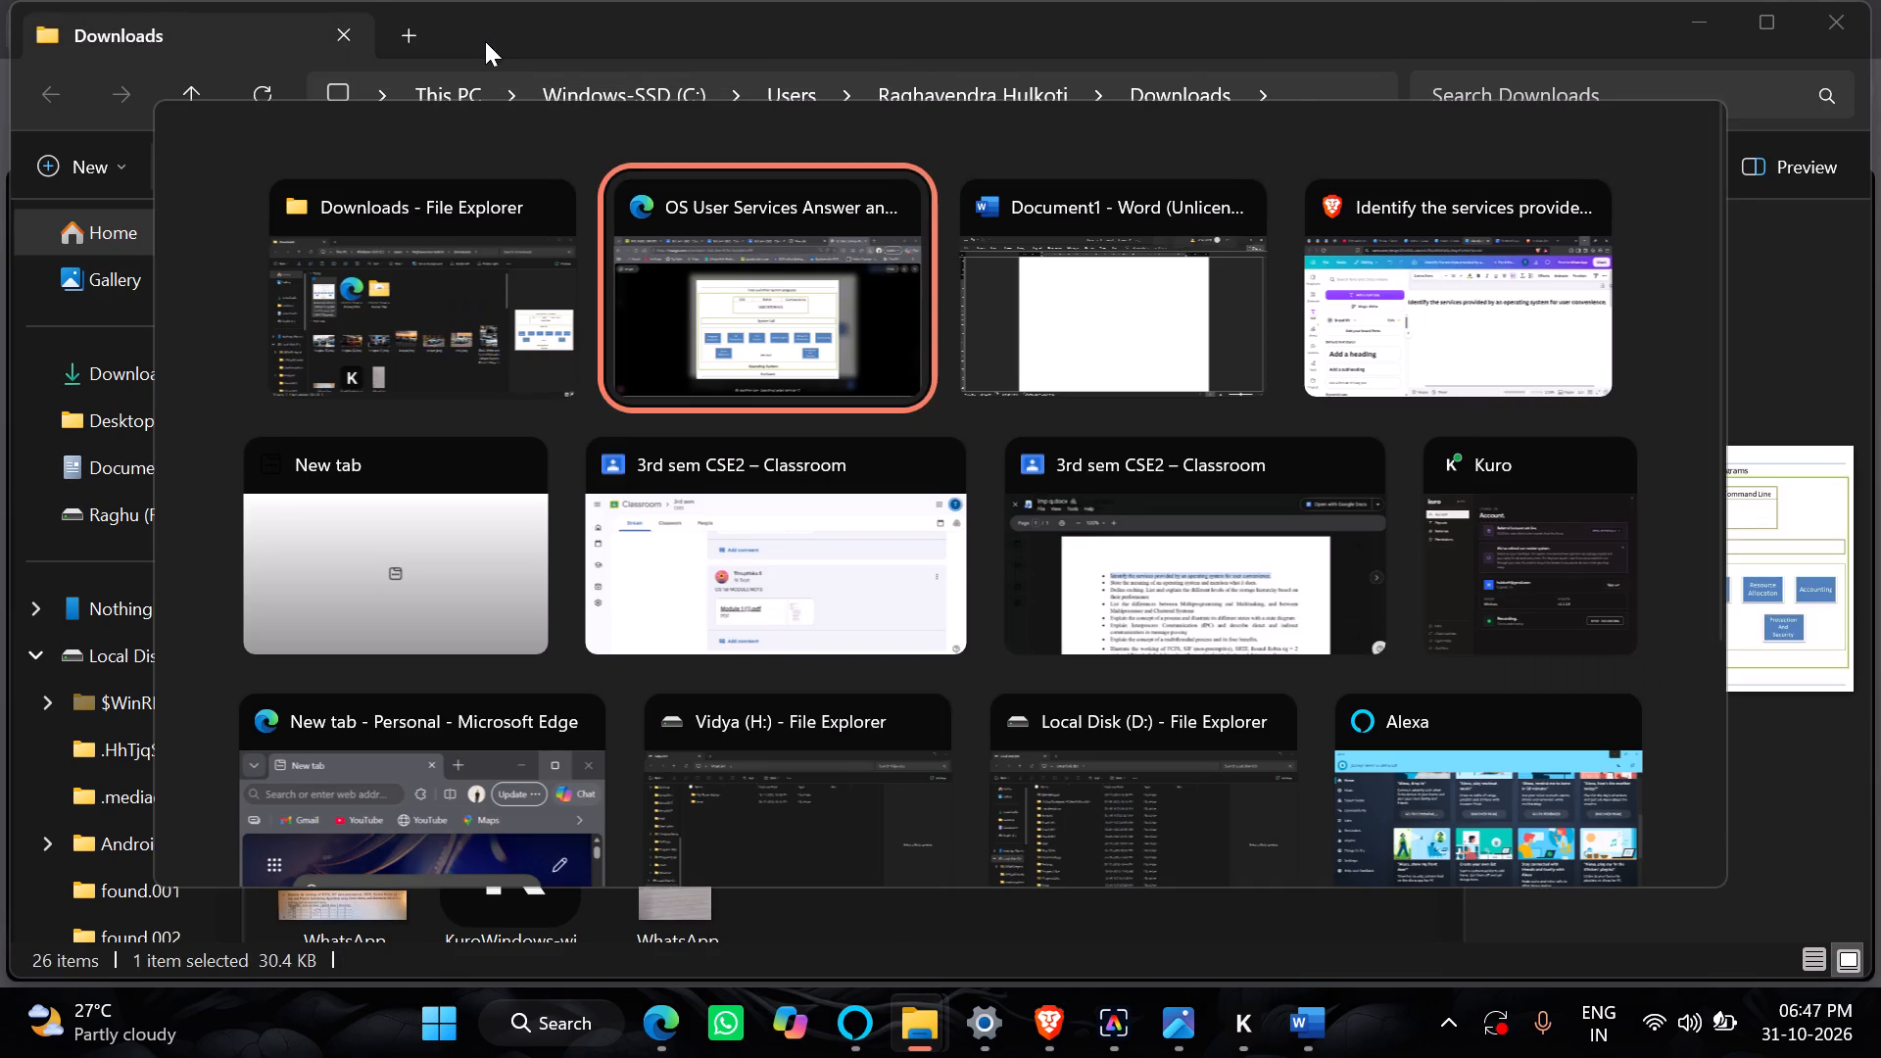
key(alt+Tab)
scroll(636, 331, up, 9)
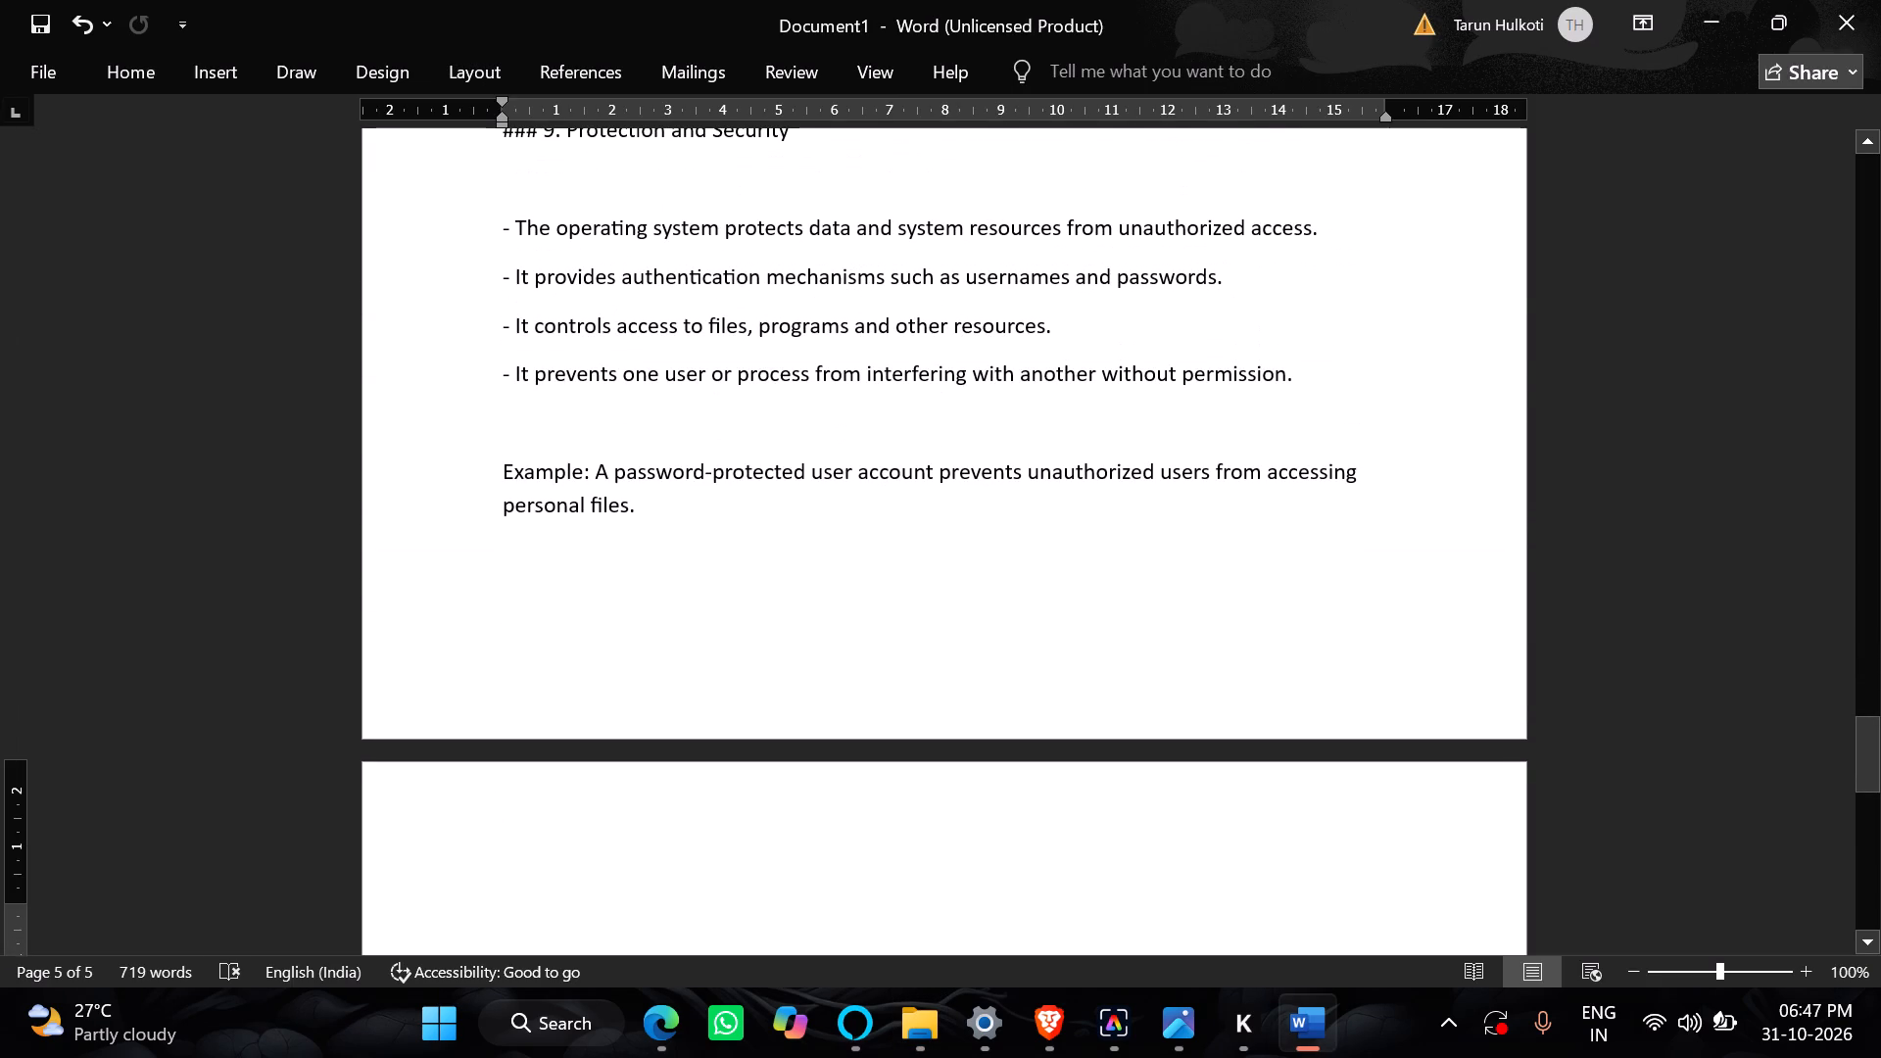
click(640, 528)
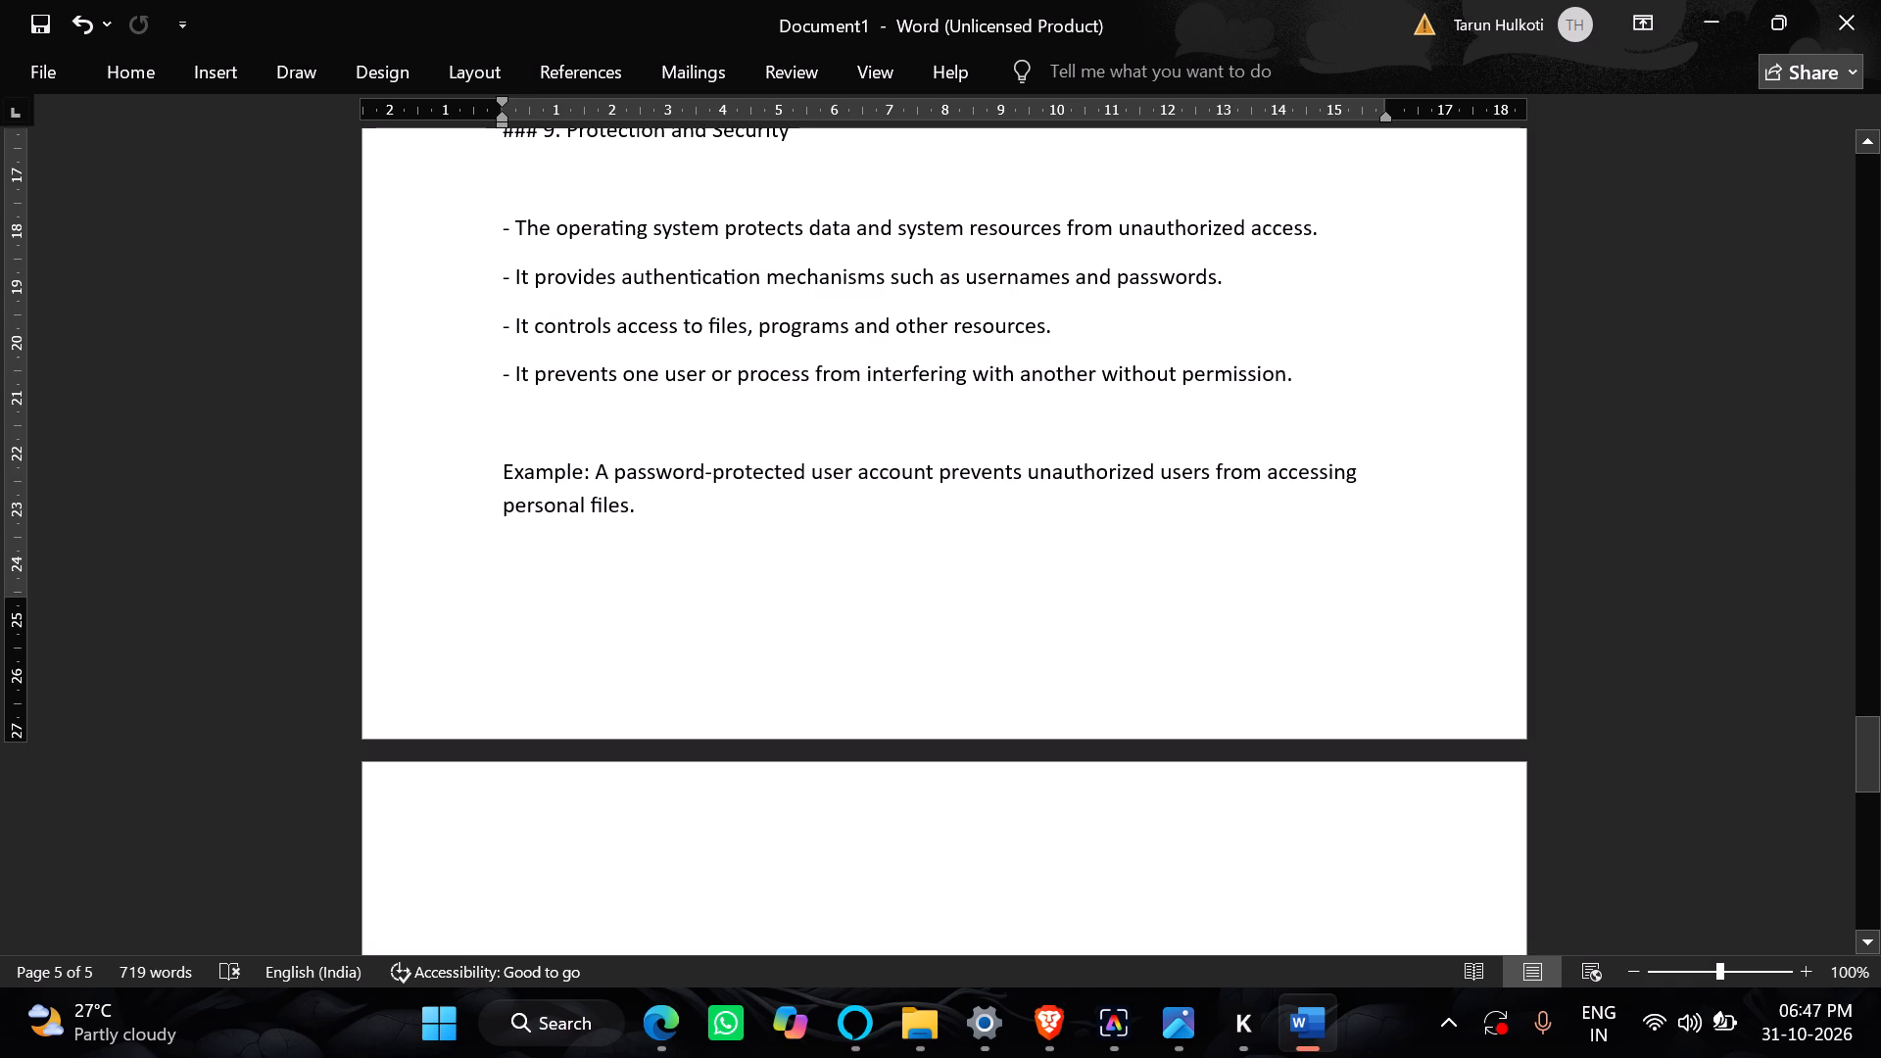
key(ctrl+v)
Review the pasted diagram's placement, the resource allocation and accounting sections before it, and the space below it.
scroll(640, 528, up, 4)
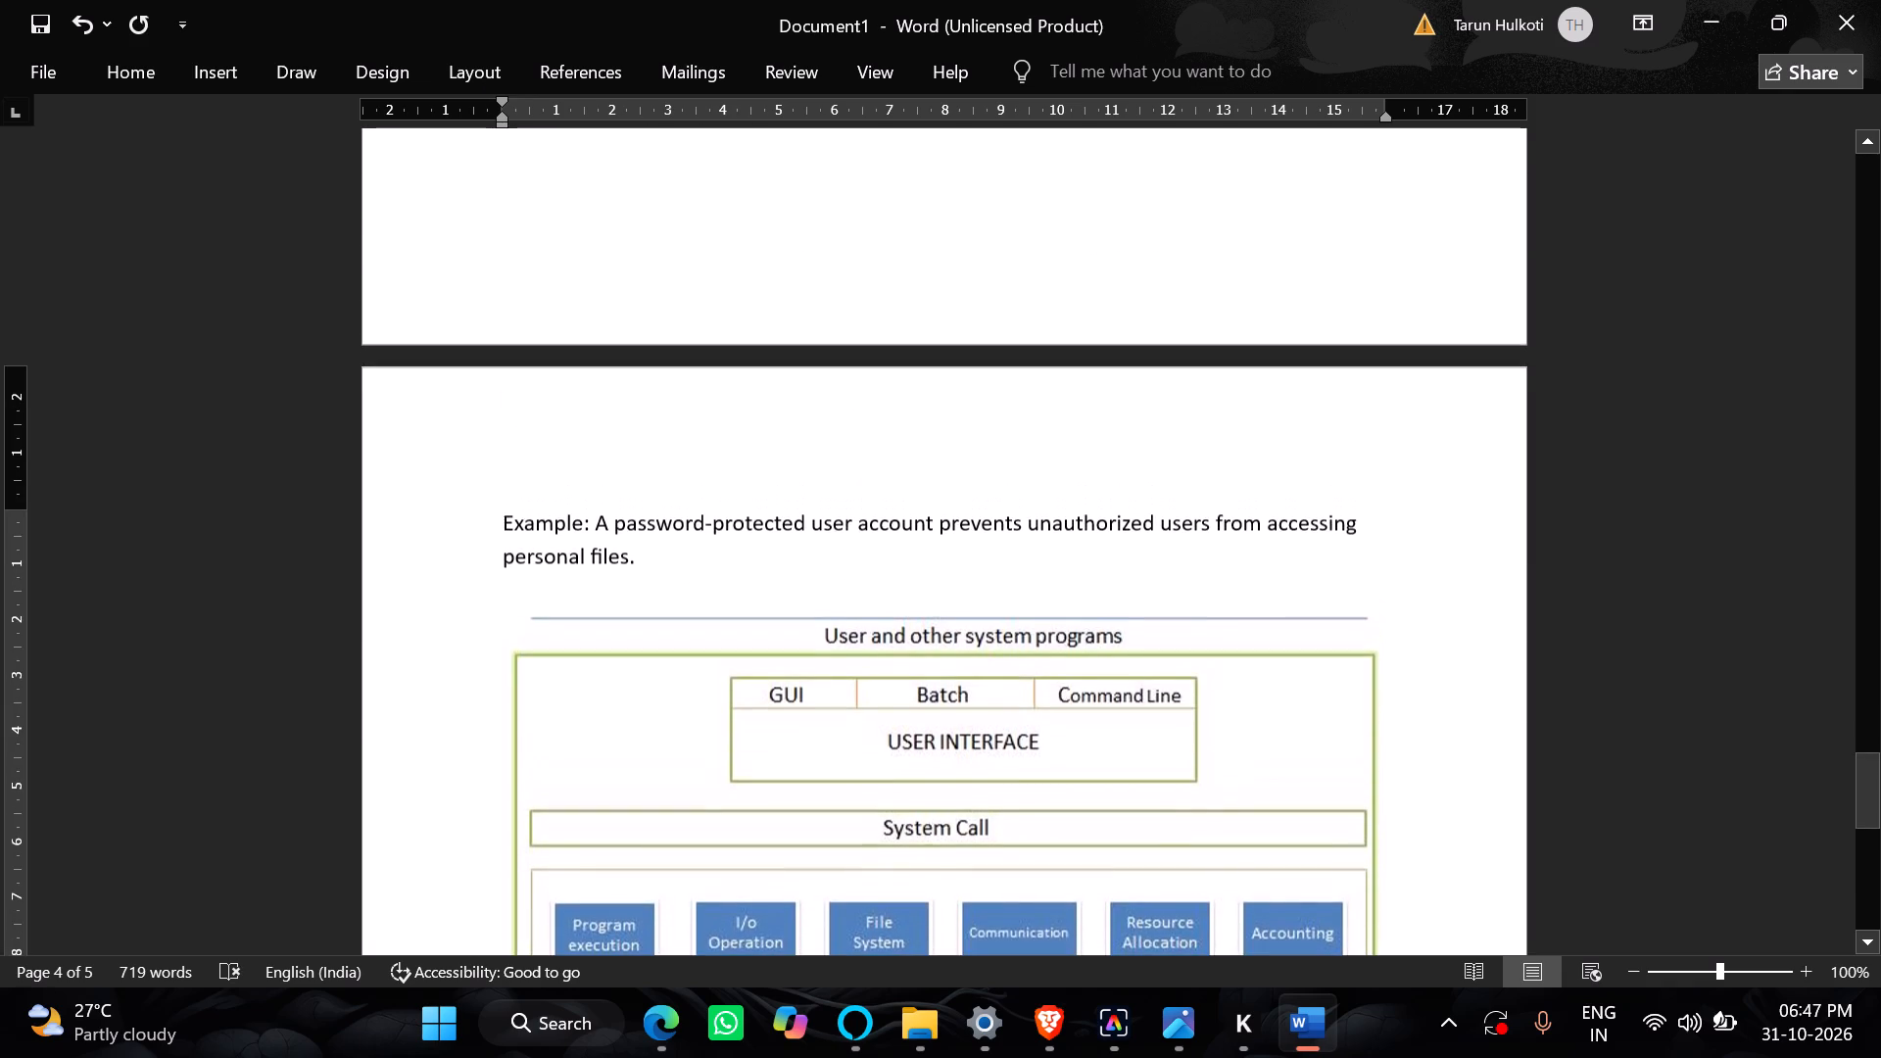
scroll(640, 528, up, 4)
scroll(640, 528, down, 5)
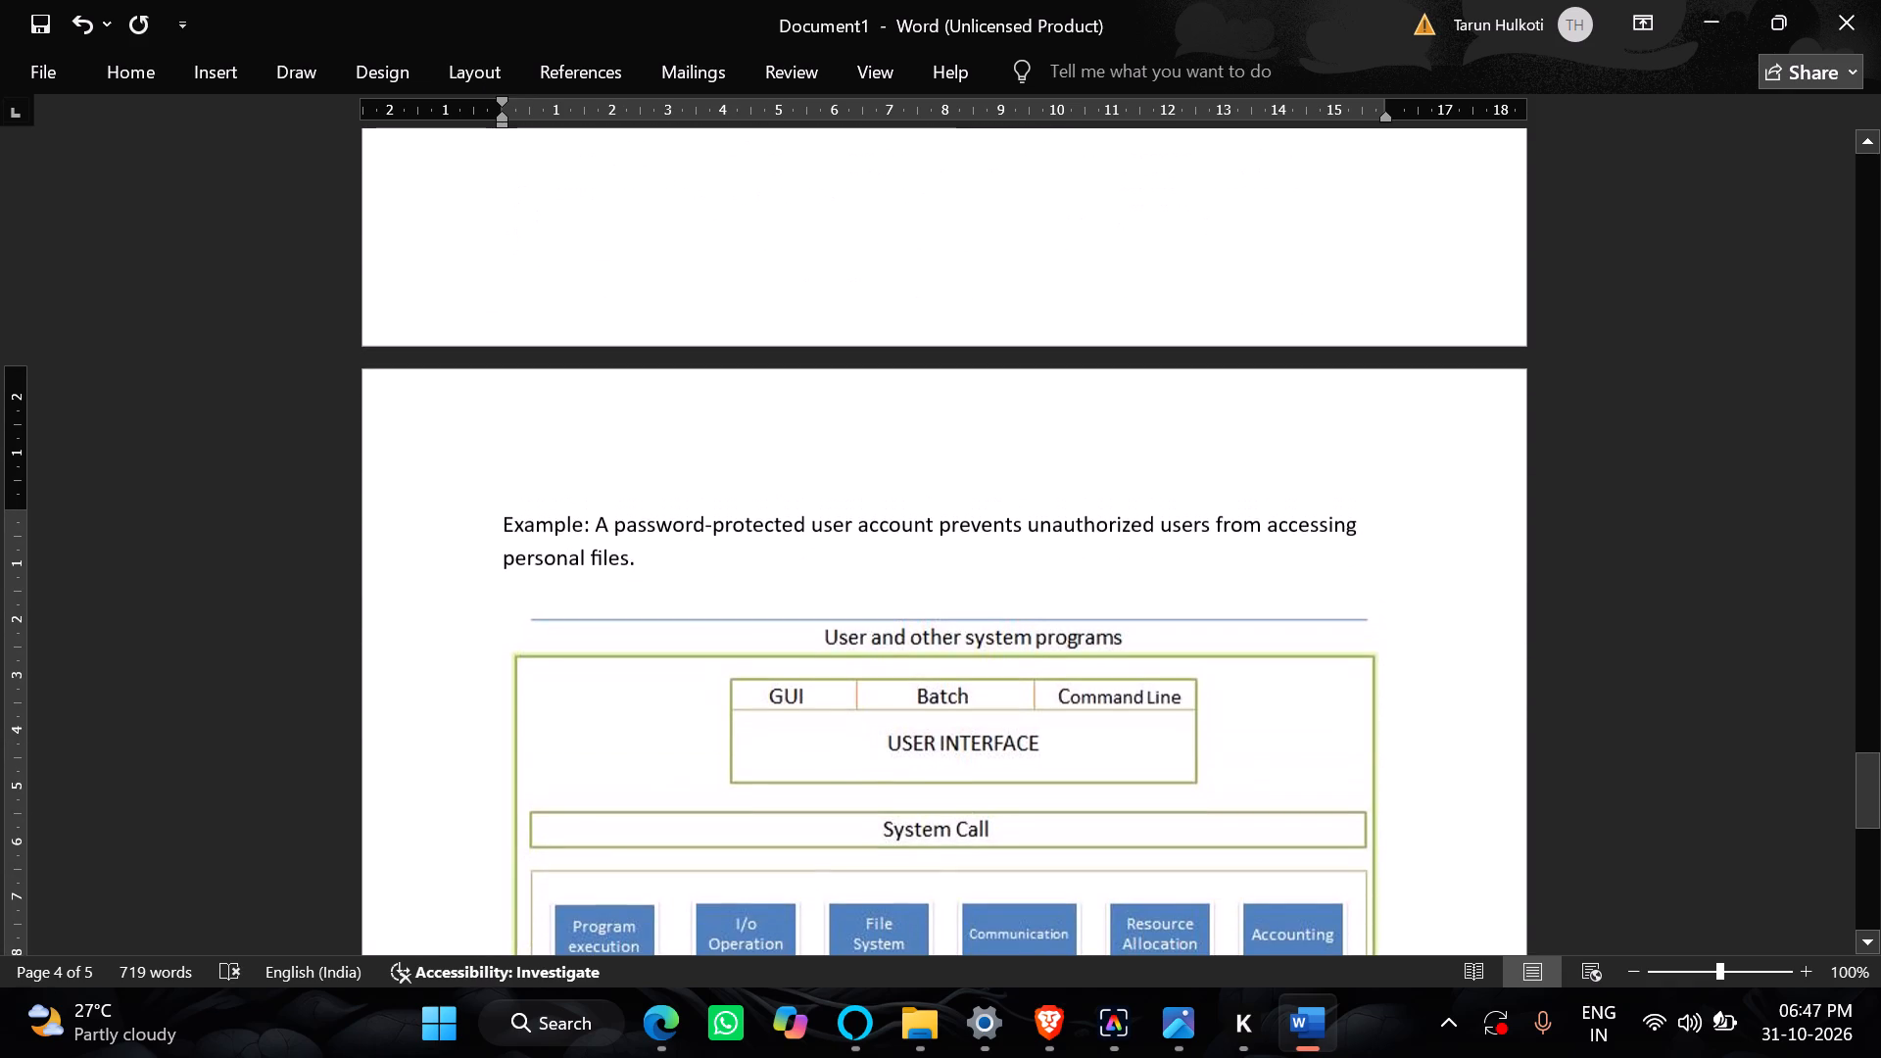
scroll(640, 528, down, 4)
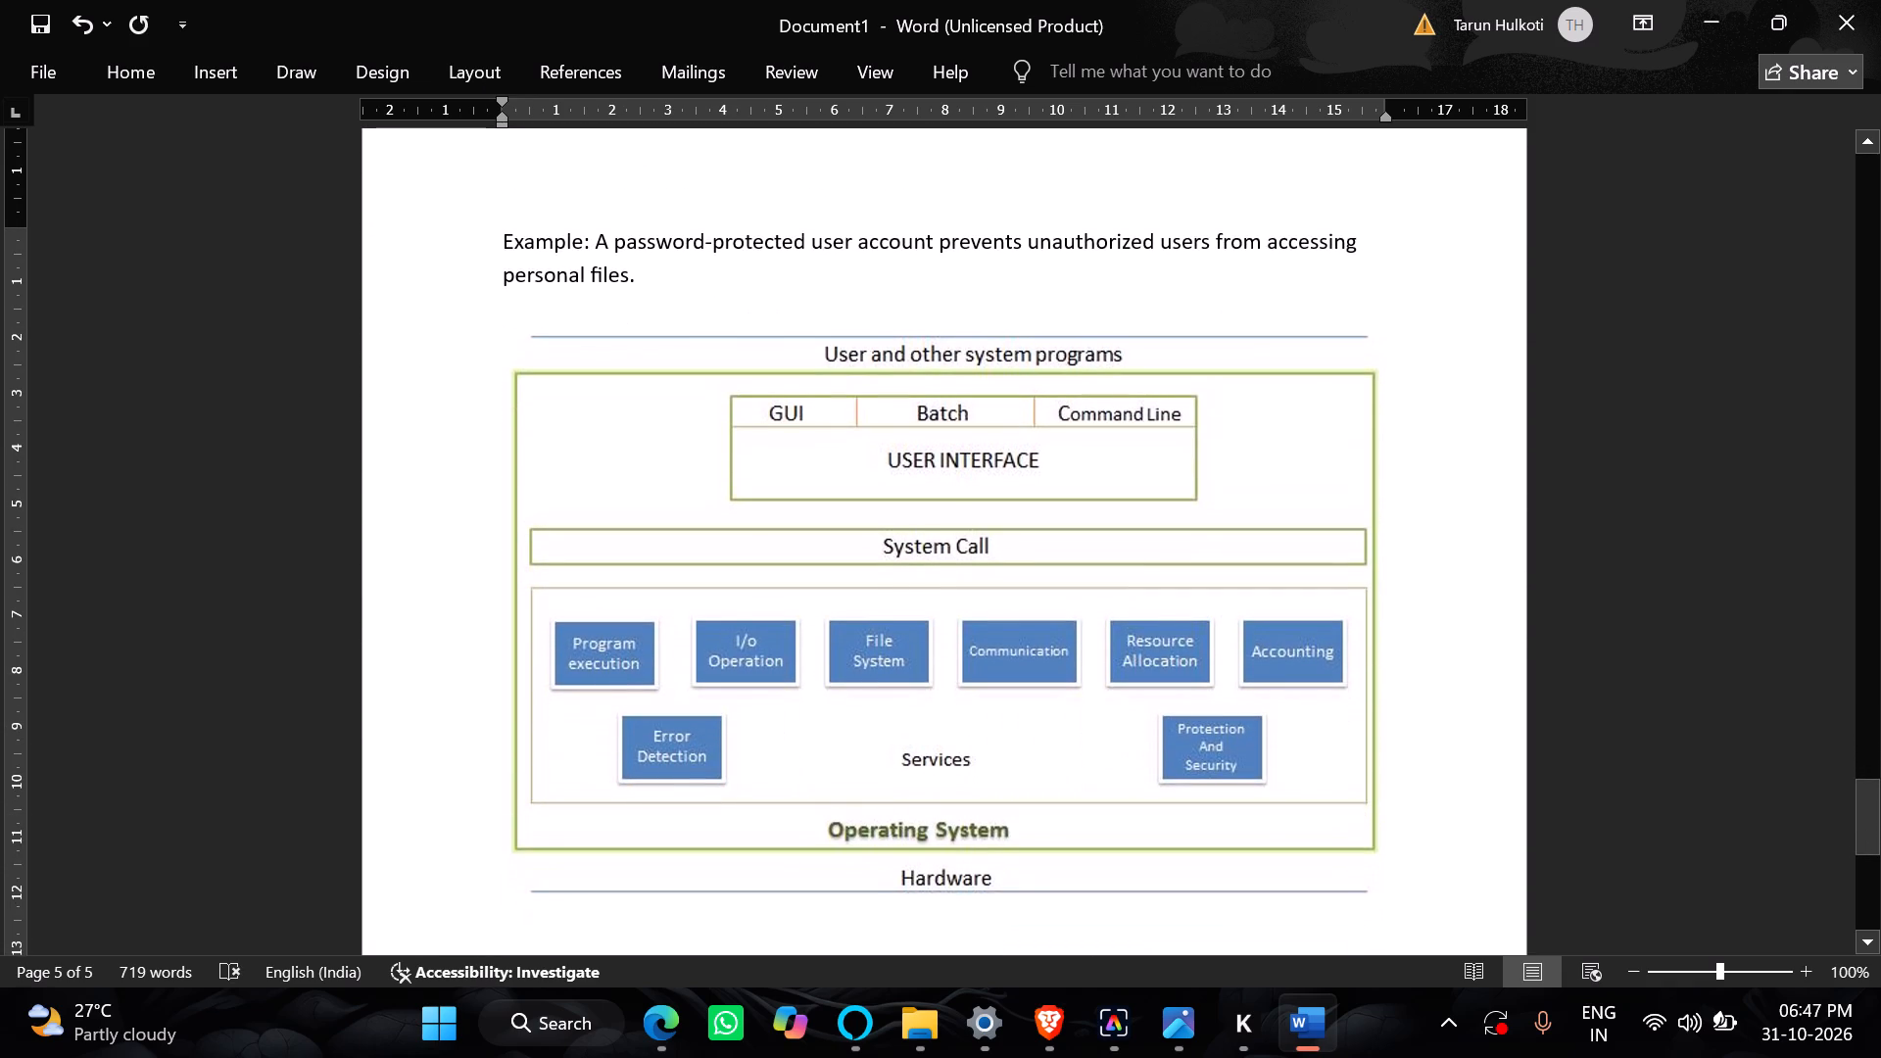
scroll(640, 528, down, 3)
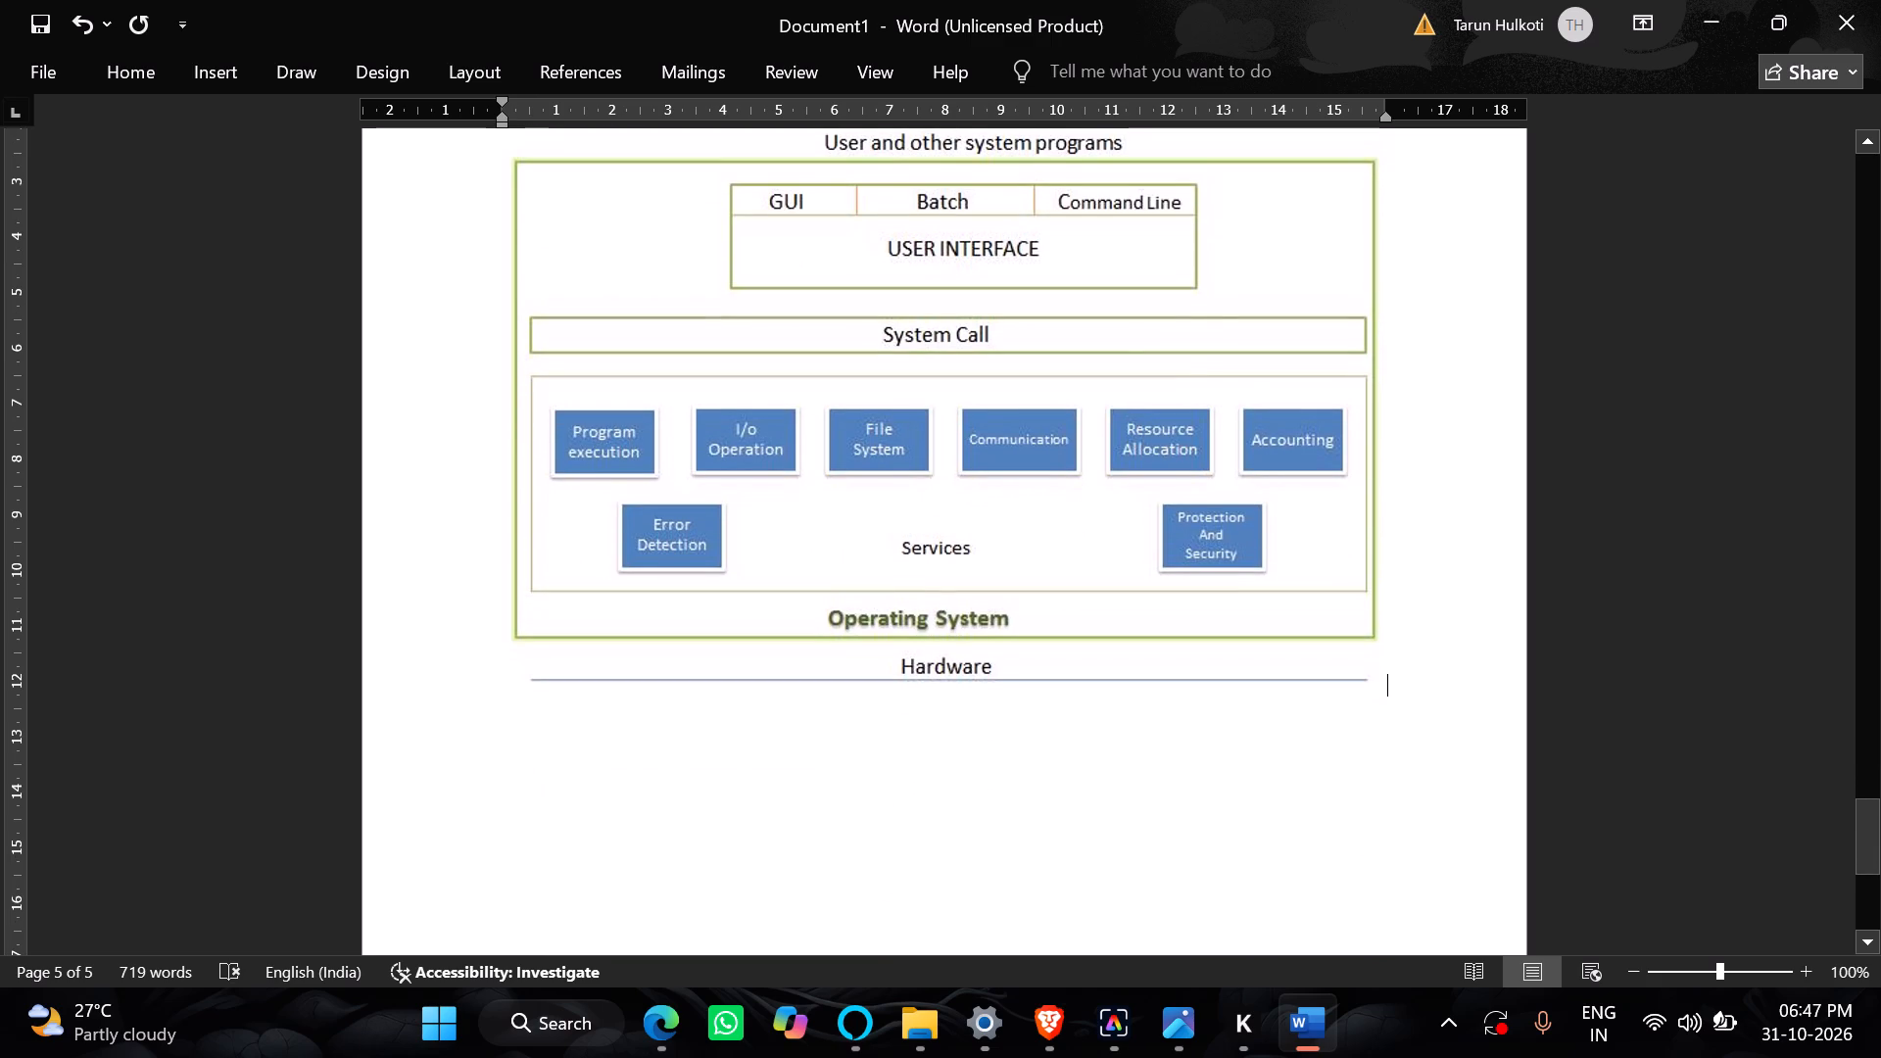
scroll(640, 528, up, 16)
scroll(634, 500, up, 13)
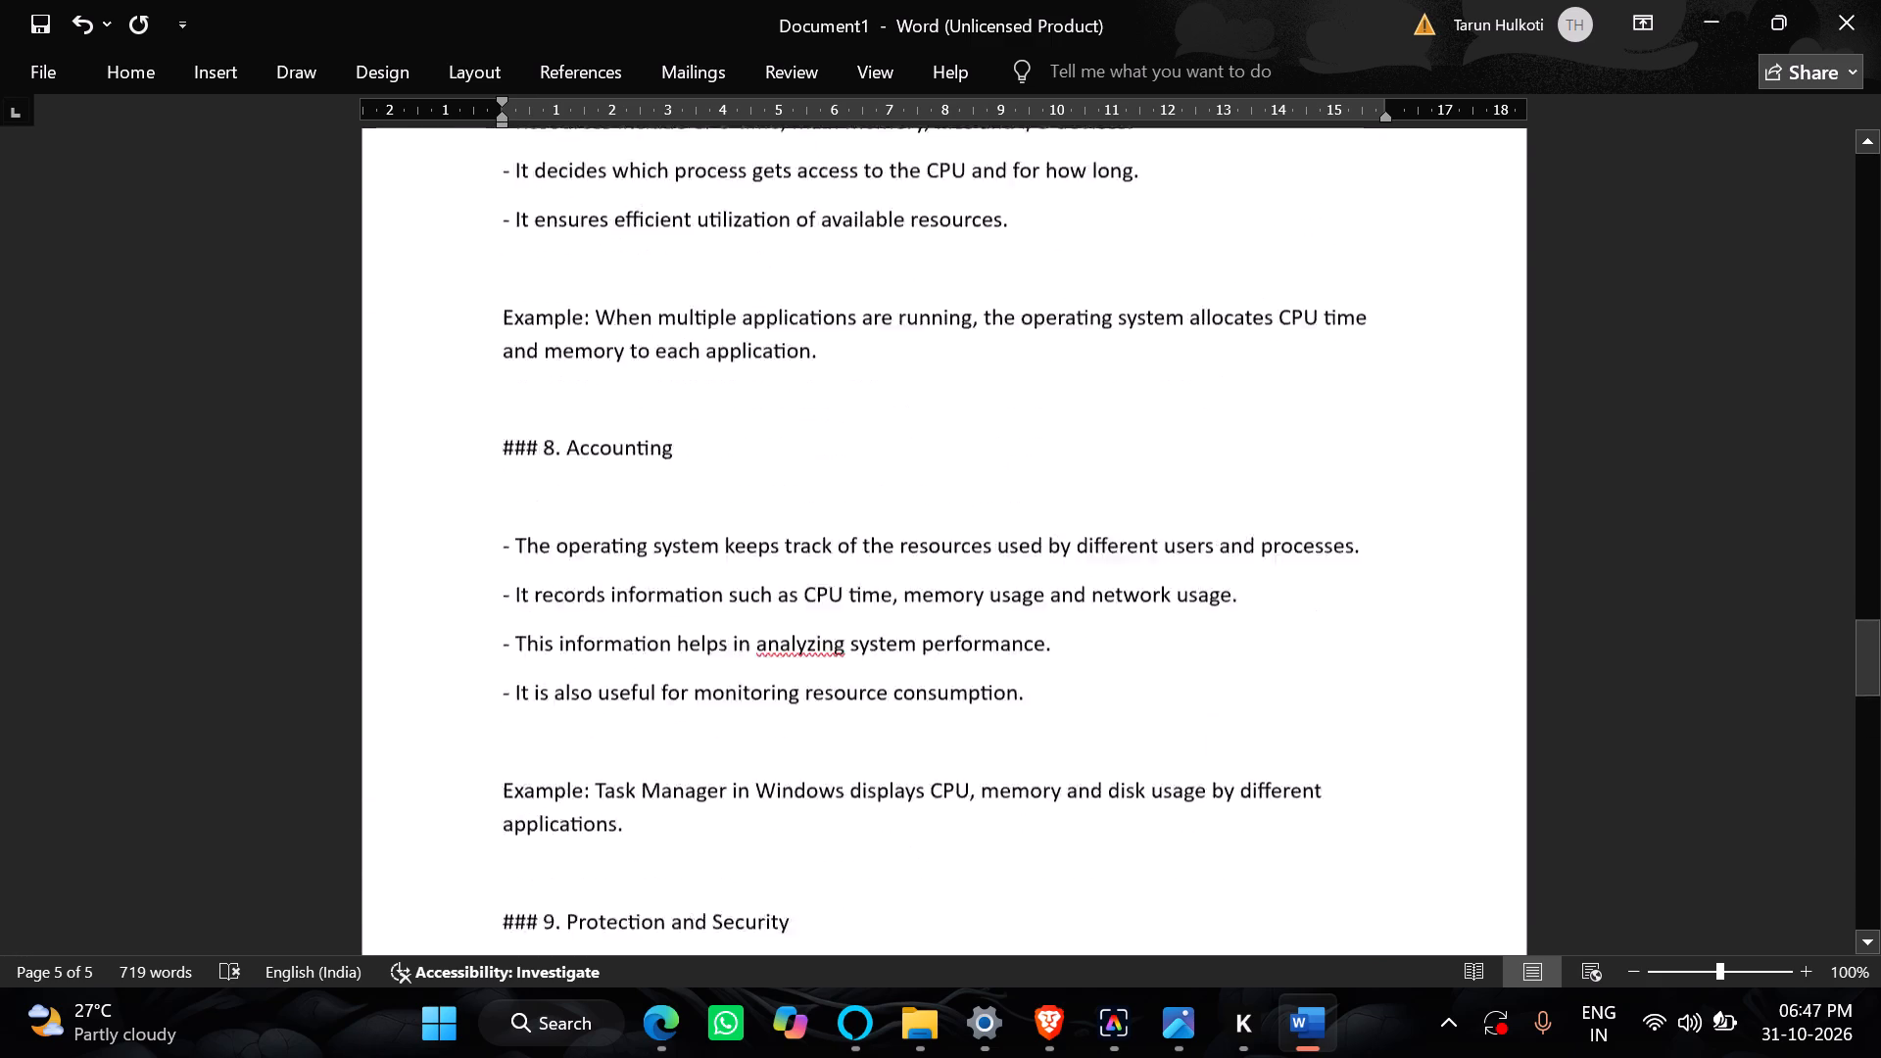
key(alt+Tab)
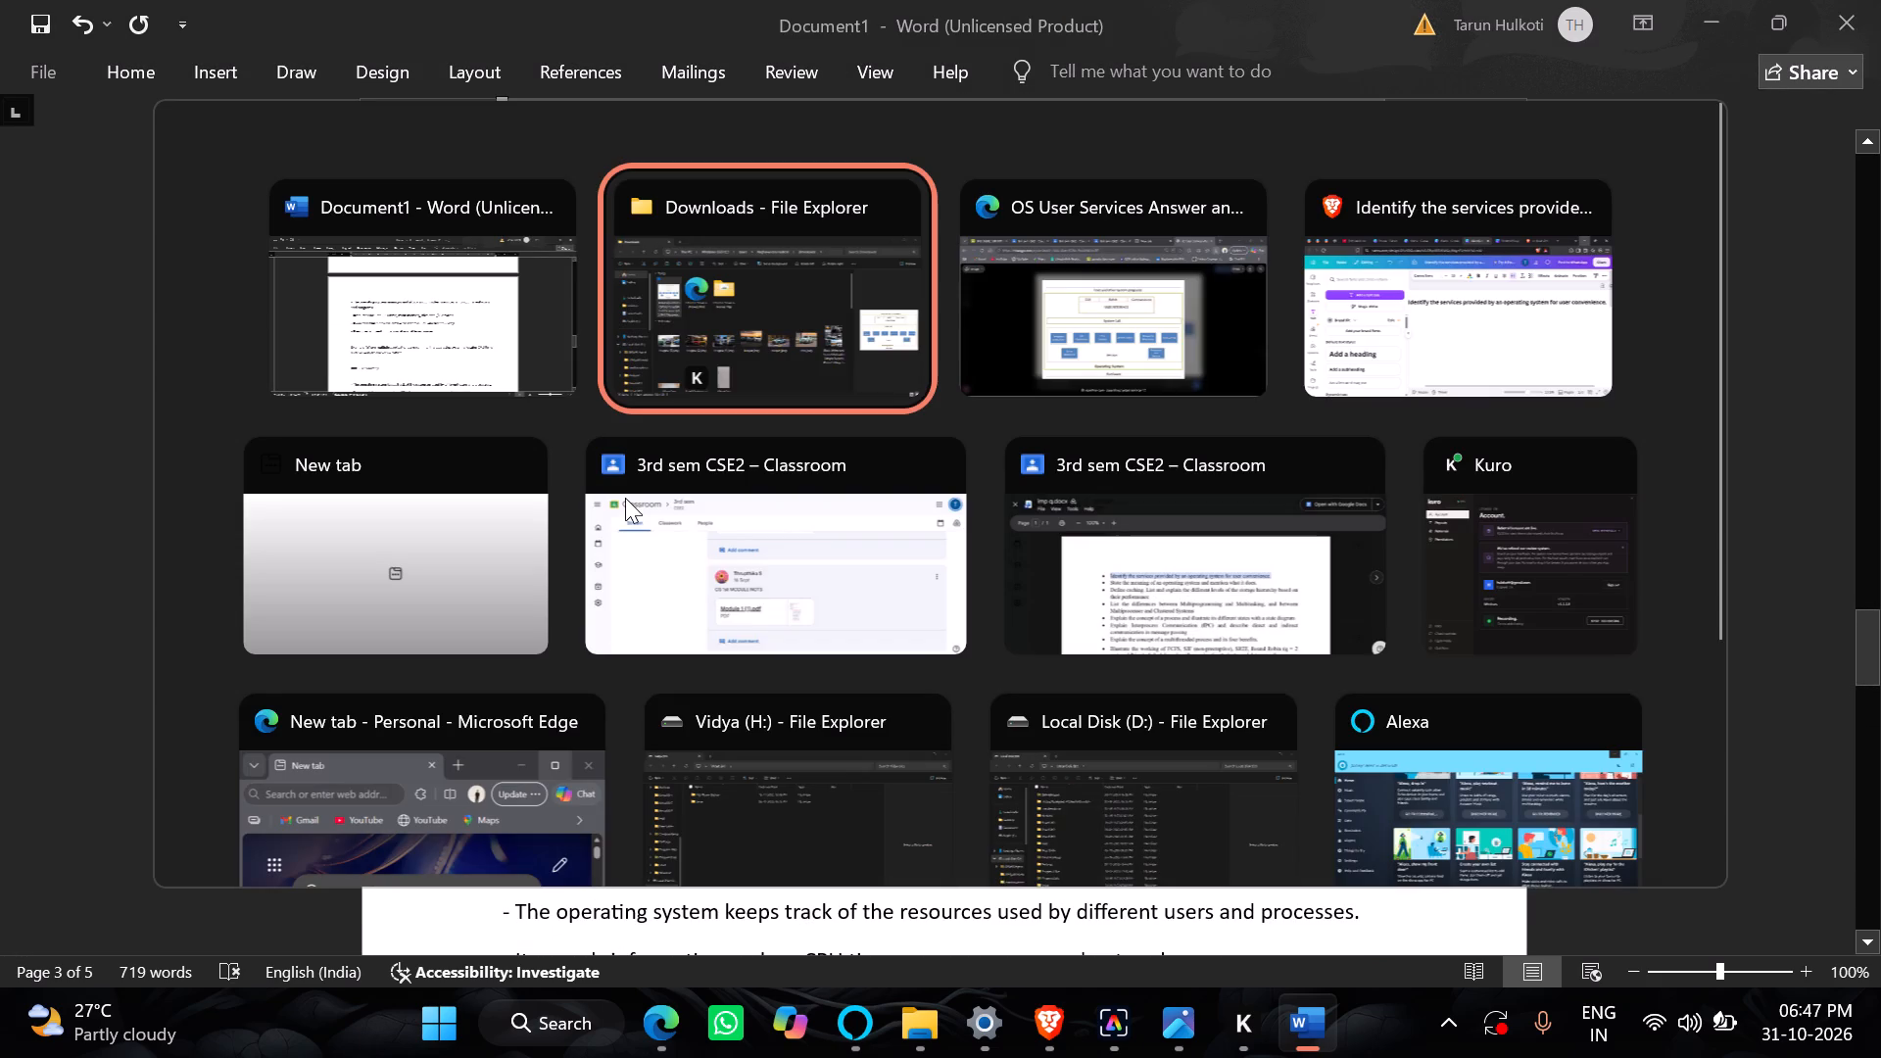
alt+click(478, 313)
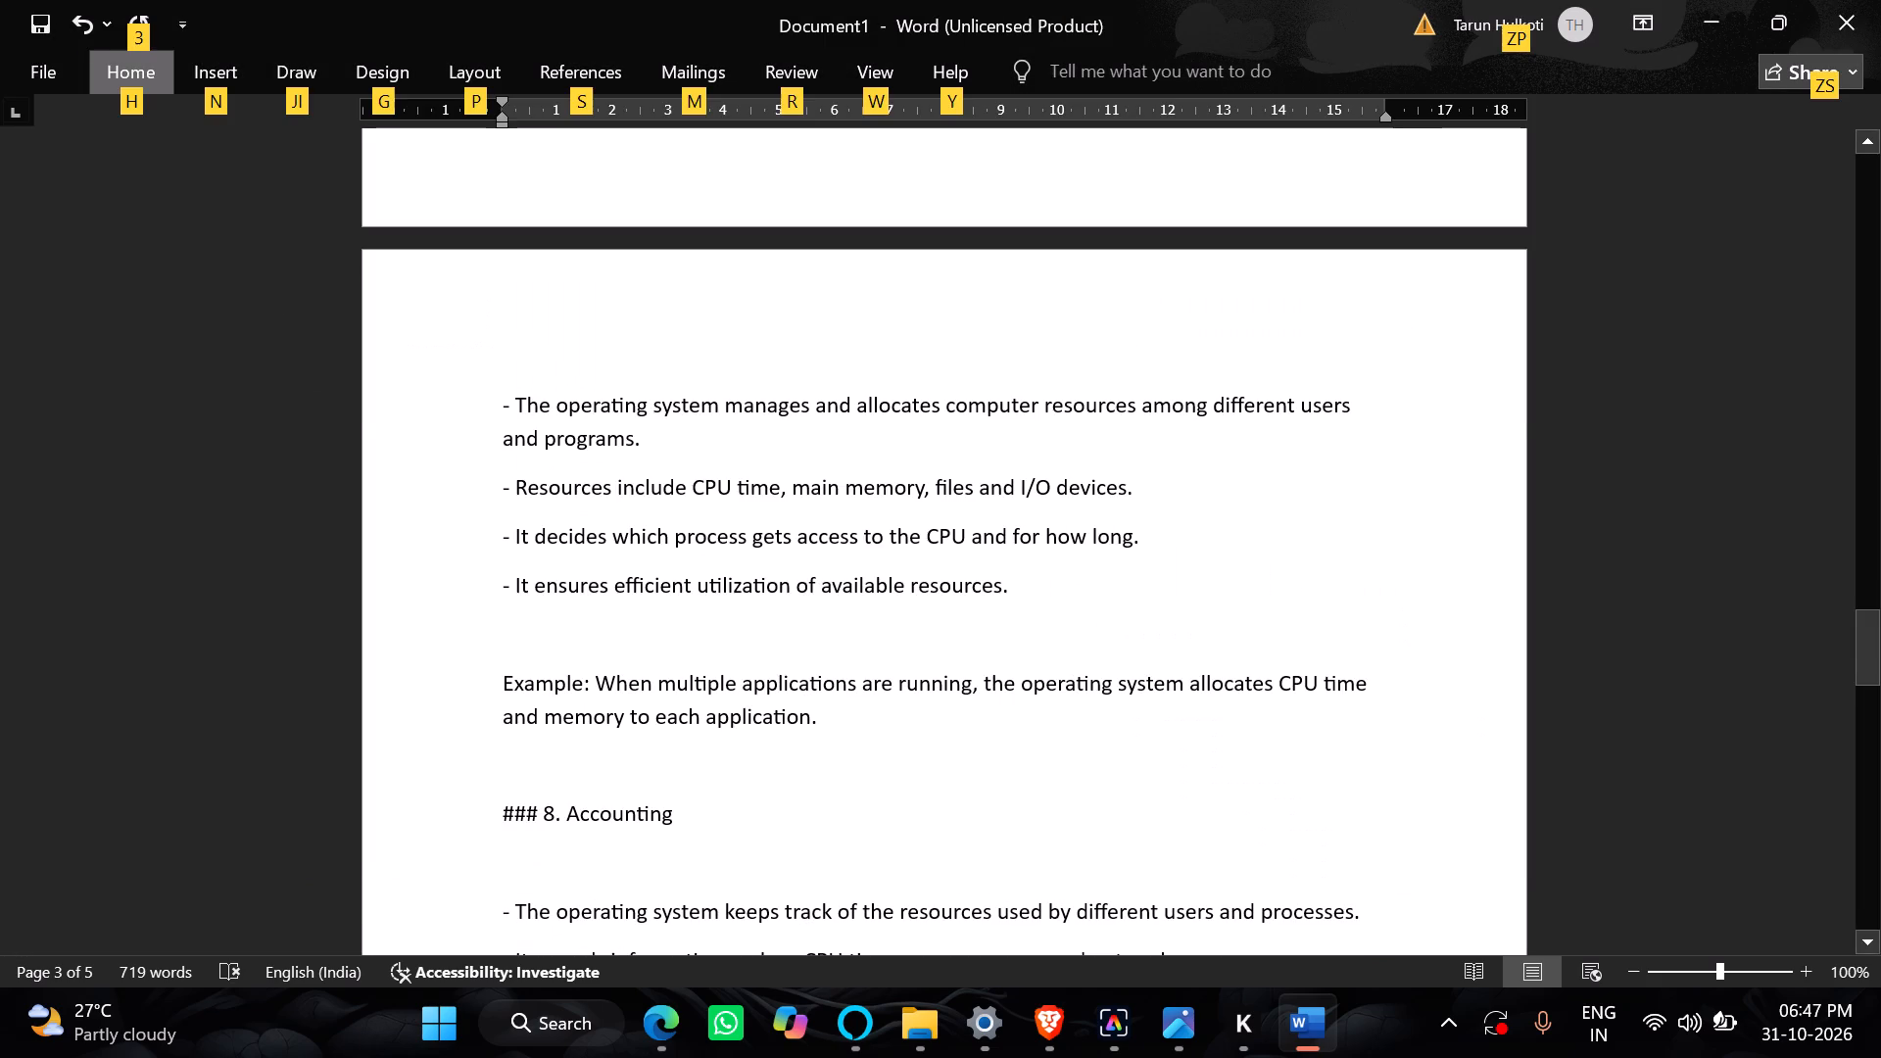
scroll(793, 541, up, 6)
scroll(789, 541, down, 20)
scroll(789, 541, down, 9)
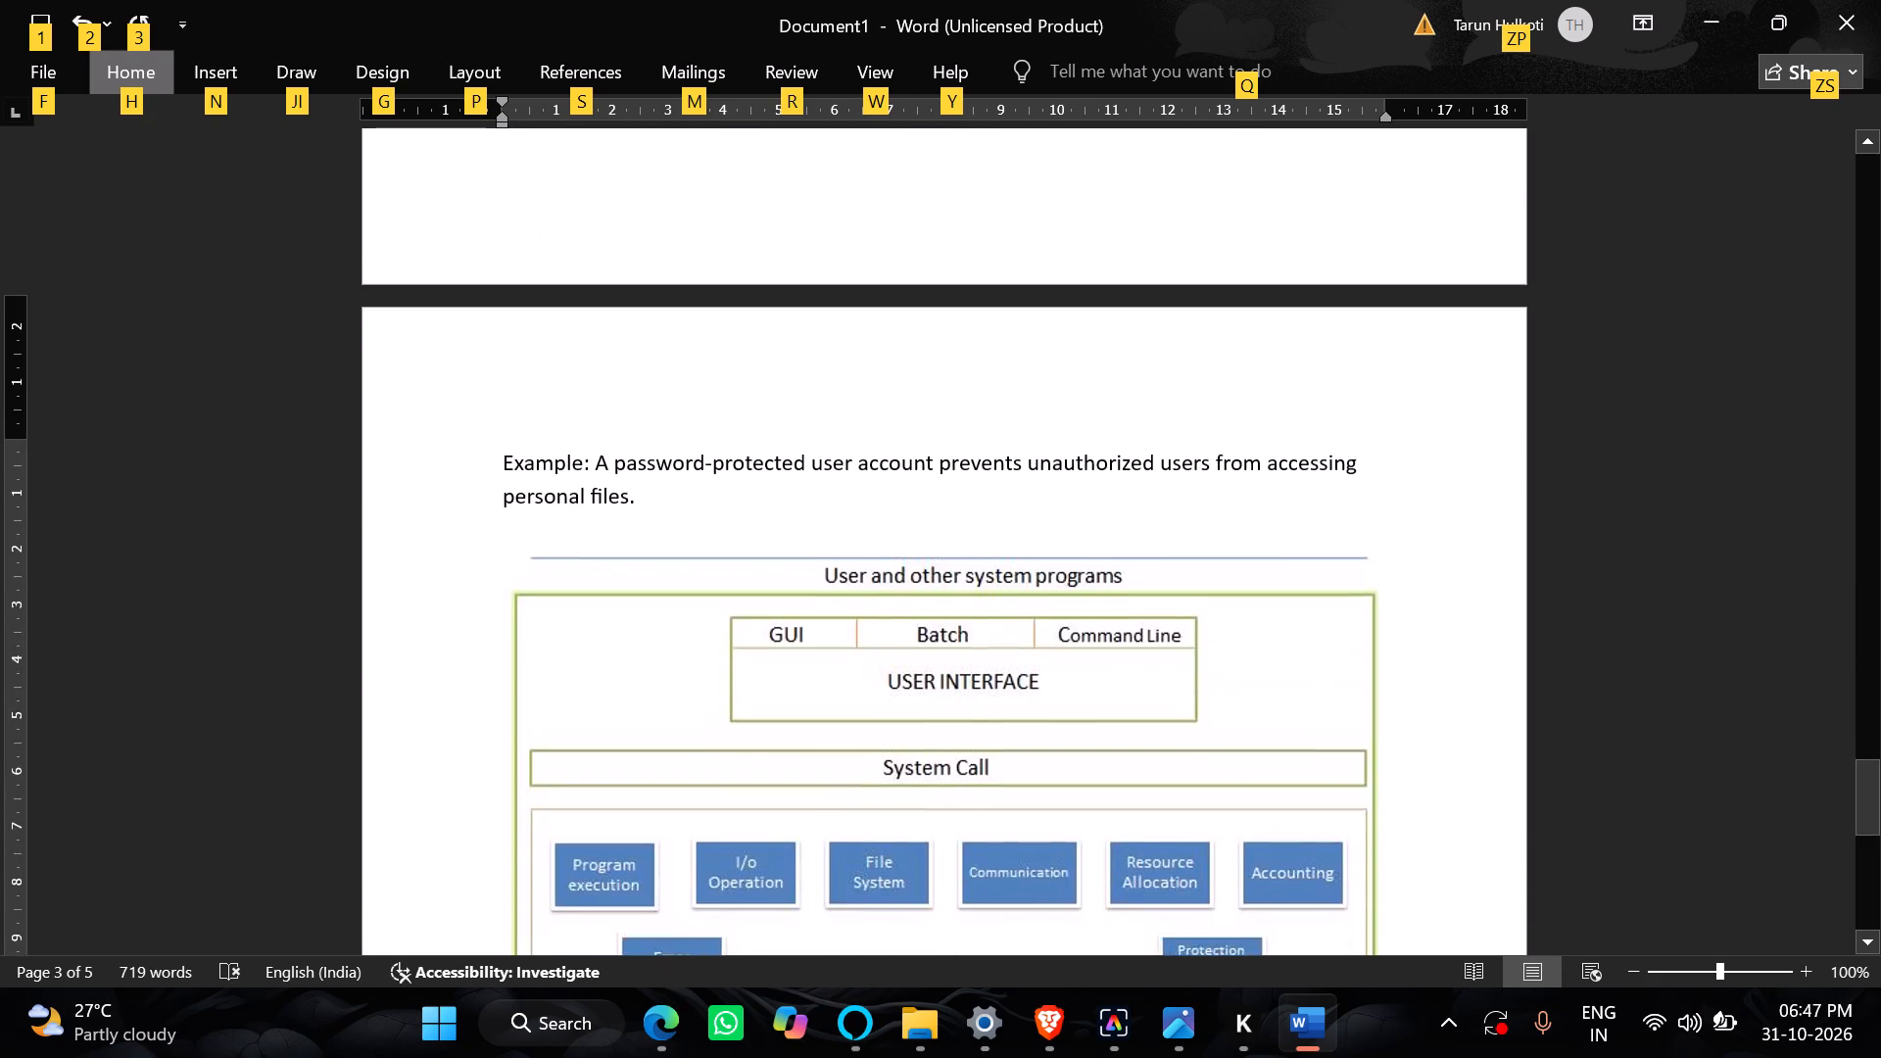
scroll(789, 541, down, 5)
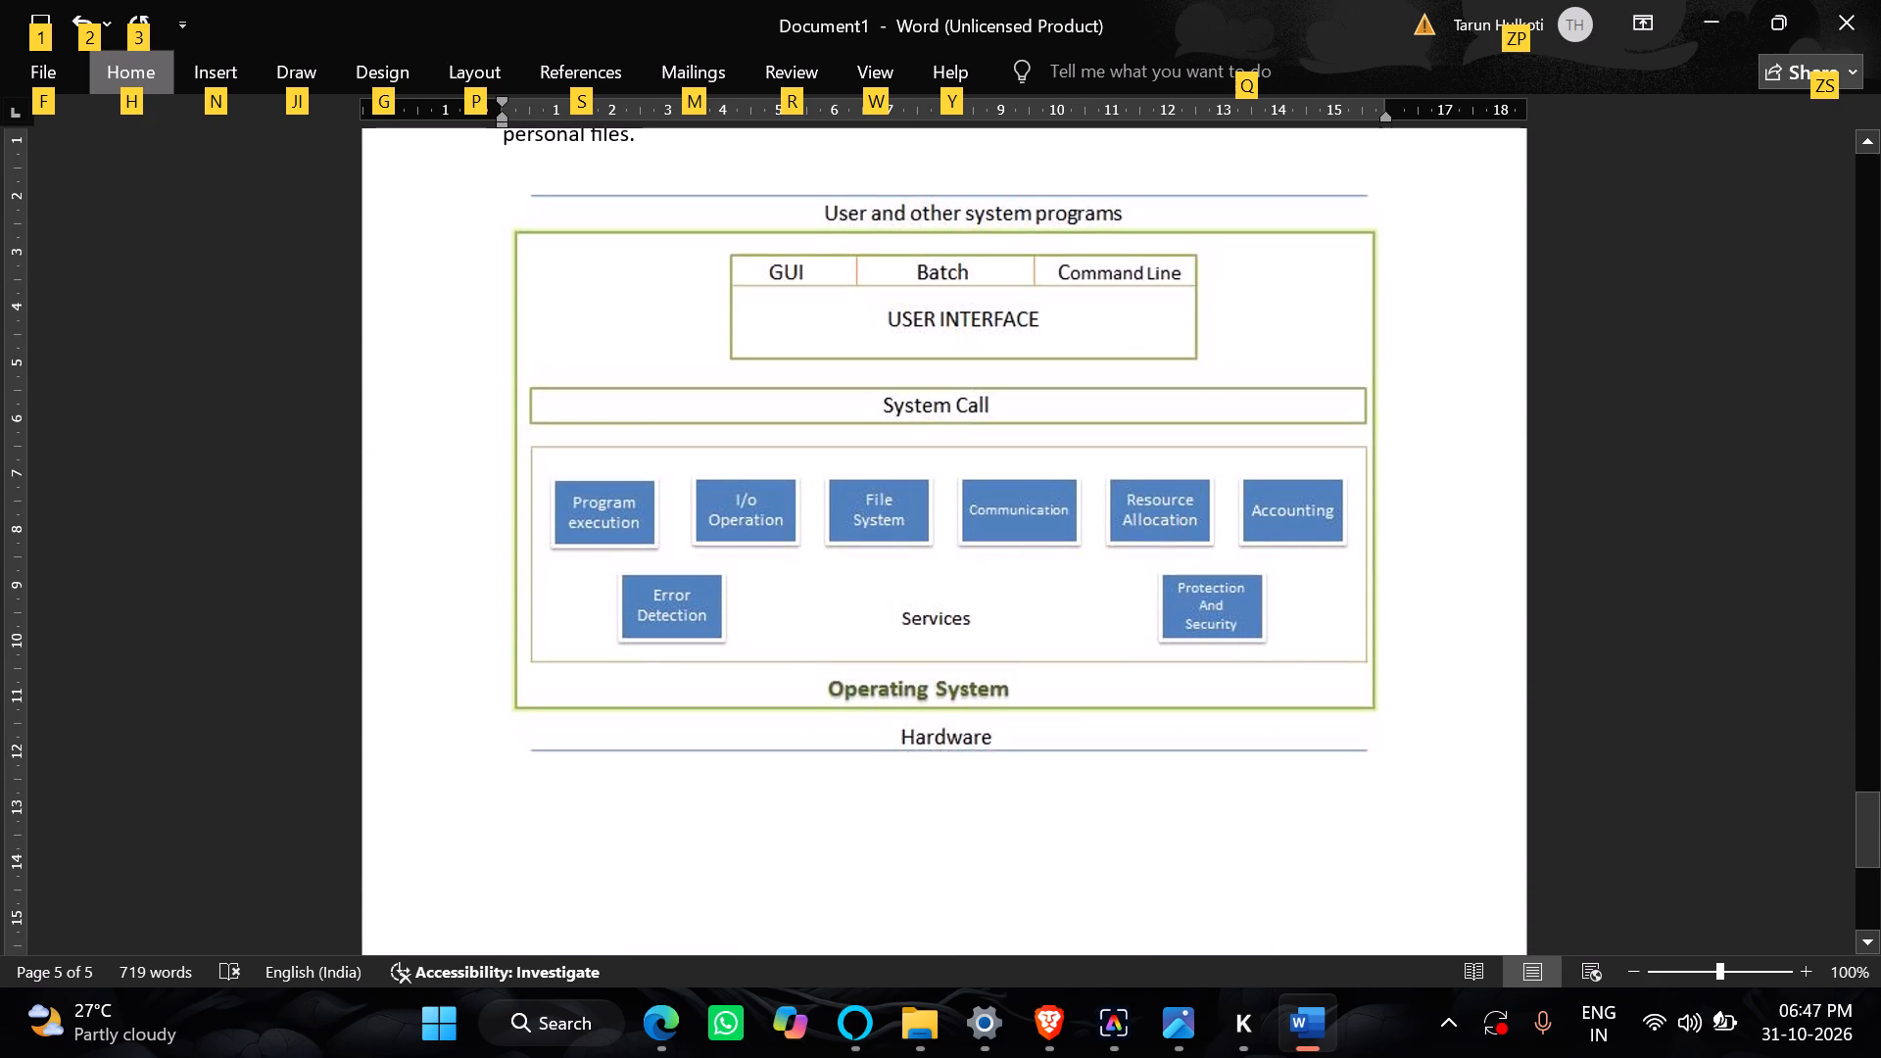
scroll(933, 492, up, 6)
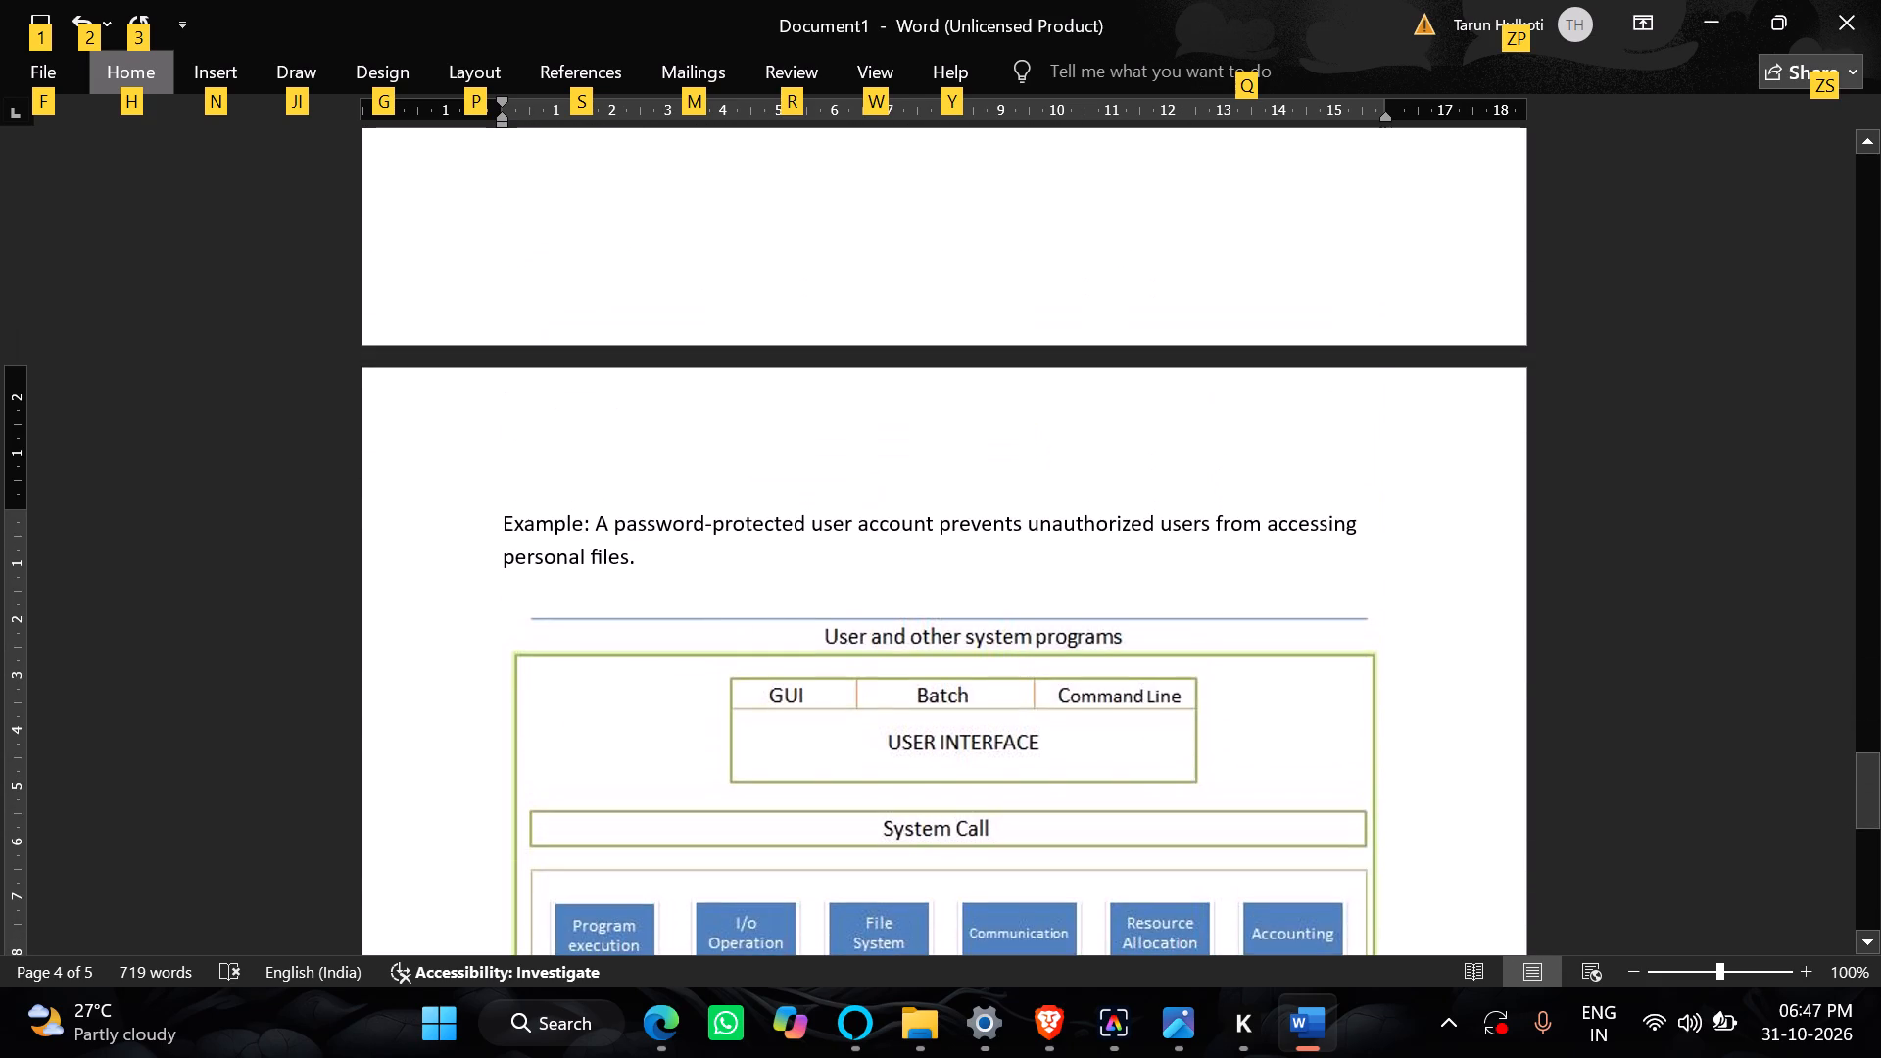
scroll(933, 492, down, 20)
click(917, 492)
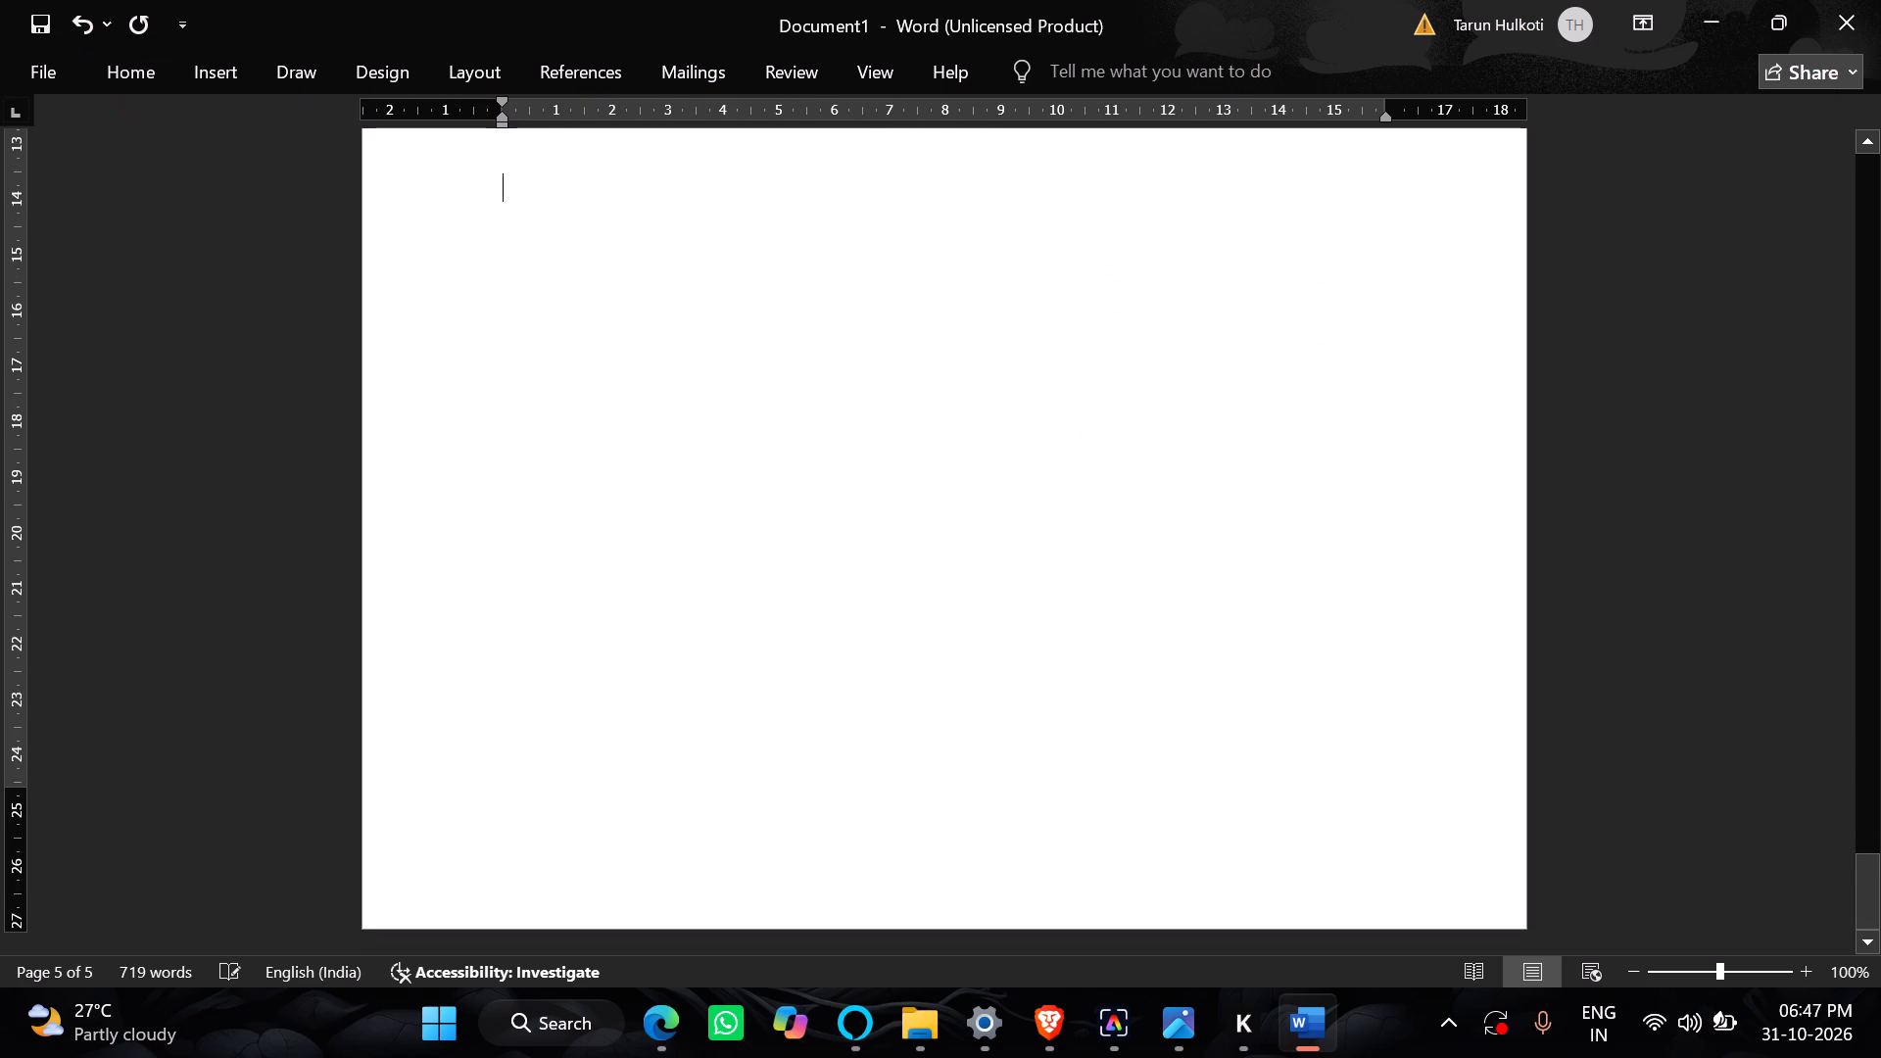
scroll(916, 475, up, 5)
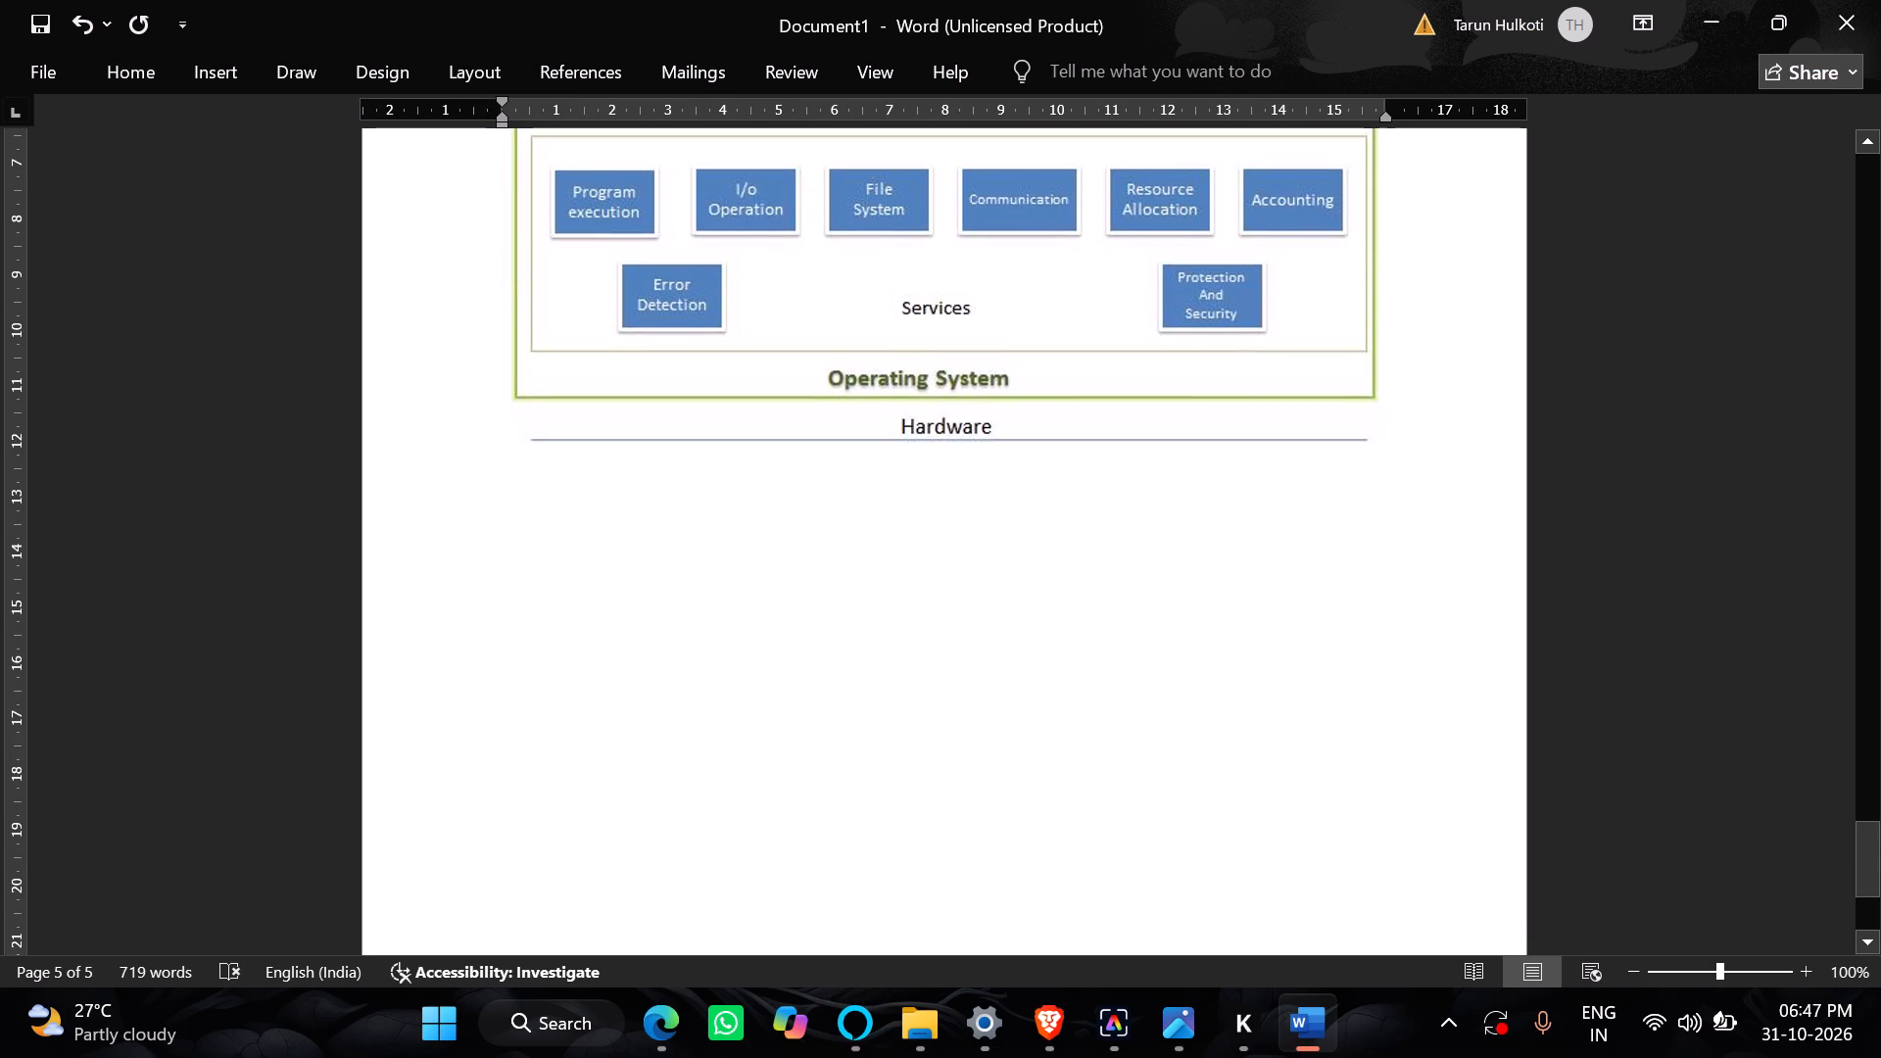
Switch to the imp q.docx question list in the browser and copy the question "State the meaning of an operating system and mention what it does.".
key(alt+Tab)
key(alt+Tab)
key(alt+Tab)
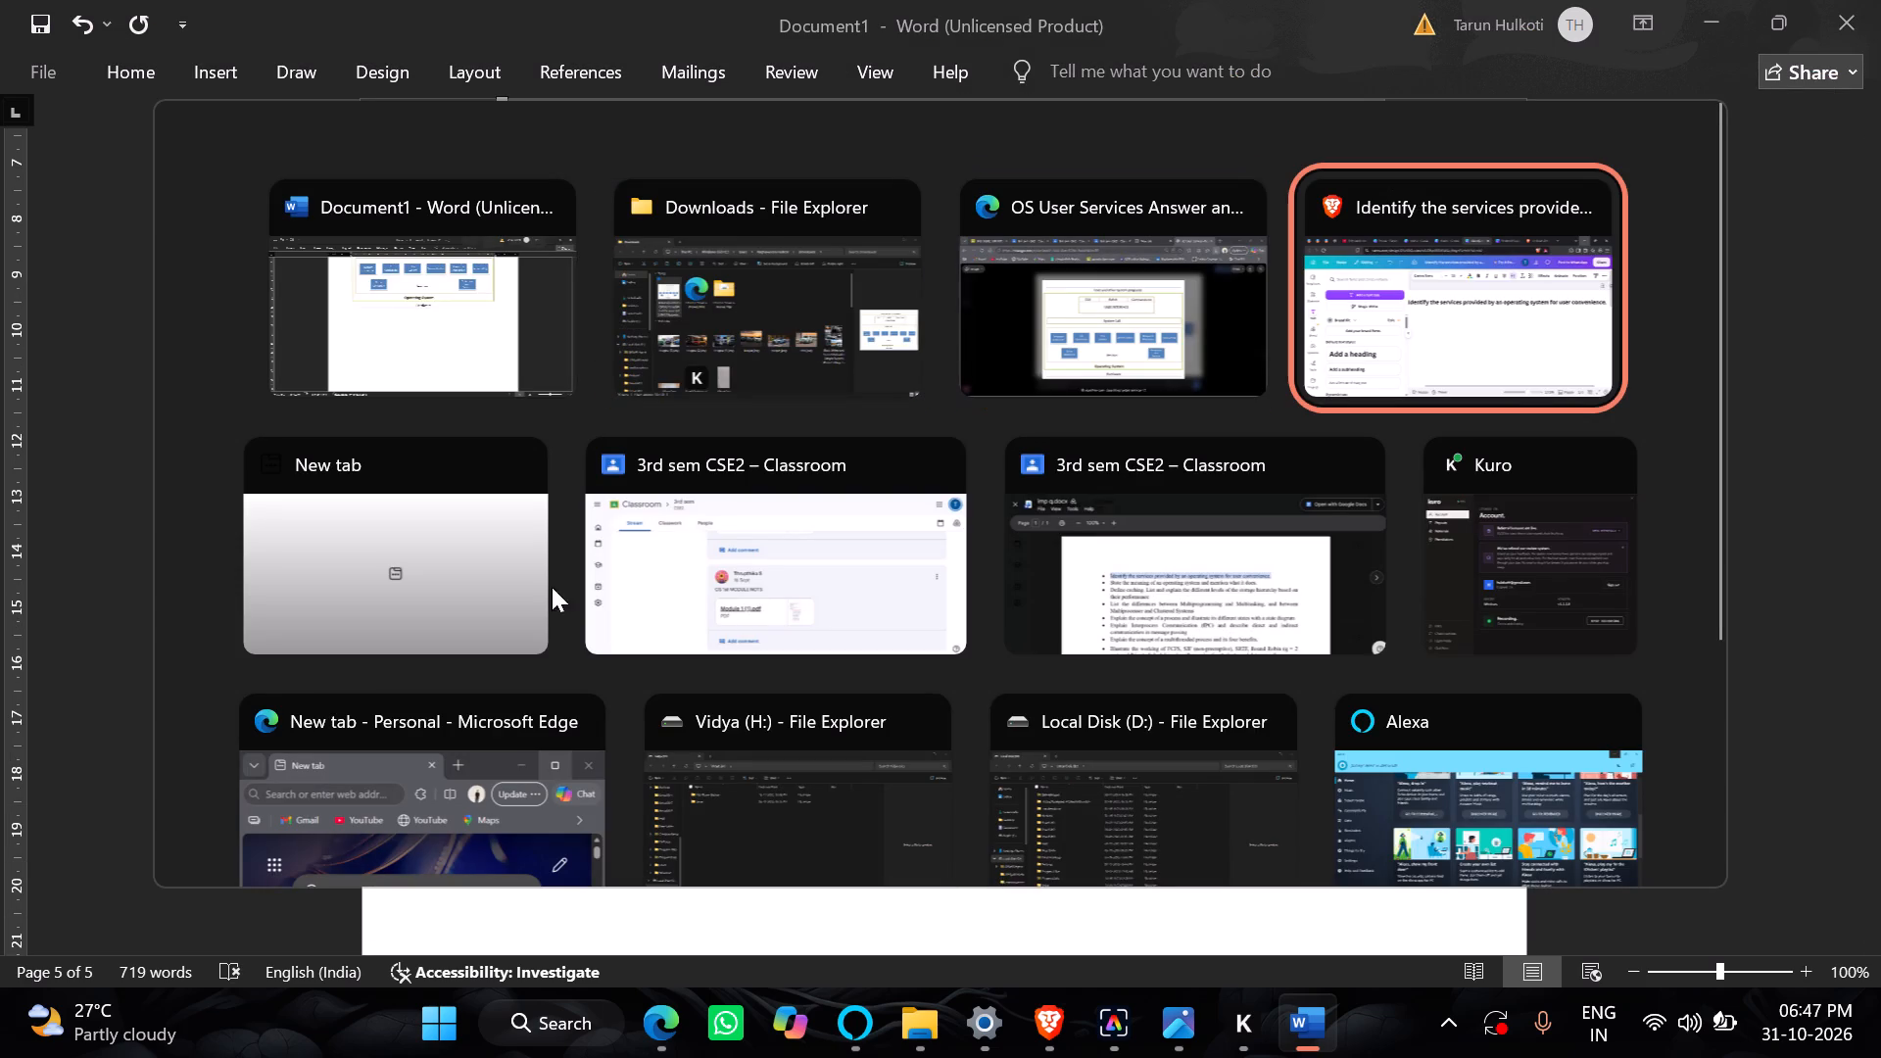
alt+click(1234, 290)
click(464, 1)
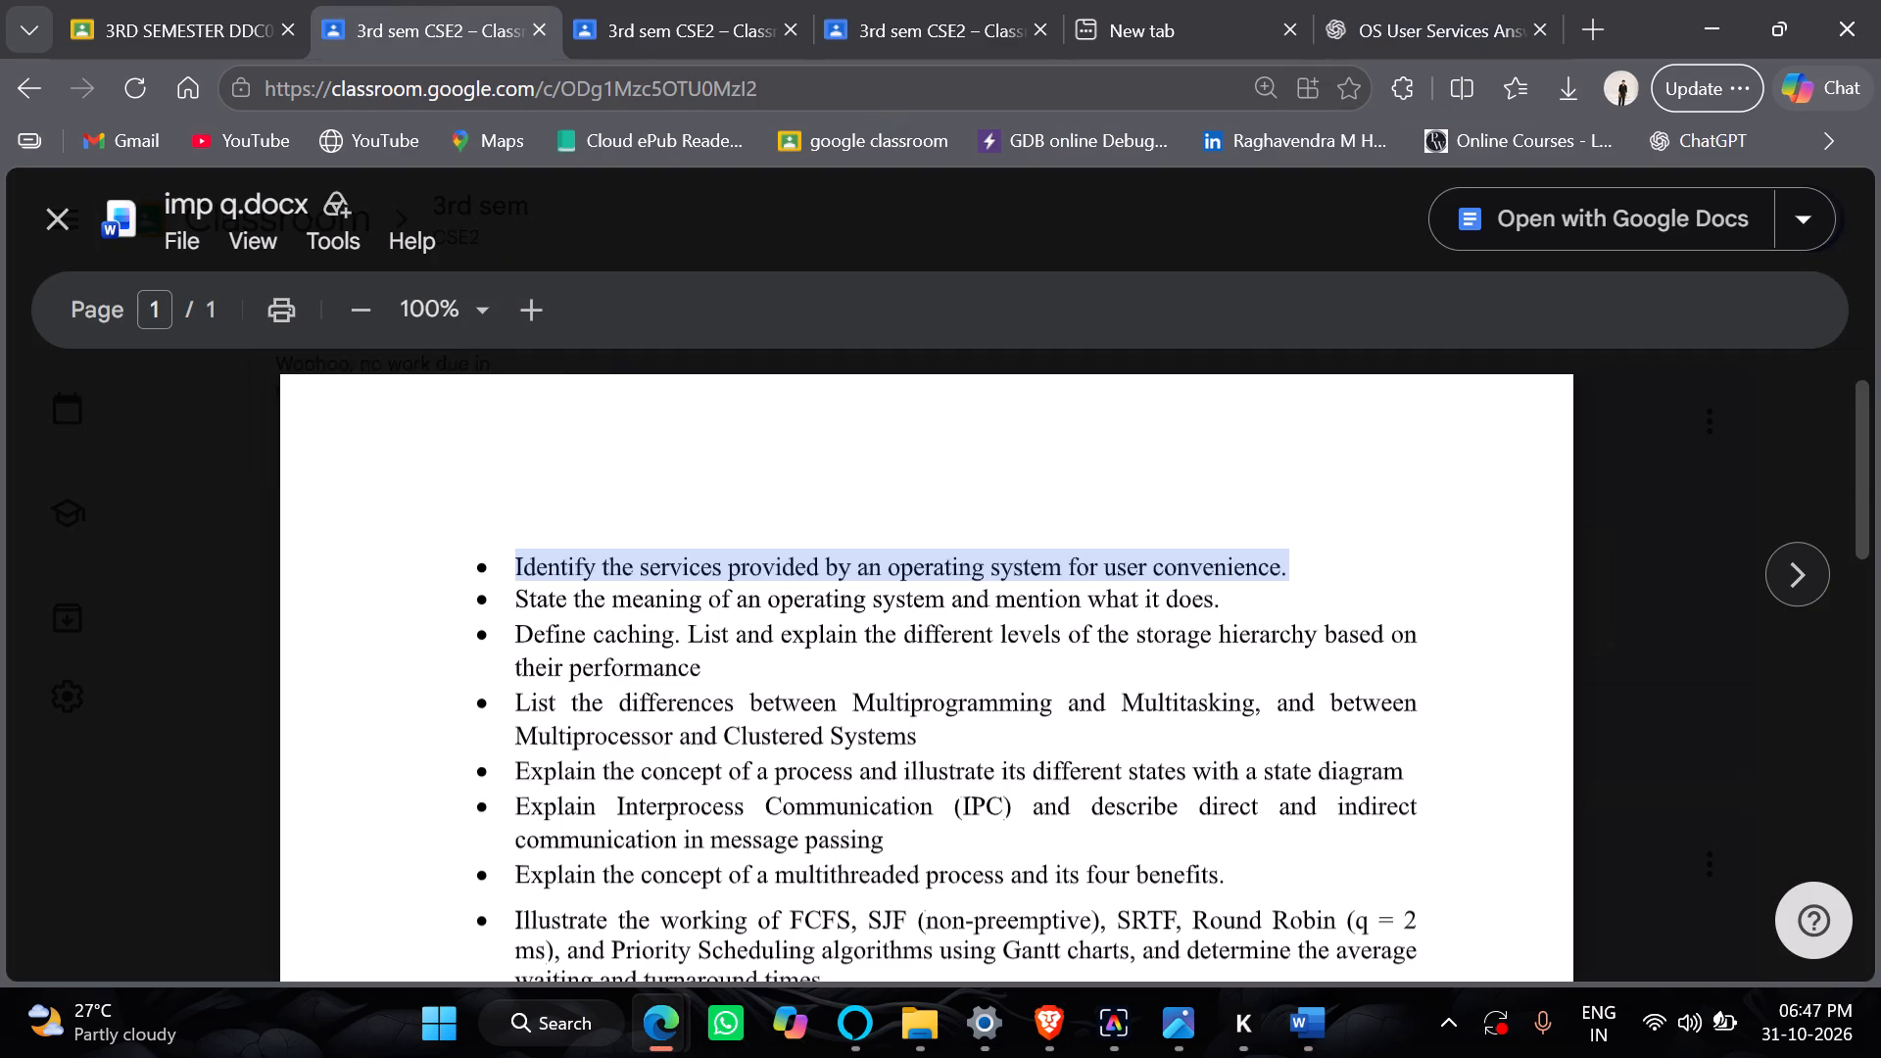
drag(515, 592, 1205, 590)
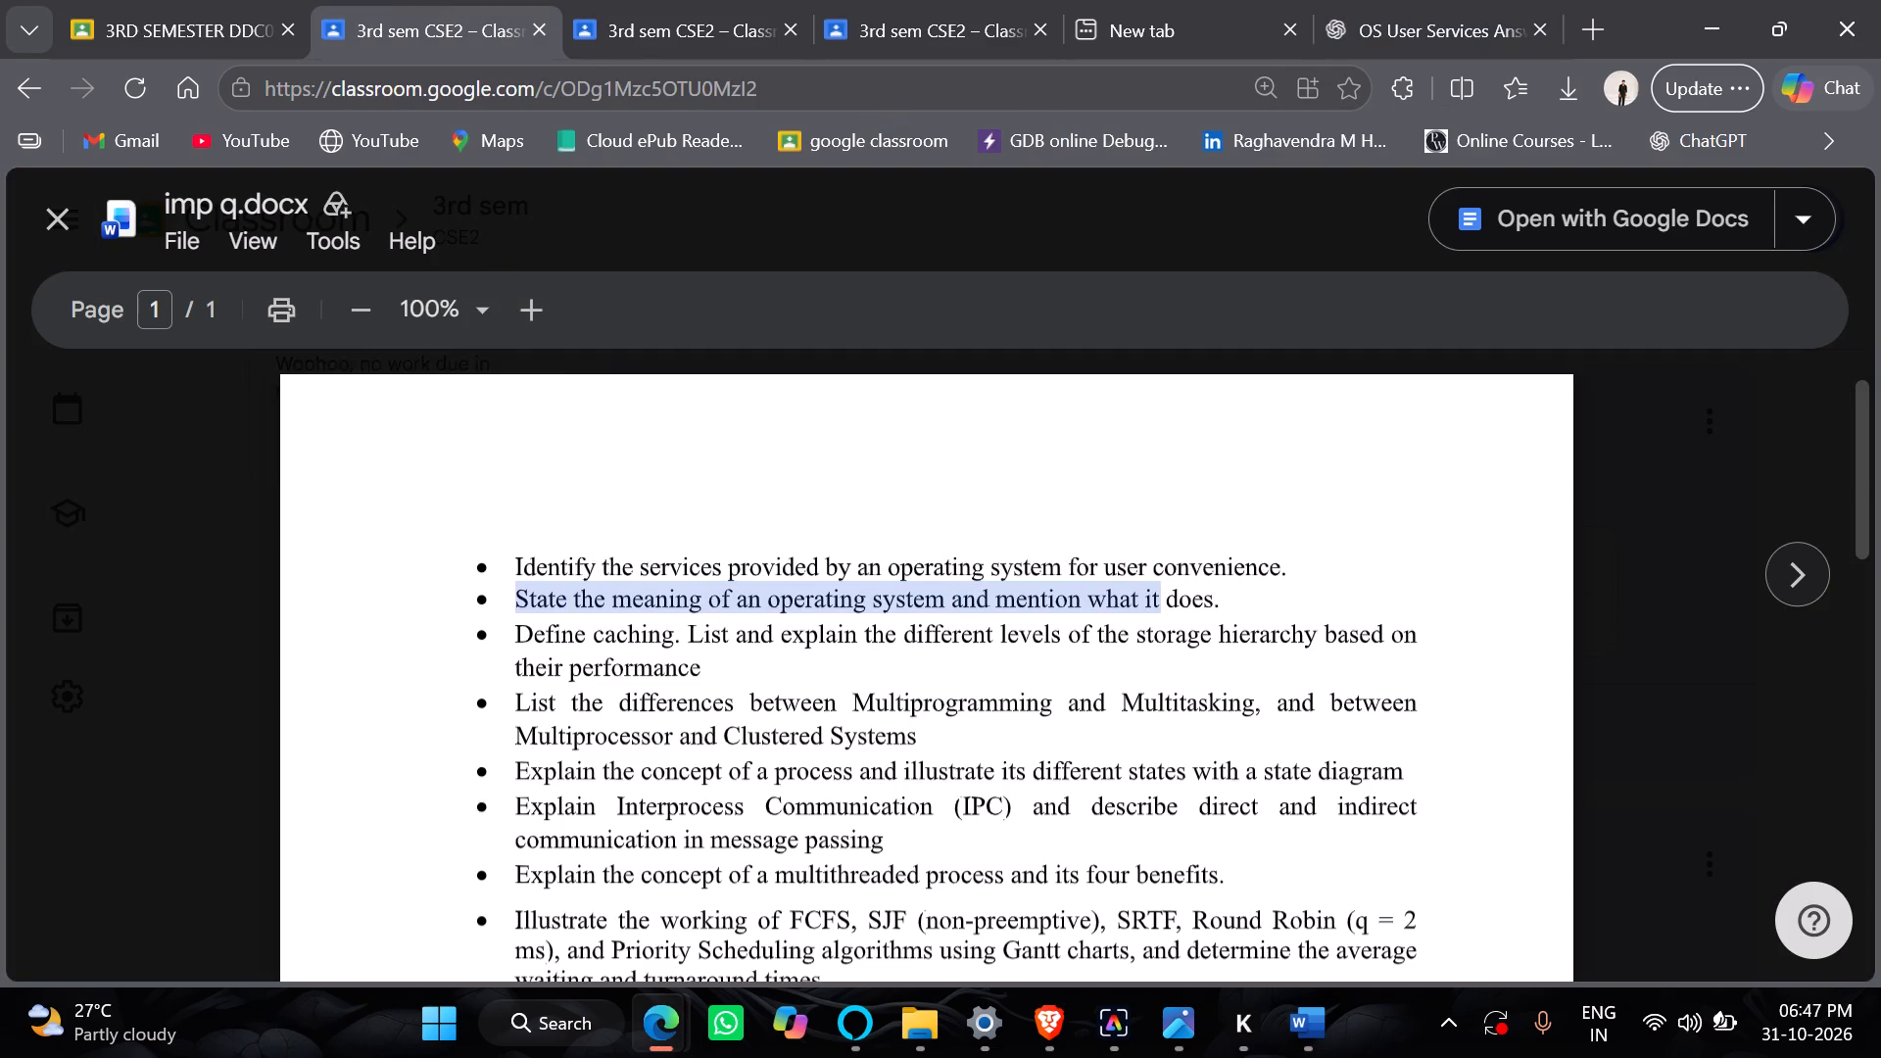
drag(1205, 590, 1207, 590)
key(ctrl+c)
Switch to the Word document and paste the copied question below the operating system services diagram.
key(alt+Tab)
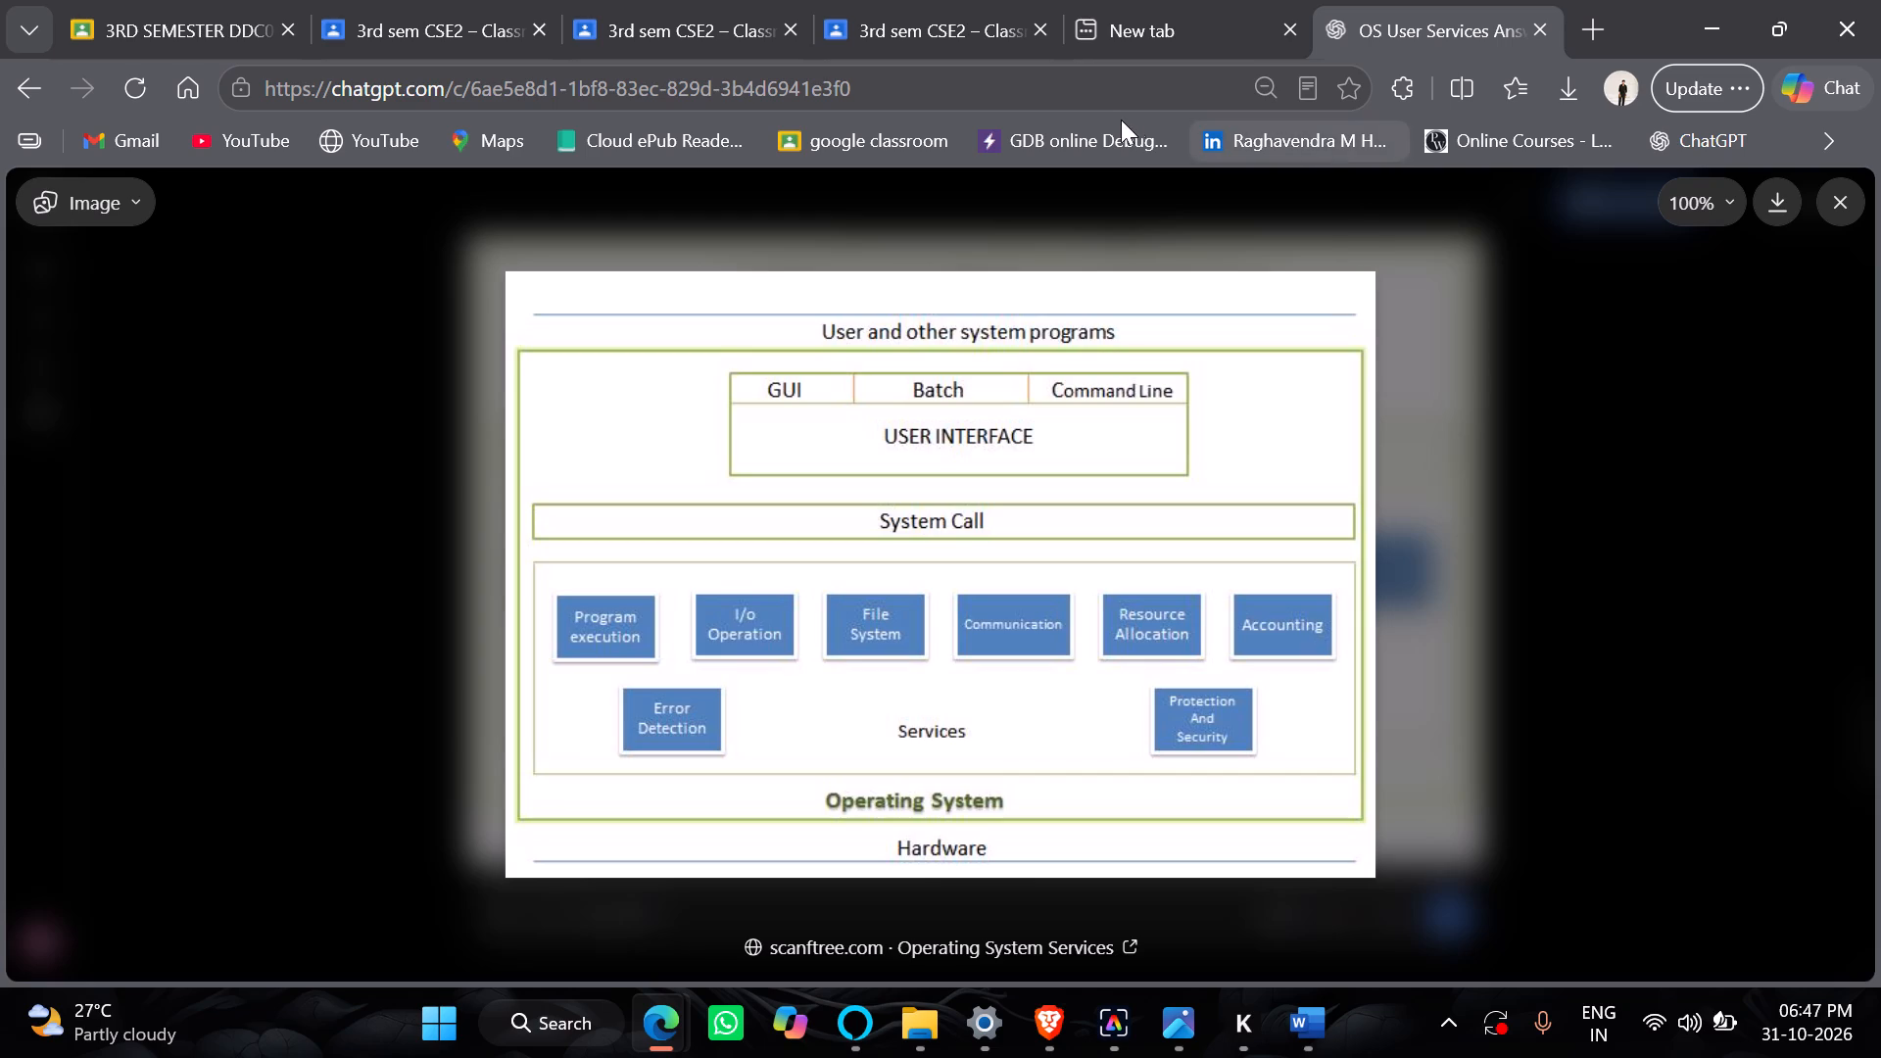
key(super+Tab)
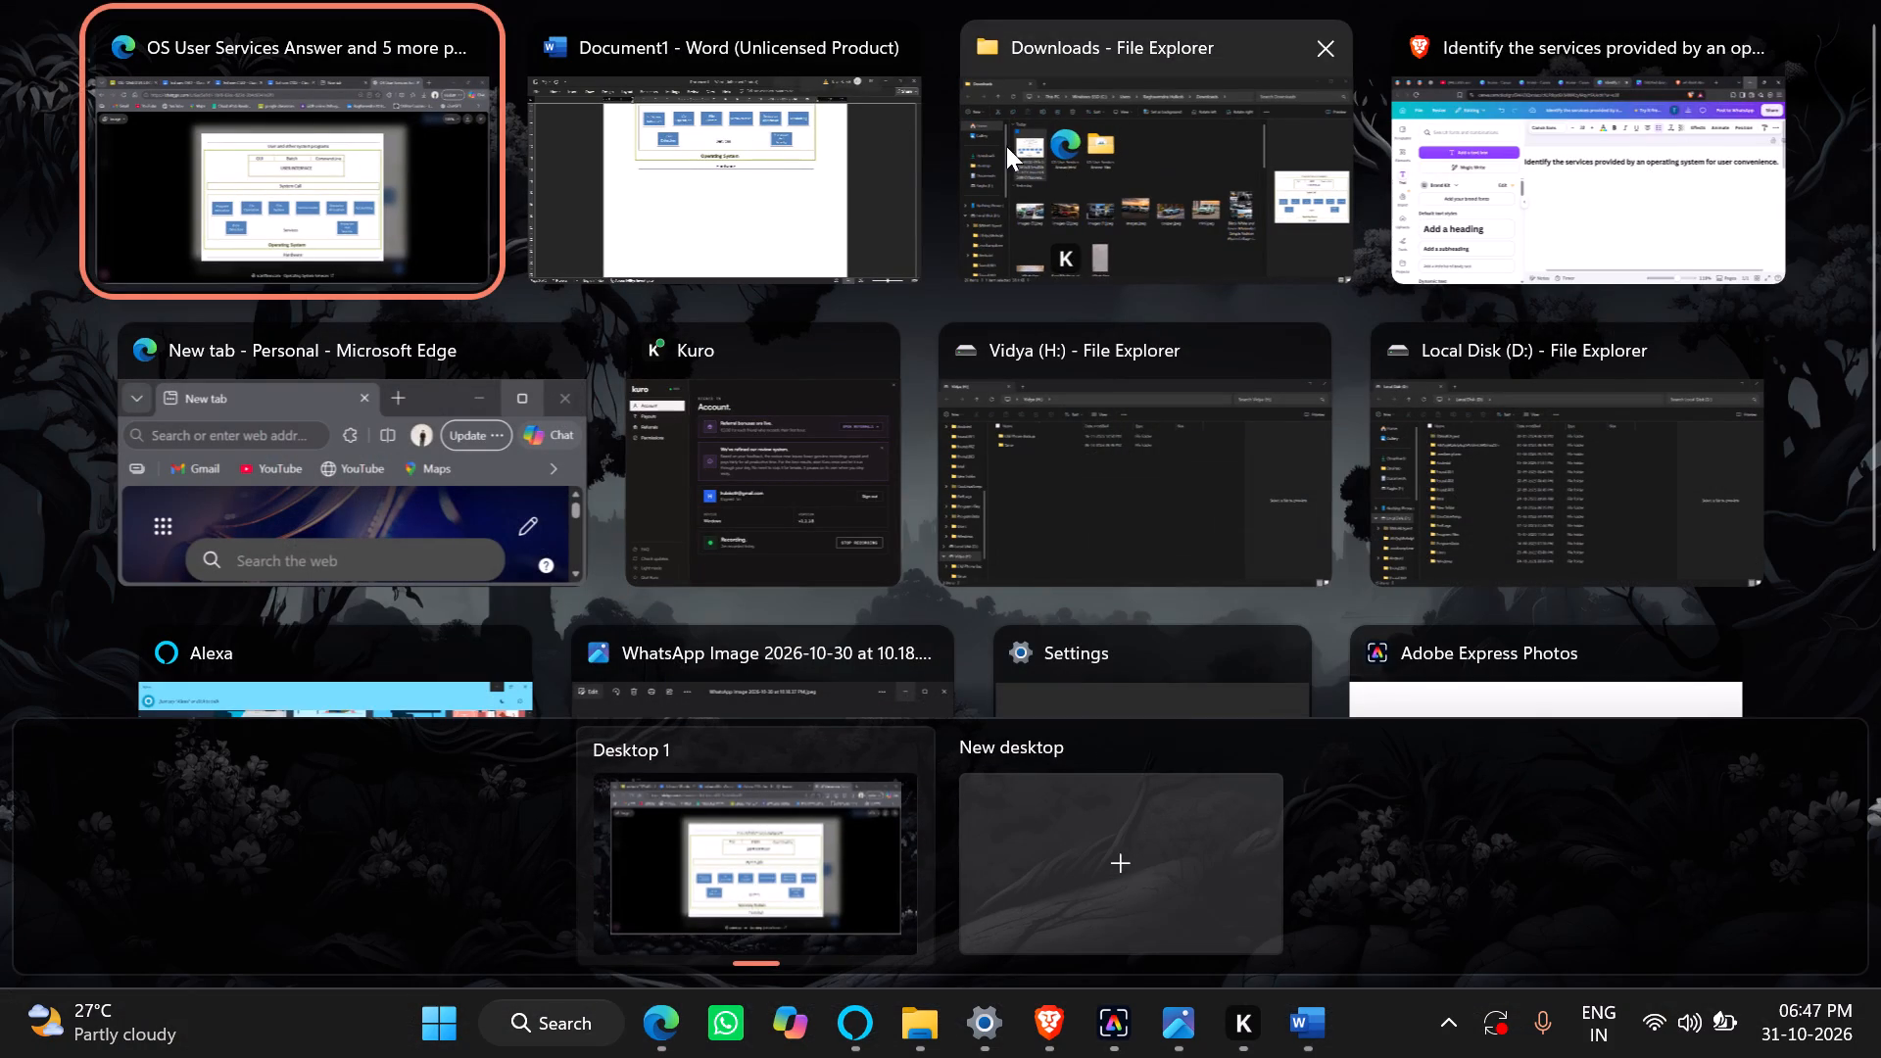
click(799, 148)
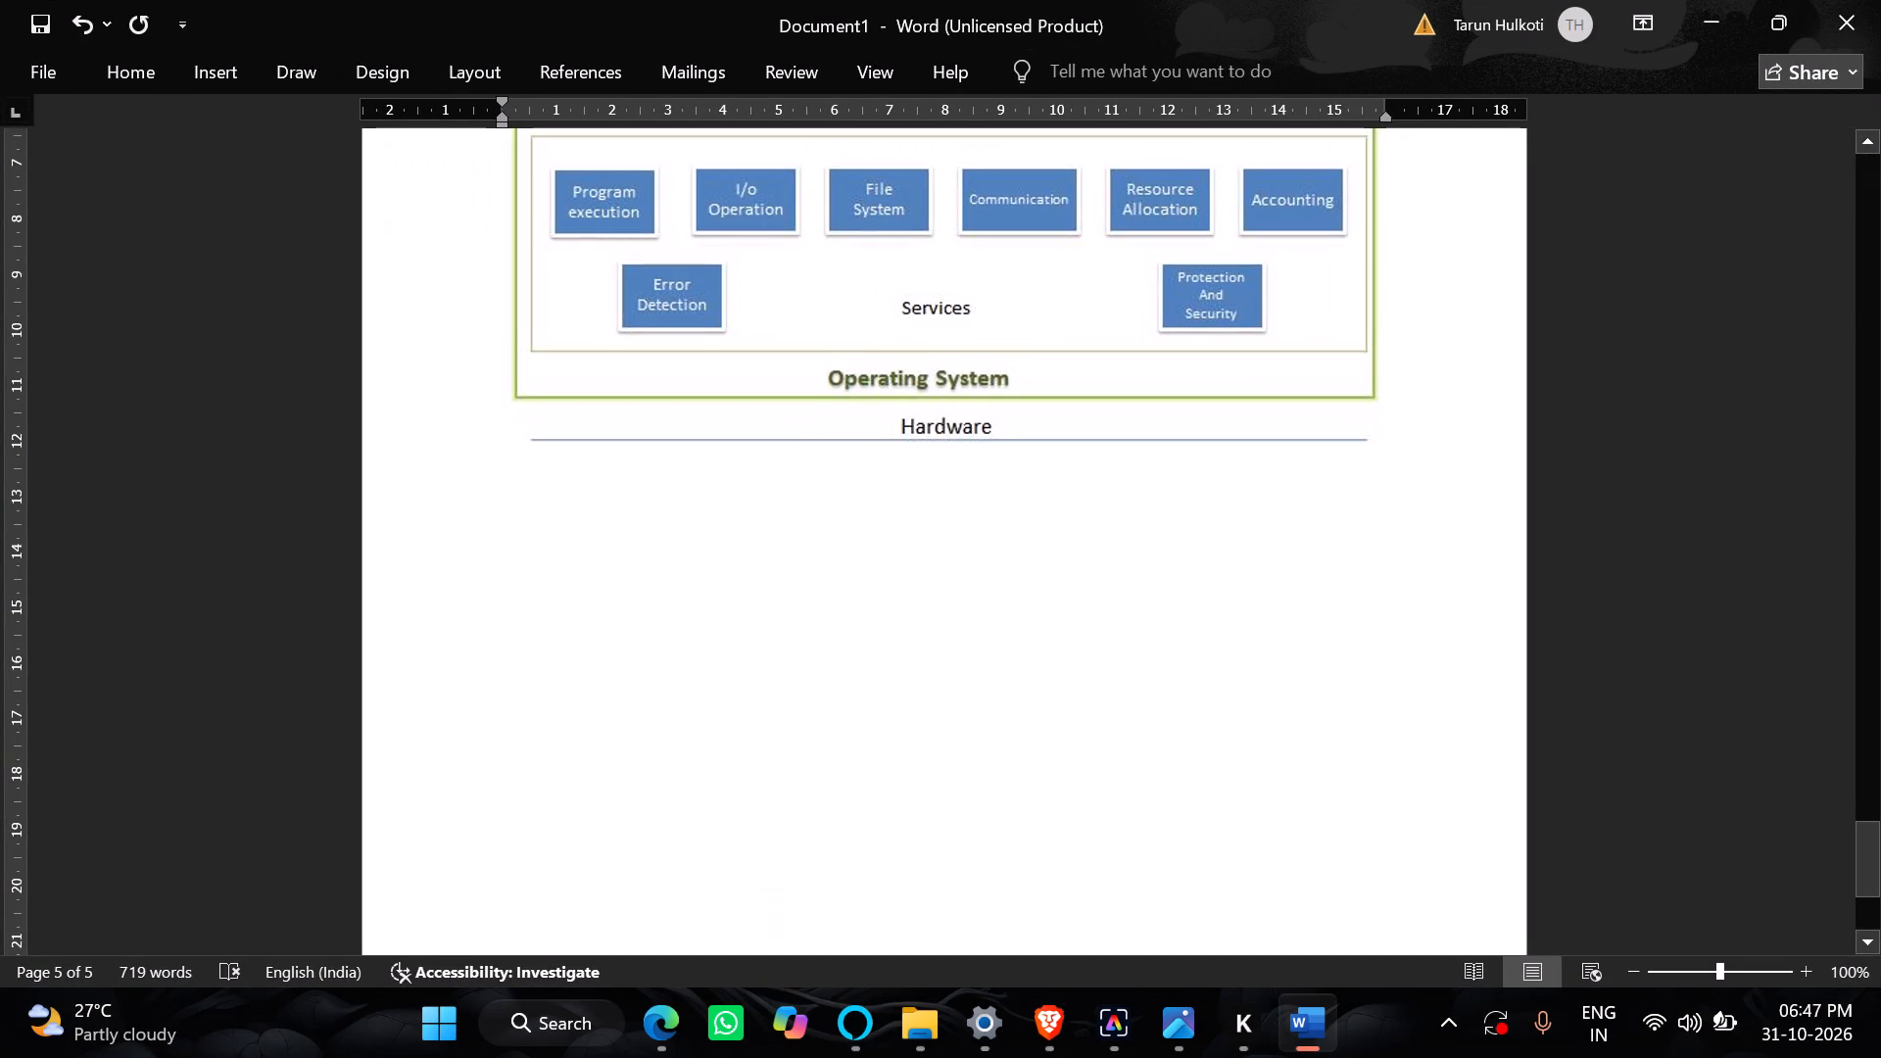
key(ctrl+v)
key(space)
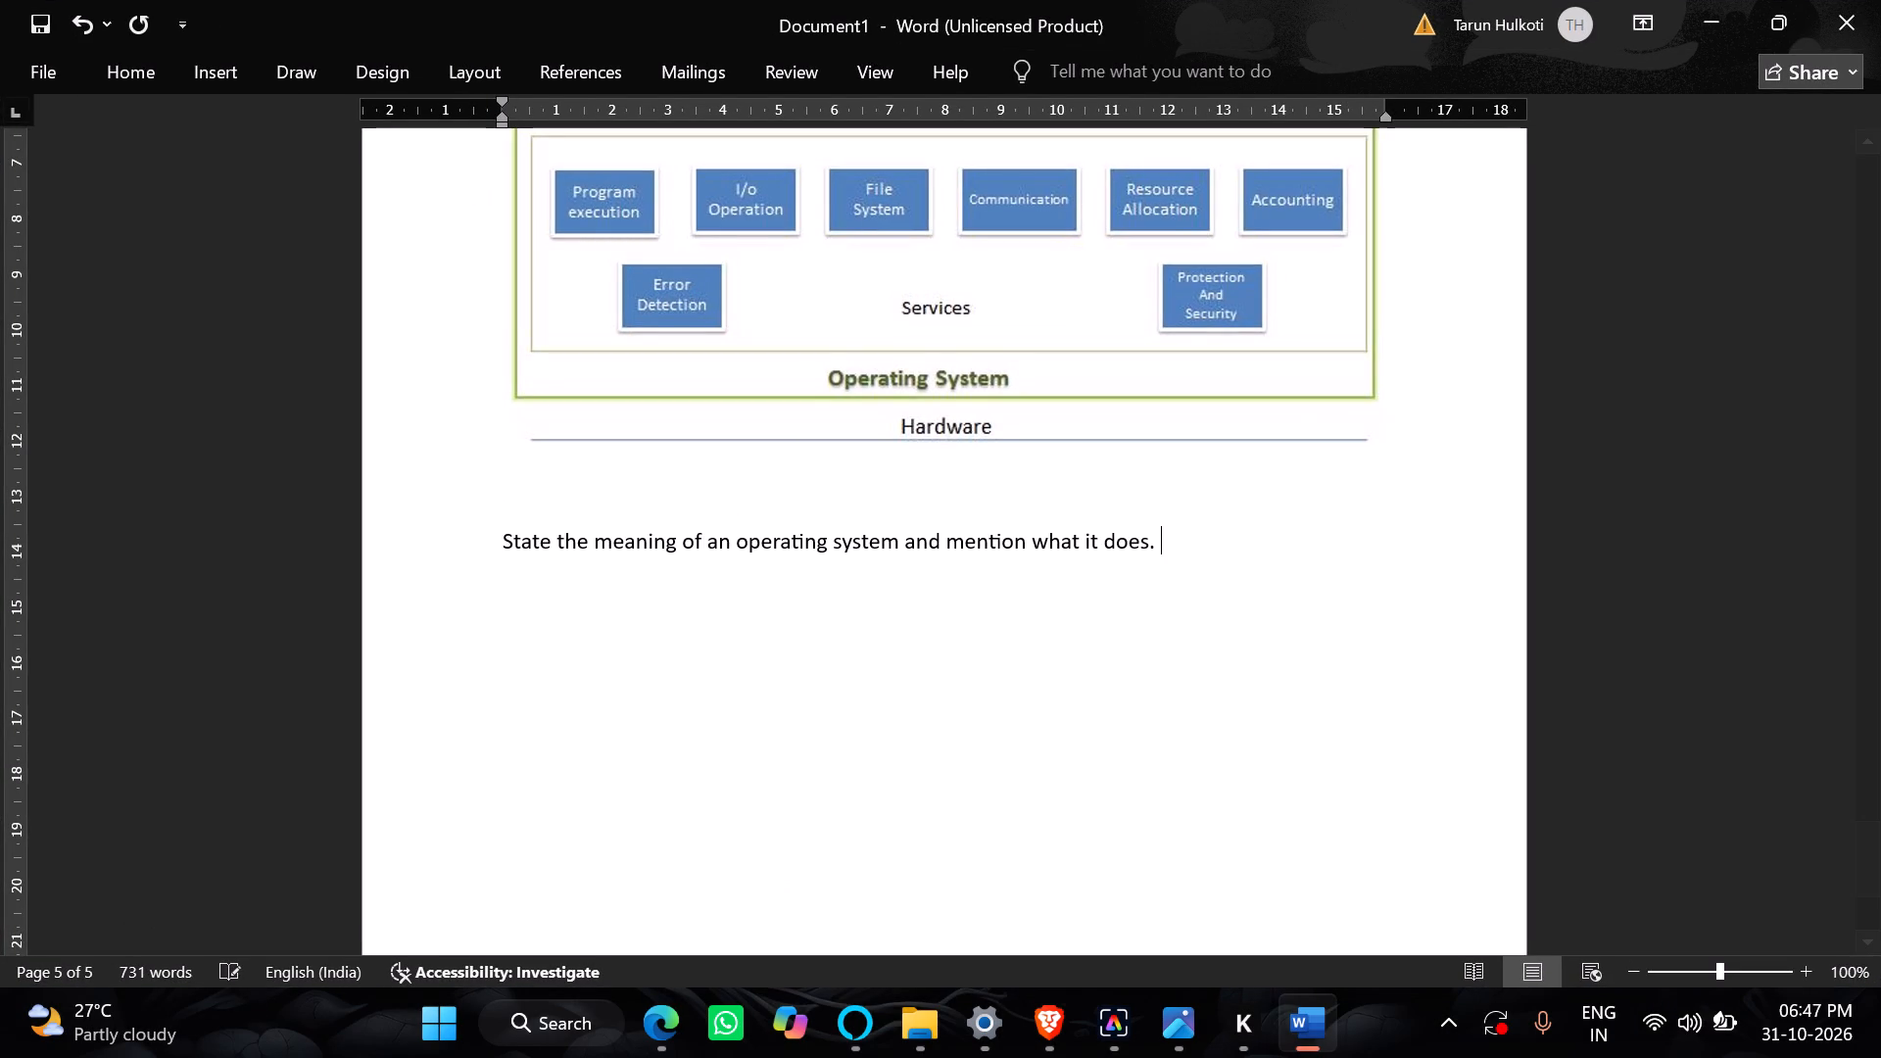
Open Module 1 (1).pdf from the Classroom stream in the browser, skim its first seven pages, and close it.
key(alt+Tab)
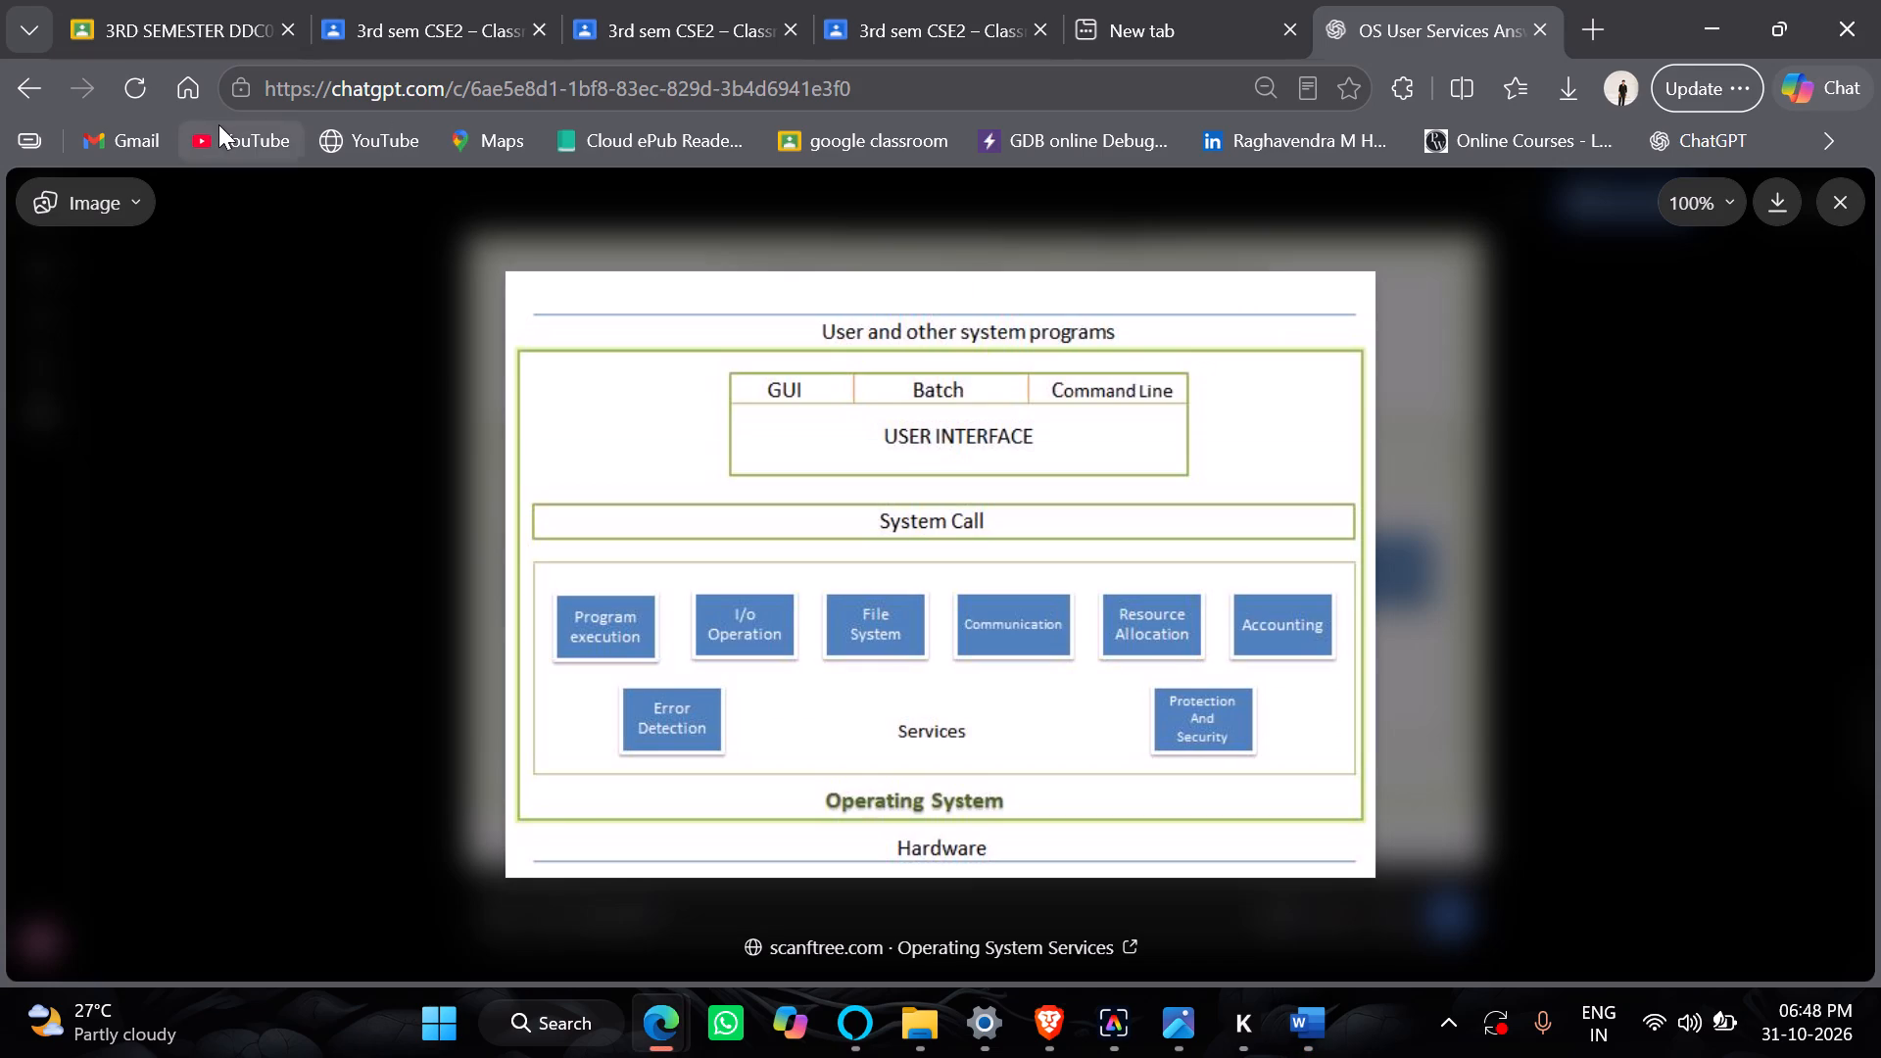
click(601, 12)
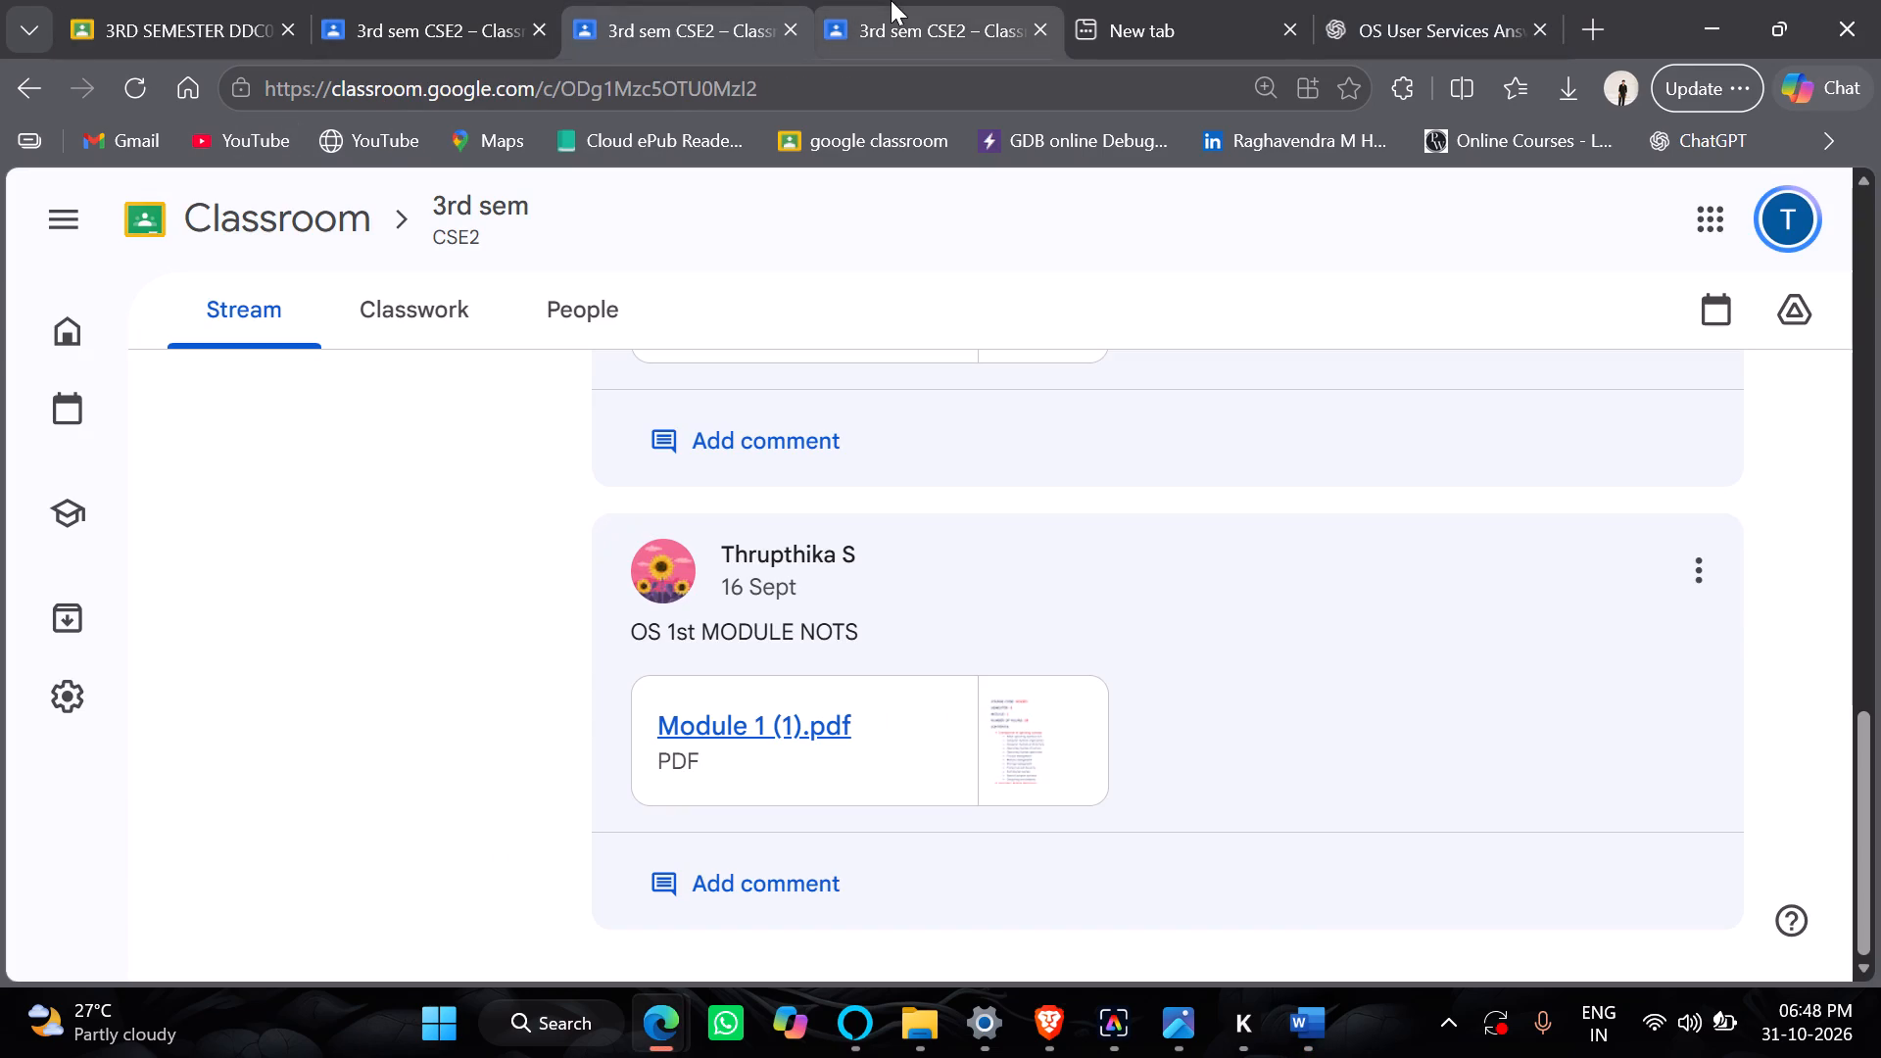
click(844, 741)
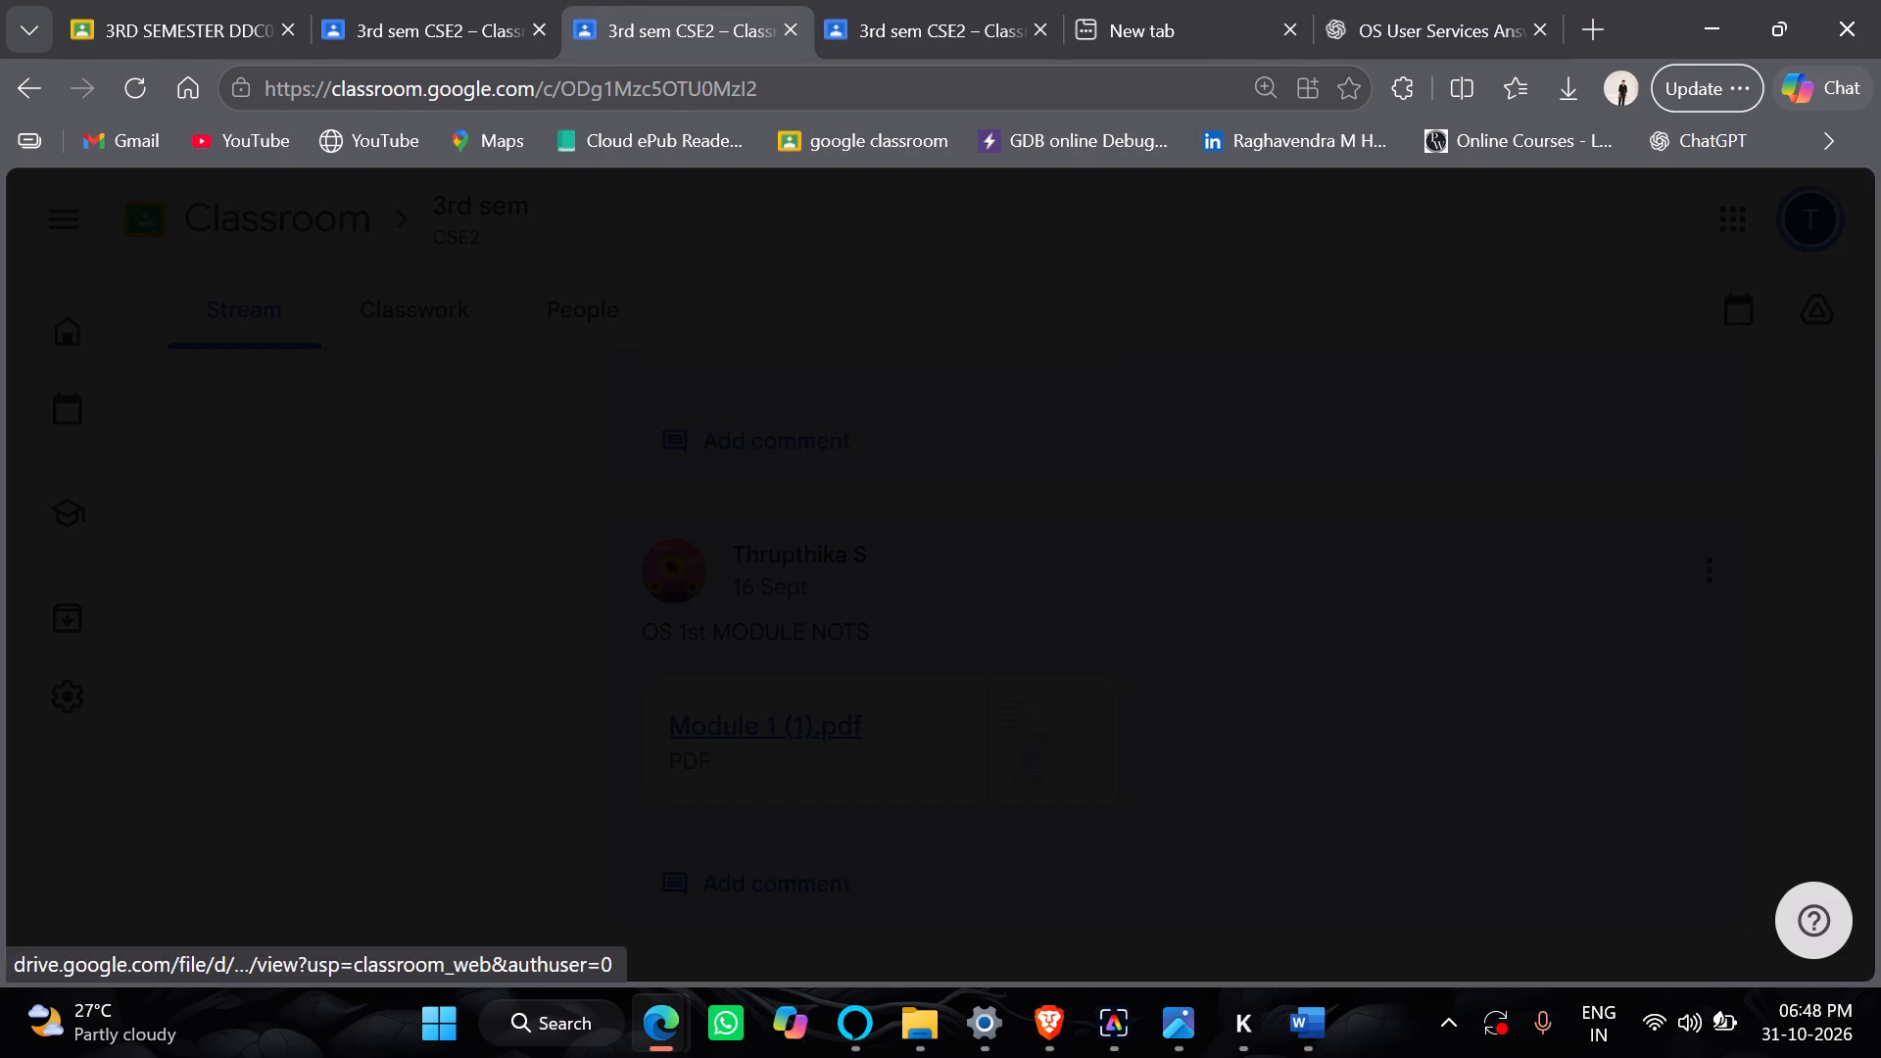
click(779, 672)
scroll(763, 597, down, 13)
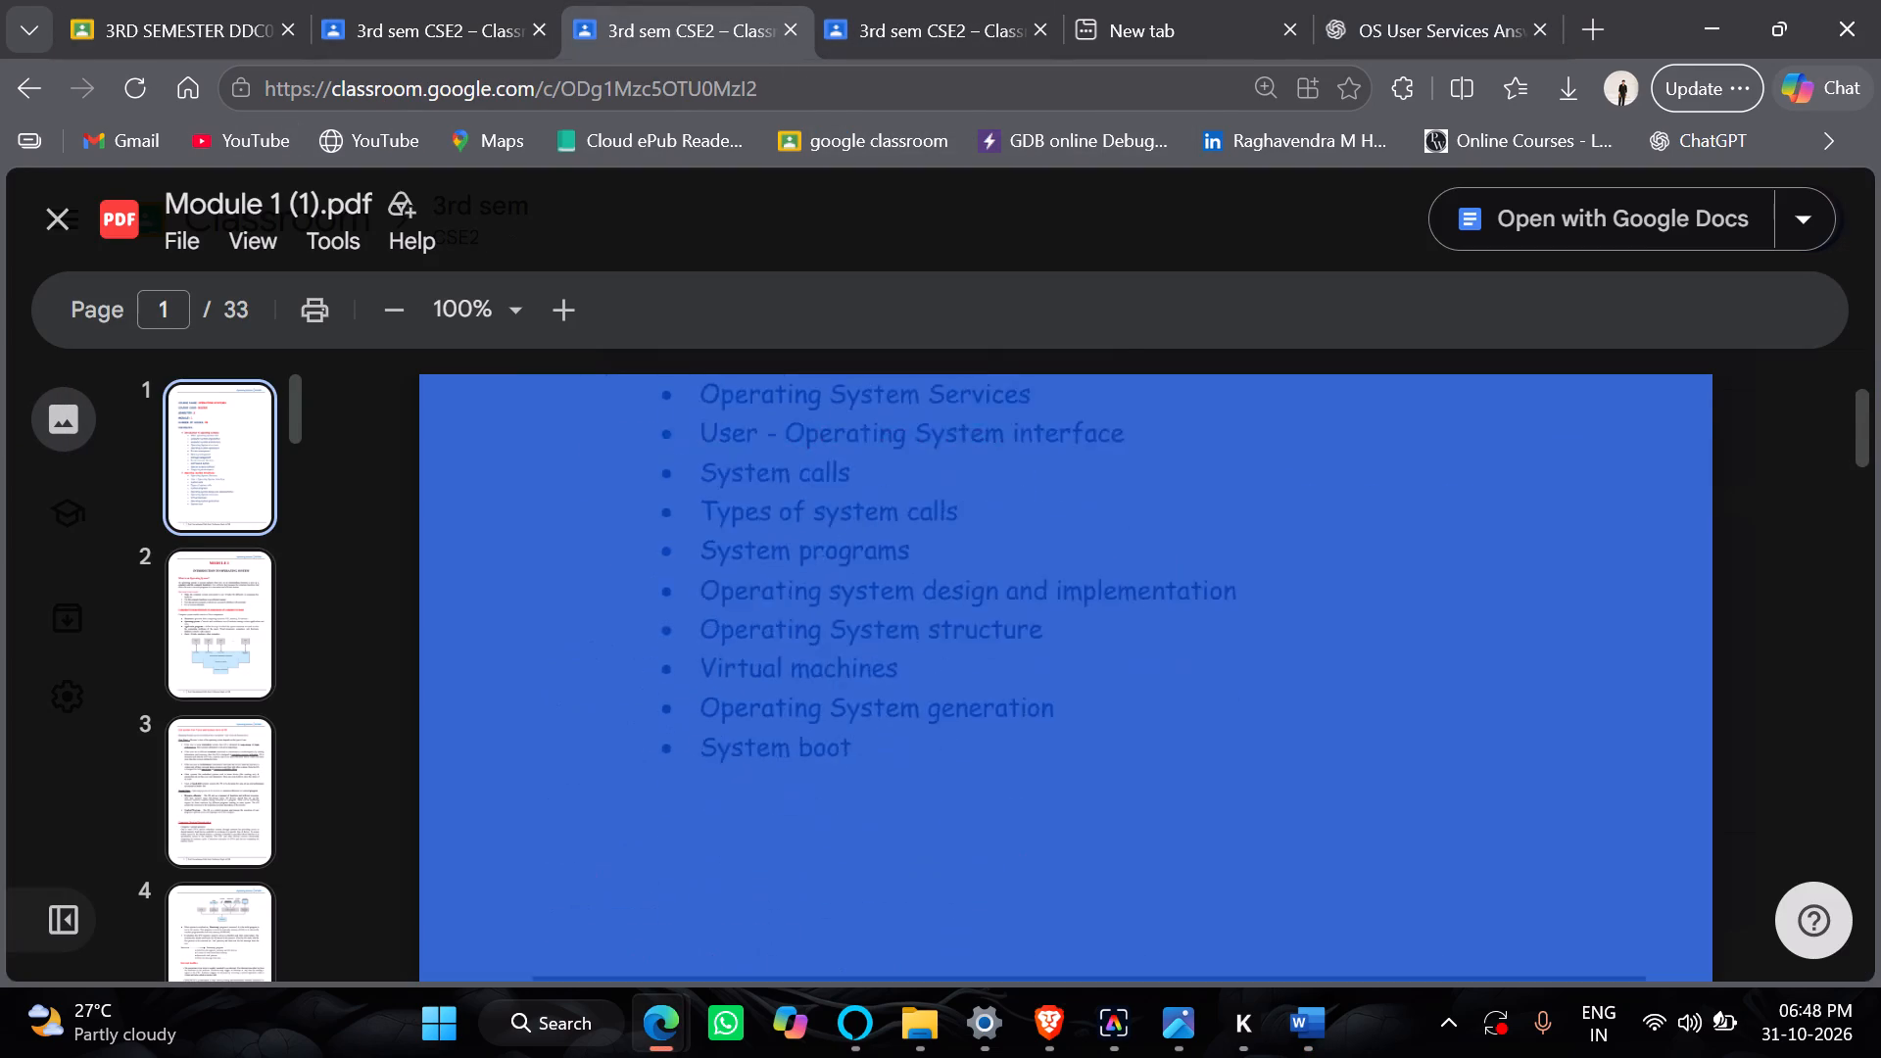
scroll(761, 591, down, 18)
click(769, 593)
click(259, 747)
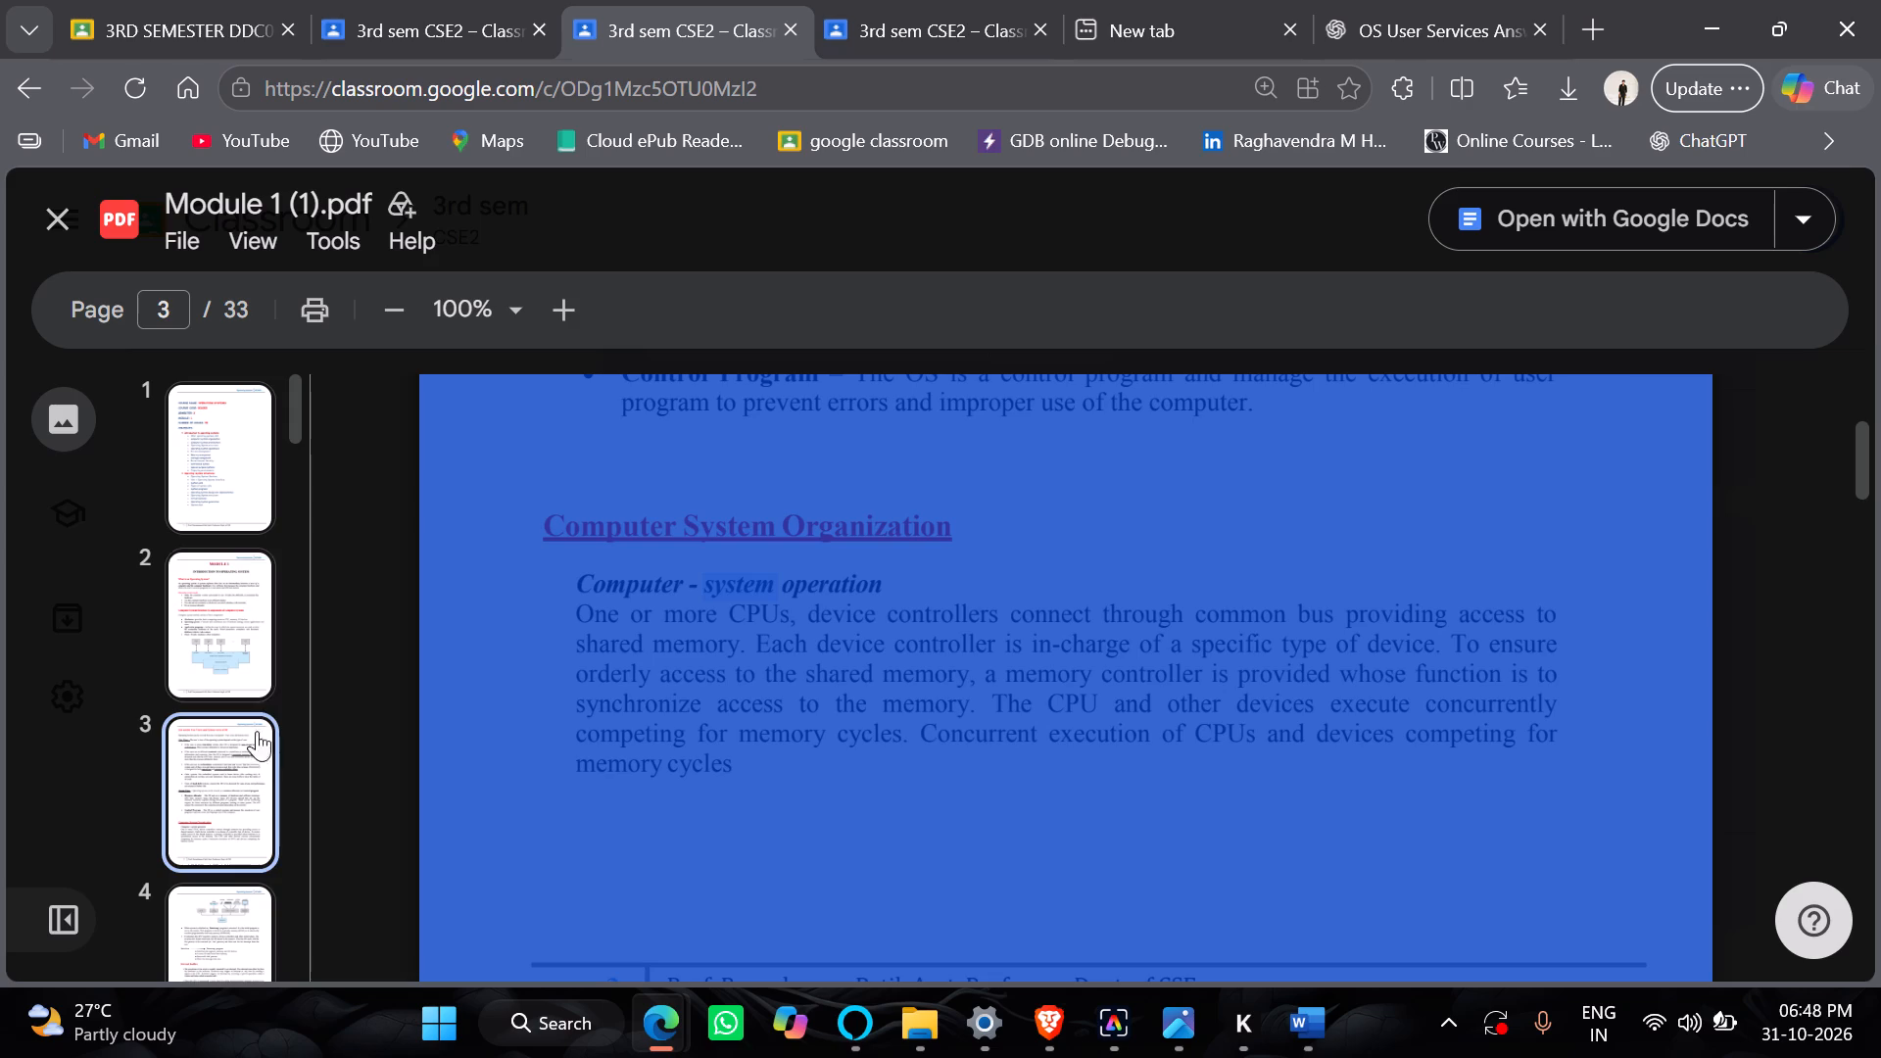
click(250, 588)
scroll(803, 688, down, 16)
click(1534, 735)
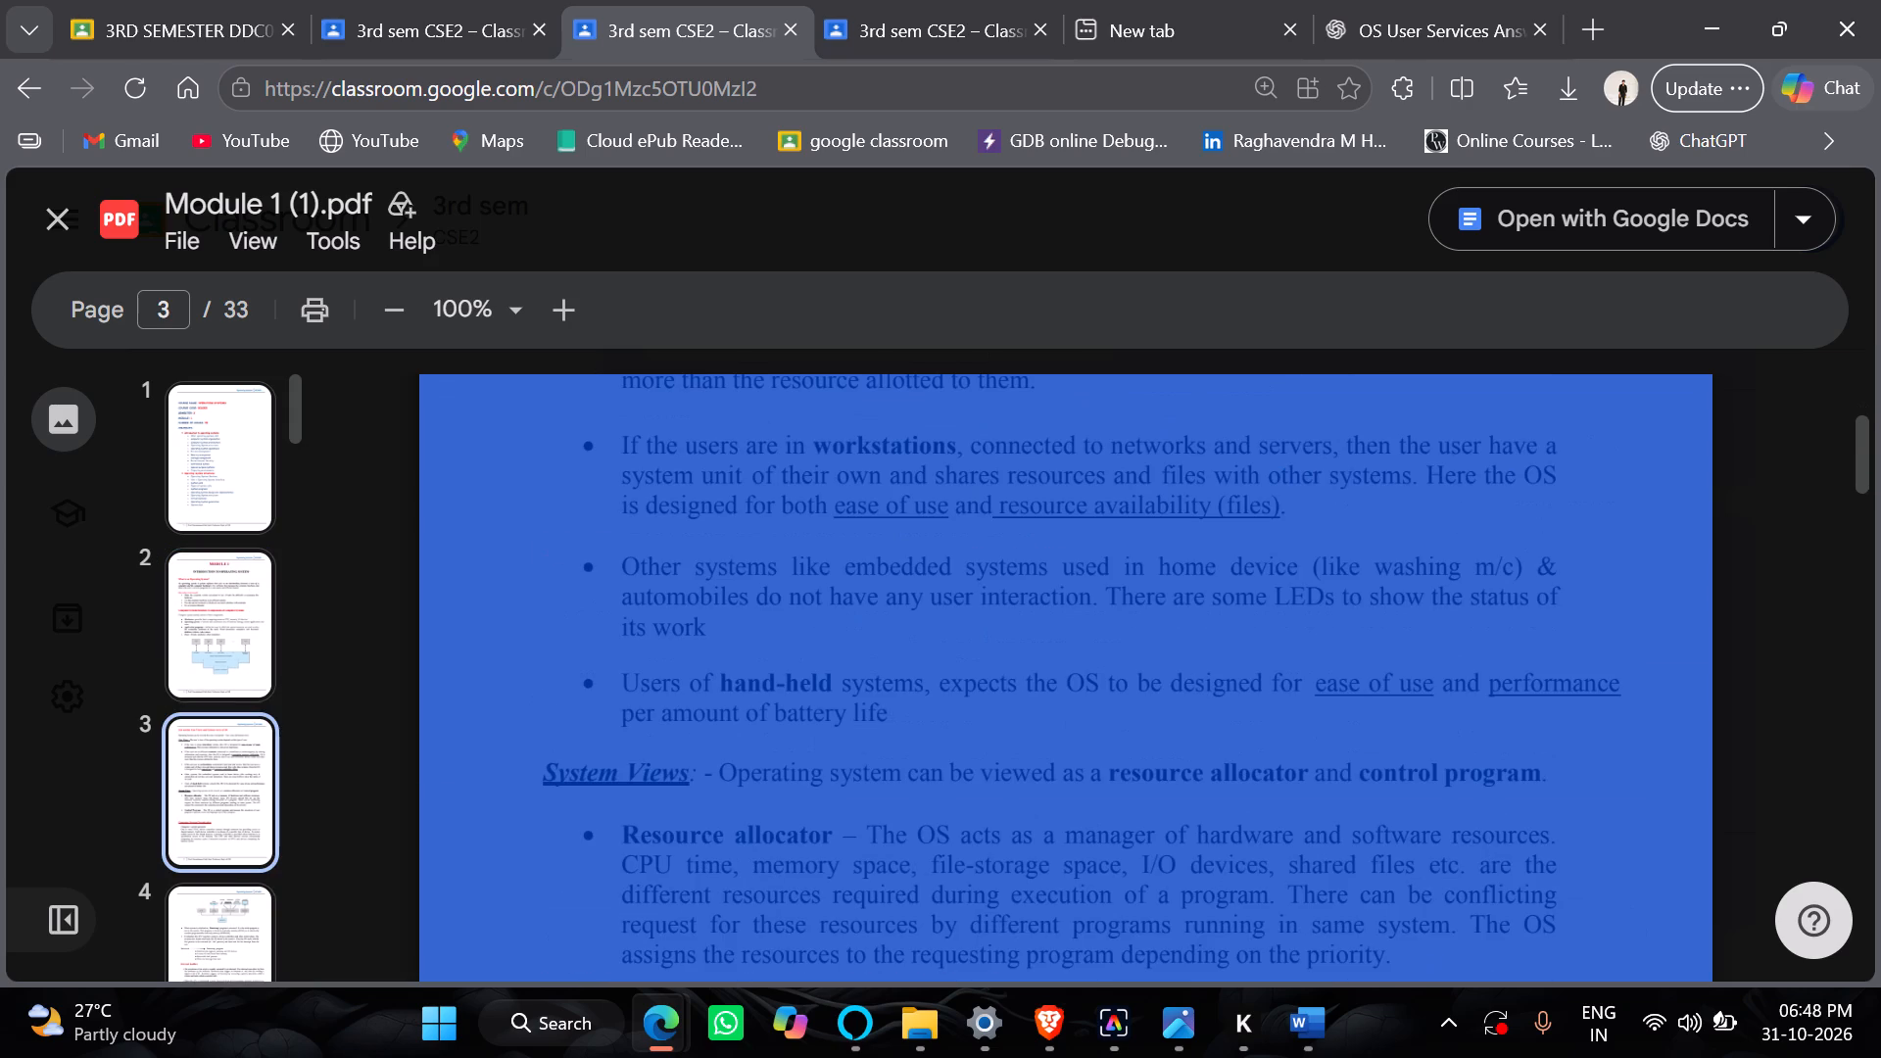
key(ctrl+a)
scroll(1781, 666, down, 9)
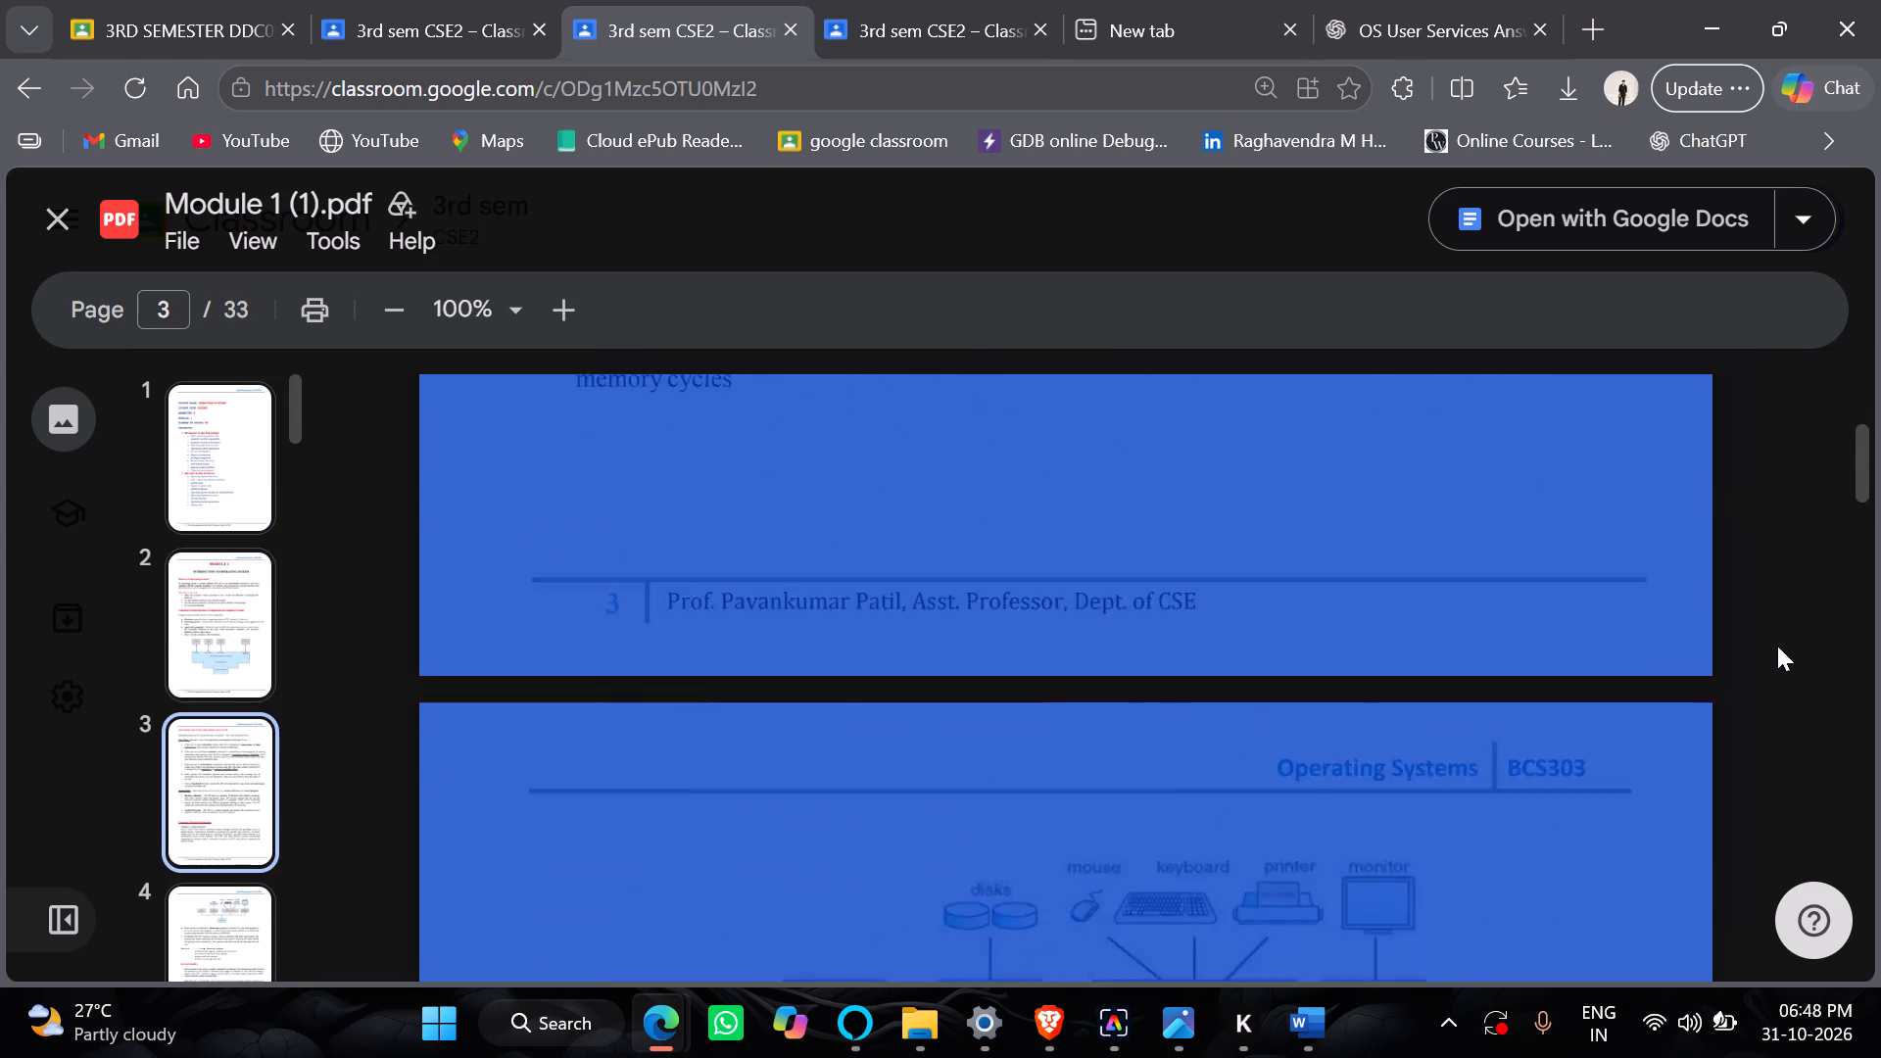
scroll(1777, 646, down, 20)
scroll(1777, 646, down, 1)
drag(1557, 693, 836, 804)
drag(905, 748, 1150, 757)
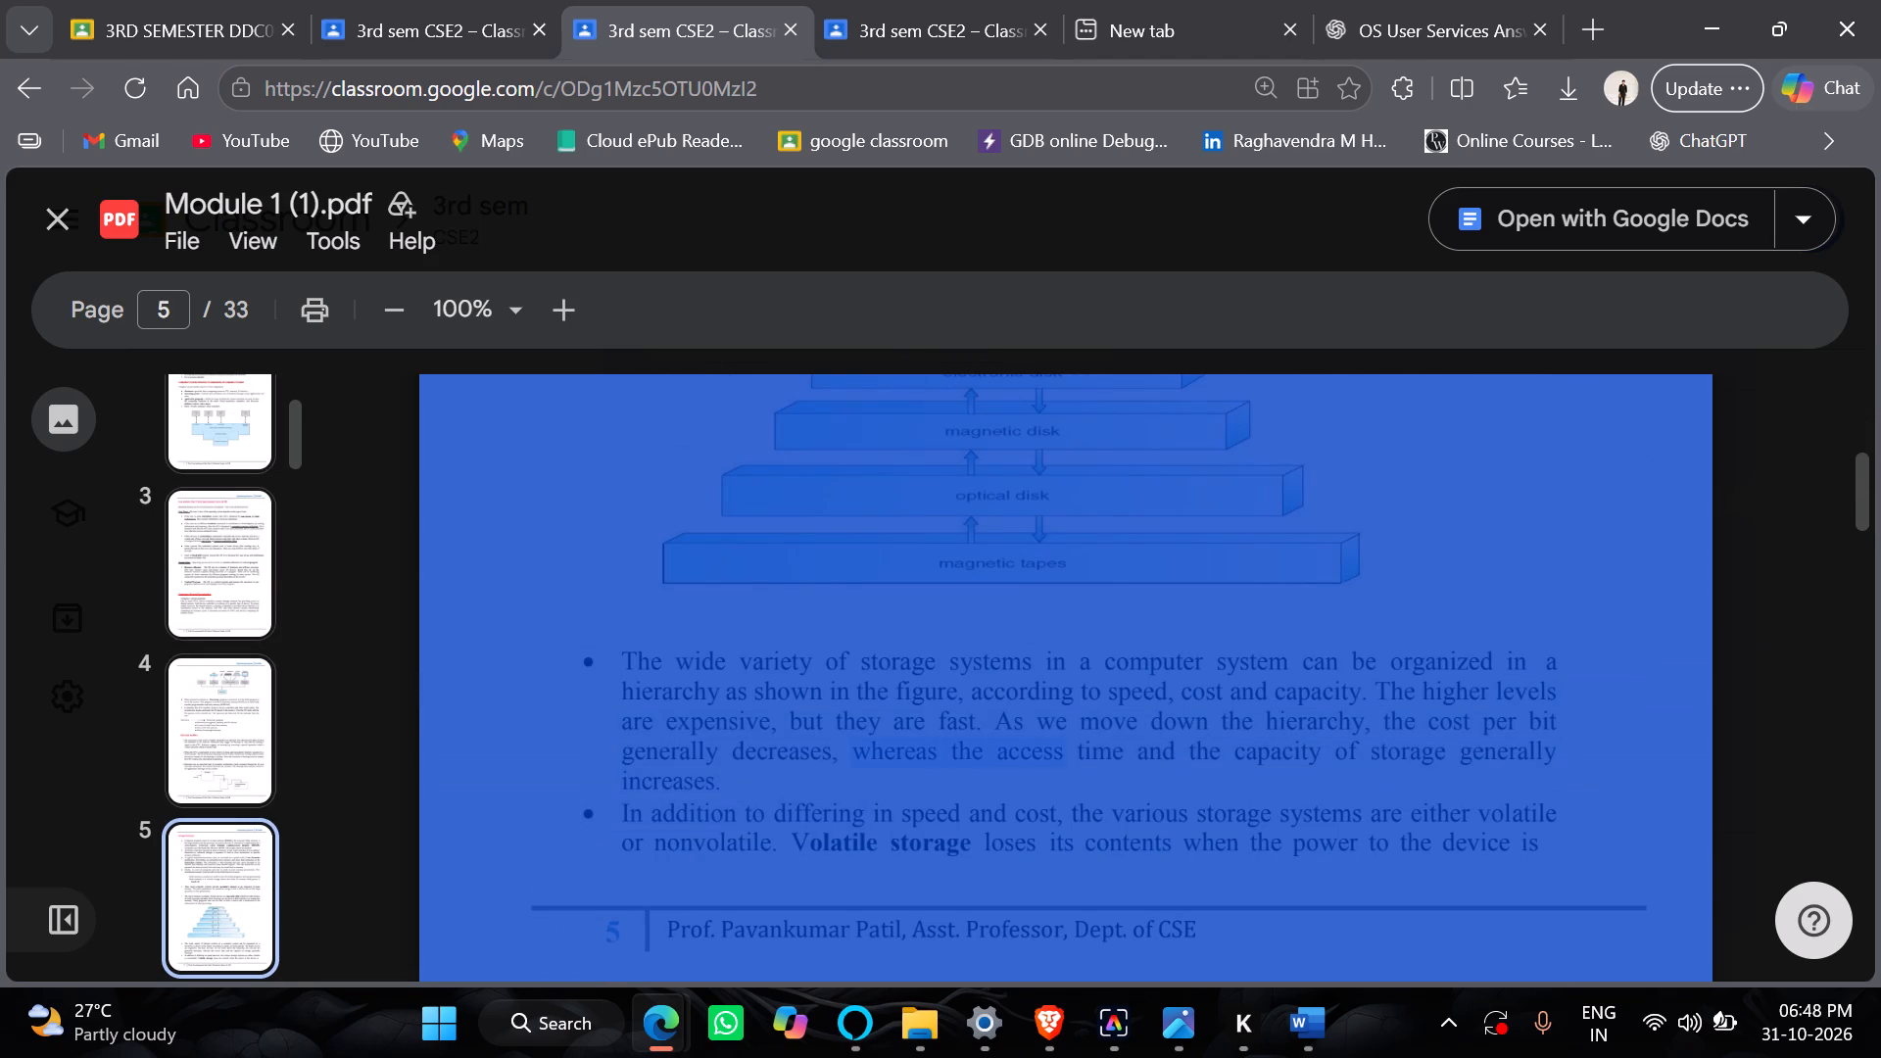
drag(1150, 757, 1177, 755)
scroll(927, 760, up, 1)
scroll(927, 760, down, 20)
scroll(927, 760, down, 5)
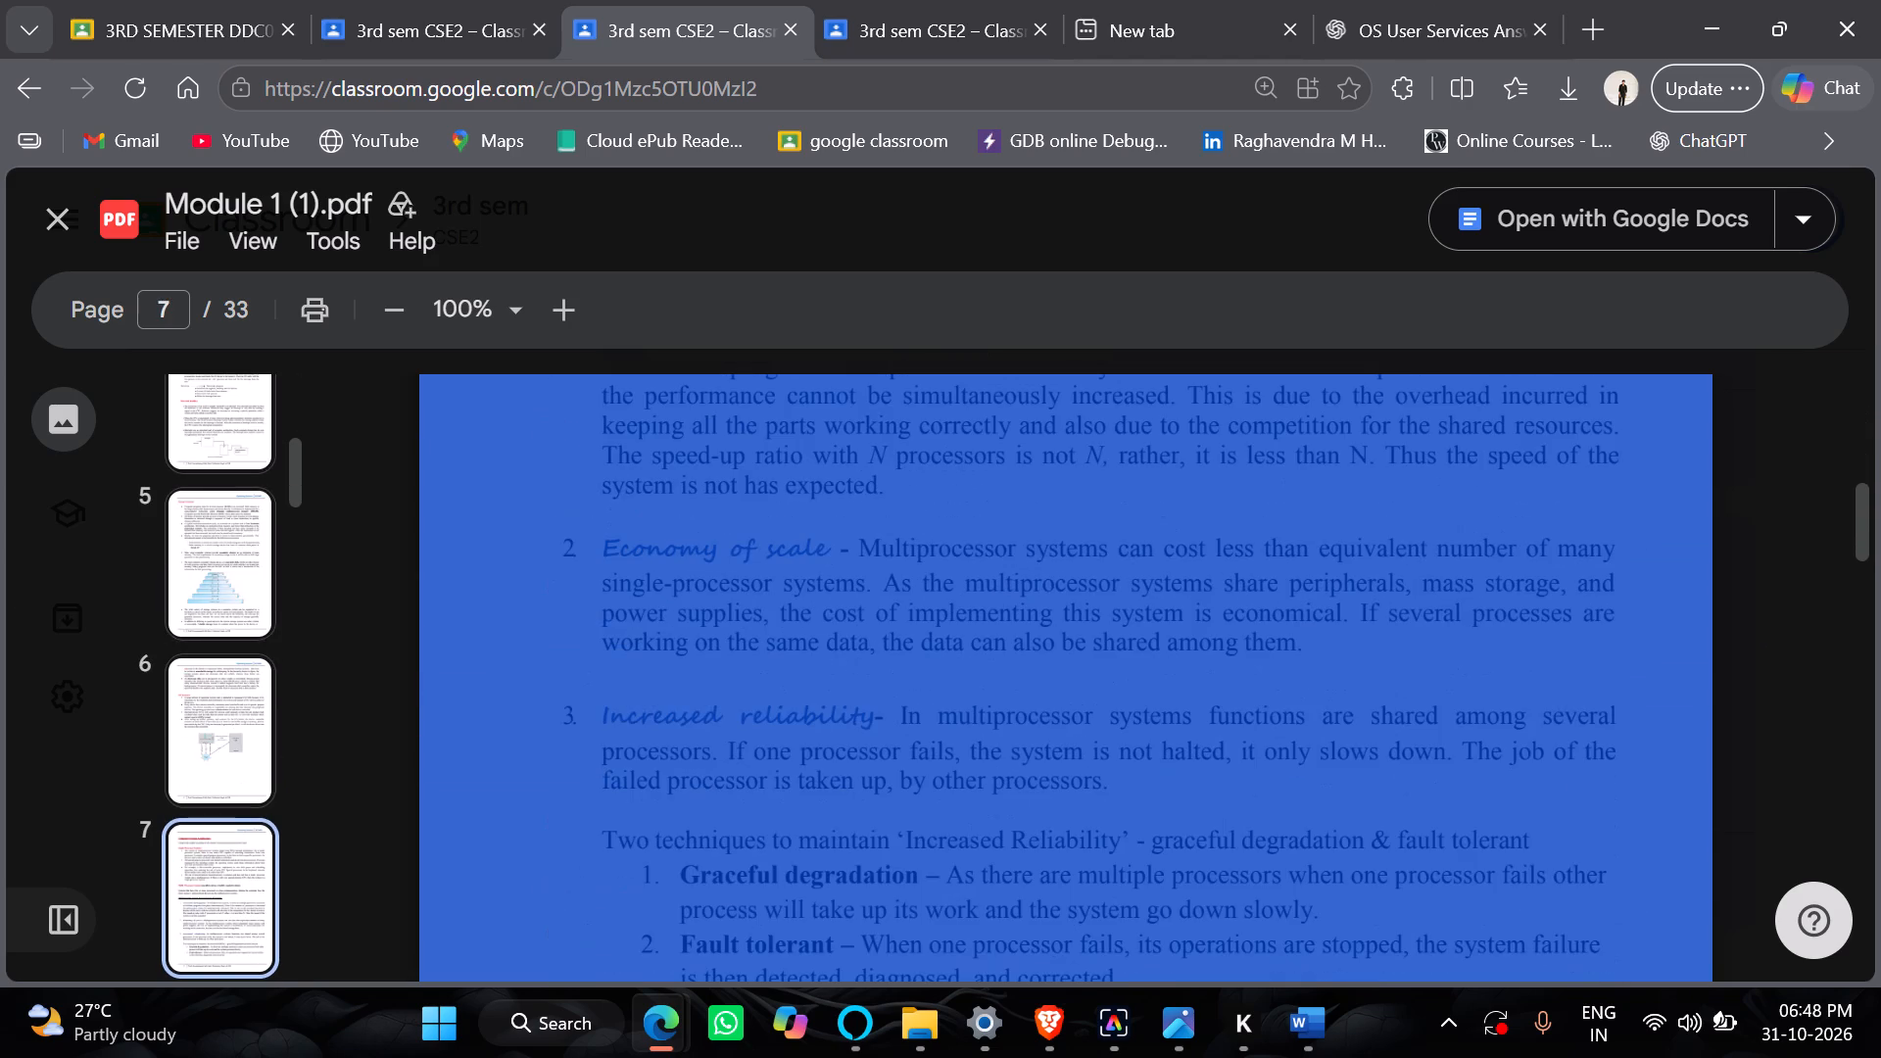
click(57, 225)
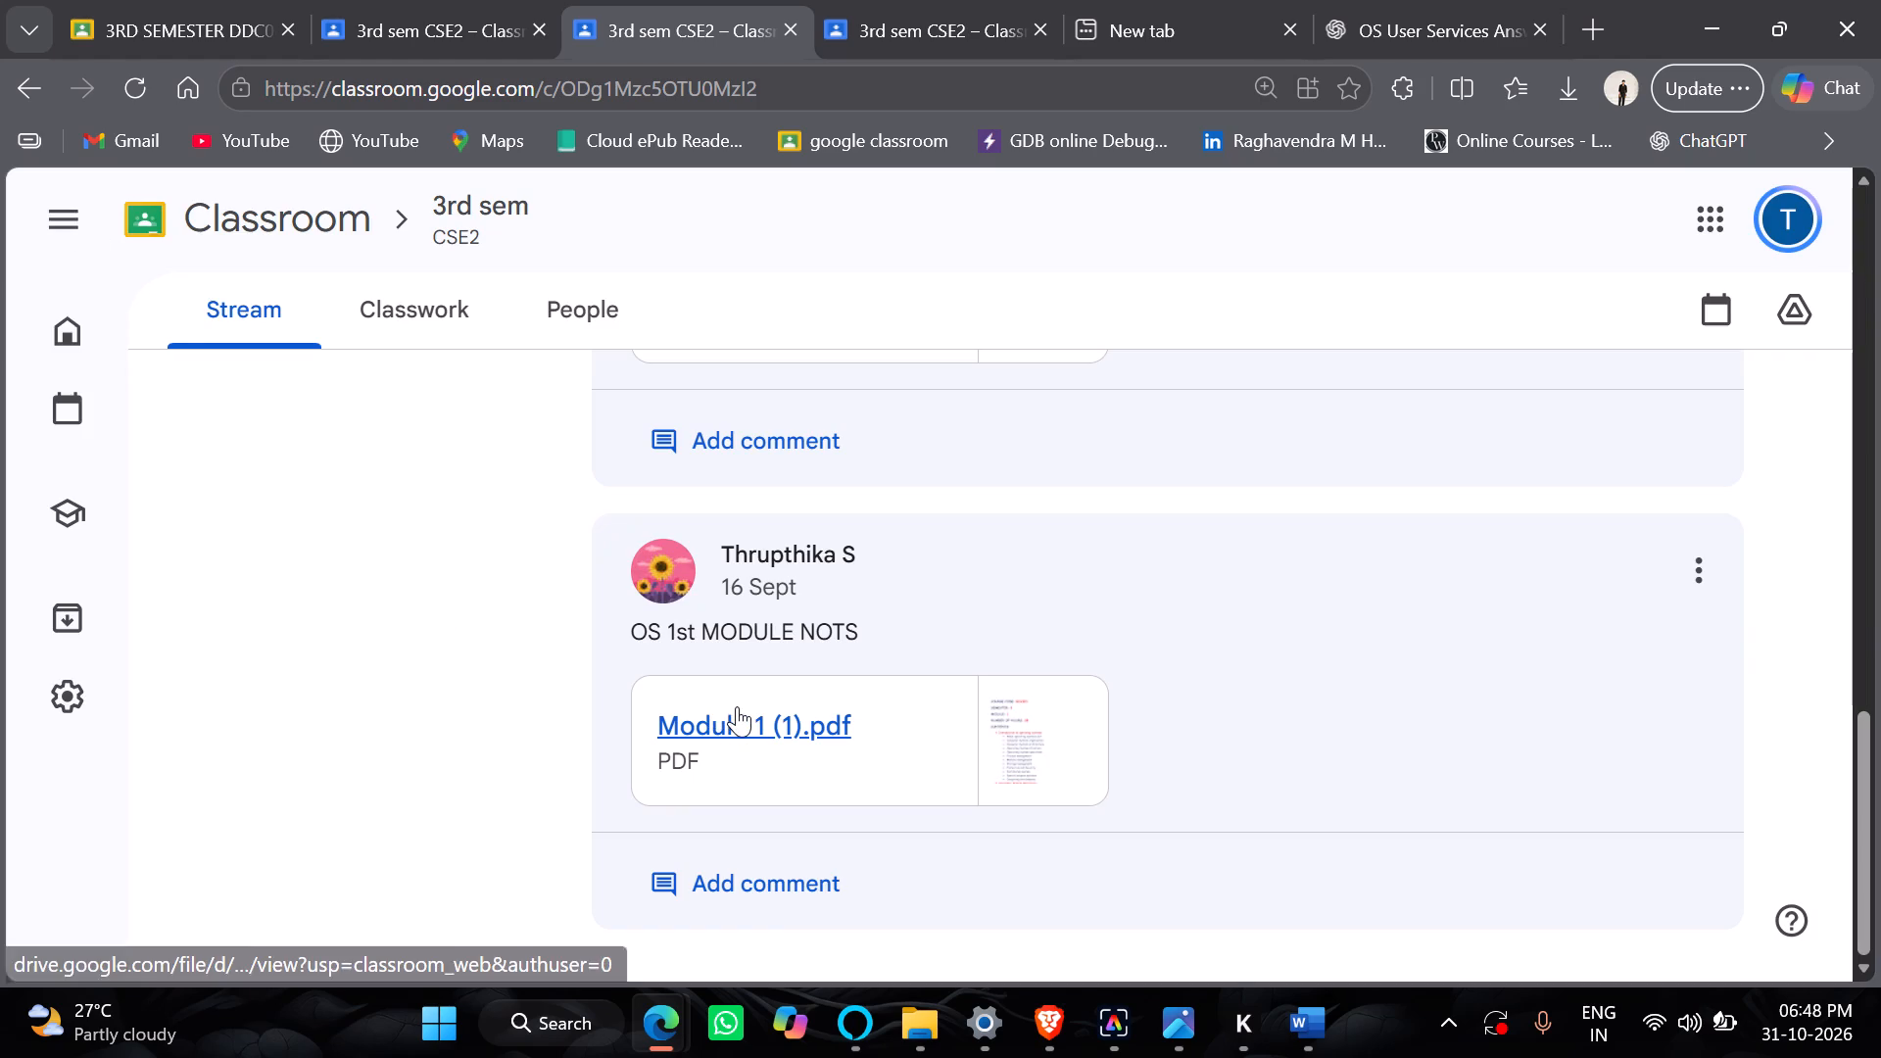
Reopen Module 1 (1).pdf and read its operating system definition, goals, computer system structure, and user and system views.
click(737, 706)
scroll(1109, 586, down, 20)
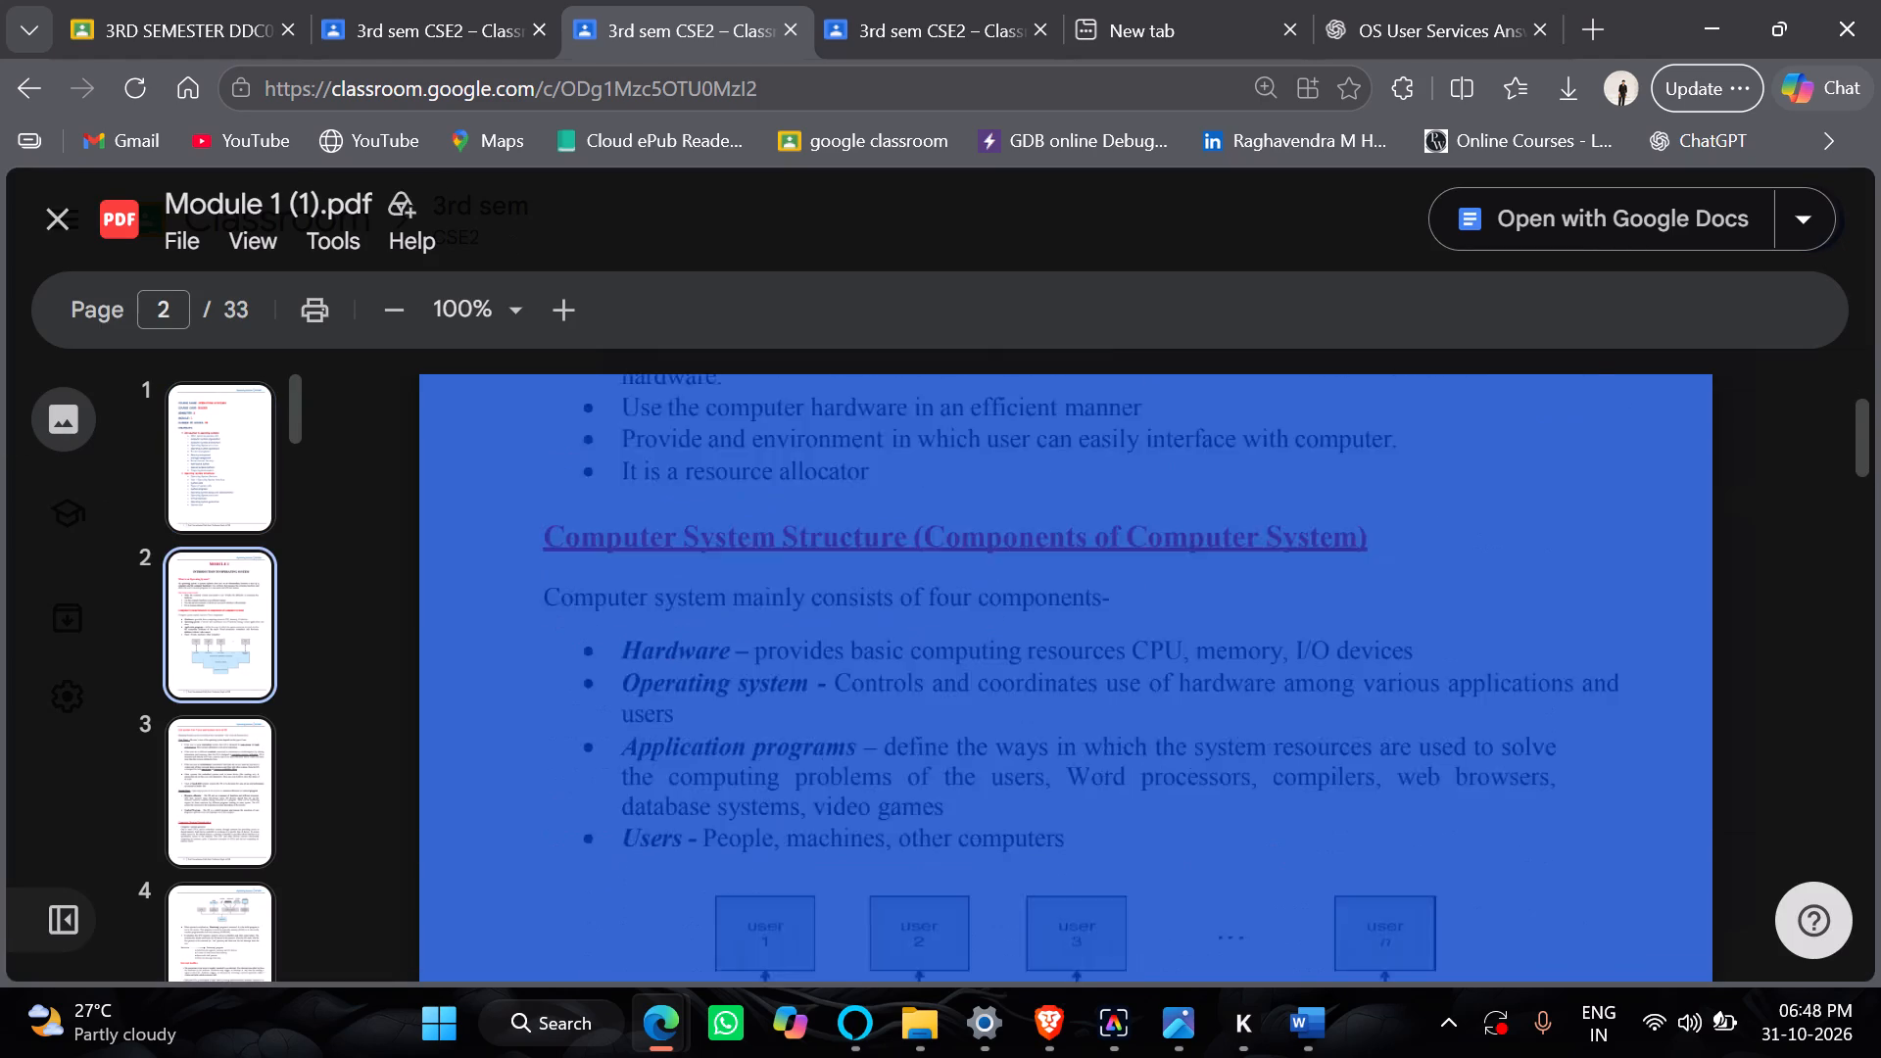
scroll(915, 523, down, 6)
scroll(929, 480, up, 6)
scroll(927, 737, up, 6)
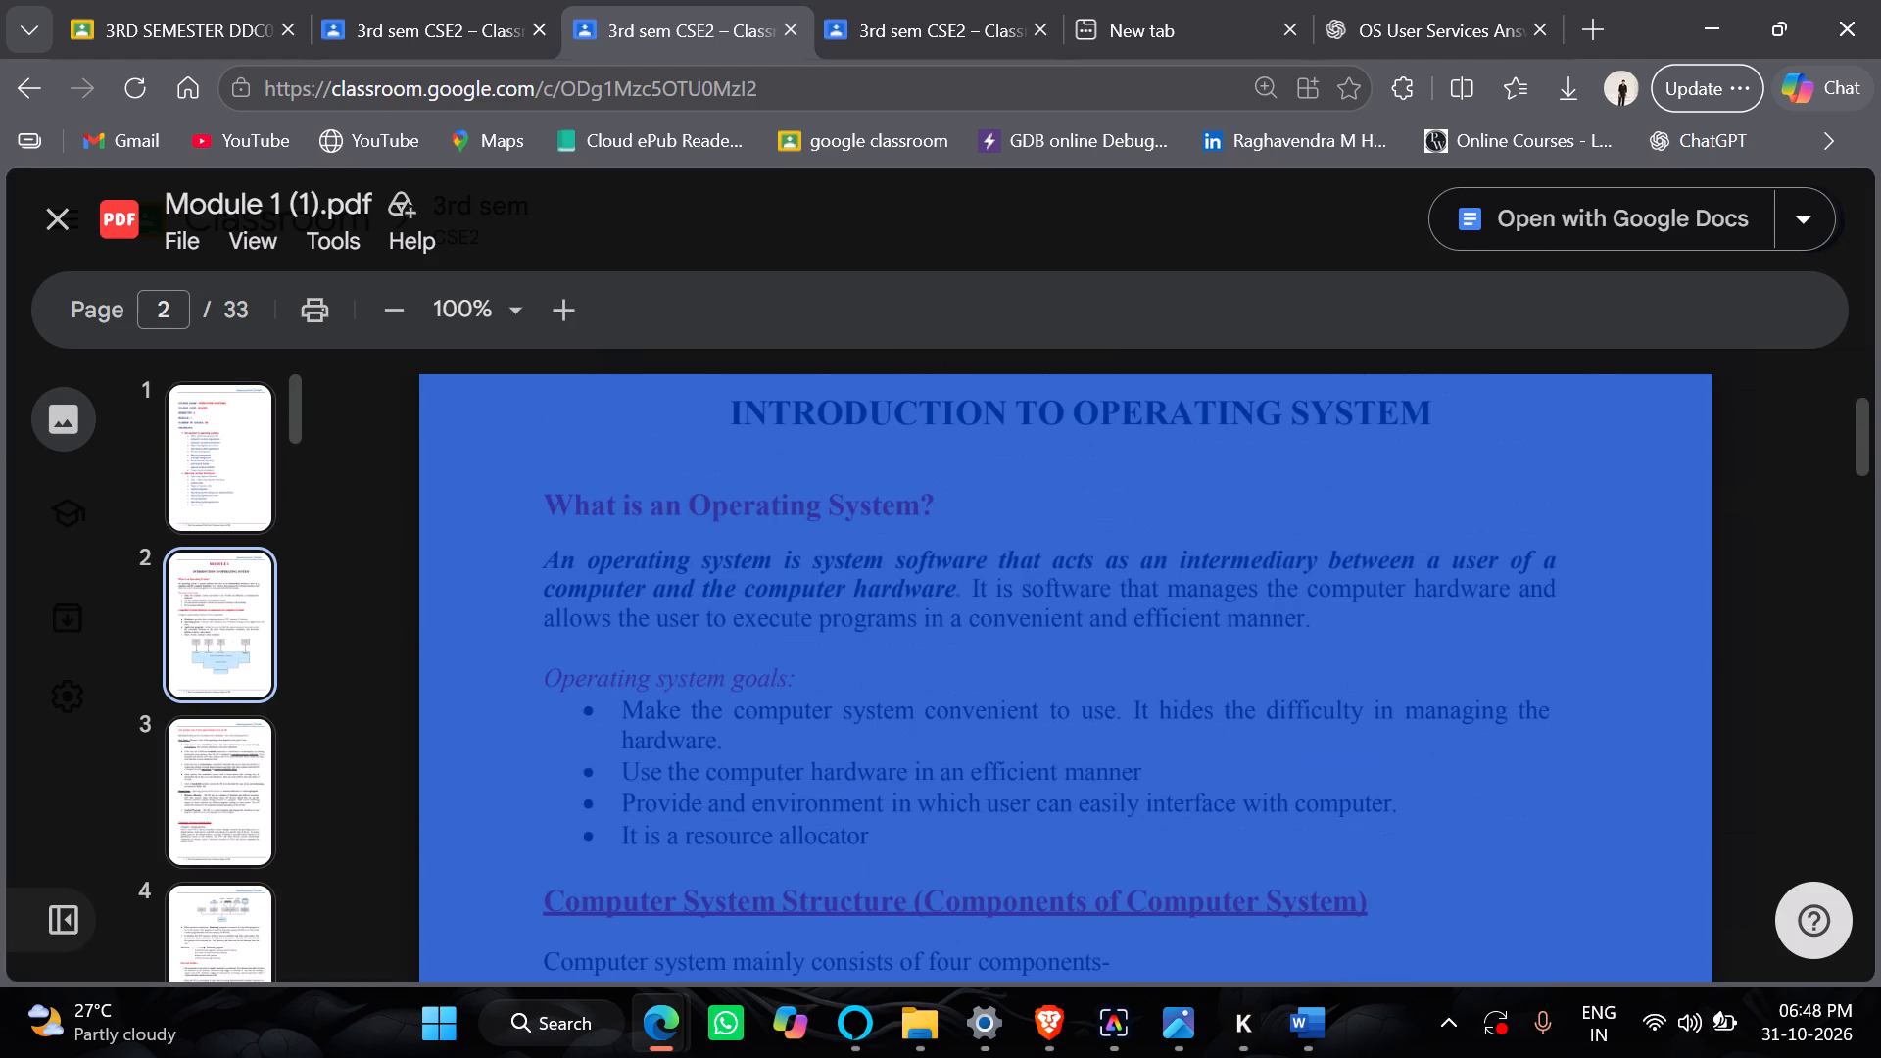
scroll(883, 703, down, 10)
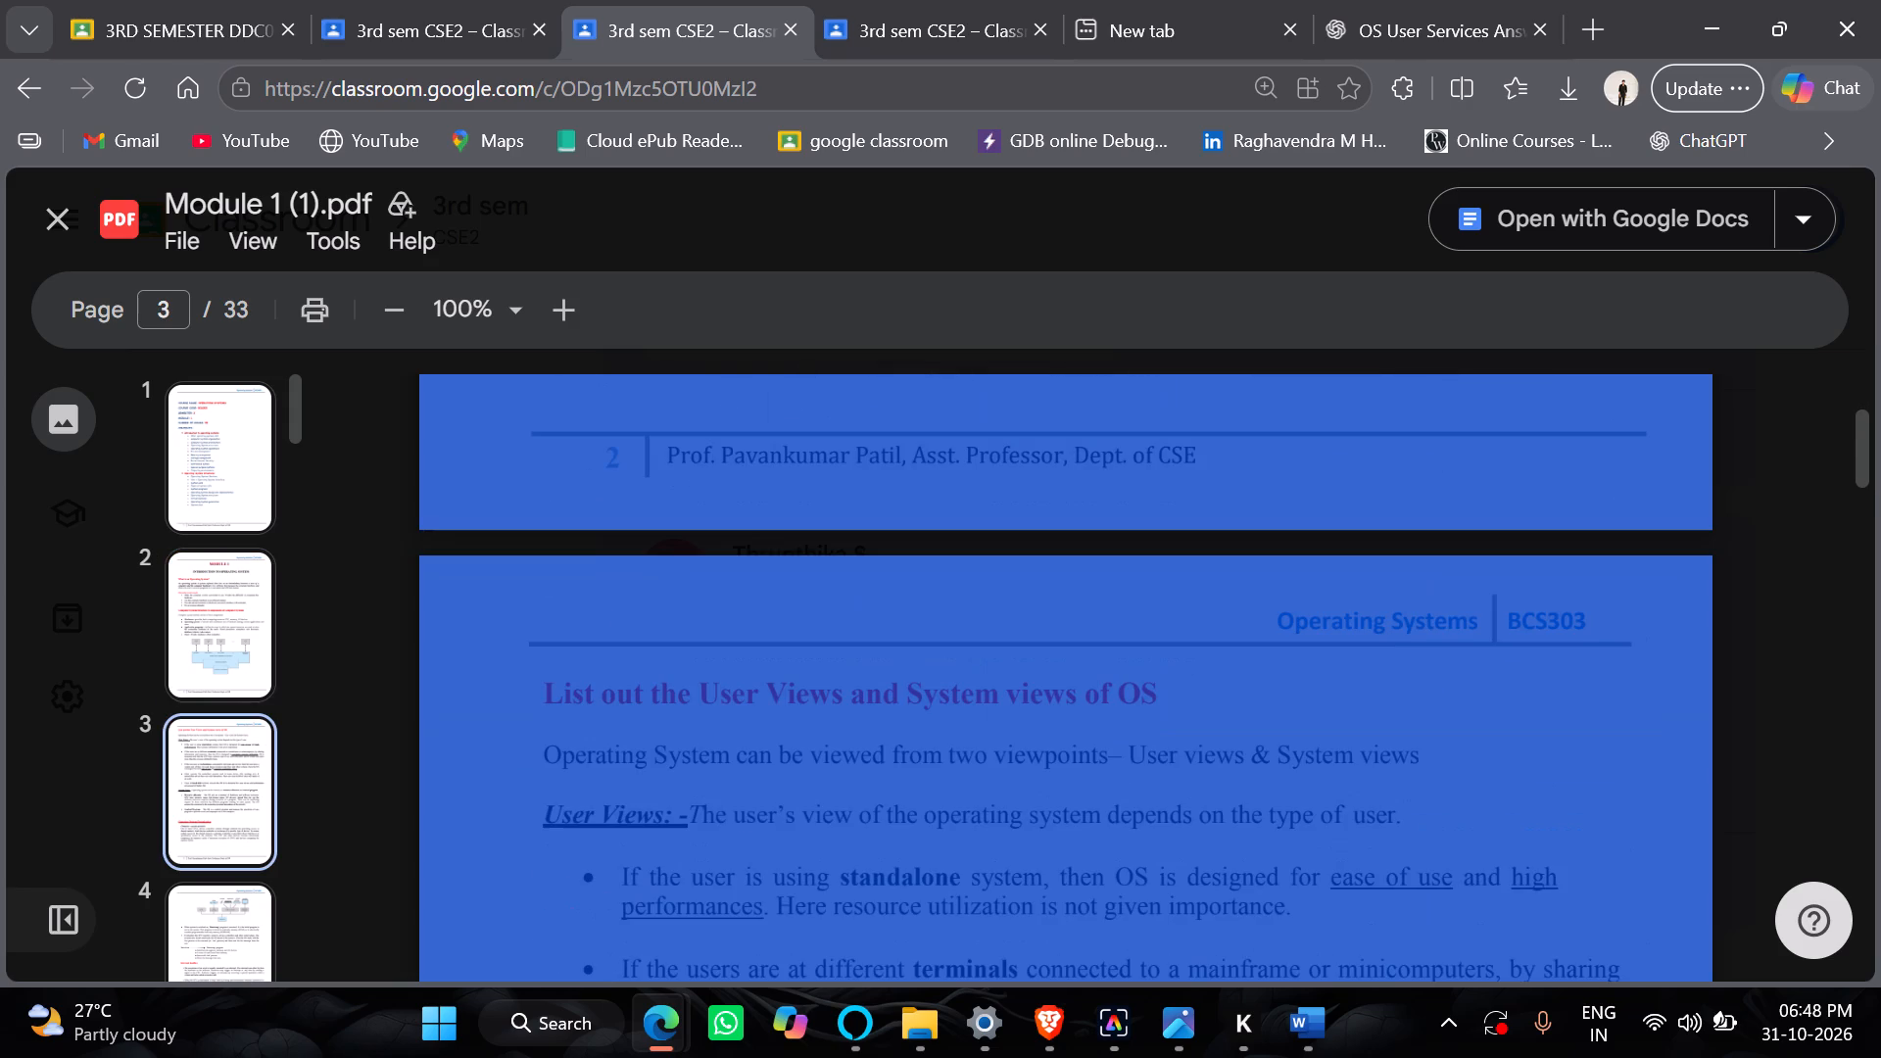
scroll(883, 703, down, 1)
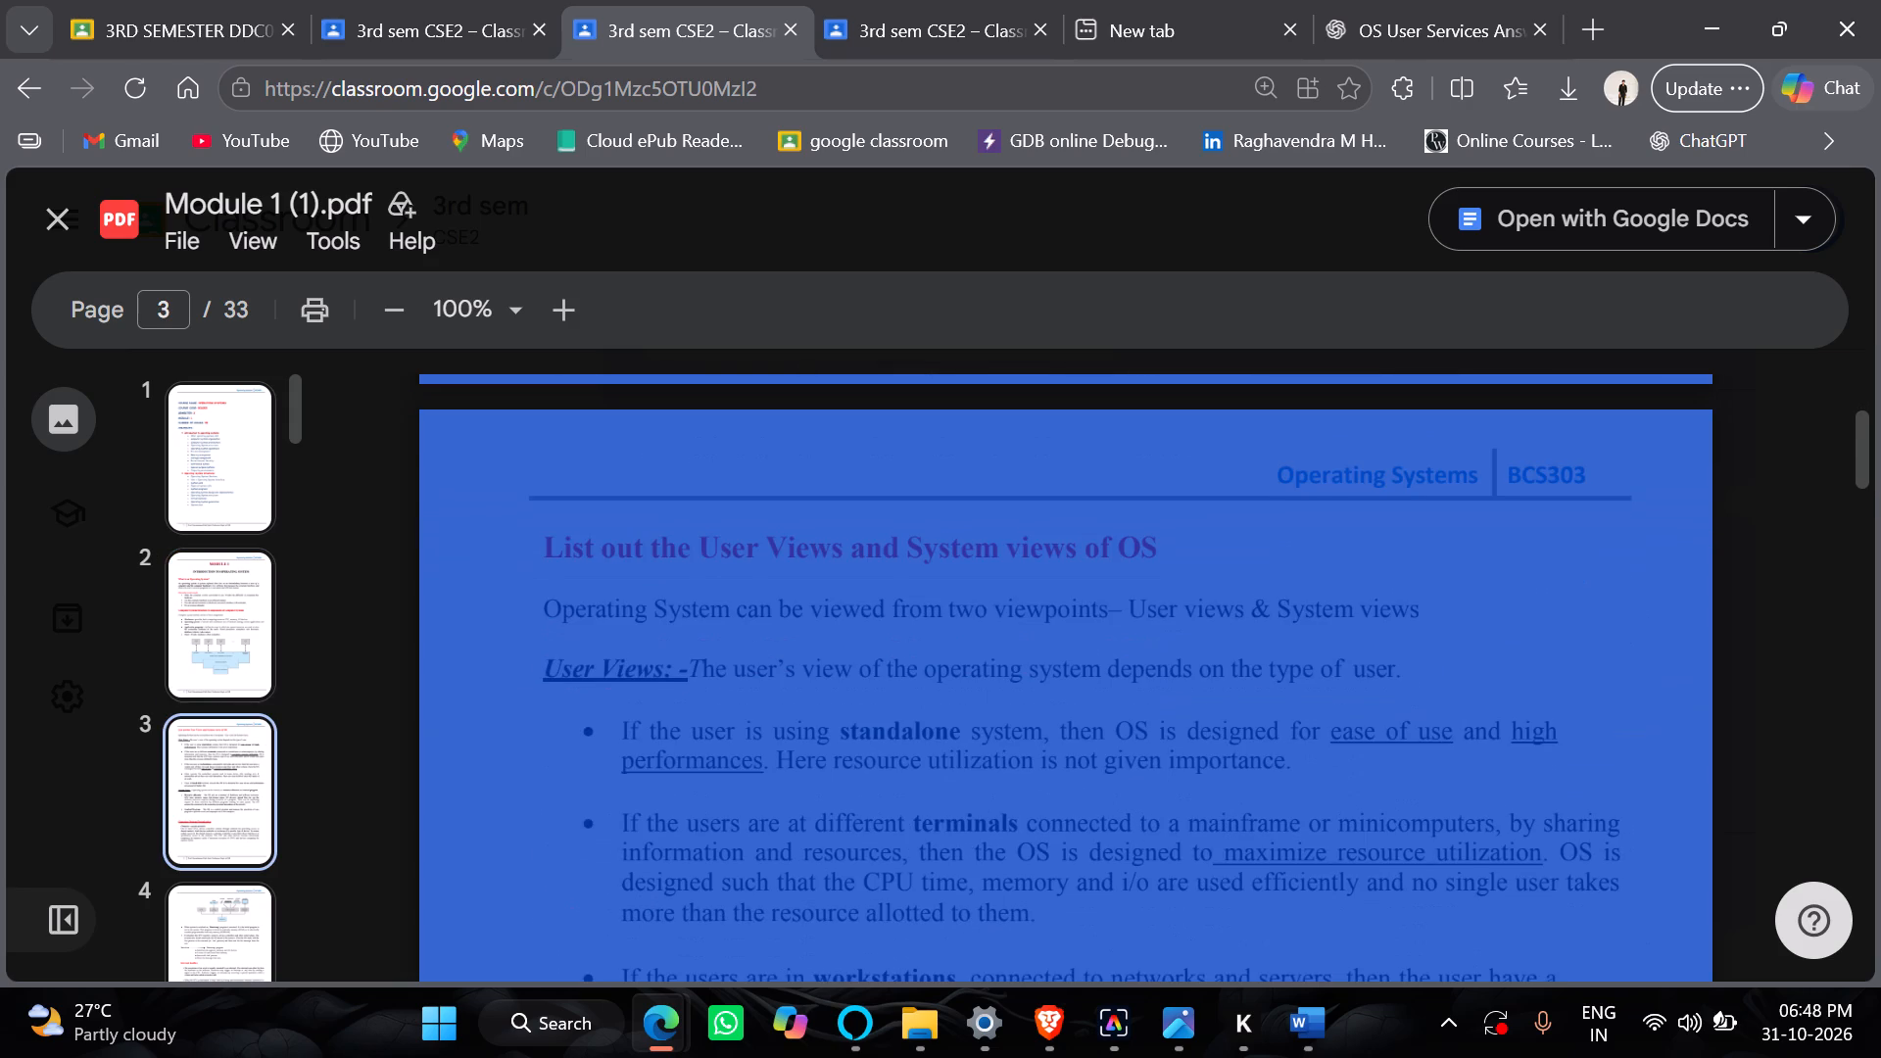
scroll(883, 703, down, 11)
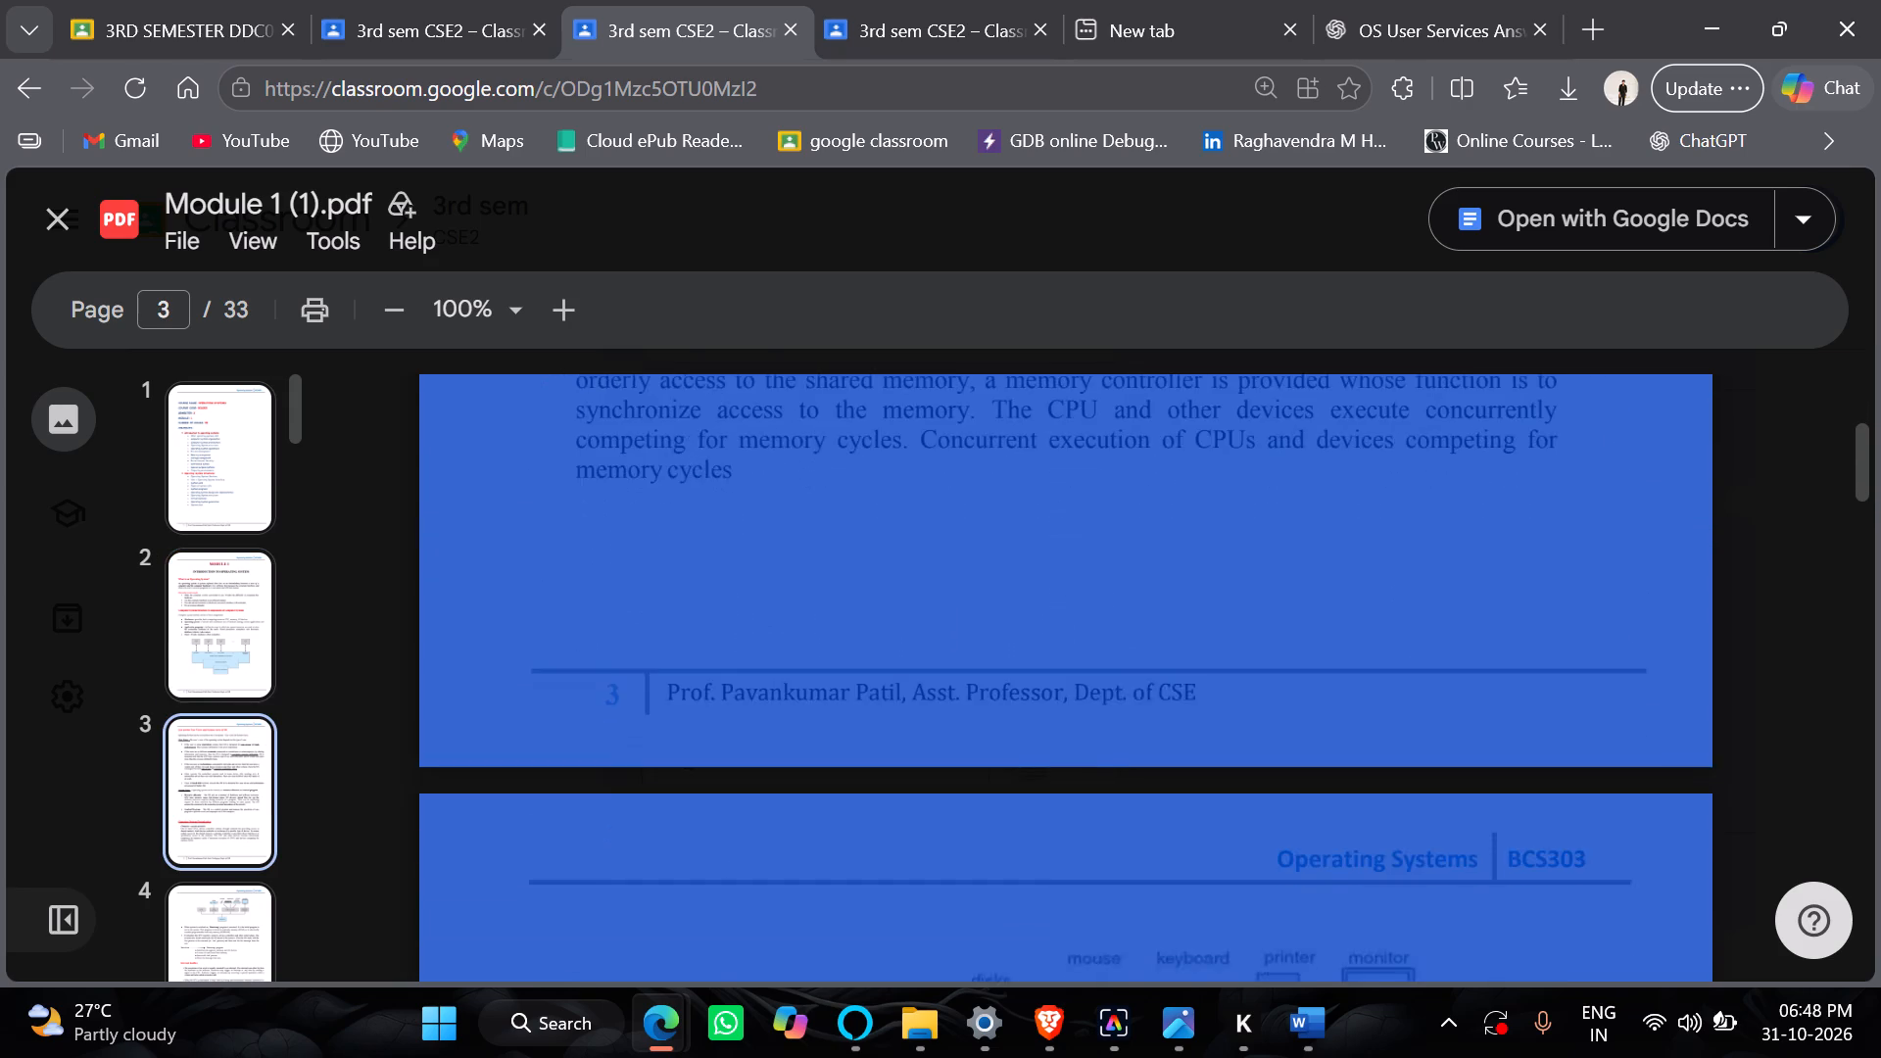
scroll(883, 703, down, 3)
scroll(883, 703, up, 5)
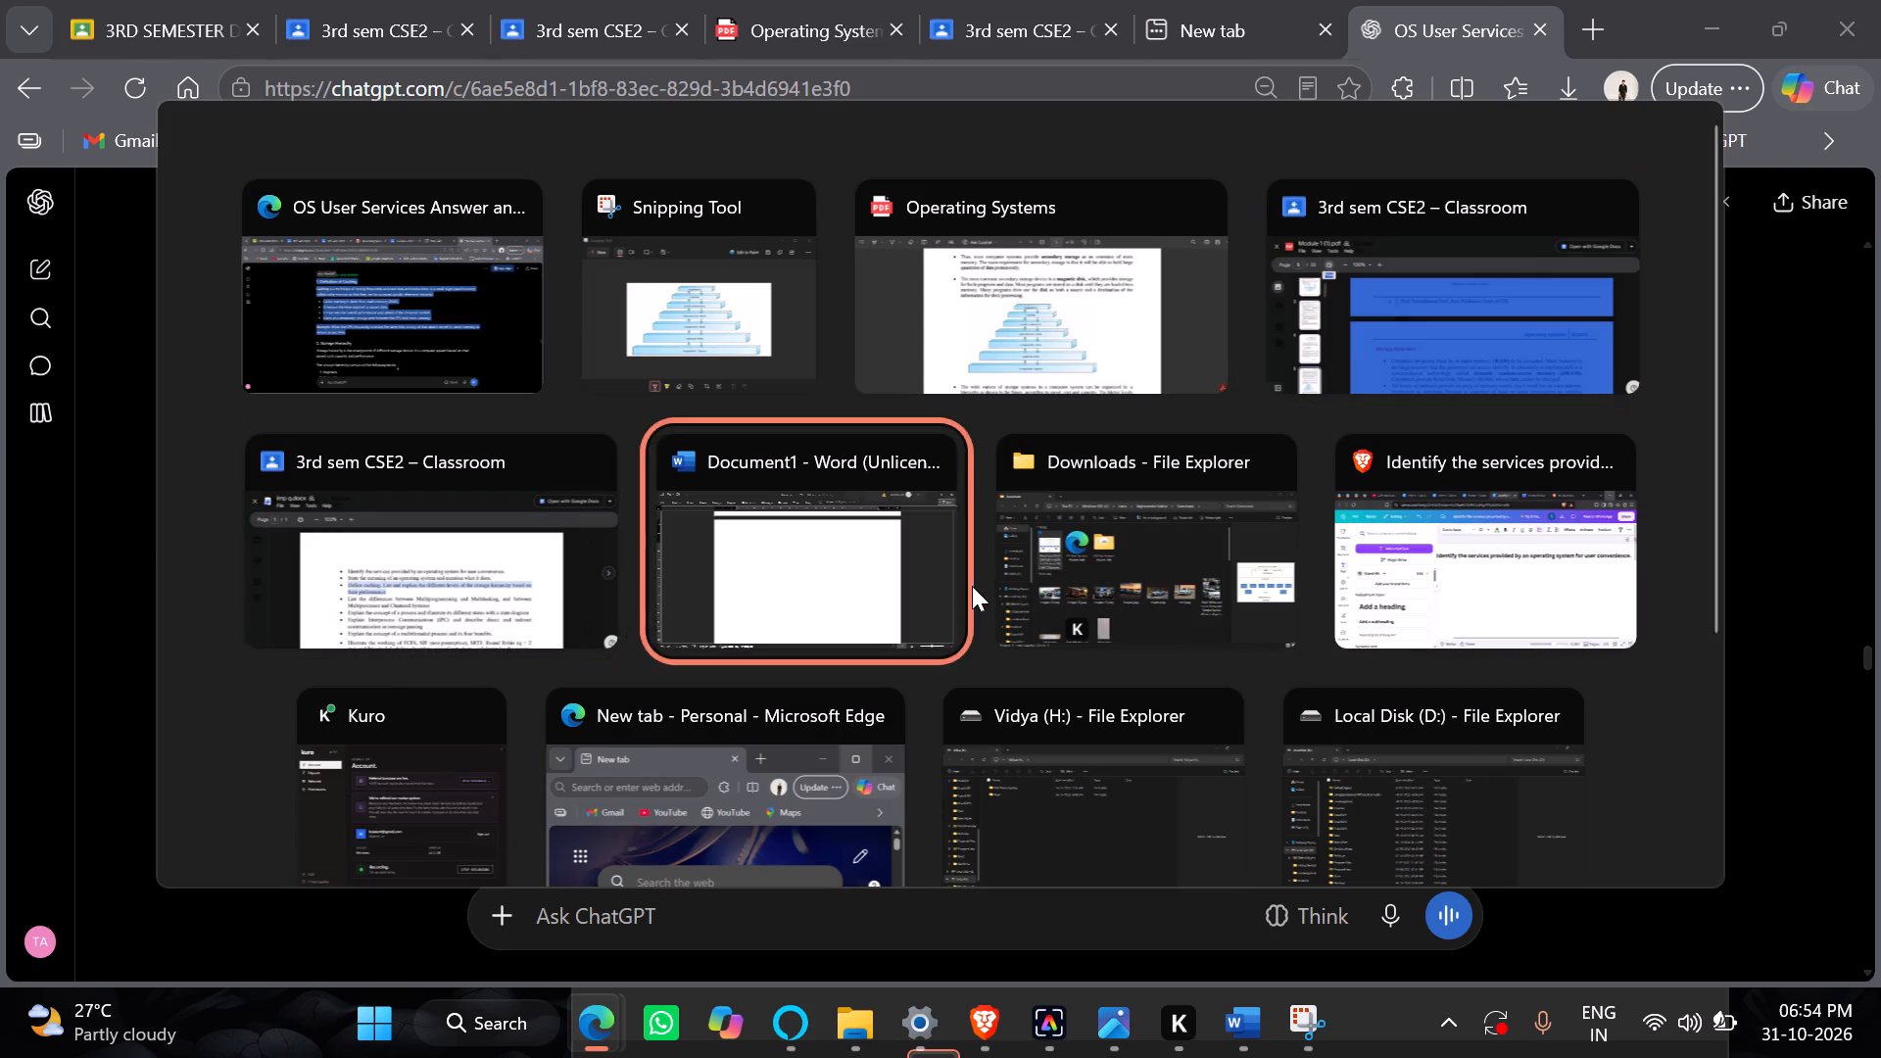
key(ctrl+v)
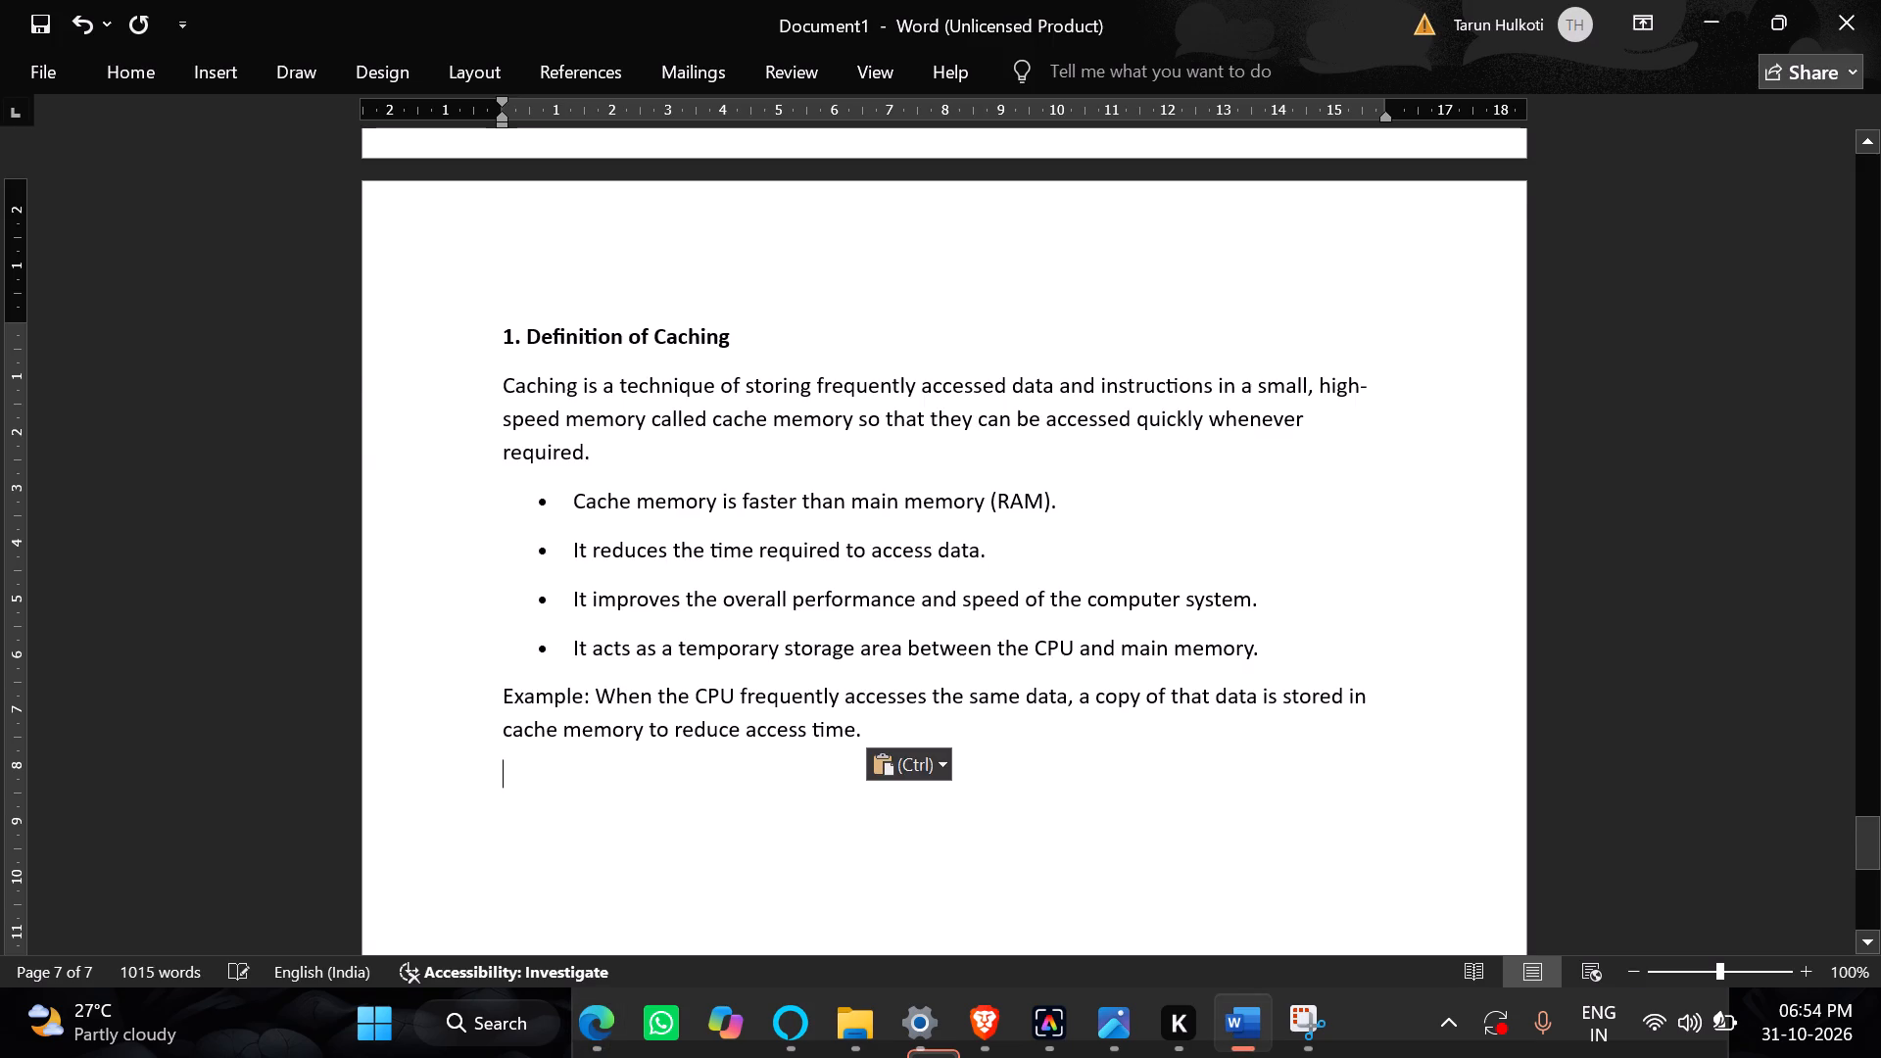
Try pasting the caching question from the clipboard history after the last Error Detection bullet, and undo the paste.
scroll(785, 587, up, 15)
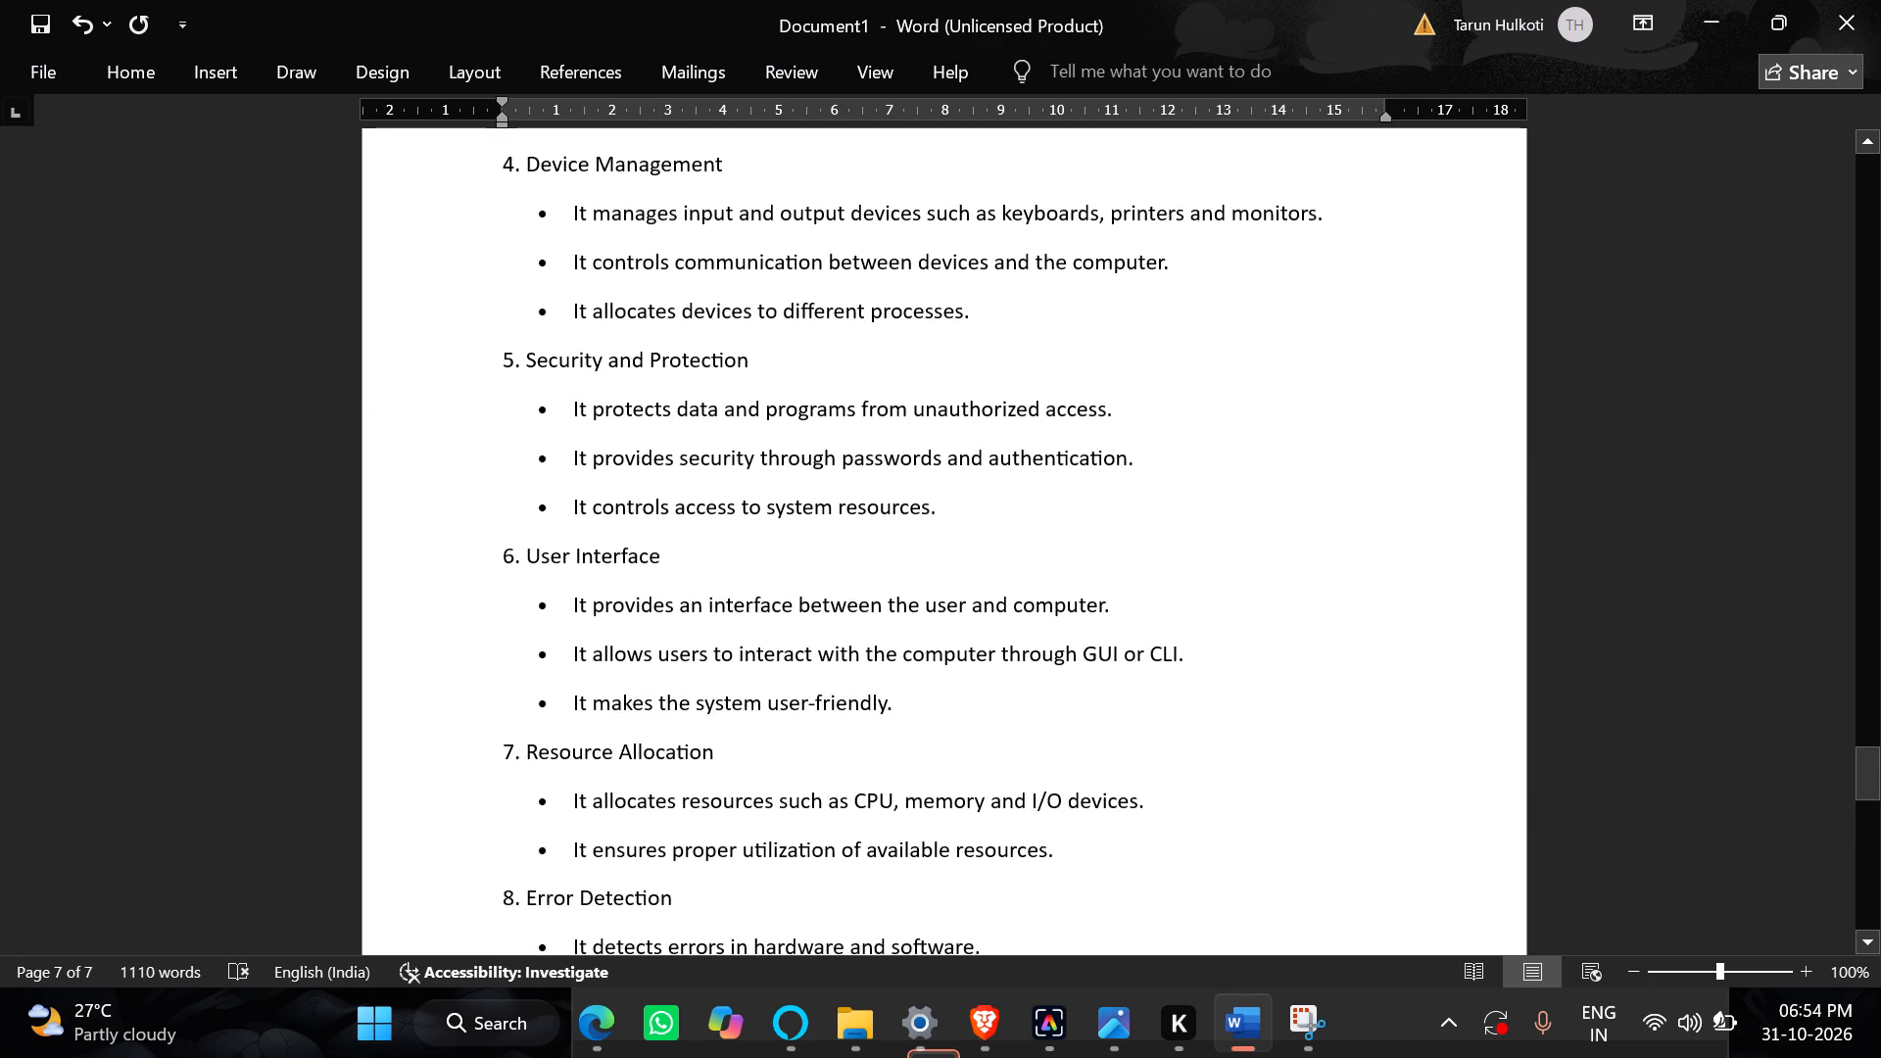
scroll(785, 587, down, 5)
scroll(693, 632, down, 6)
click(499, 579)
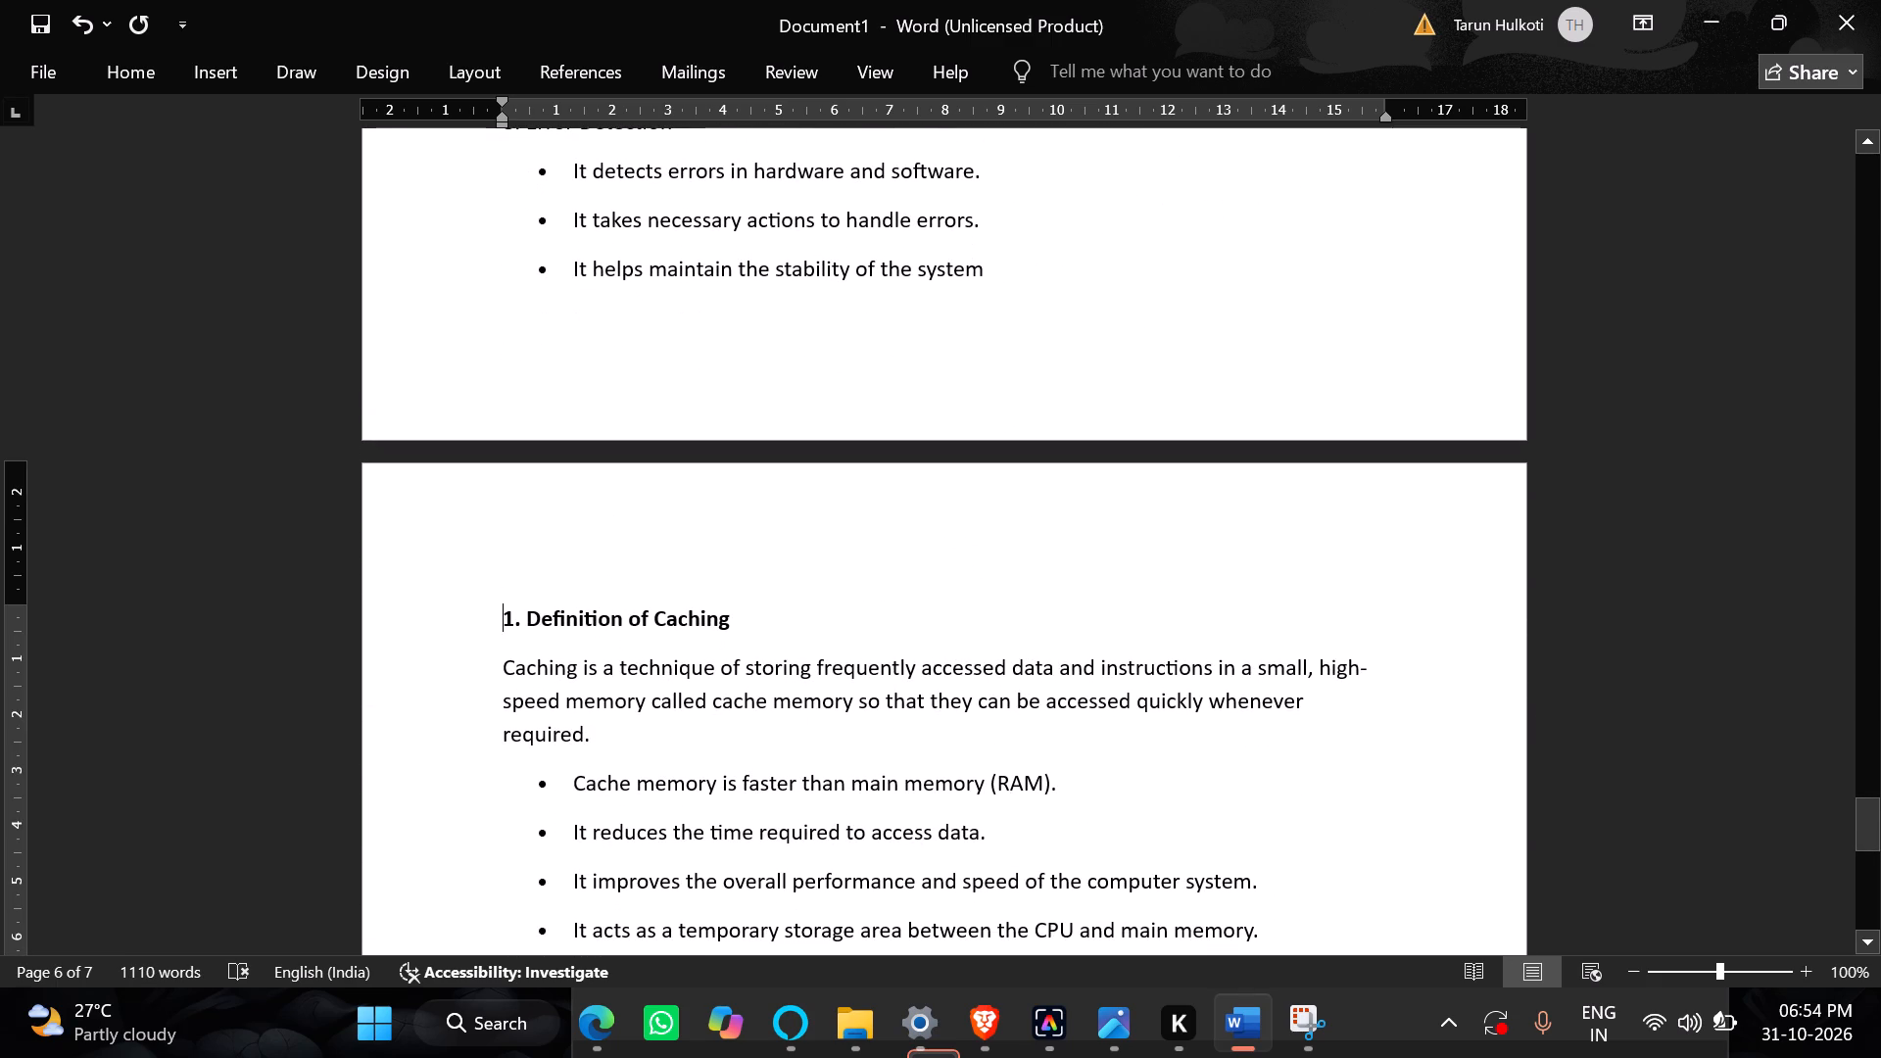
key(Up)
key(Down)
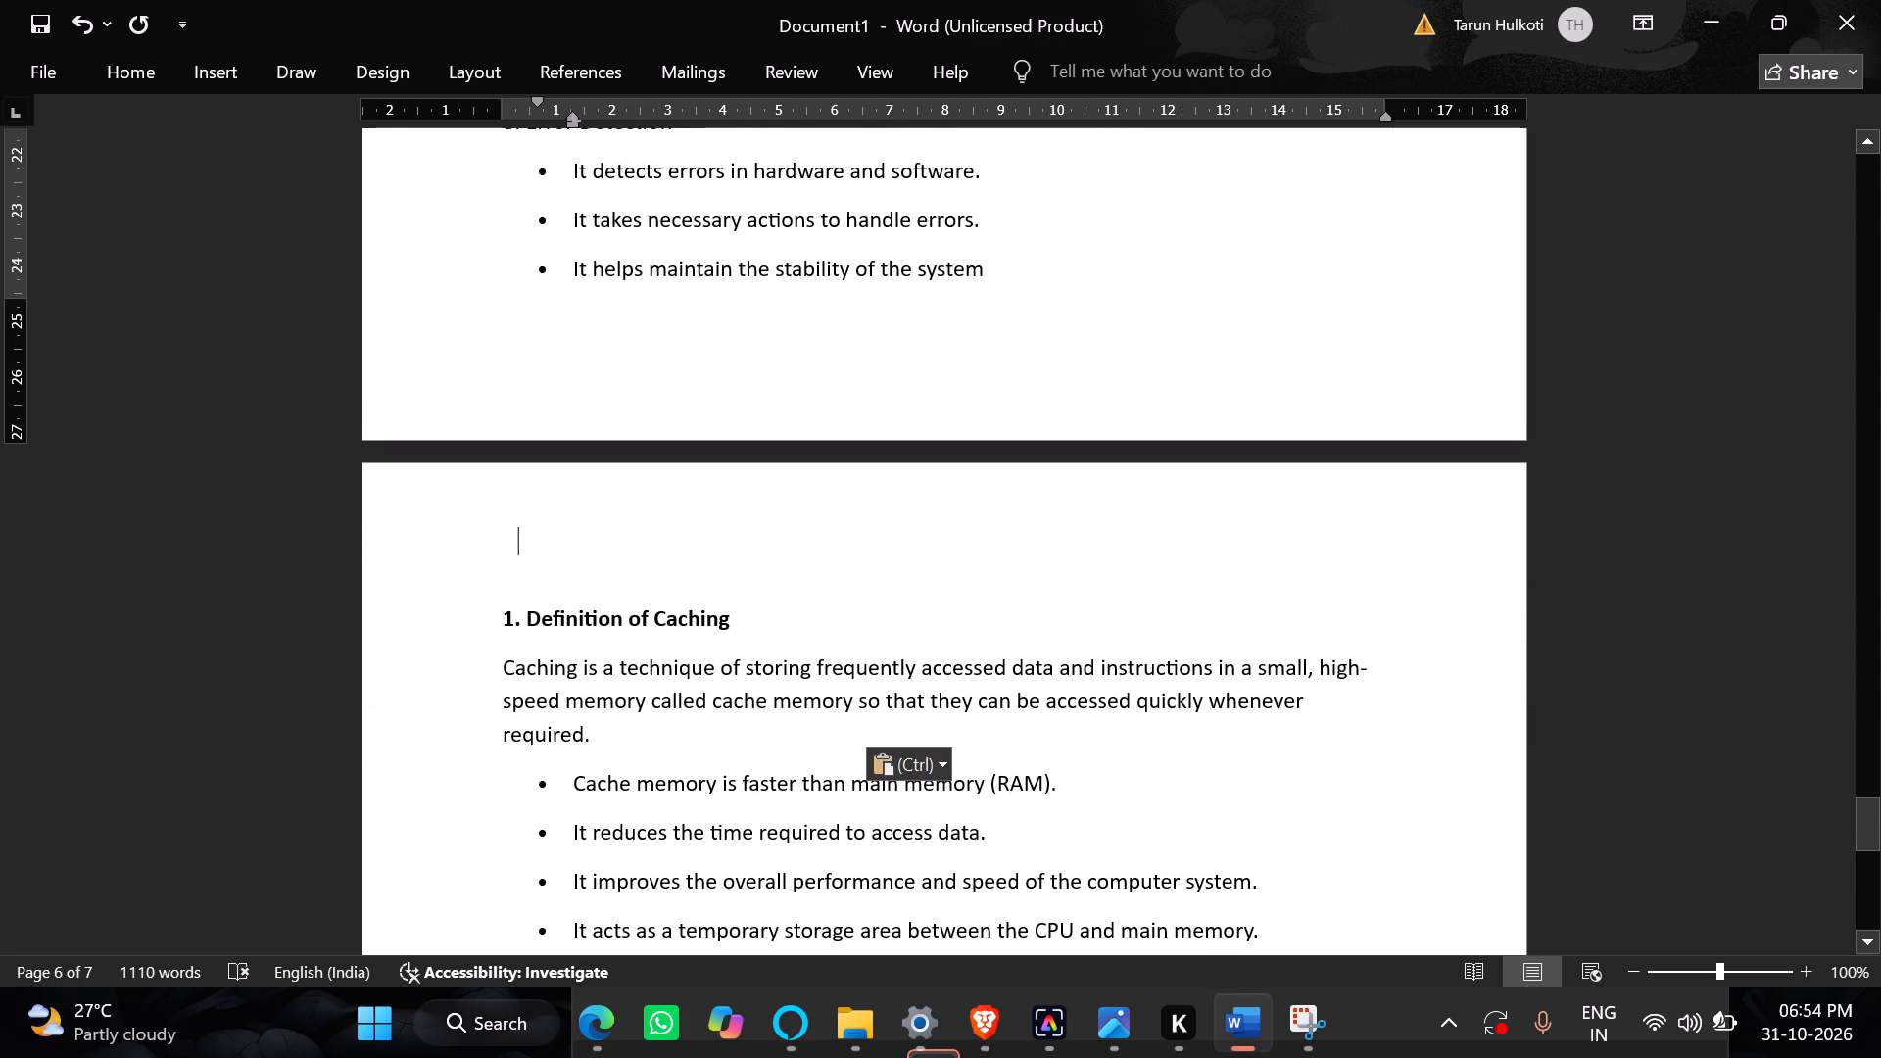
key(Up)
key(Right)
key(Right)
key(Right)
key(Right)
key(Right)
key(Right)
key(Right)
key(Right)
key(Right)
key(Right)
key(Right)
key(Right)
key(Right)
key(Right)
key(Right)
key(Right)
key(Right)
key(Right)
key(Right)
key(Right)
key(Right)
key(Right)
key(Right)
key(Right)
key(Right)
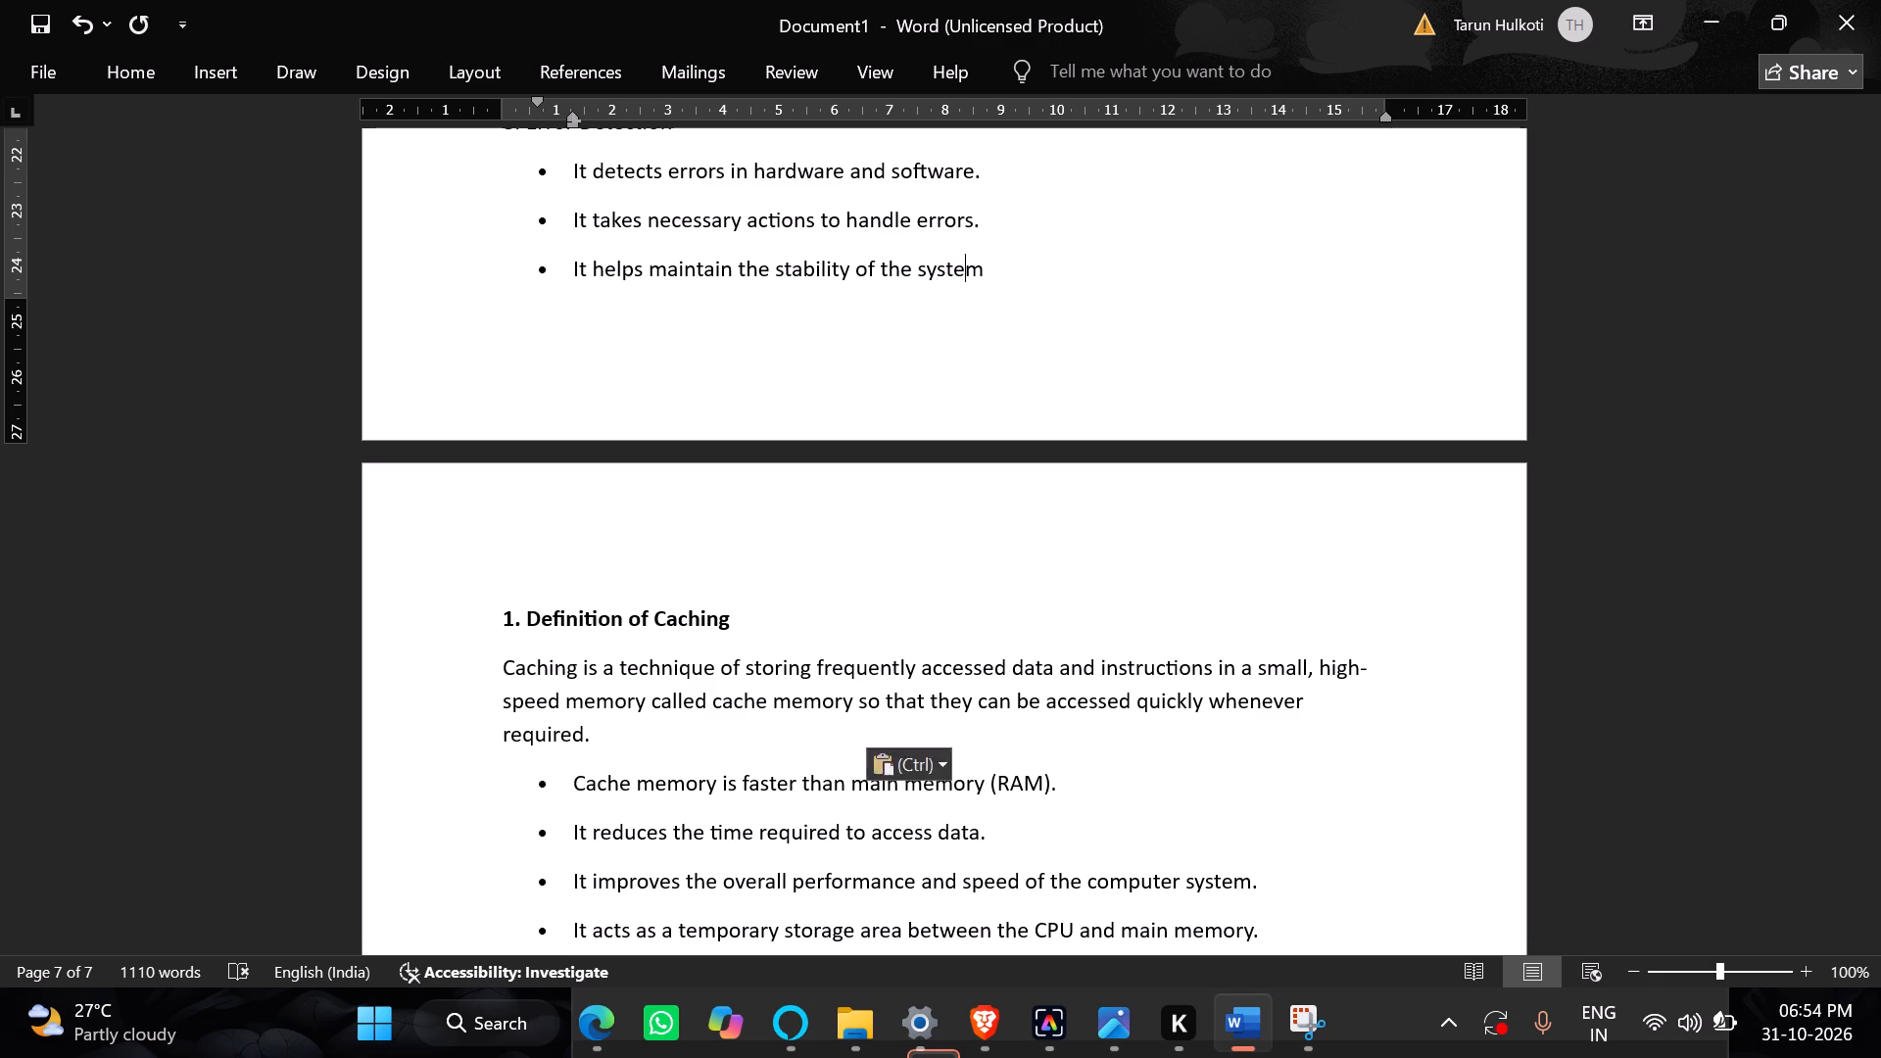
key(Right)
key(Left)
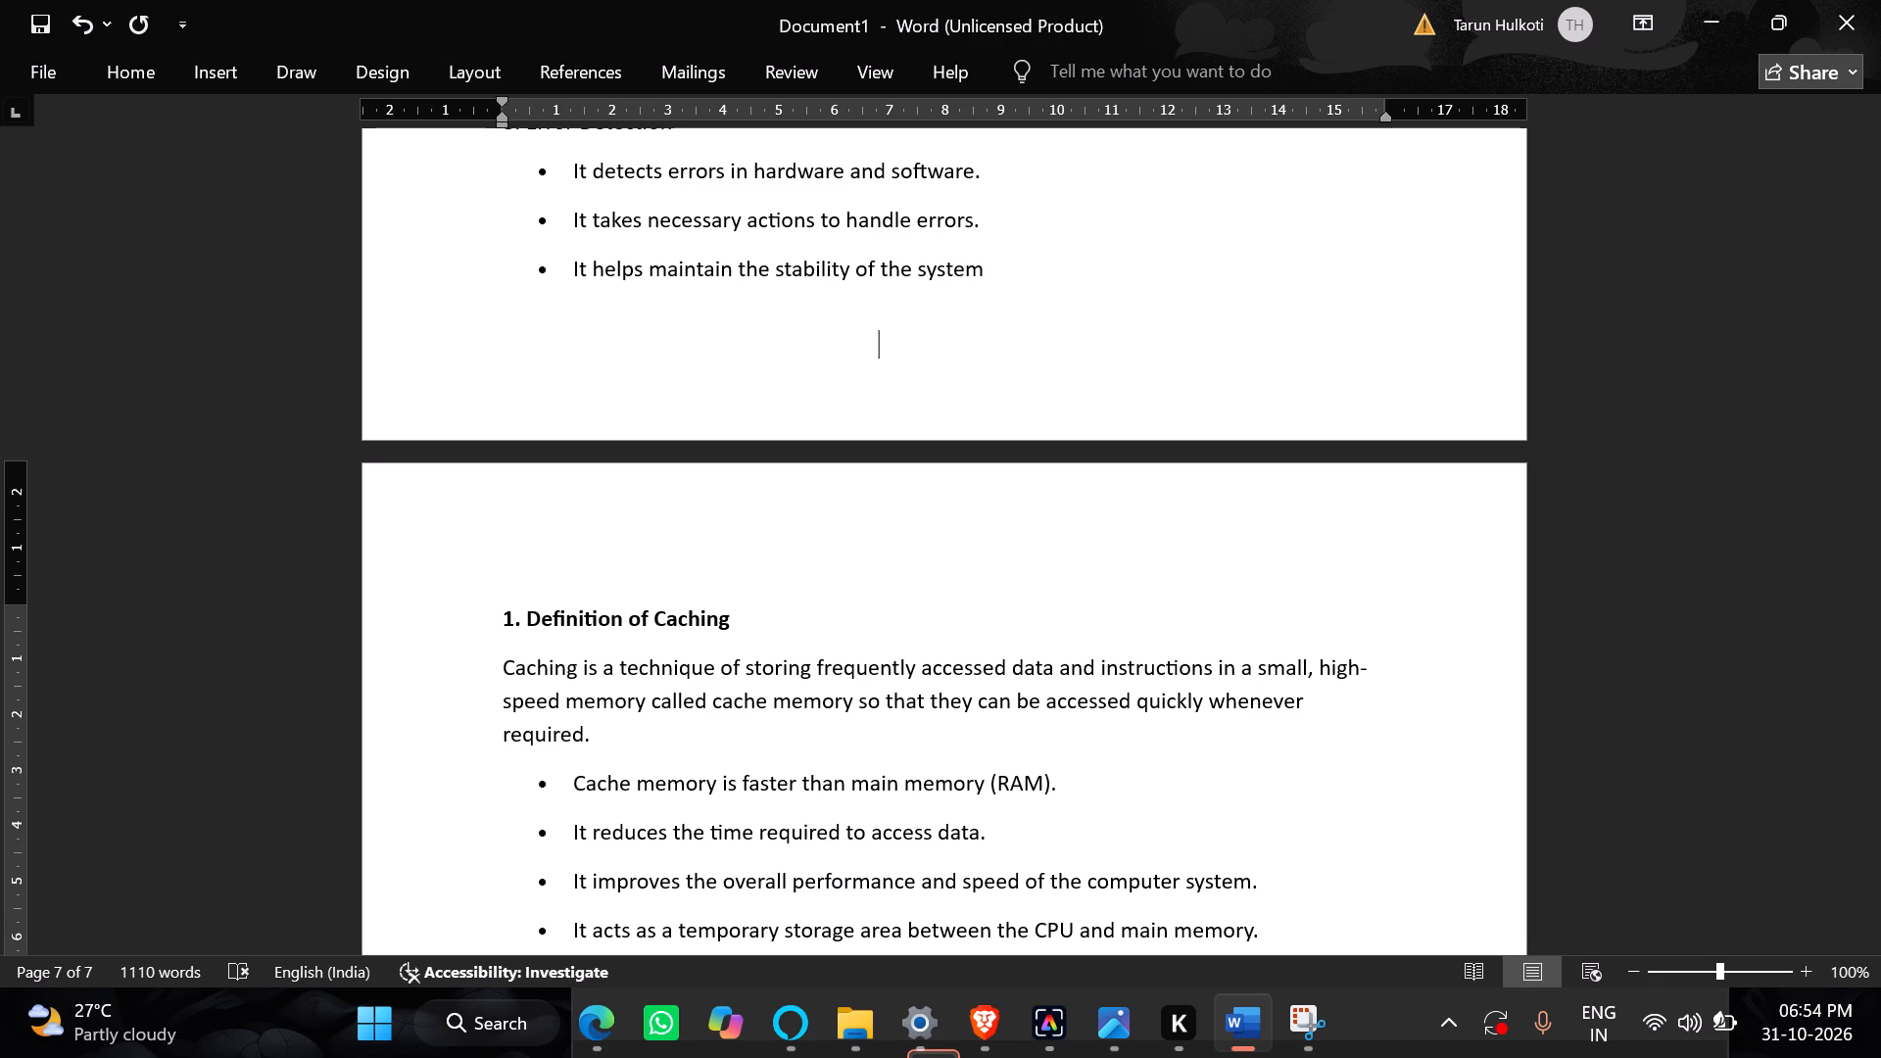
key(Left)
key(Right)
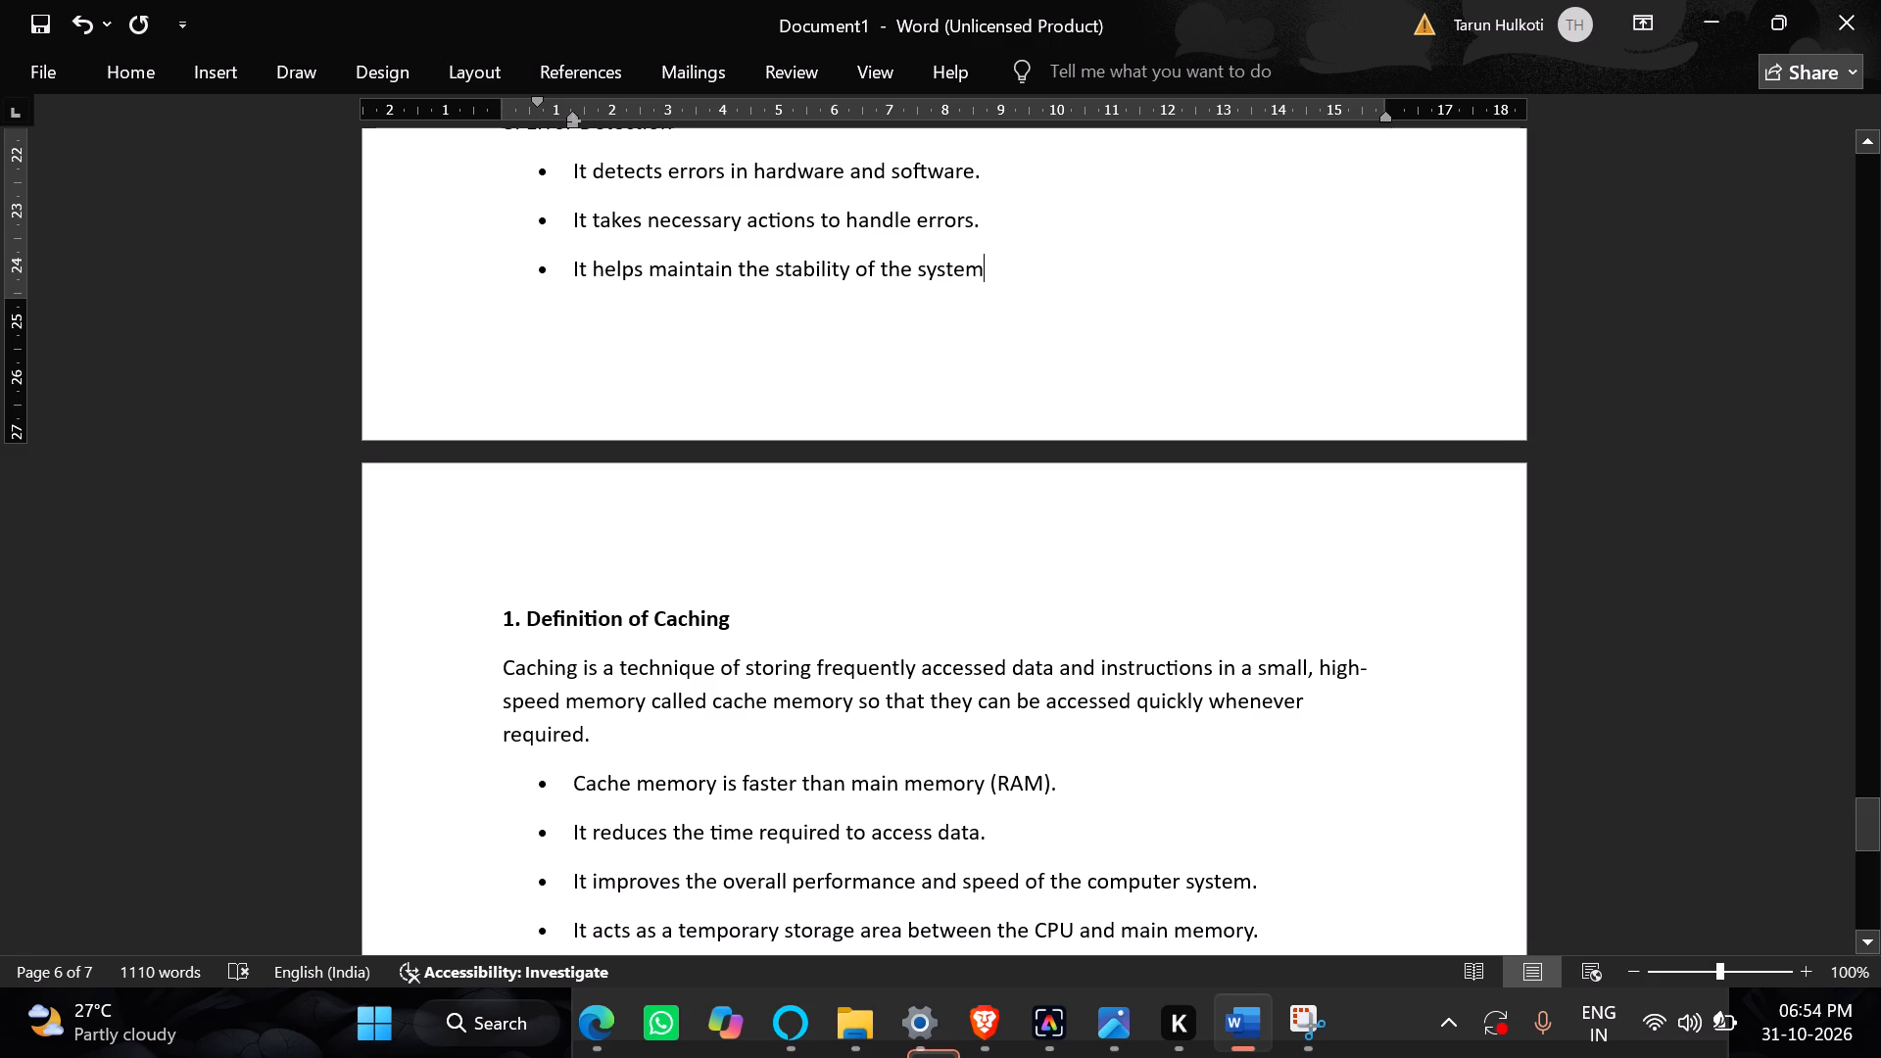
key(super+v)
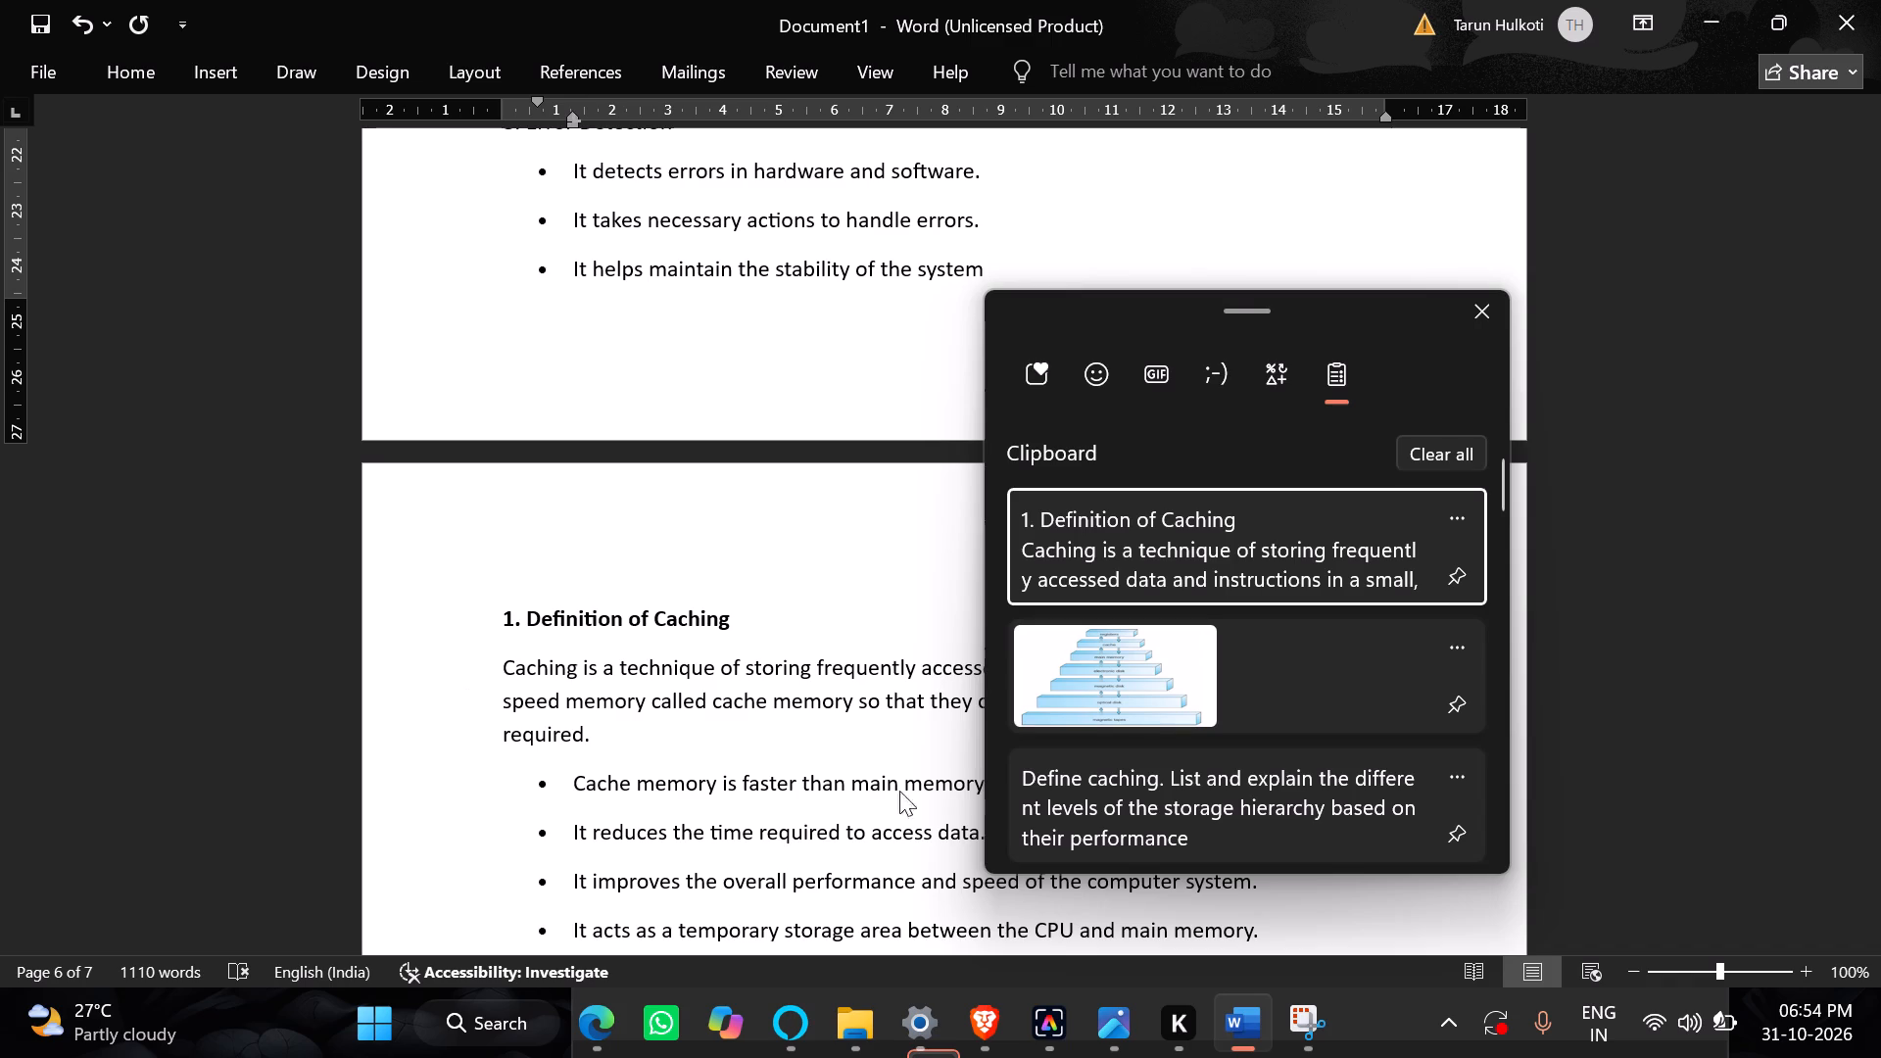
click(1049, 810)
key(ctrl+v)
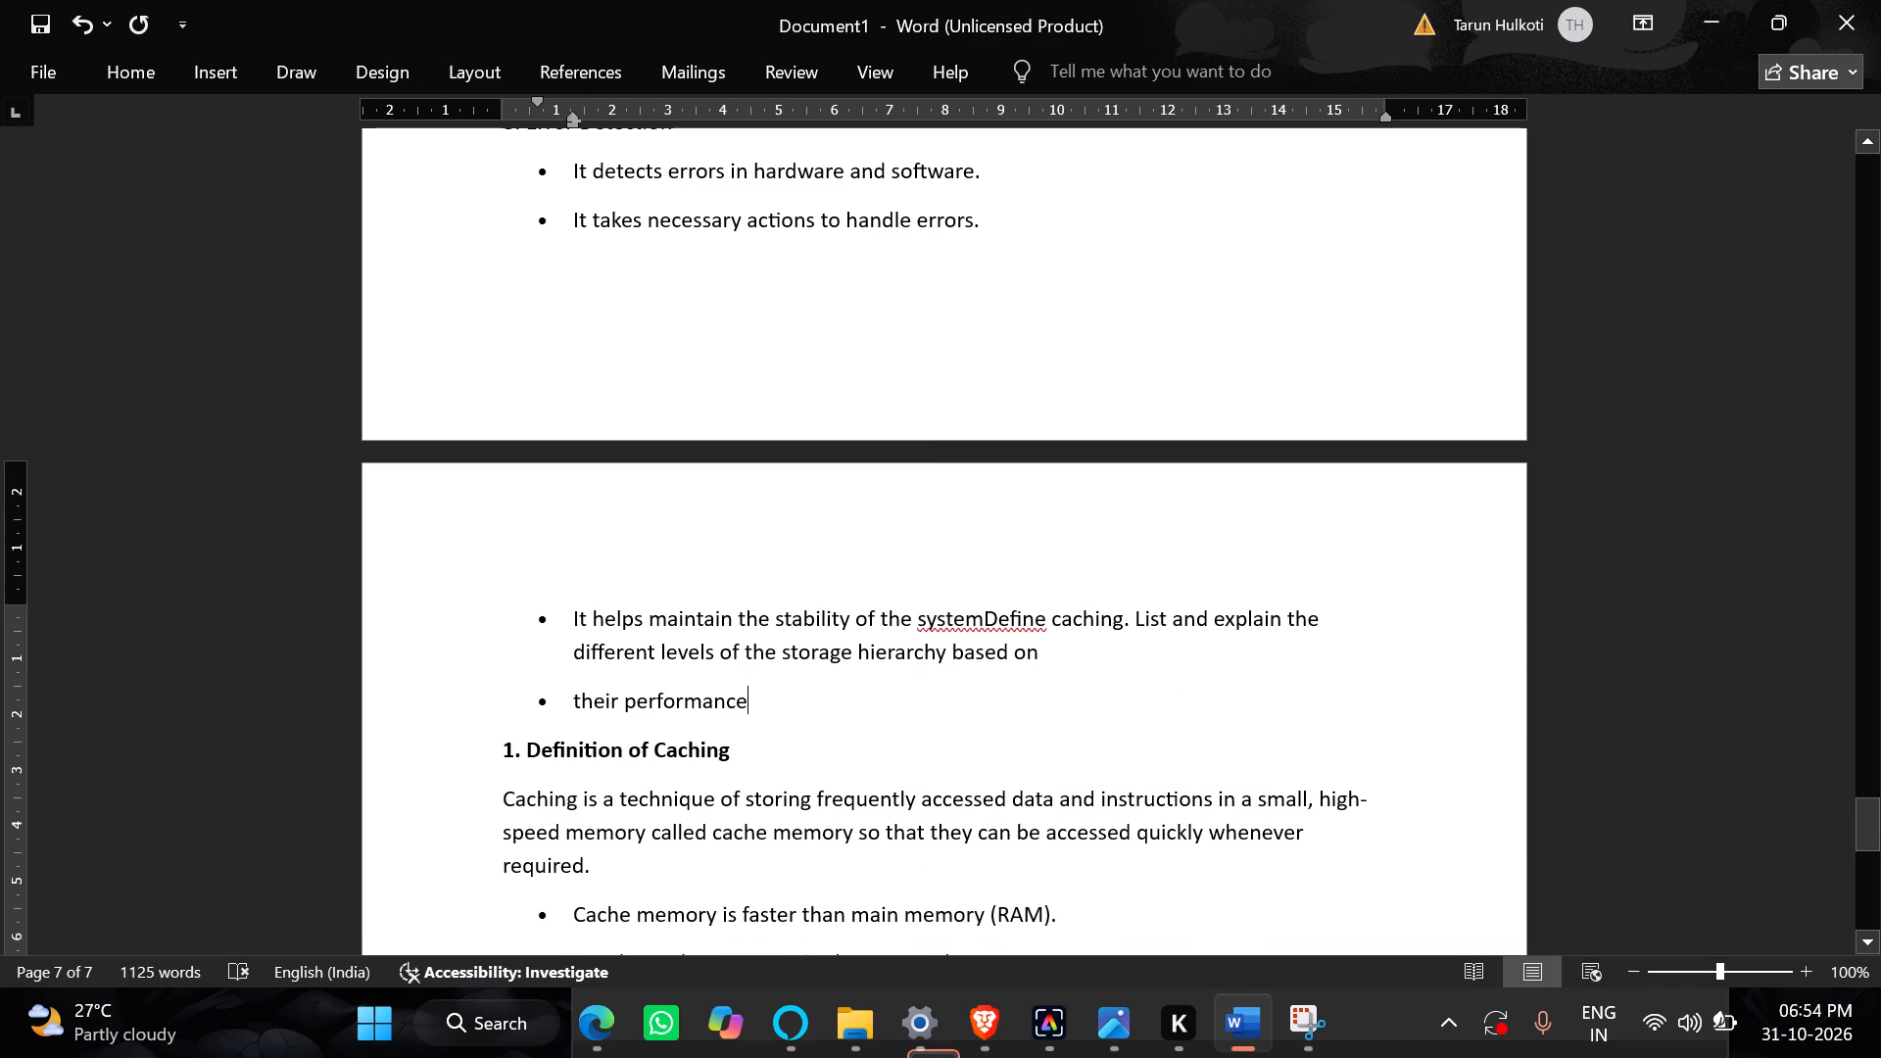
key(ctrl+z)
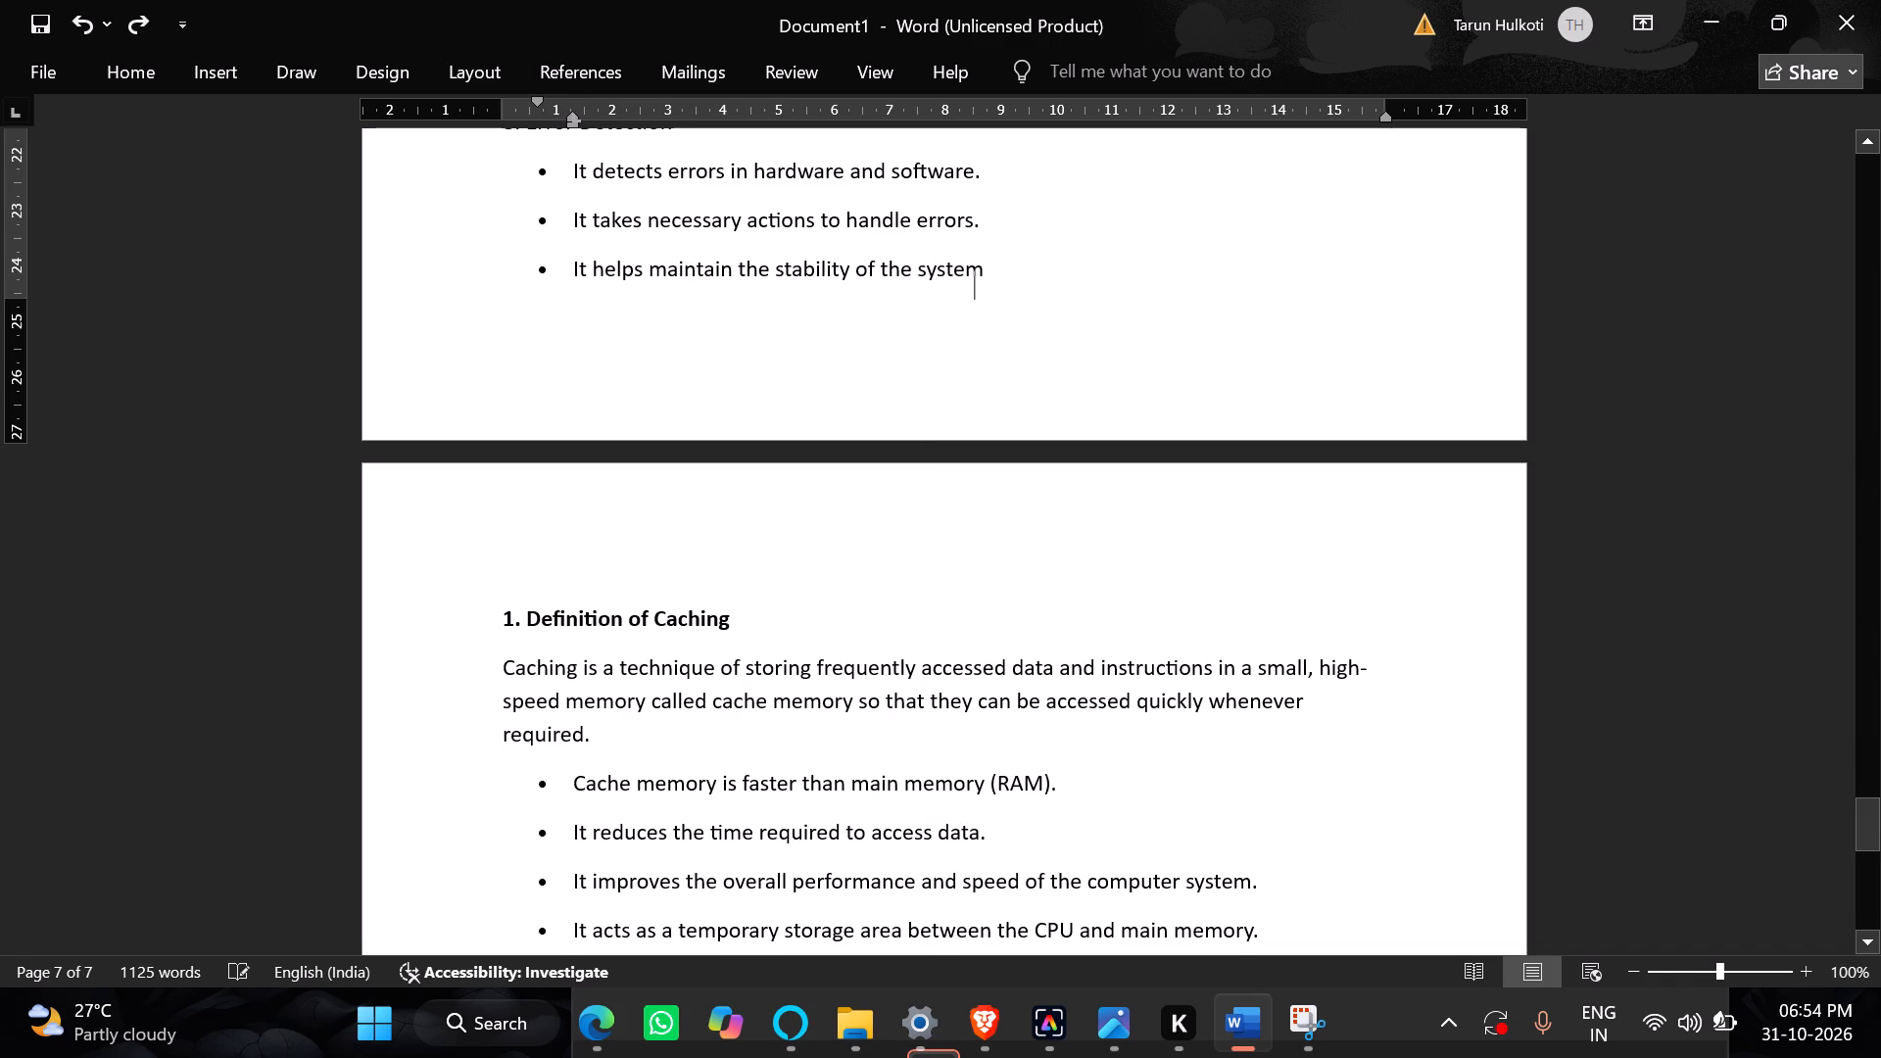
Paste the question "Define caching. List and explain the different levels of the storage hierarchy based on their performance" above the "1. Definition of Caching" heading, on separate lines.
click(507, 623)
key(ctrl+v)
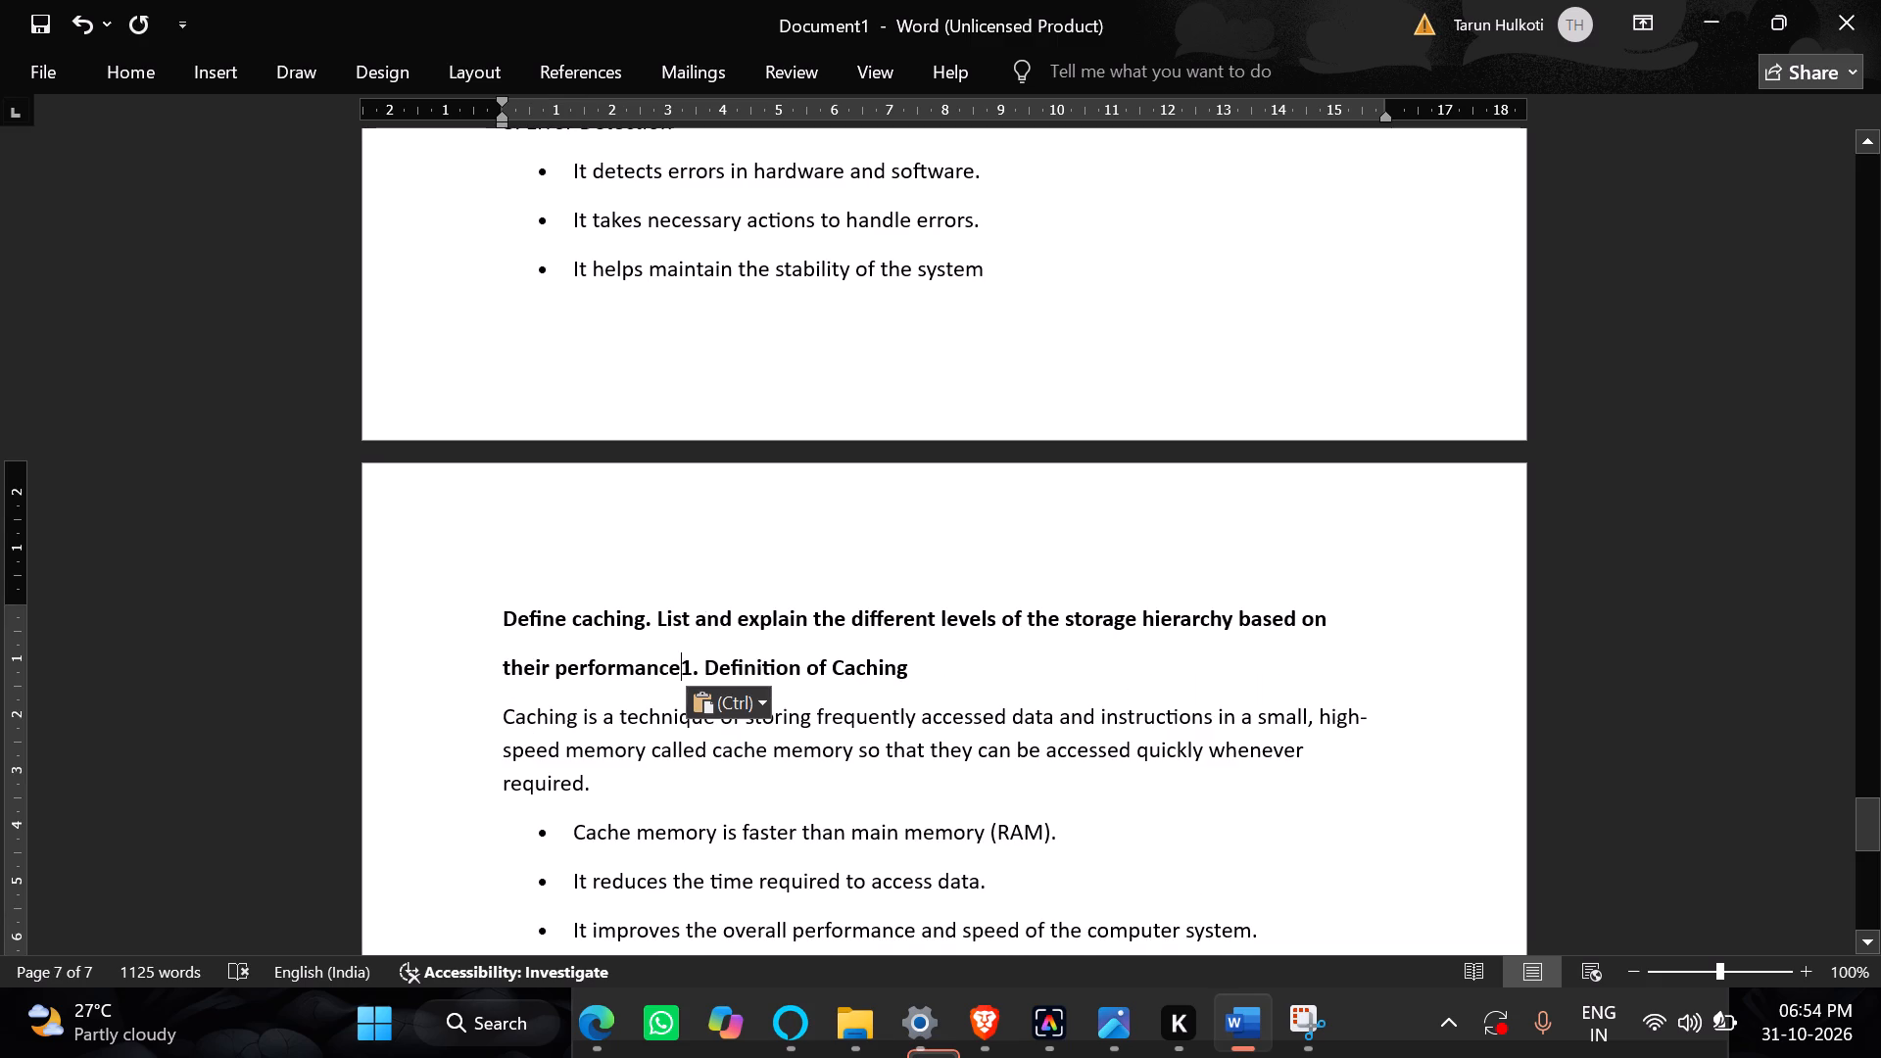
key(Return)
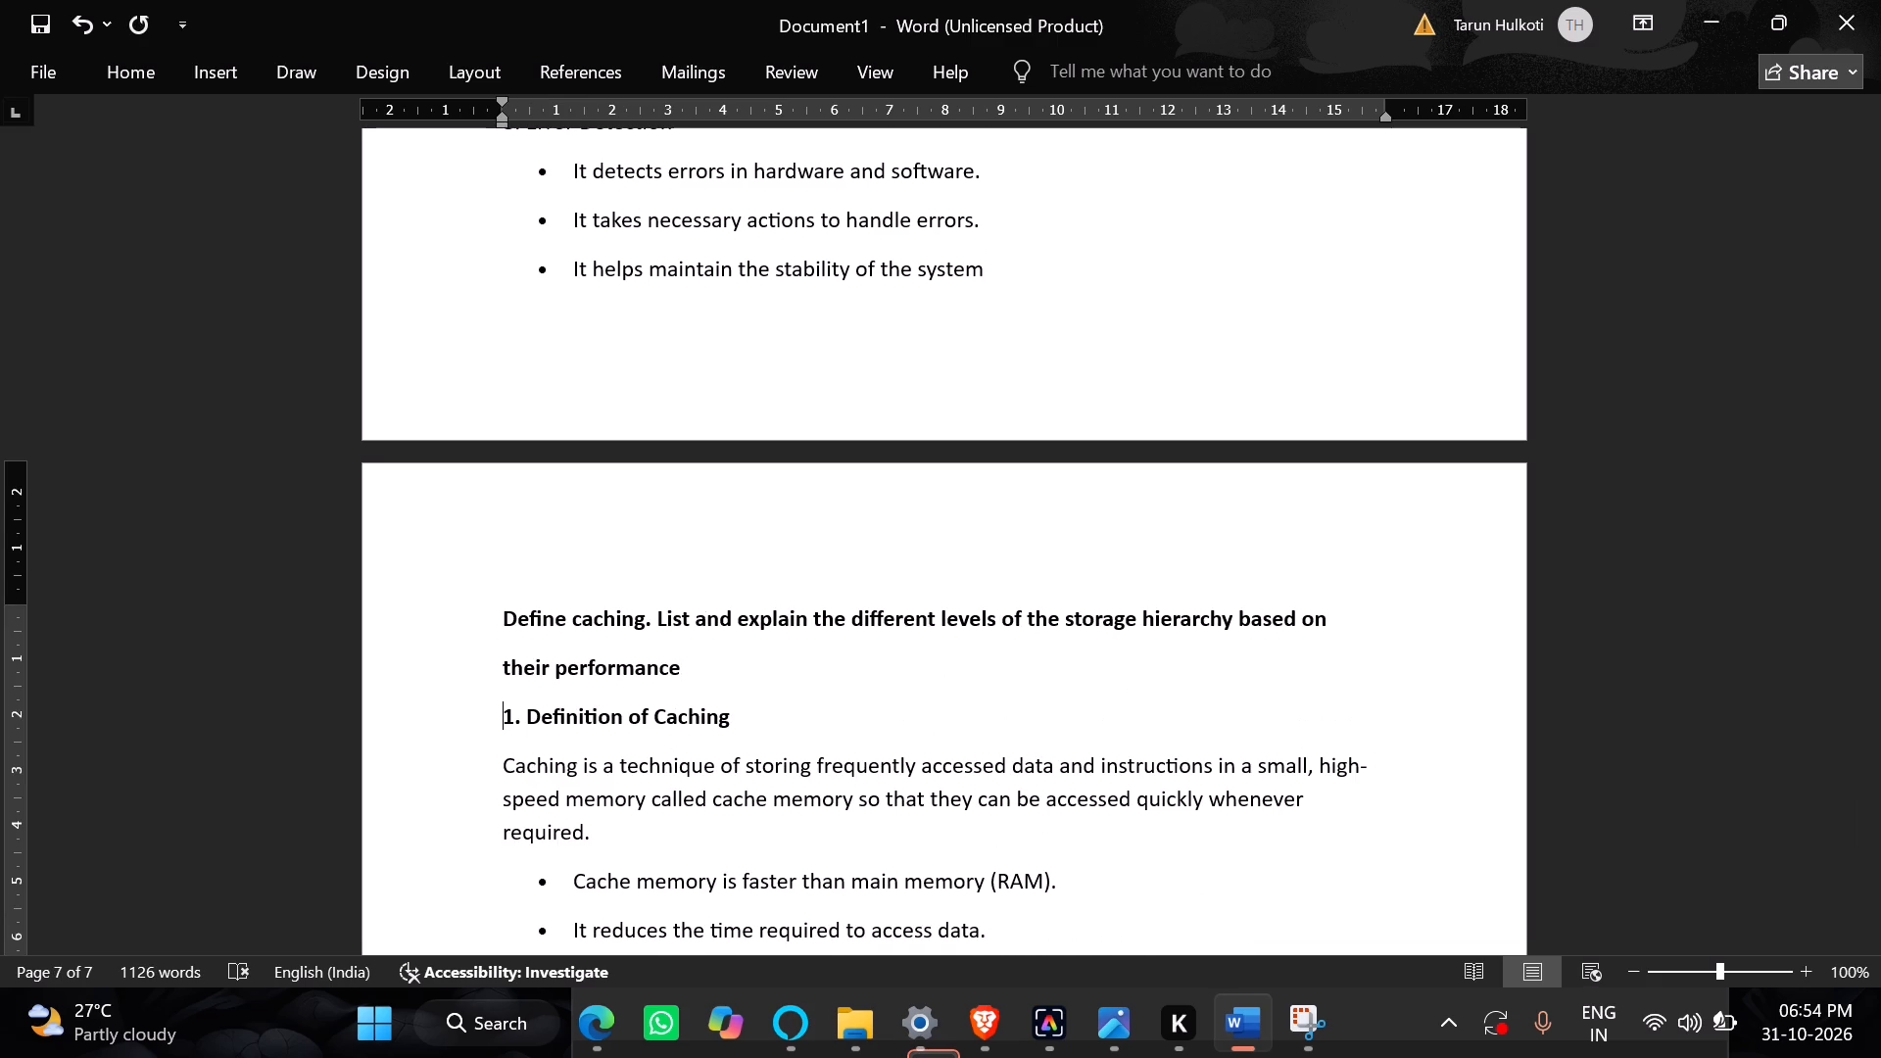
Insert the storage hierarchy pyramid diagram from the clipboard history on the blank line below the caching example.
scroll(542, 695, down, 12)
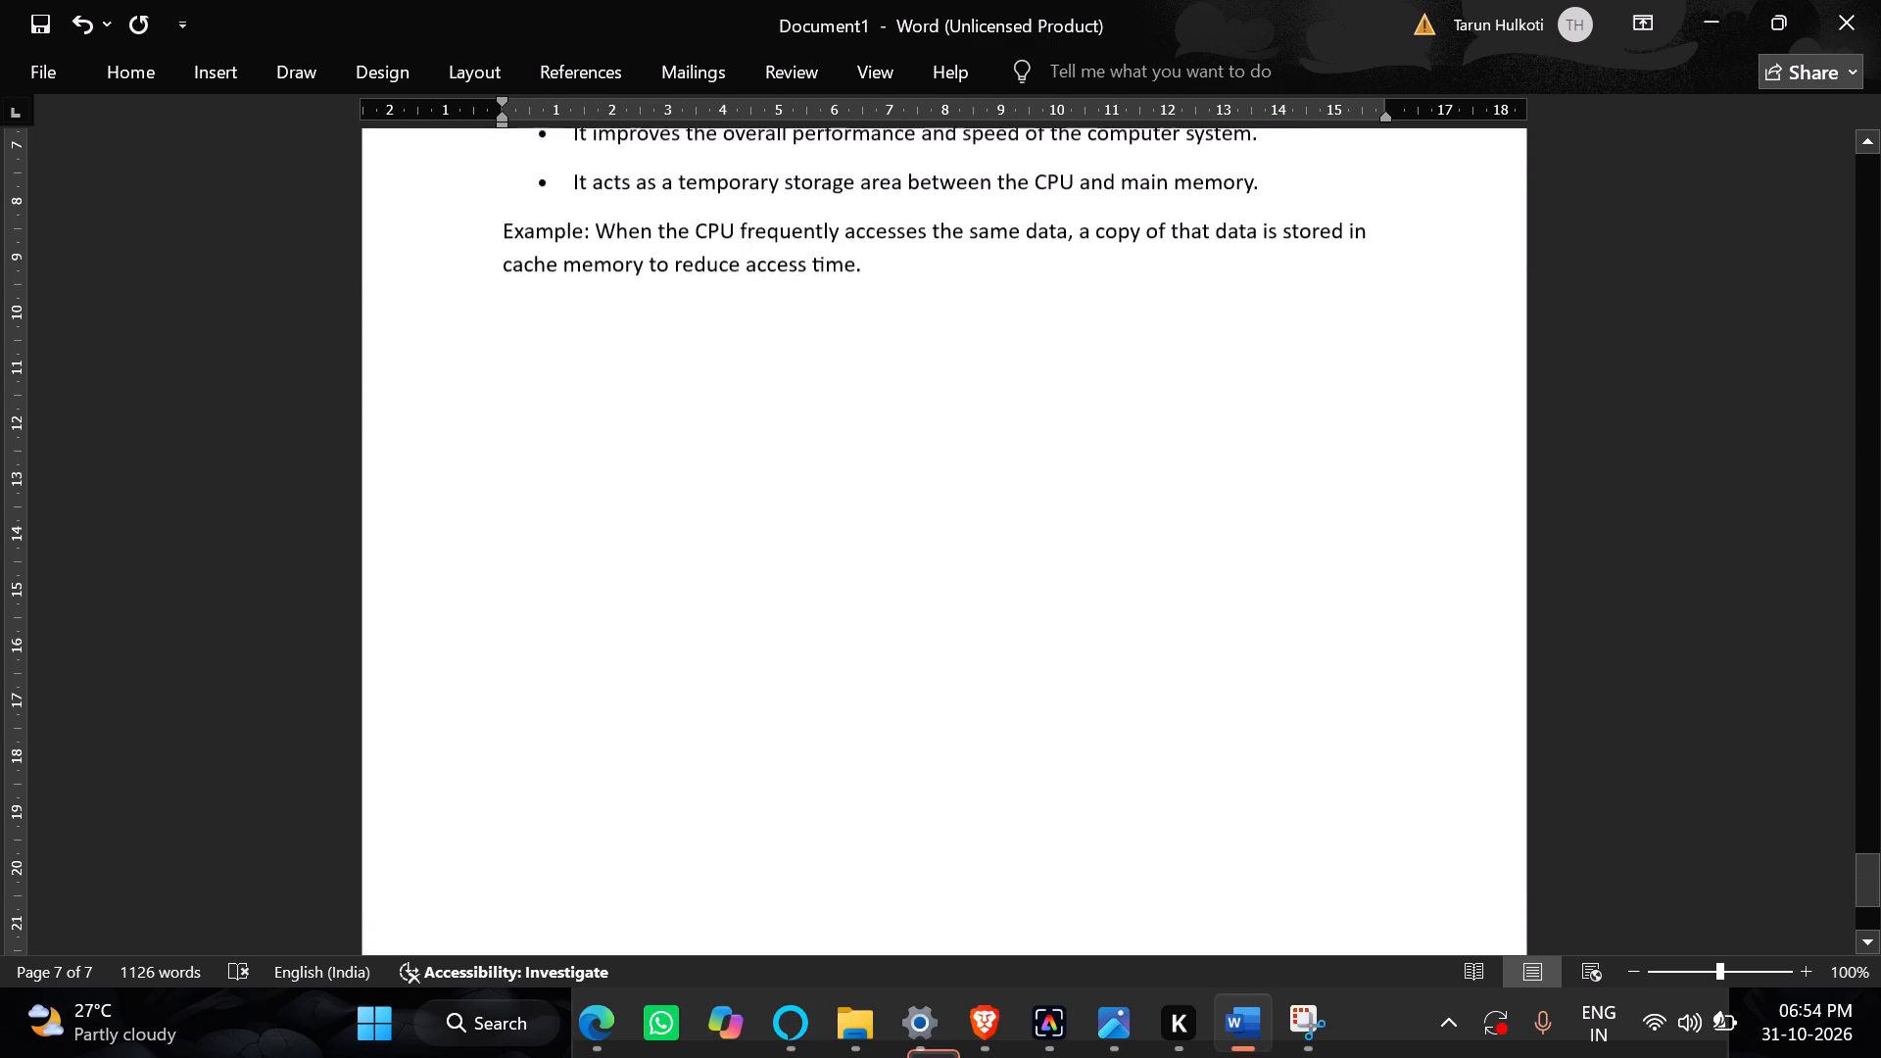
scroll(545, 695, down, 6)
scroll(545, 695, up, 7)
key(alt+Tab)
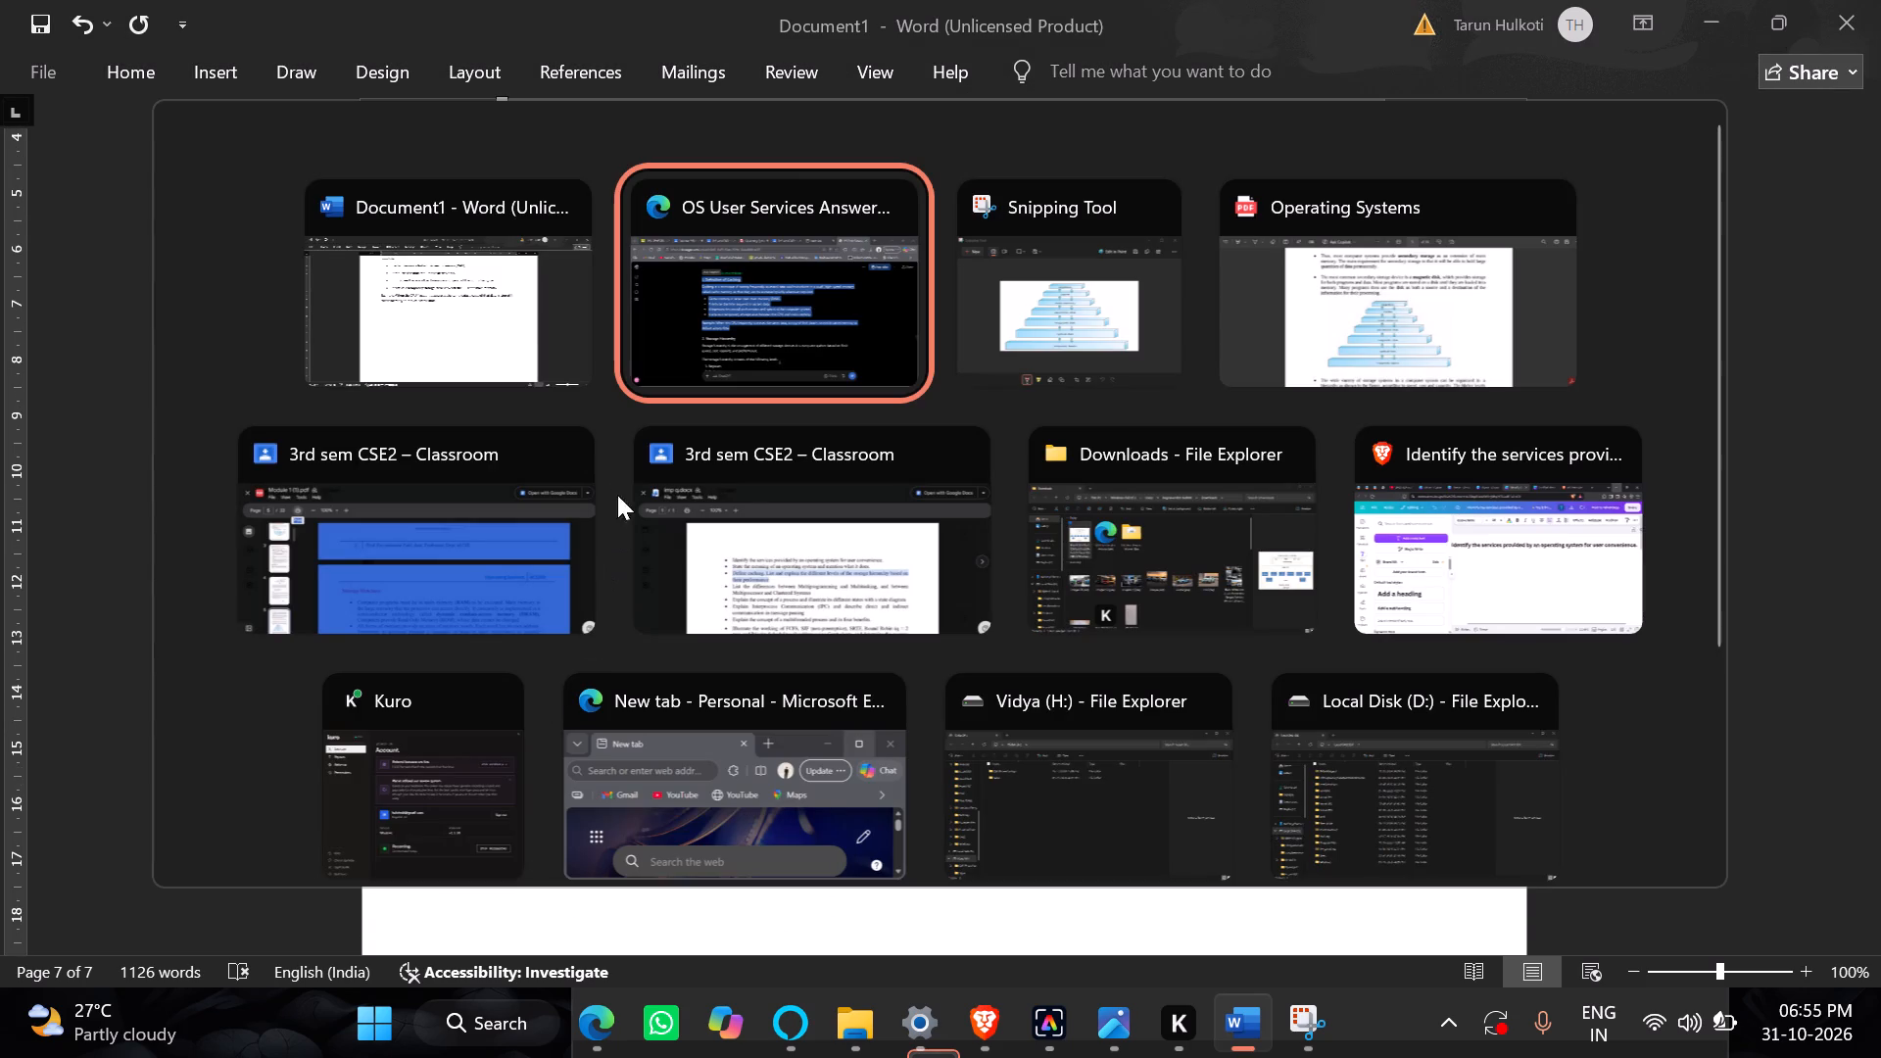
alt+click(501, 336)
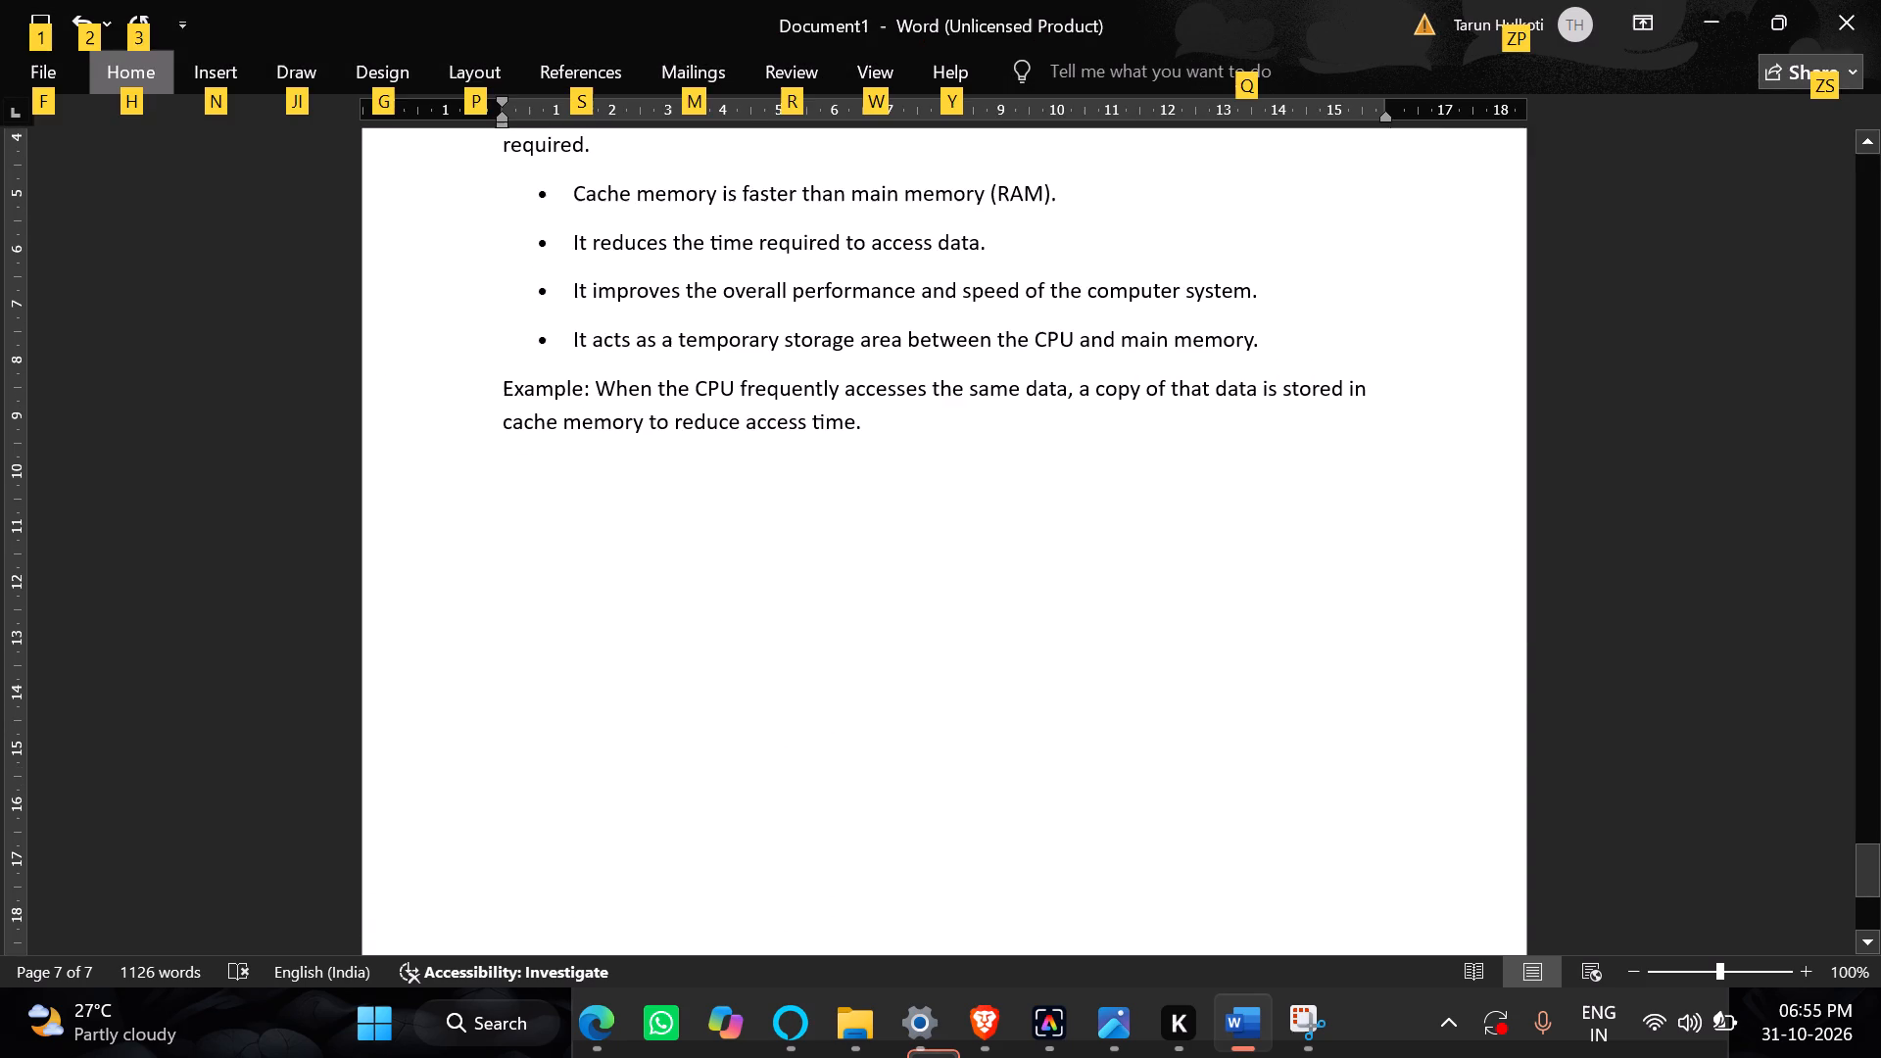
key(super+v)
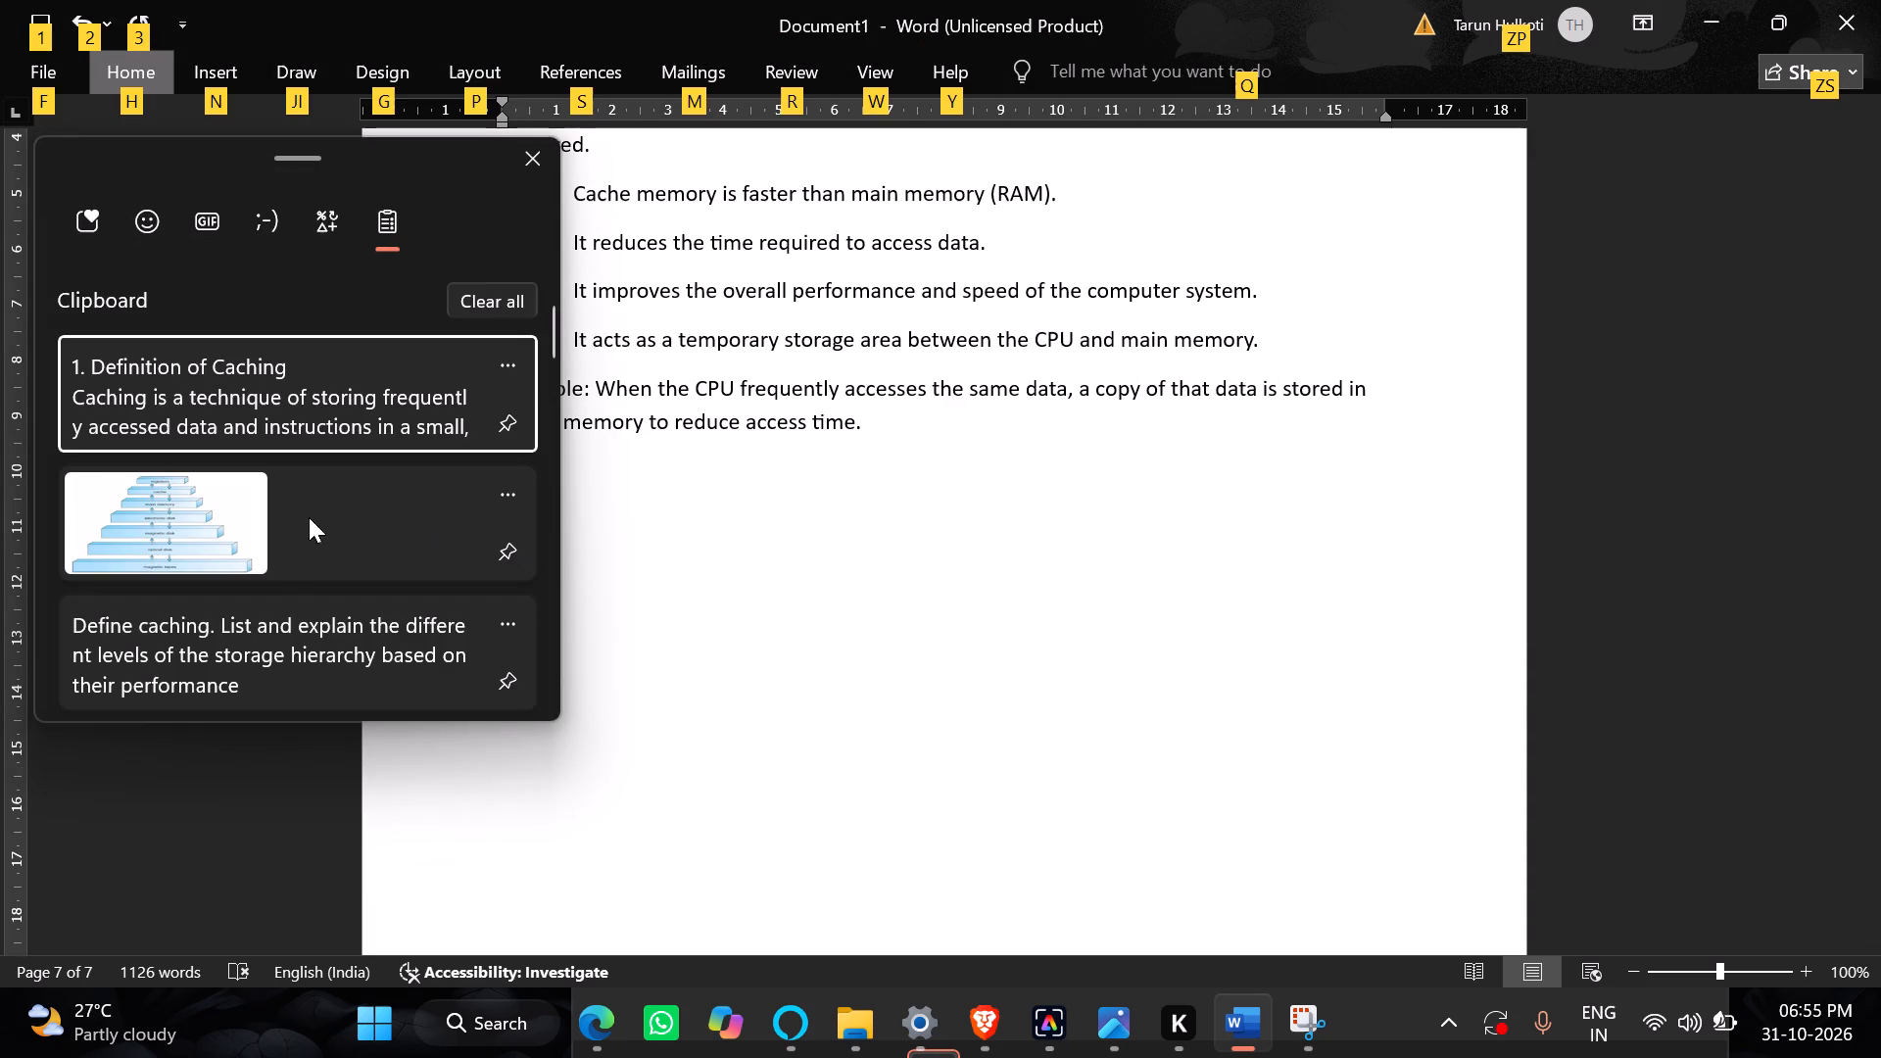
click(290, 550)
key(ctrl+v)
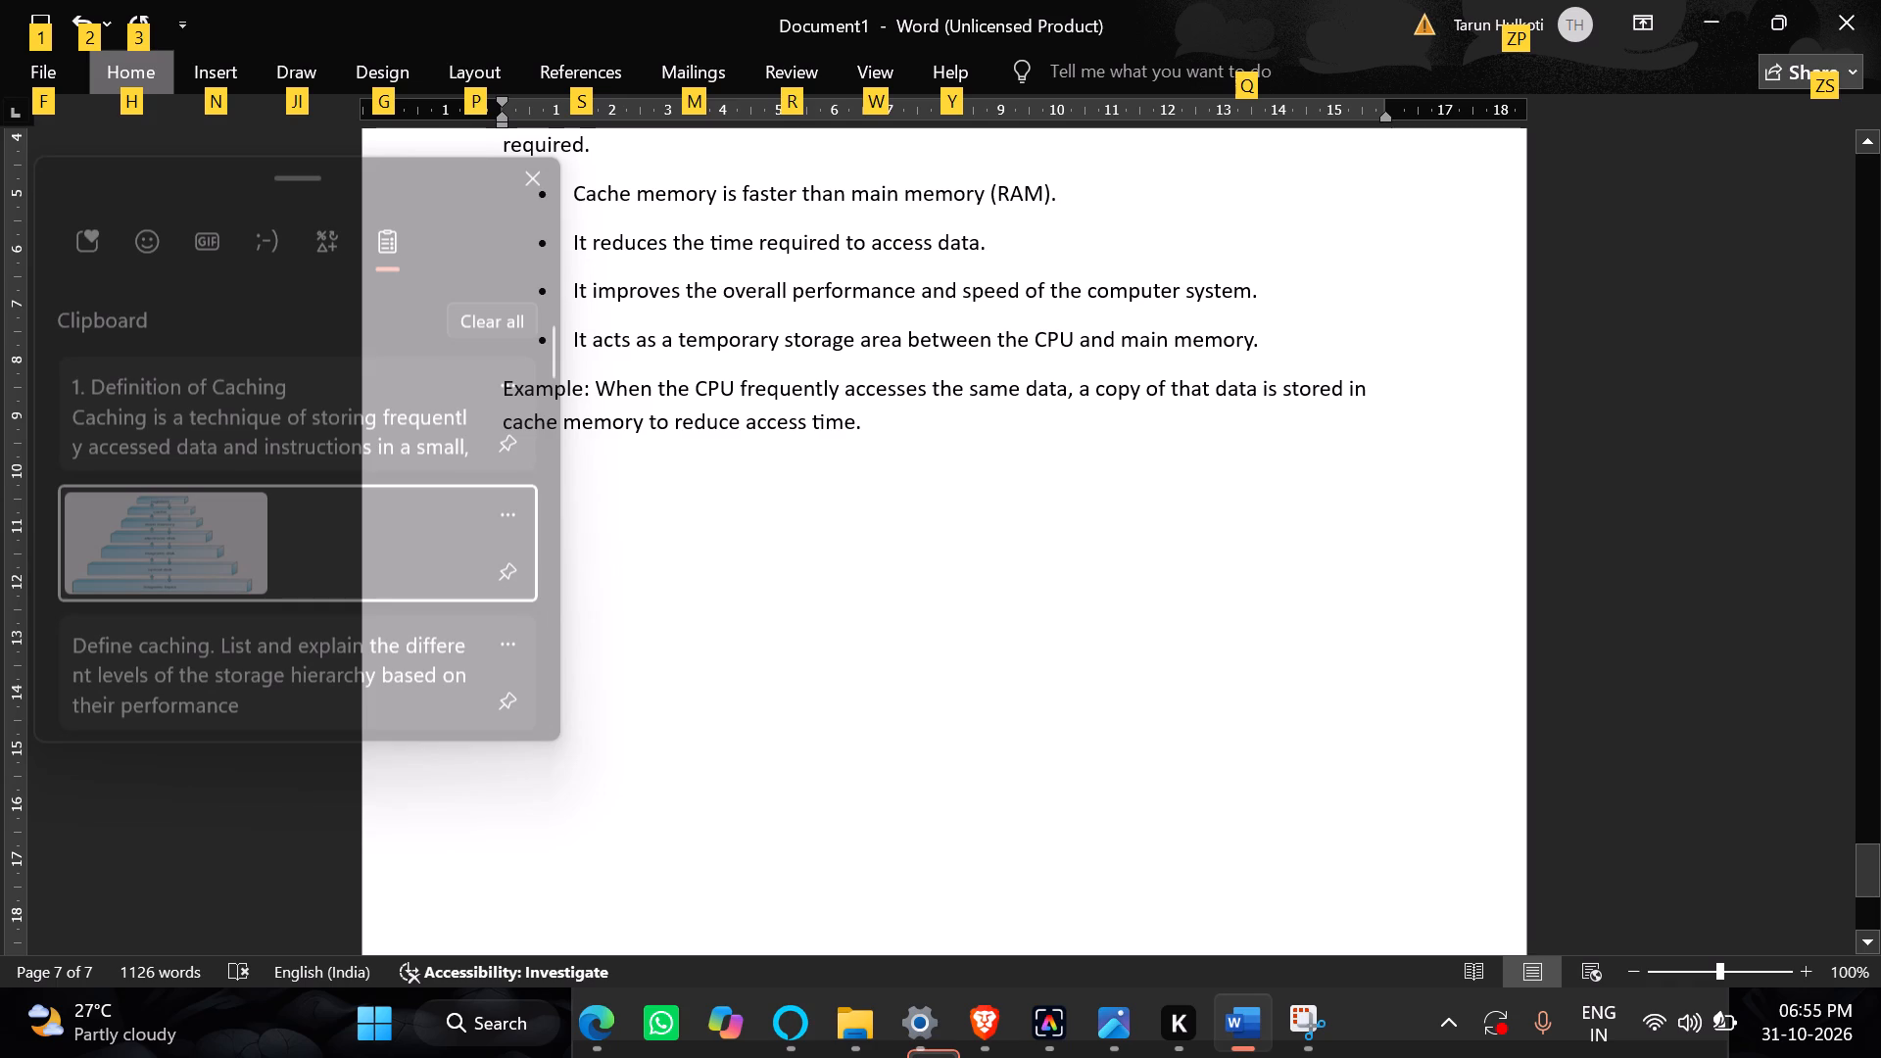
click(926, 535)
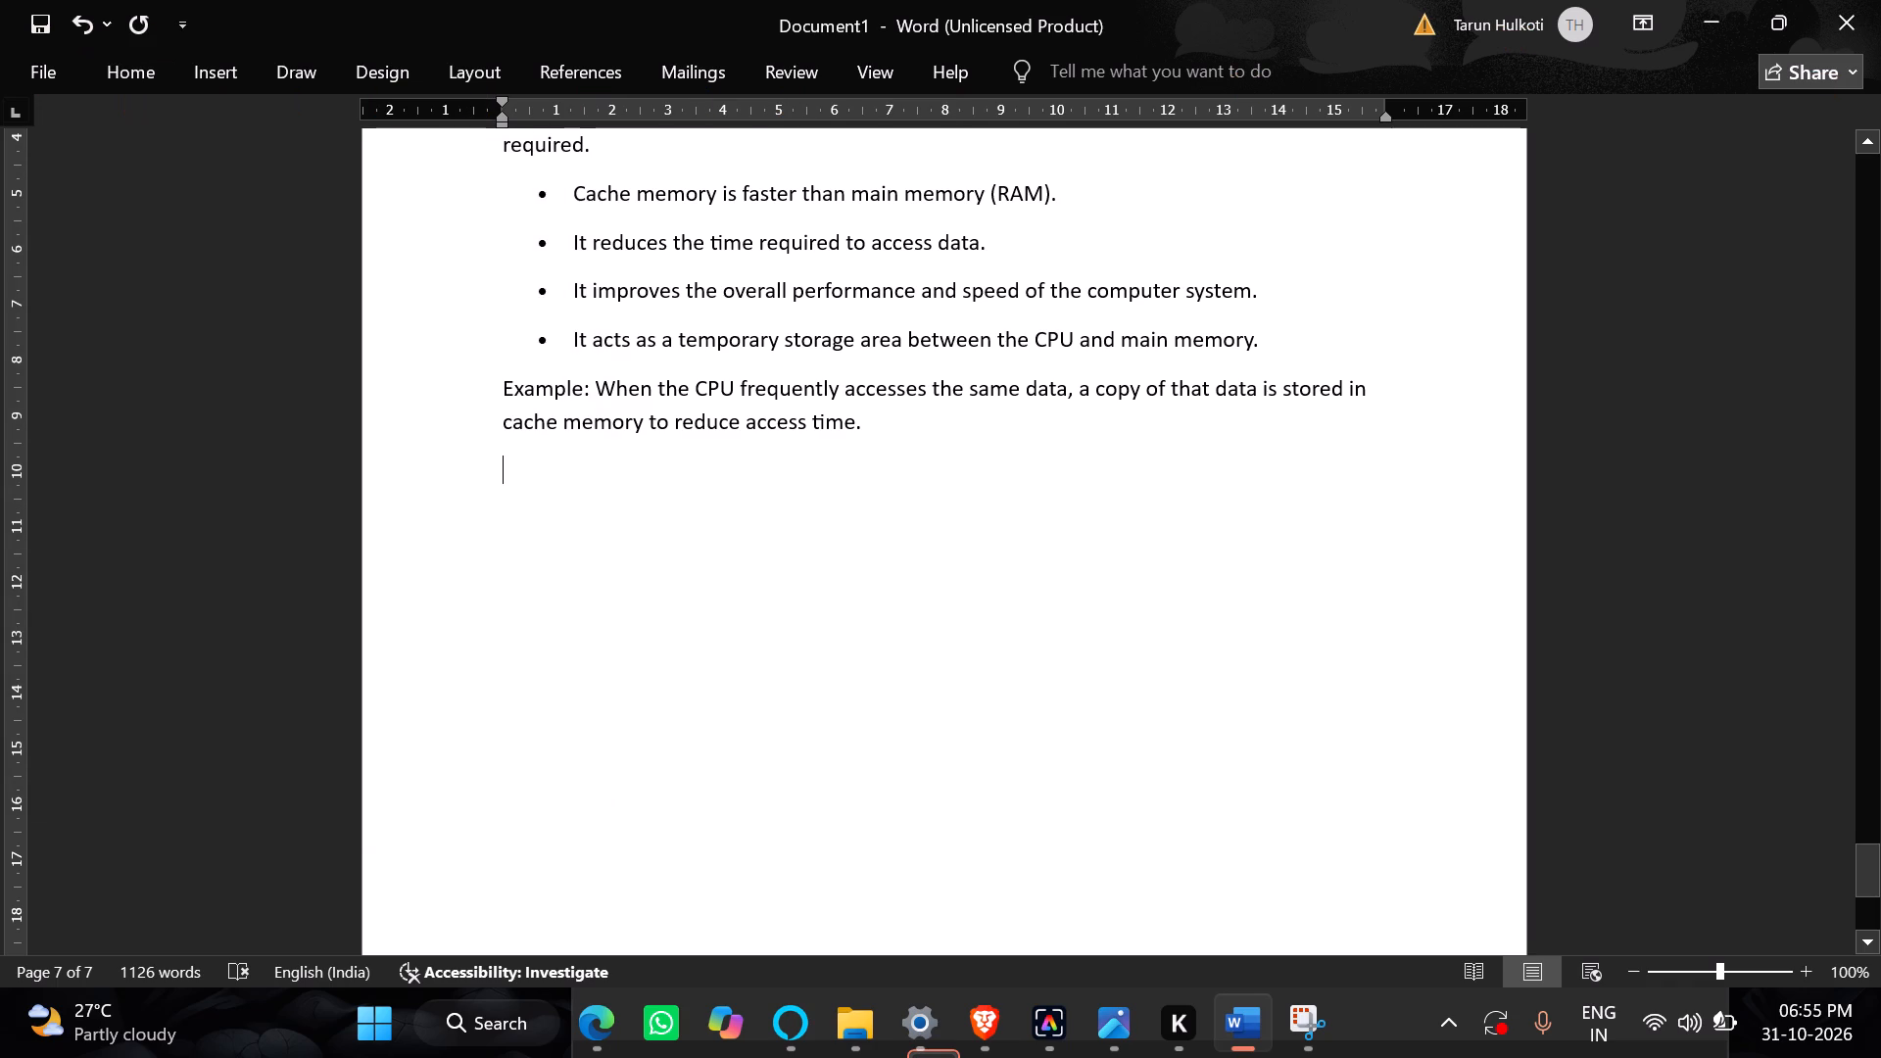
key(super+v)
click(617, 557)
key(ctrl+v)
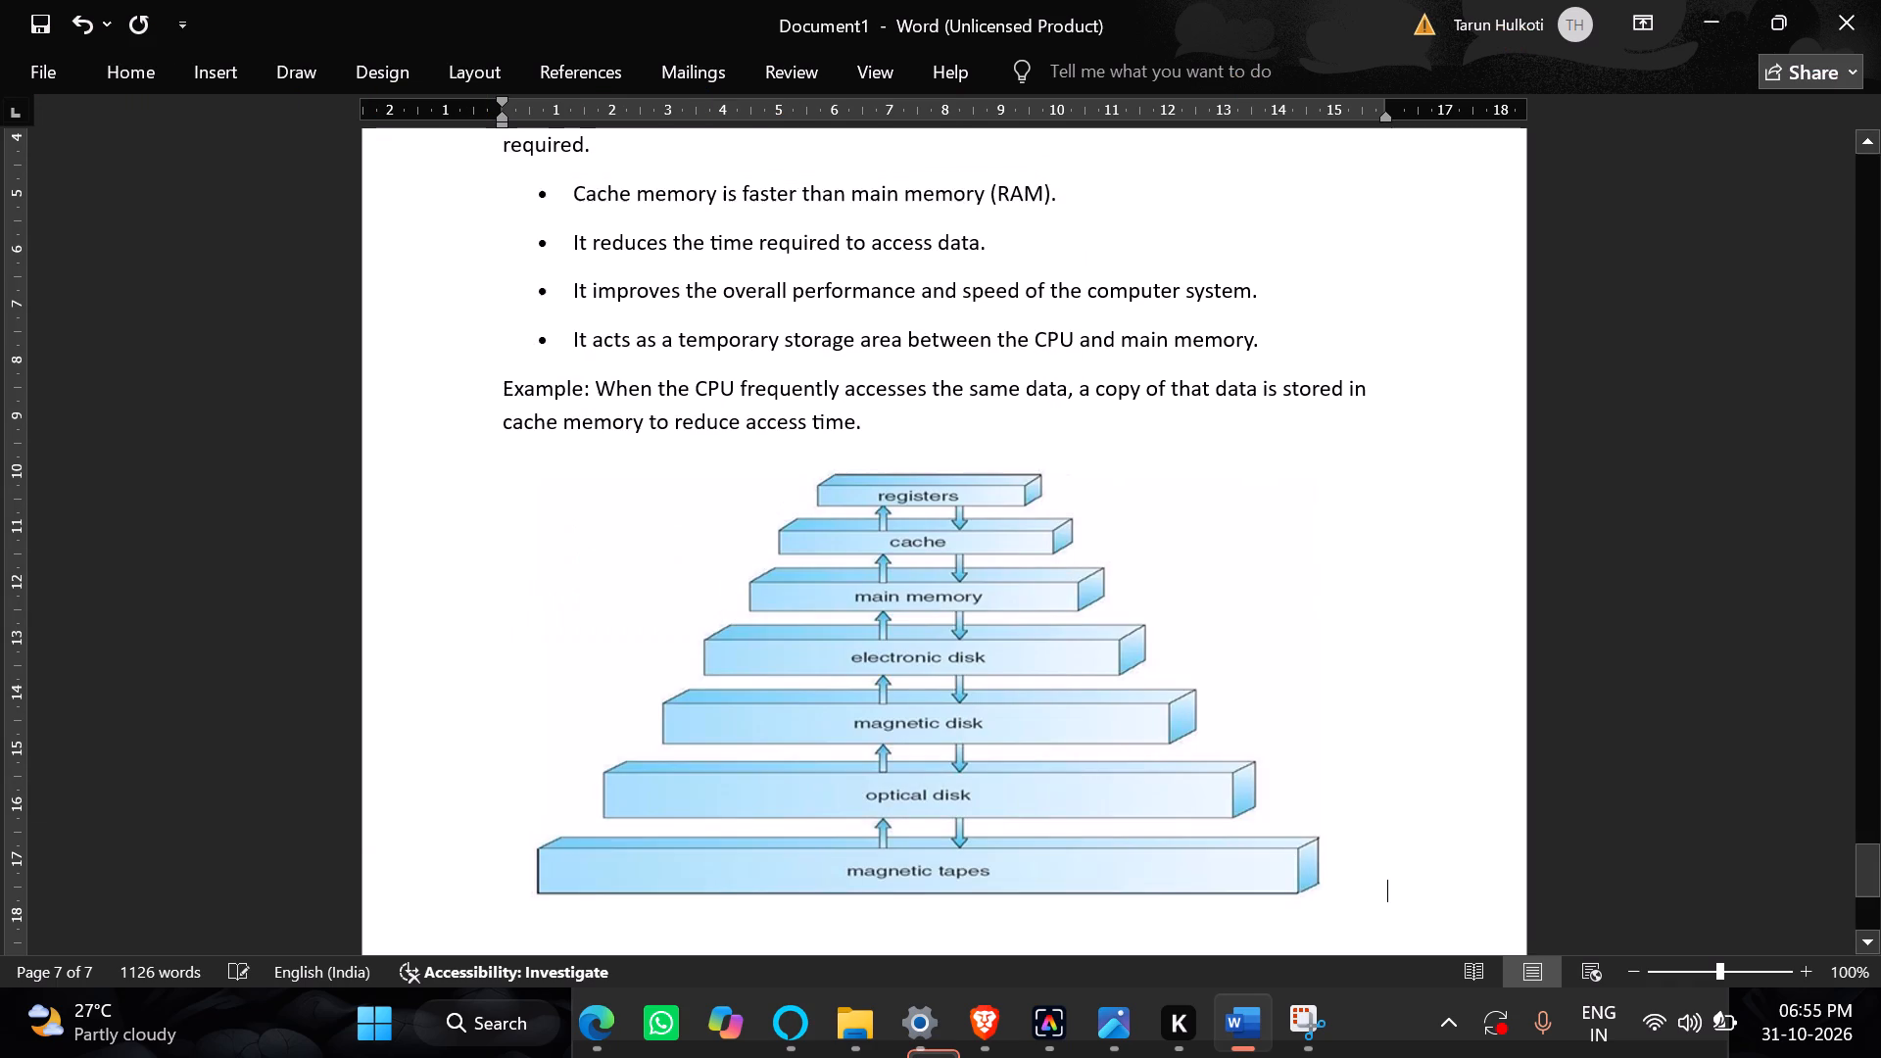
Look back through the earlier answers, examining the diagram and the question line above "1. Definition of Operating System".
scroll(1514, 621, down, 5)
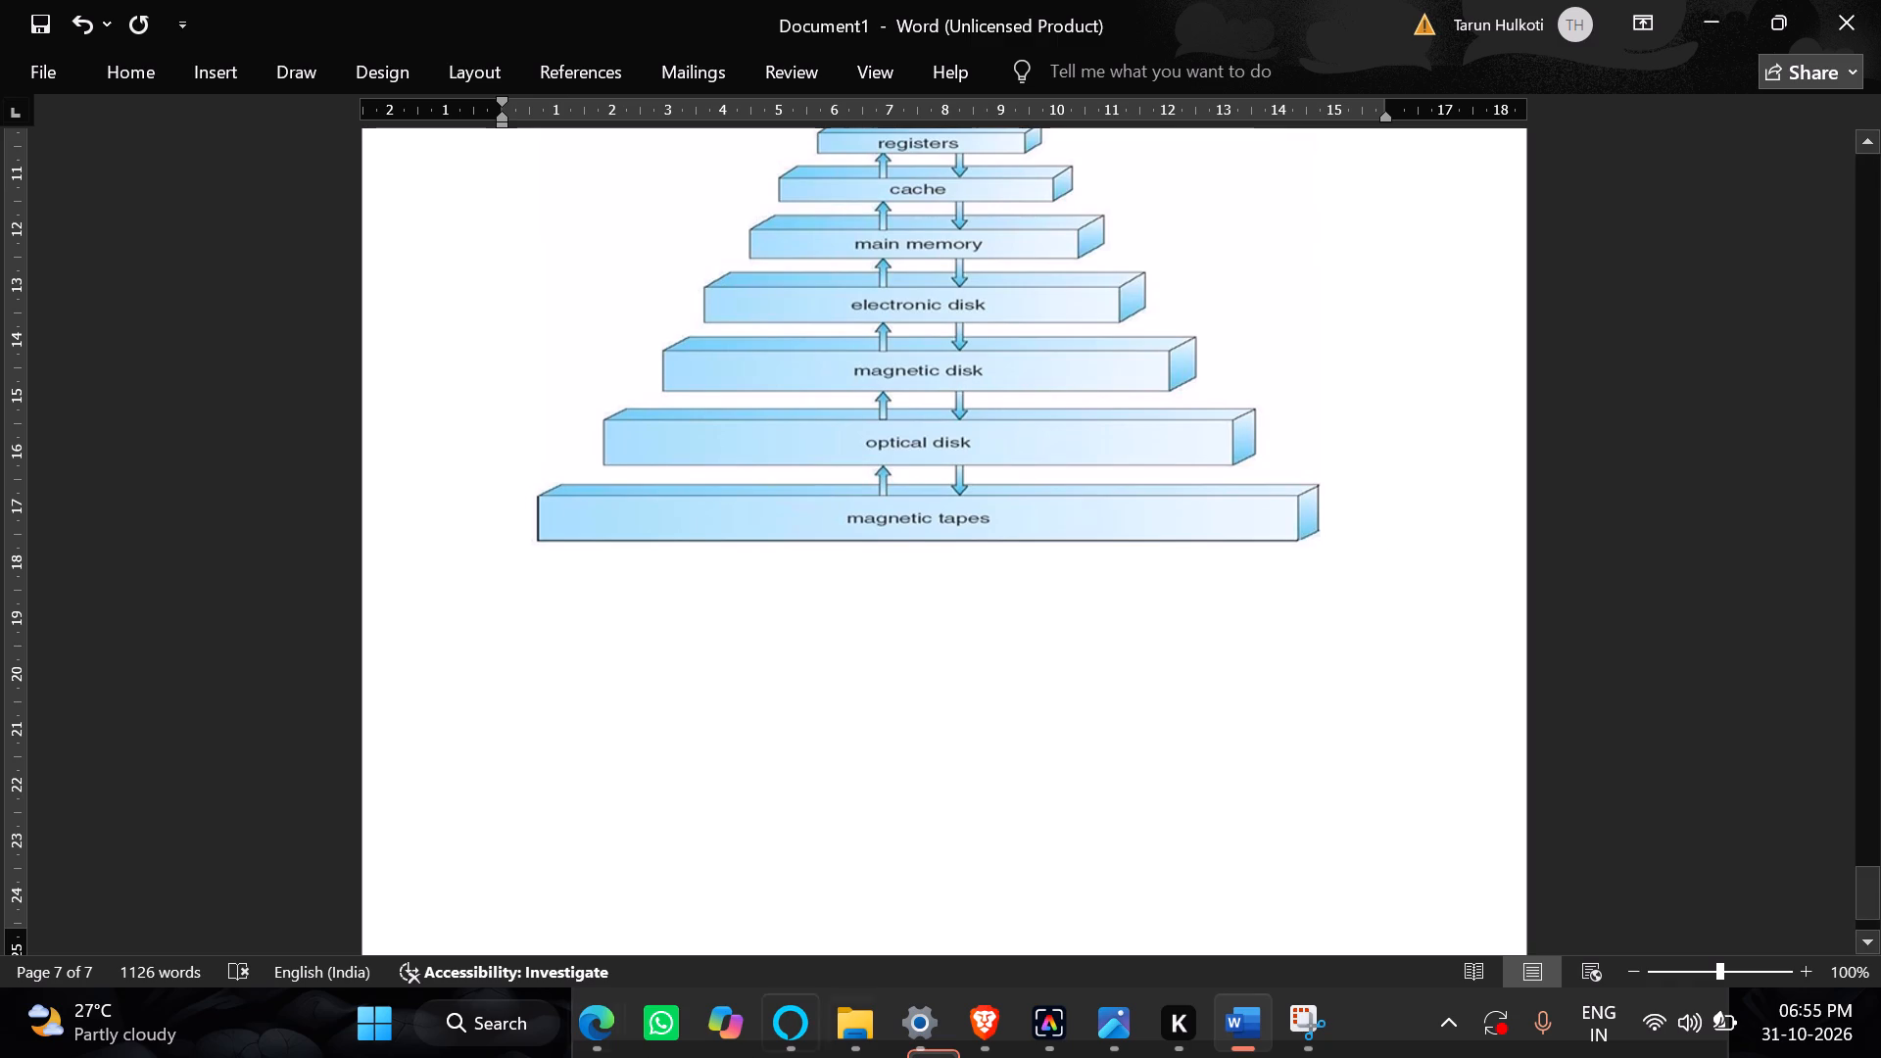
scroll(1115, 380, up, 3)
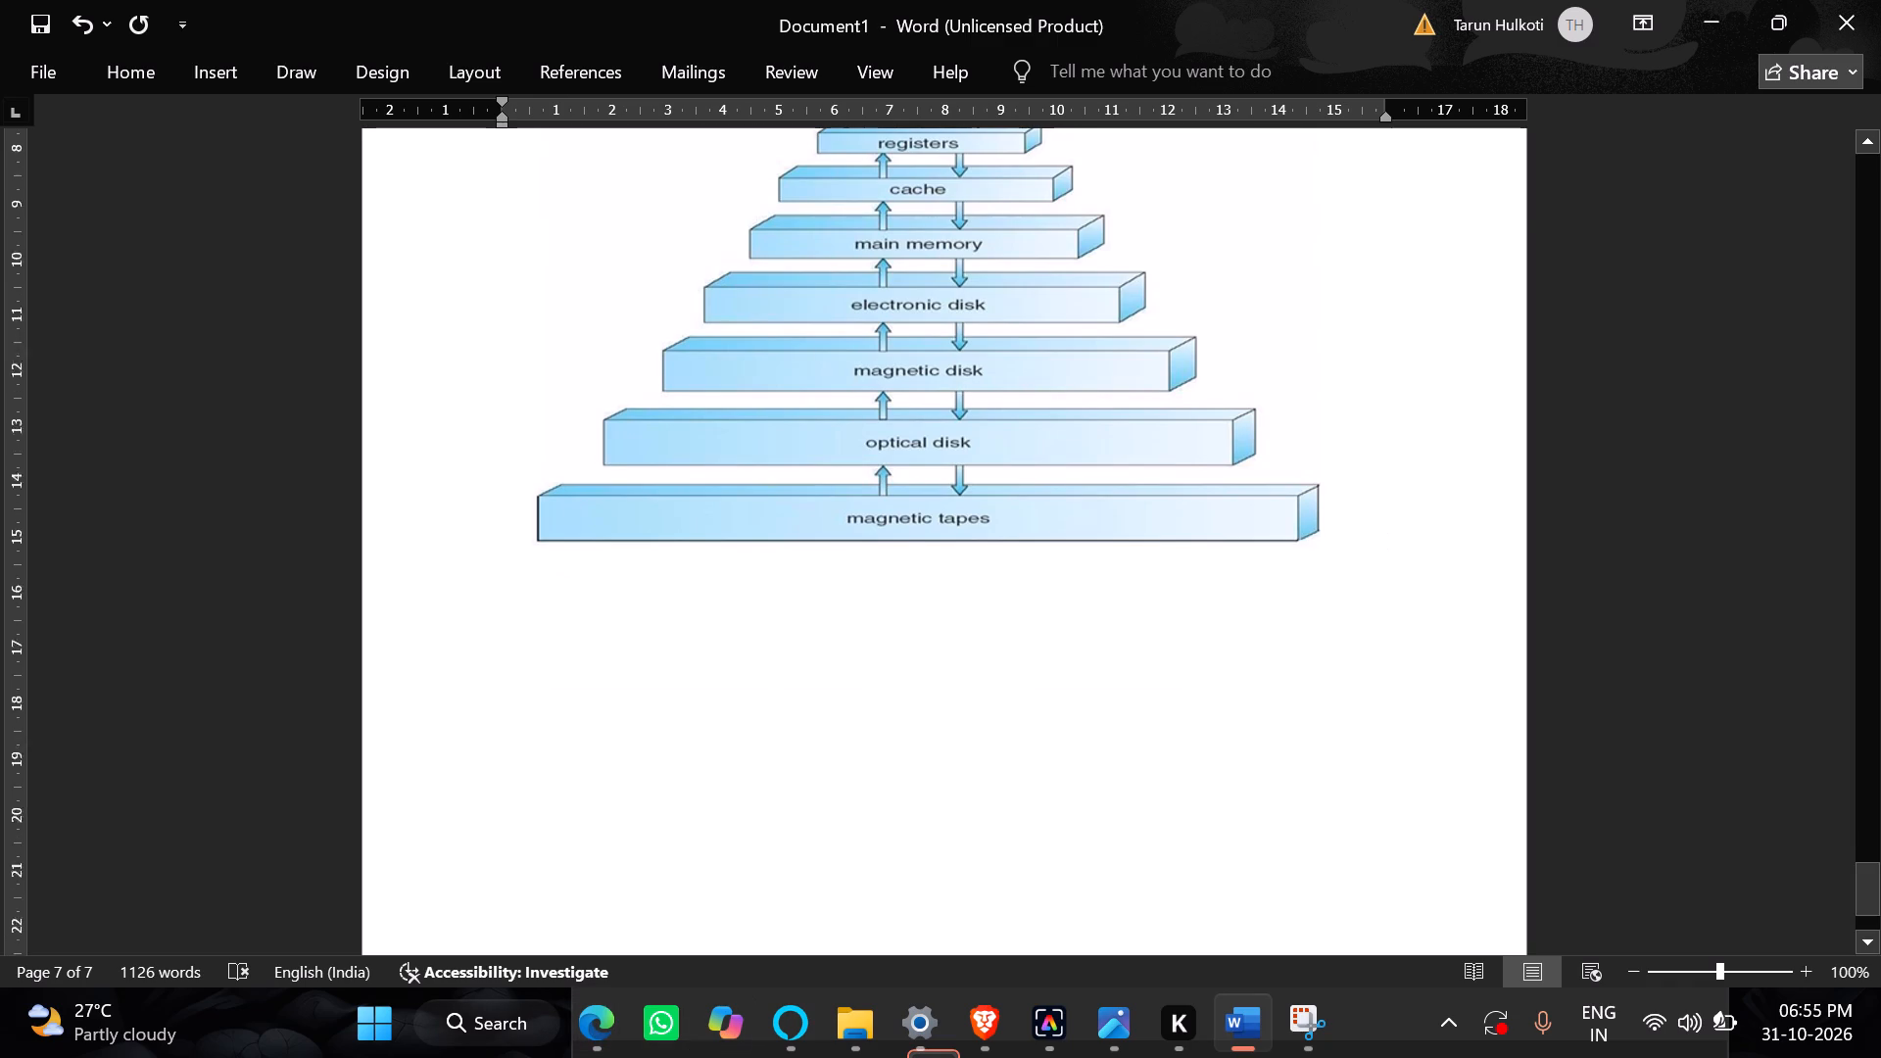
scroll(1115, 378, up, 12)
scroll(1038, 275, up, 12)
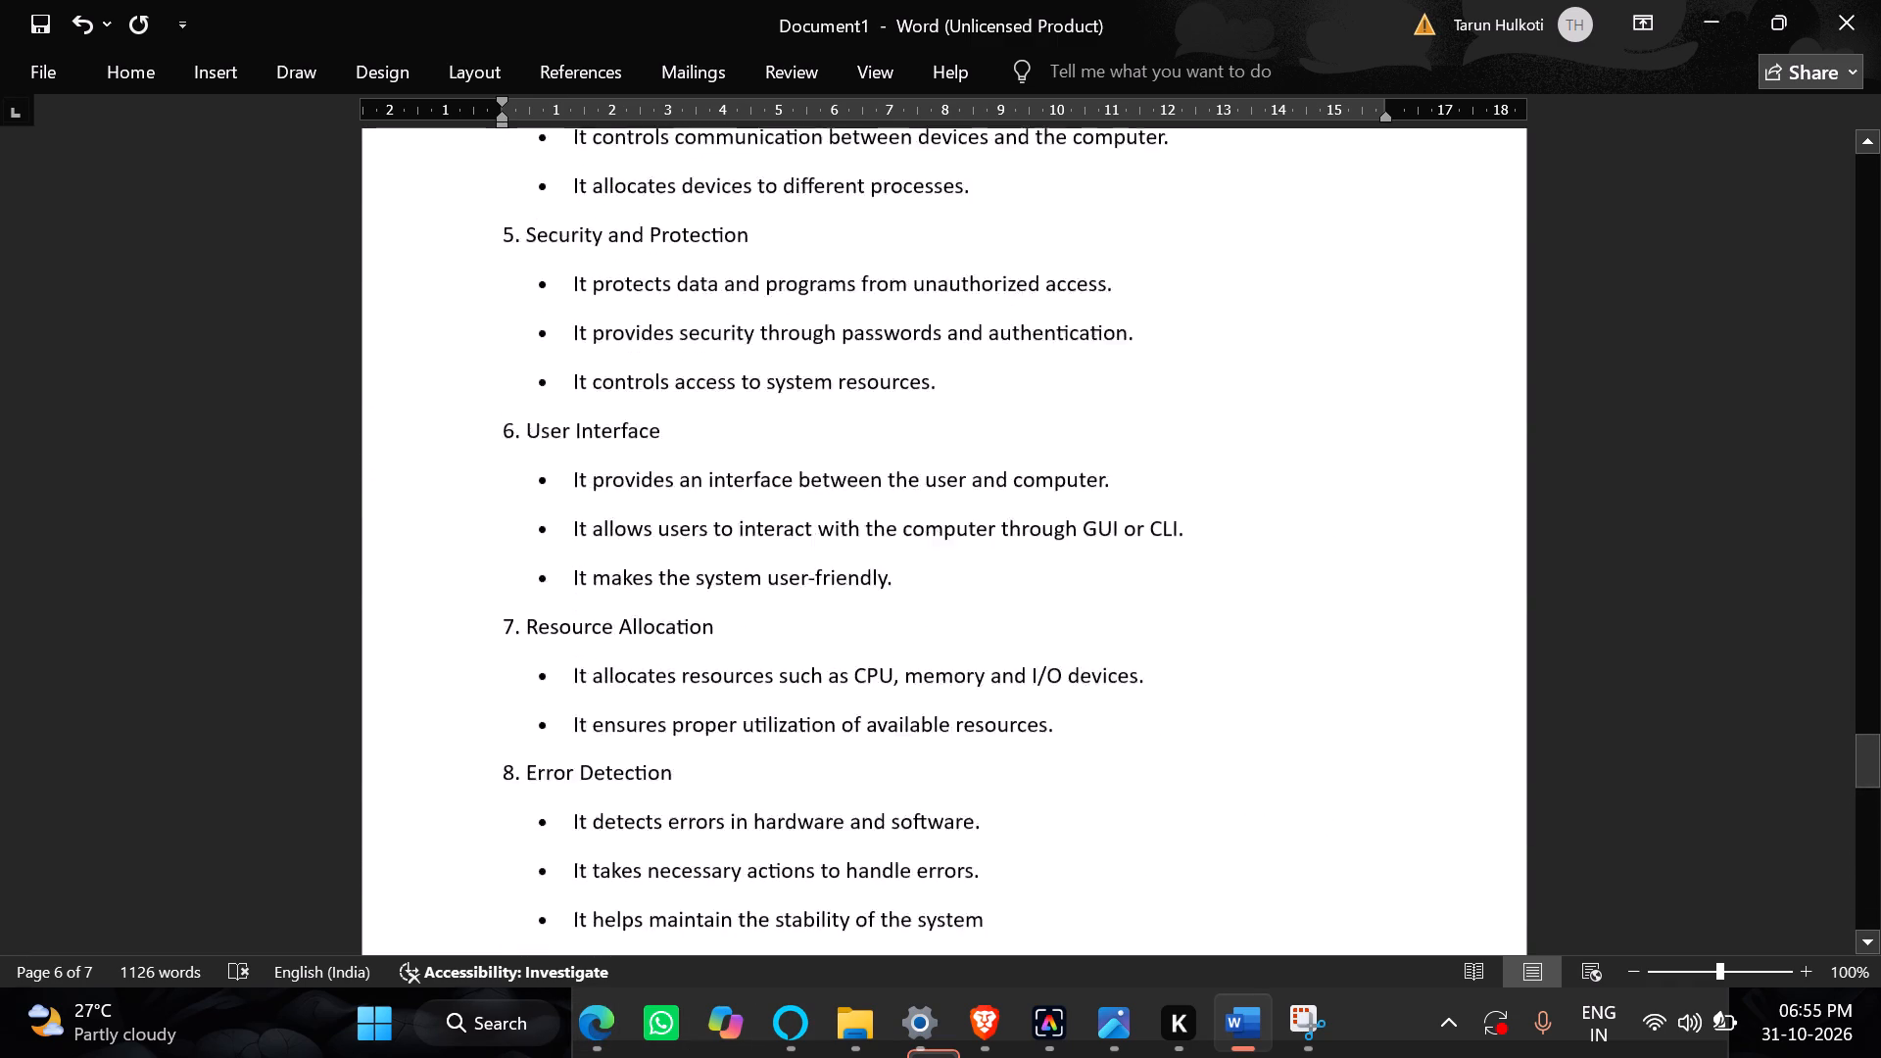
scroll(1033, 271, up, 15)
scroll(1033, 274, up, 6)
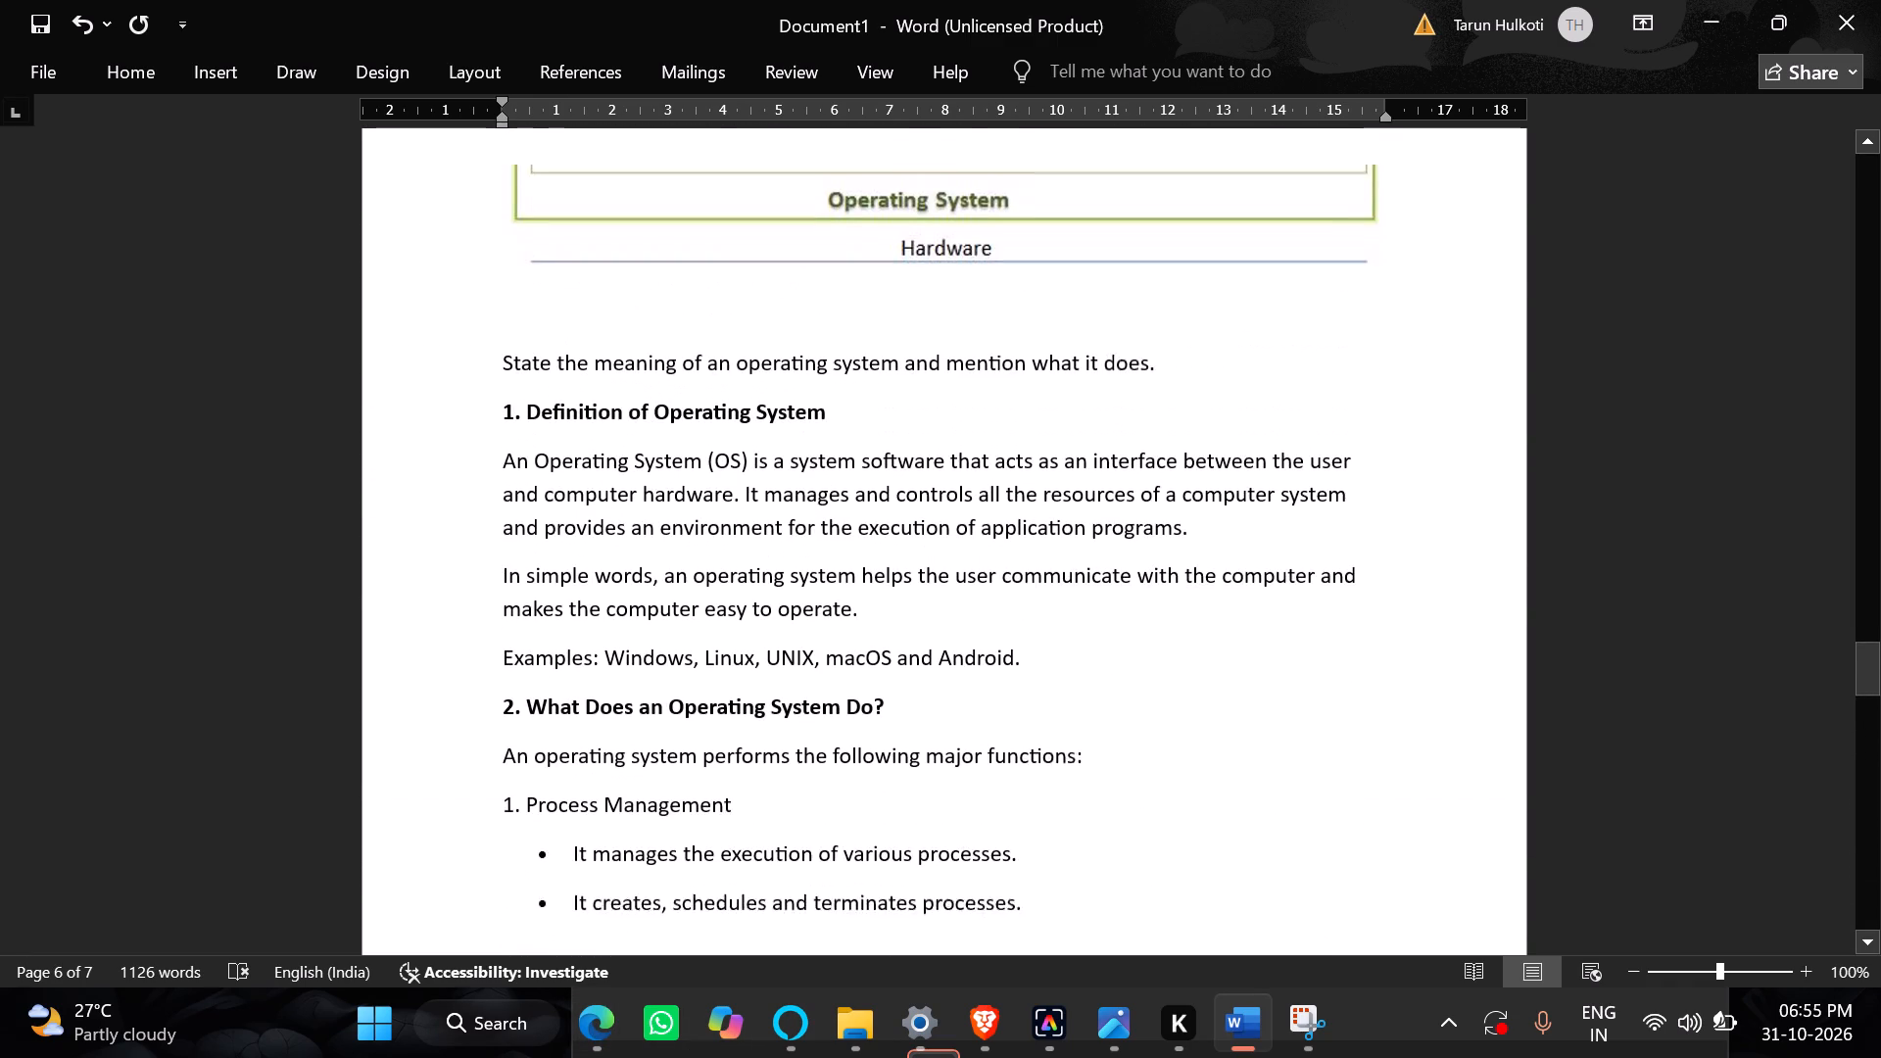
scroll(982, 688, up, 12)
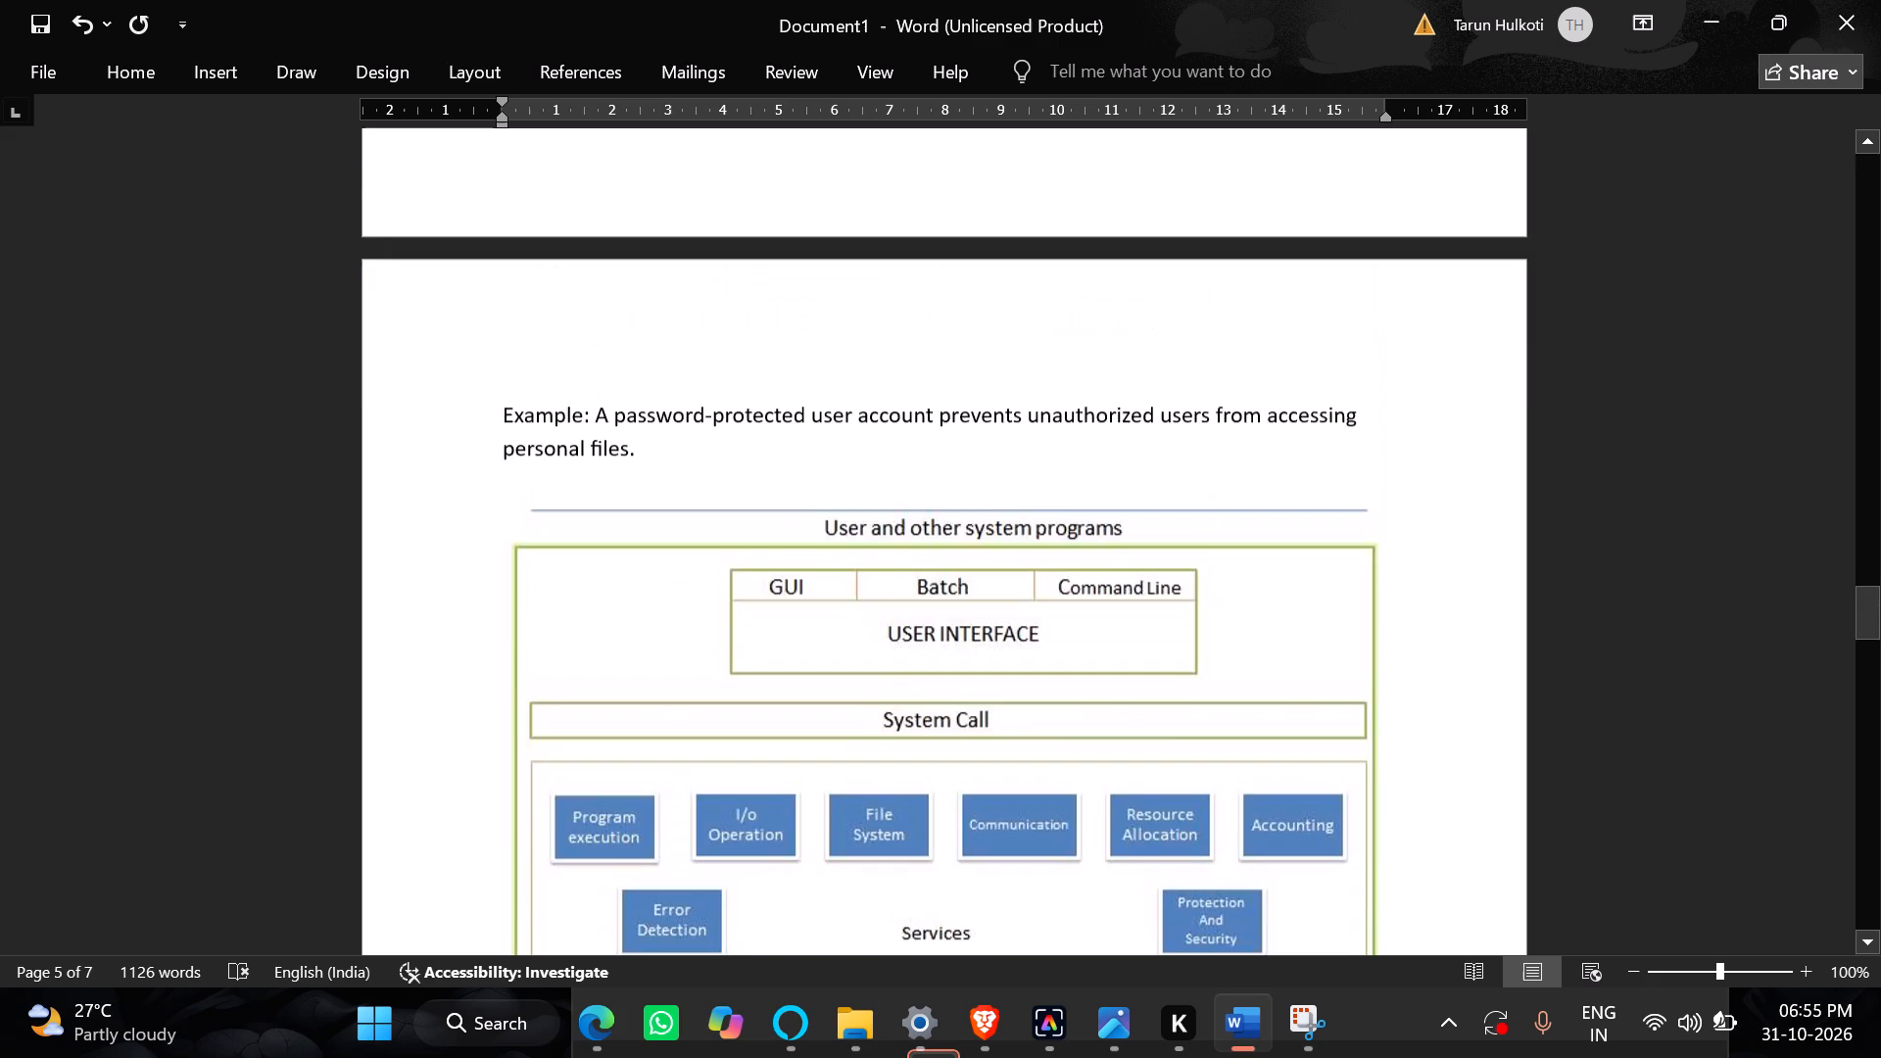
scroll(982, 688, up, 3)
scroll(556, 659, up, 7)
scroll(556, 660, down, 19)
scroll(556, 663, down, 2)
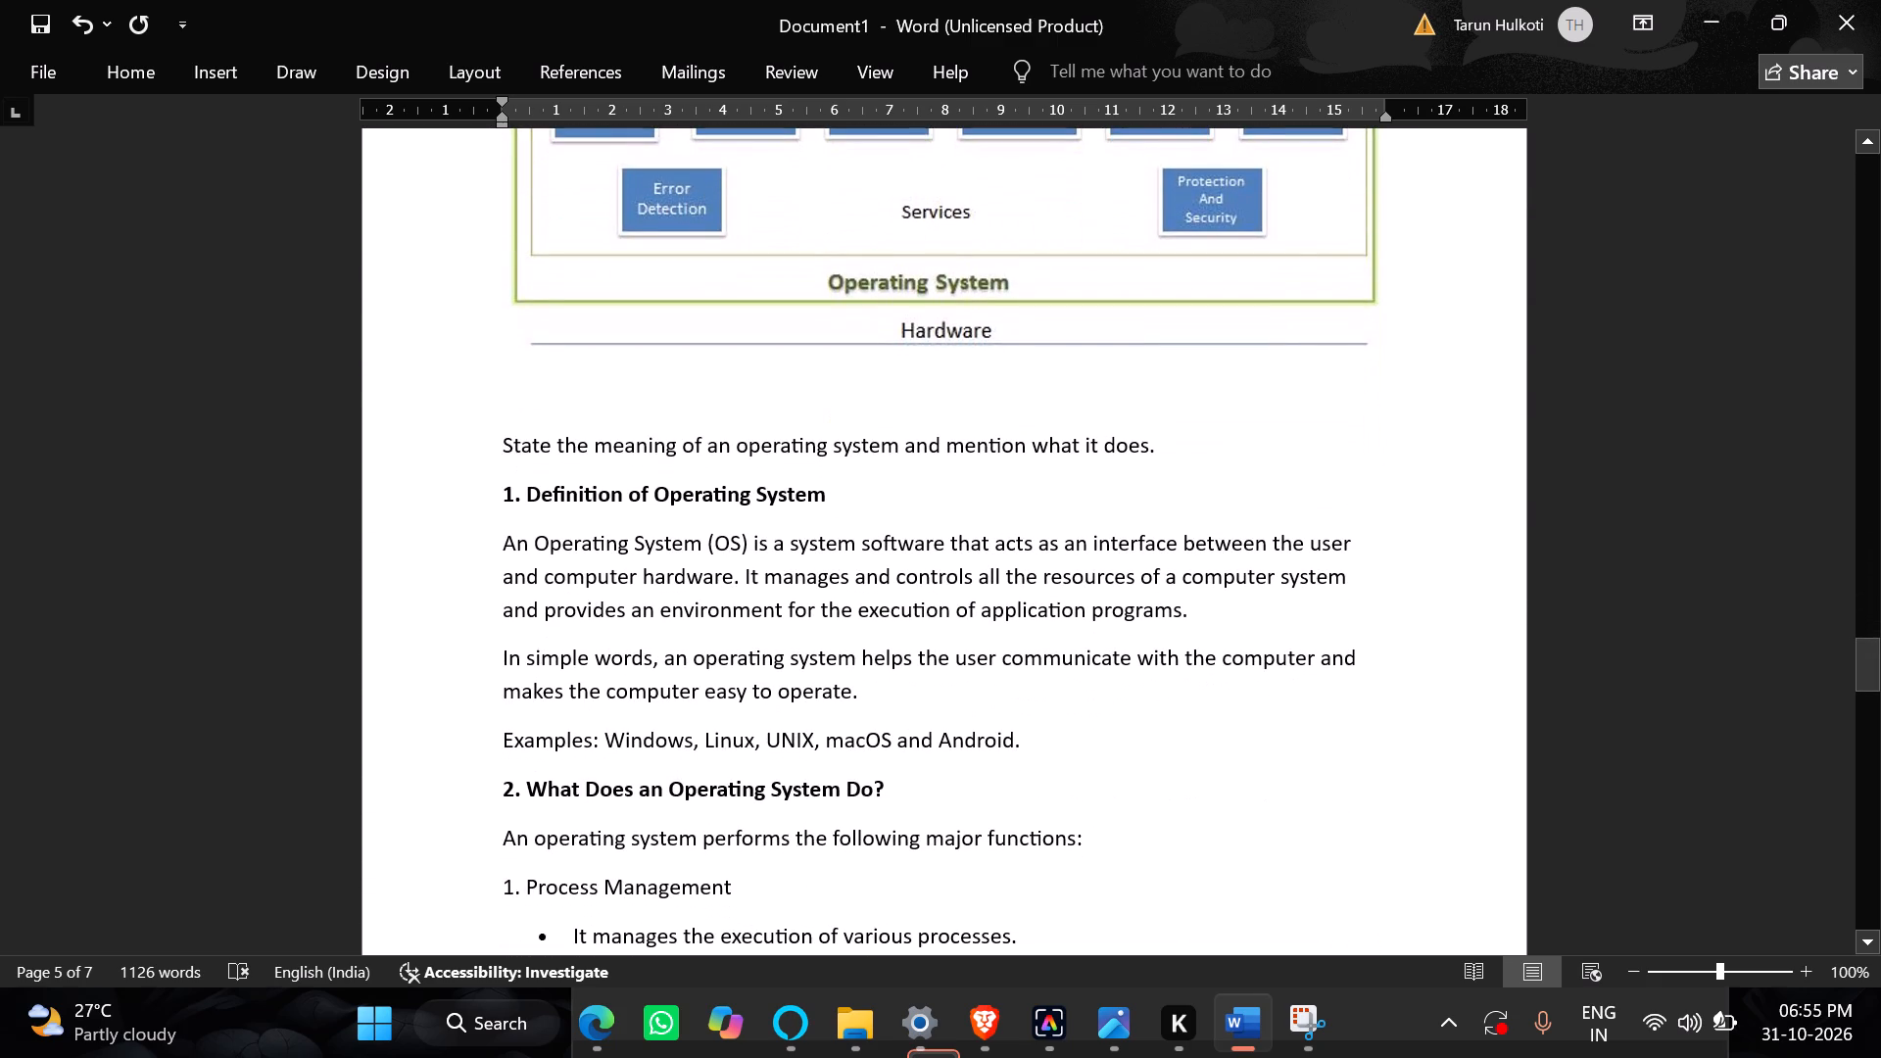
drag(496, 443, 1187, 441)
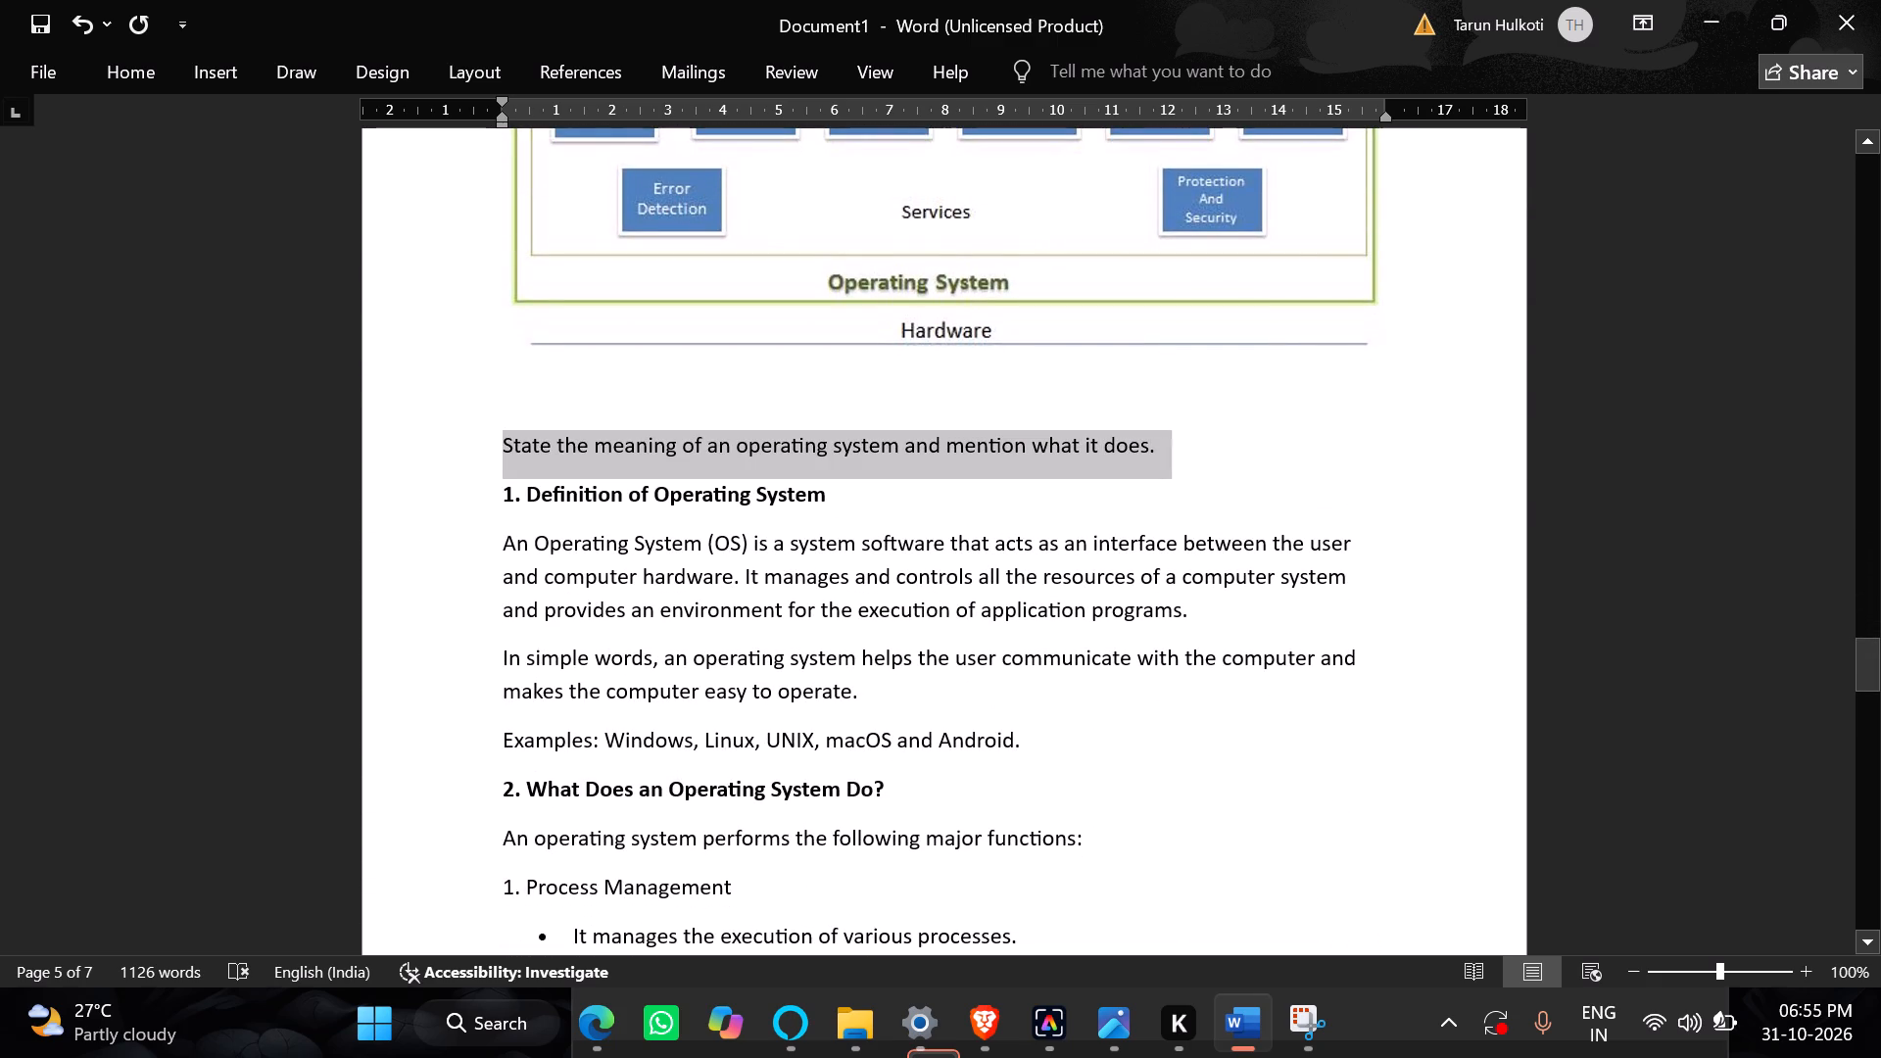
drag(1187, 441, 1187, 439)
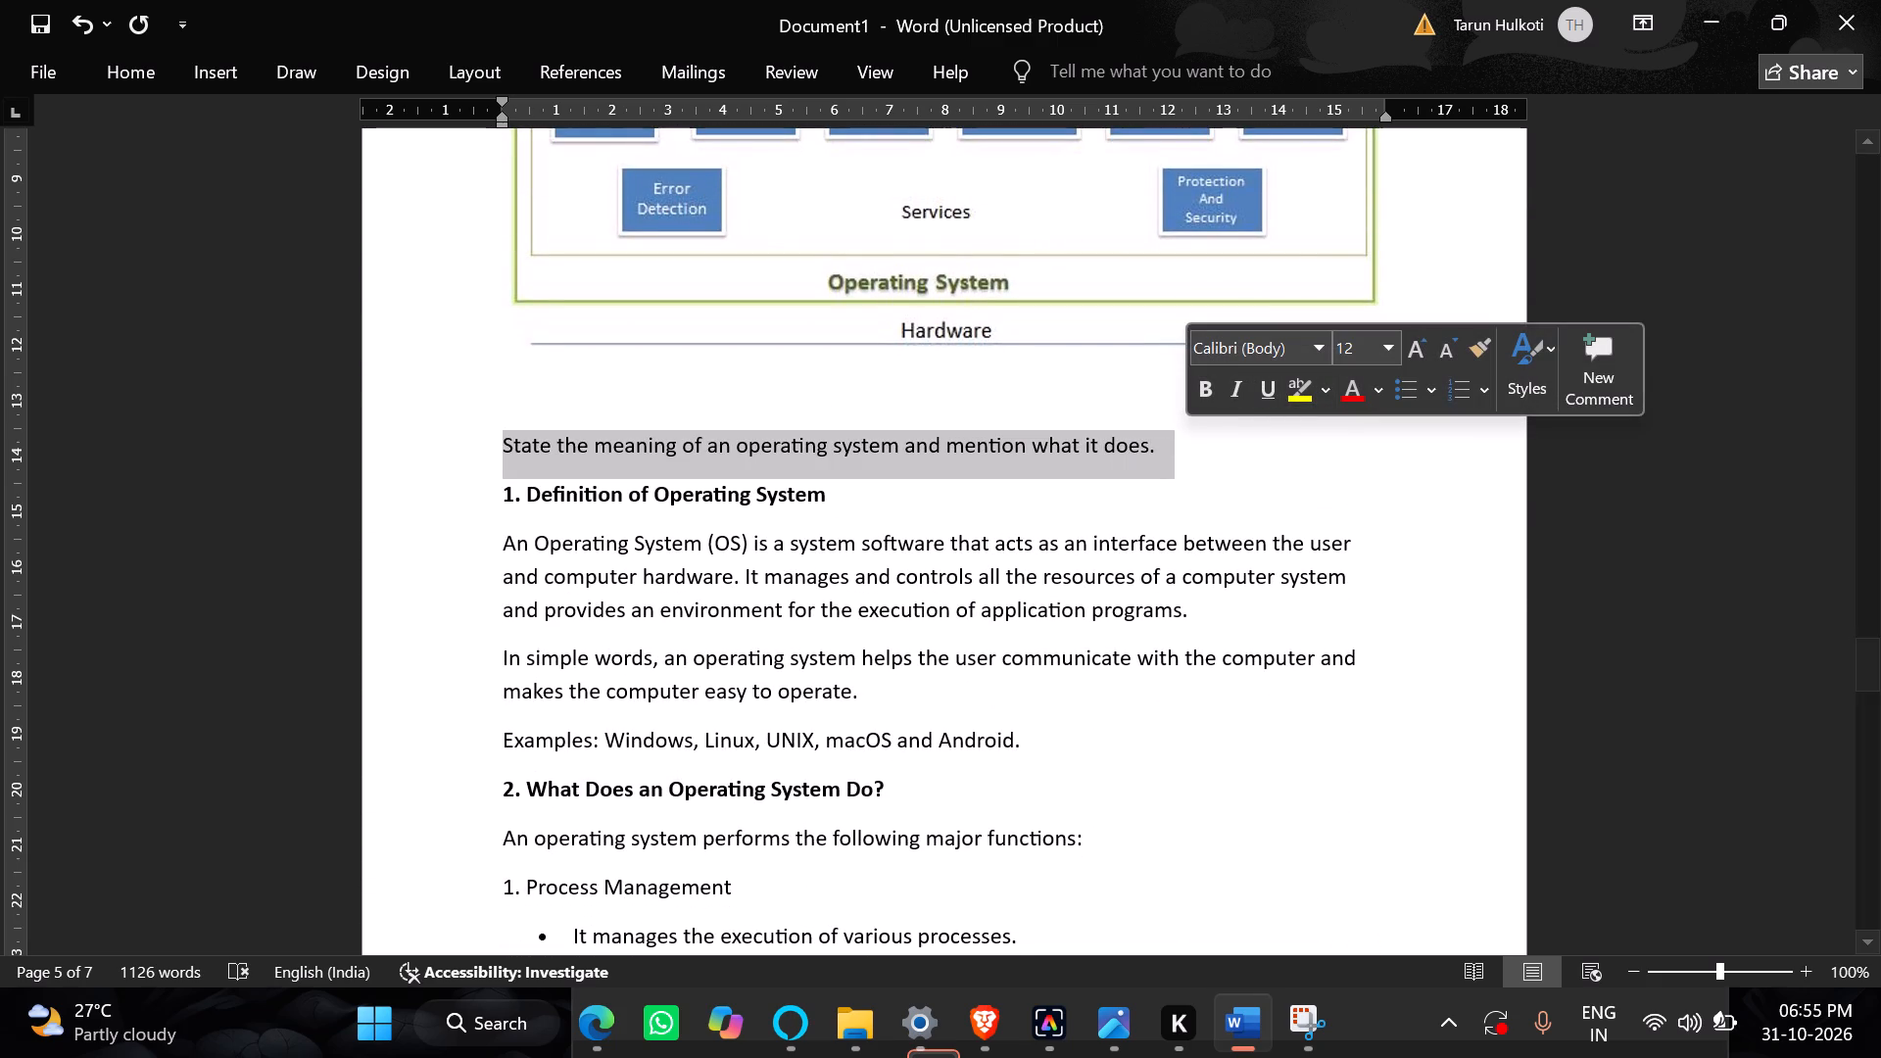
click(1034, 496)
Shrink the storage hierarchy diagram on the last page proportionally to about 10.5 cm wide.
scroll(1019, 479, down, 20)
scroll(1019, 479, down, 20)
scroll(1019, 479, down, 2)
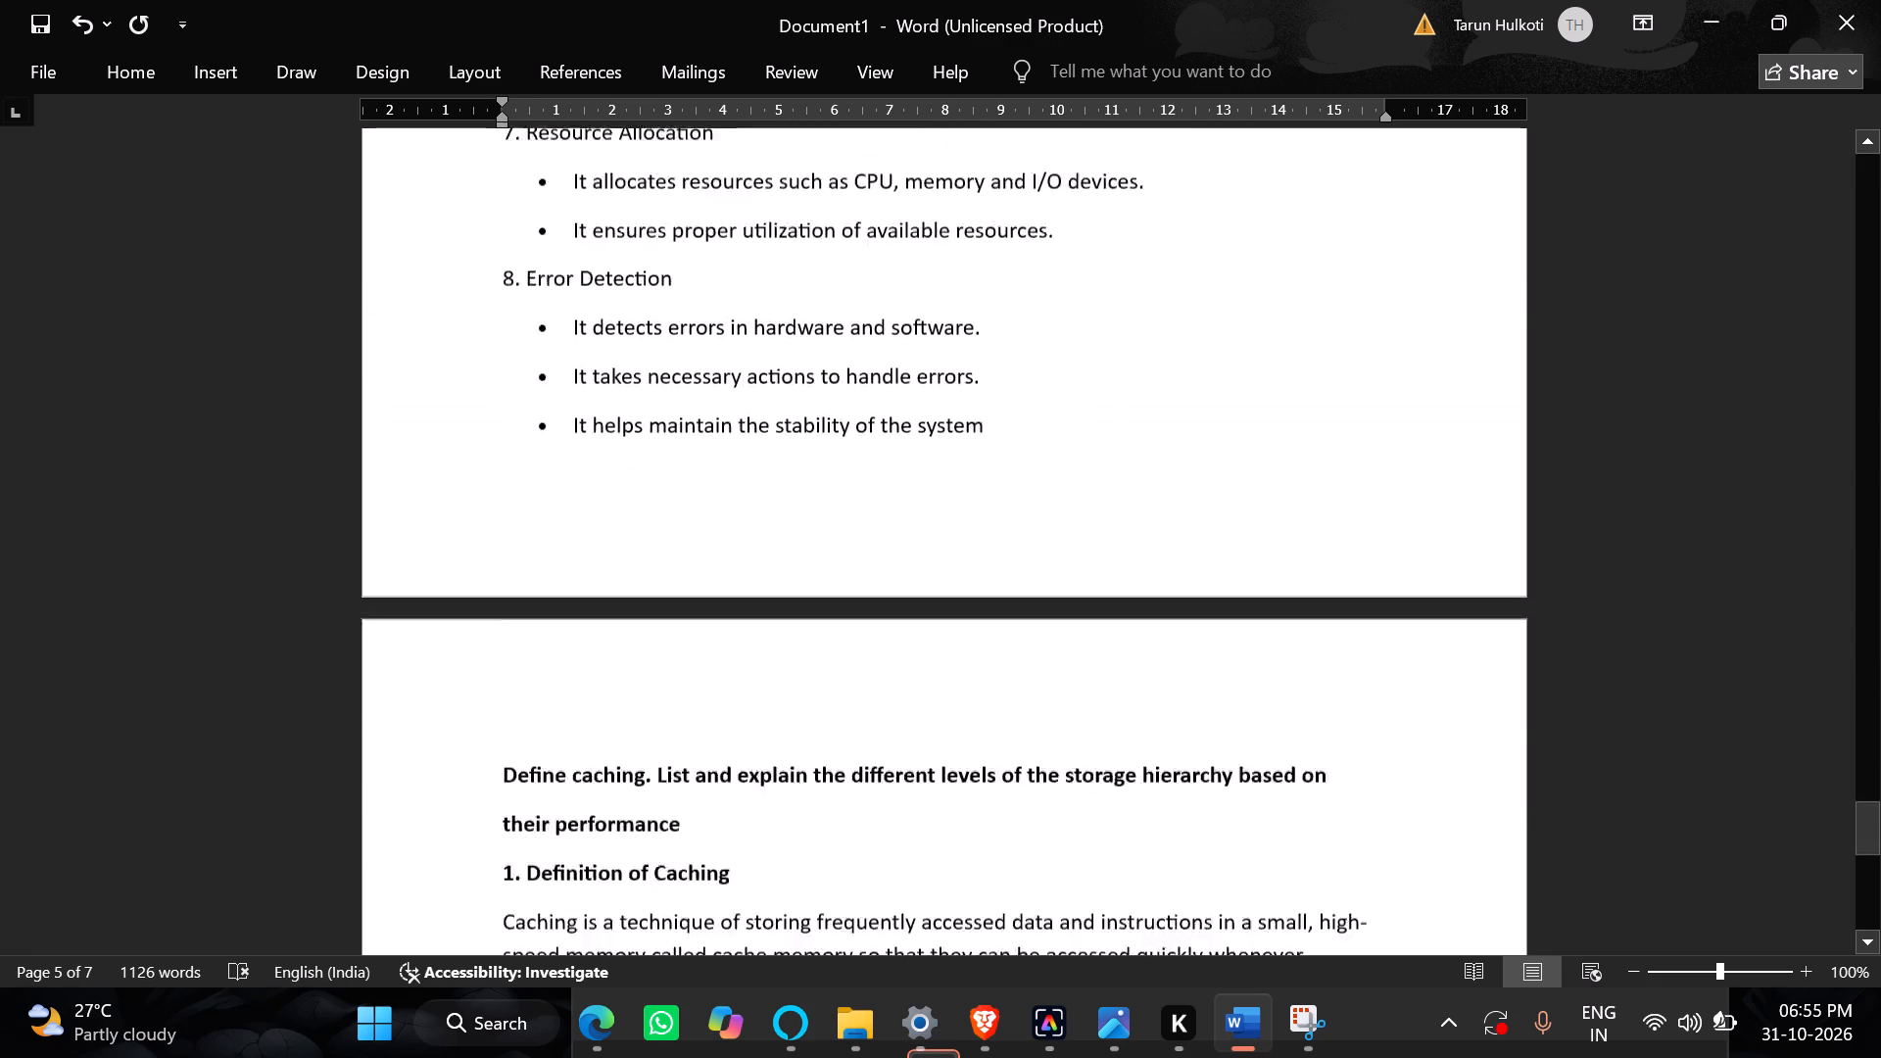
scroll(1000, 428, down, 16)
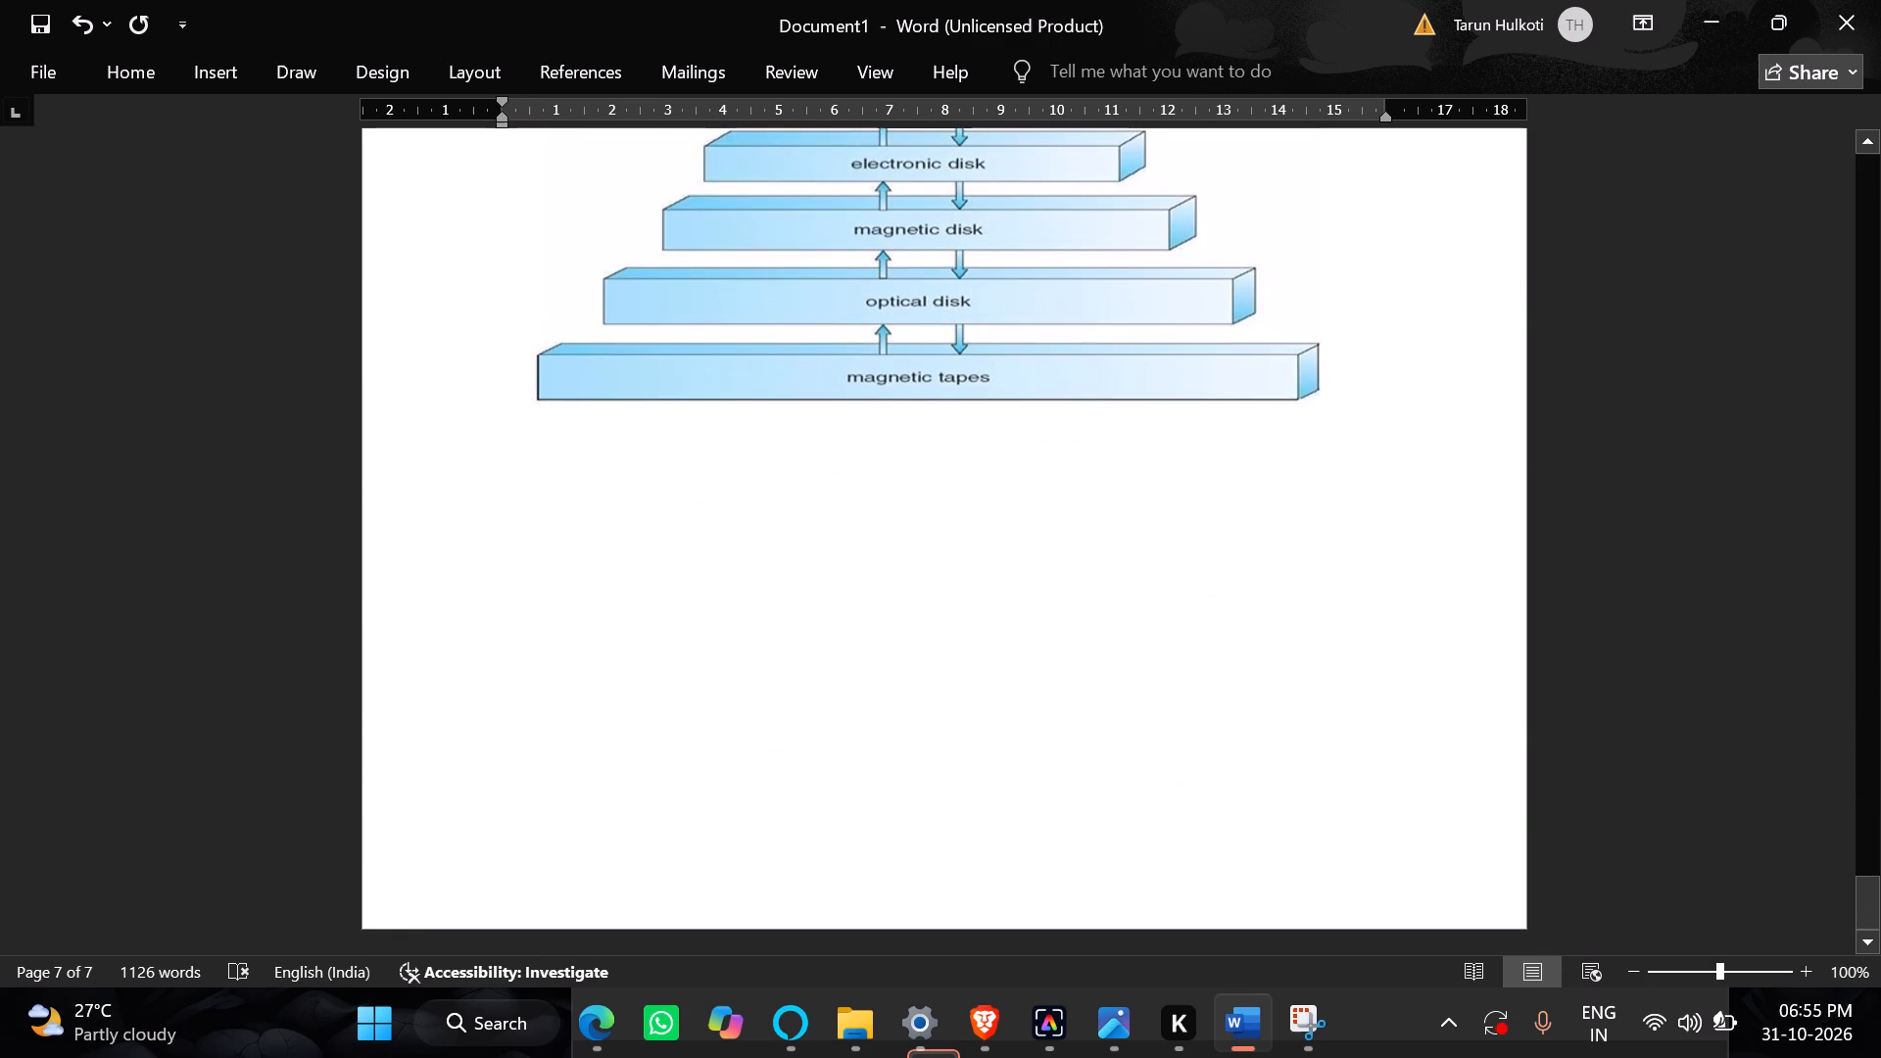
click(844, 528)
click(661, 735)
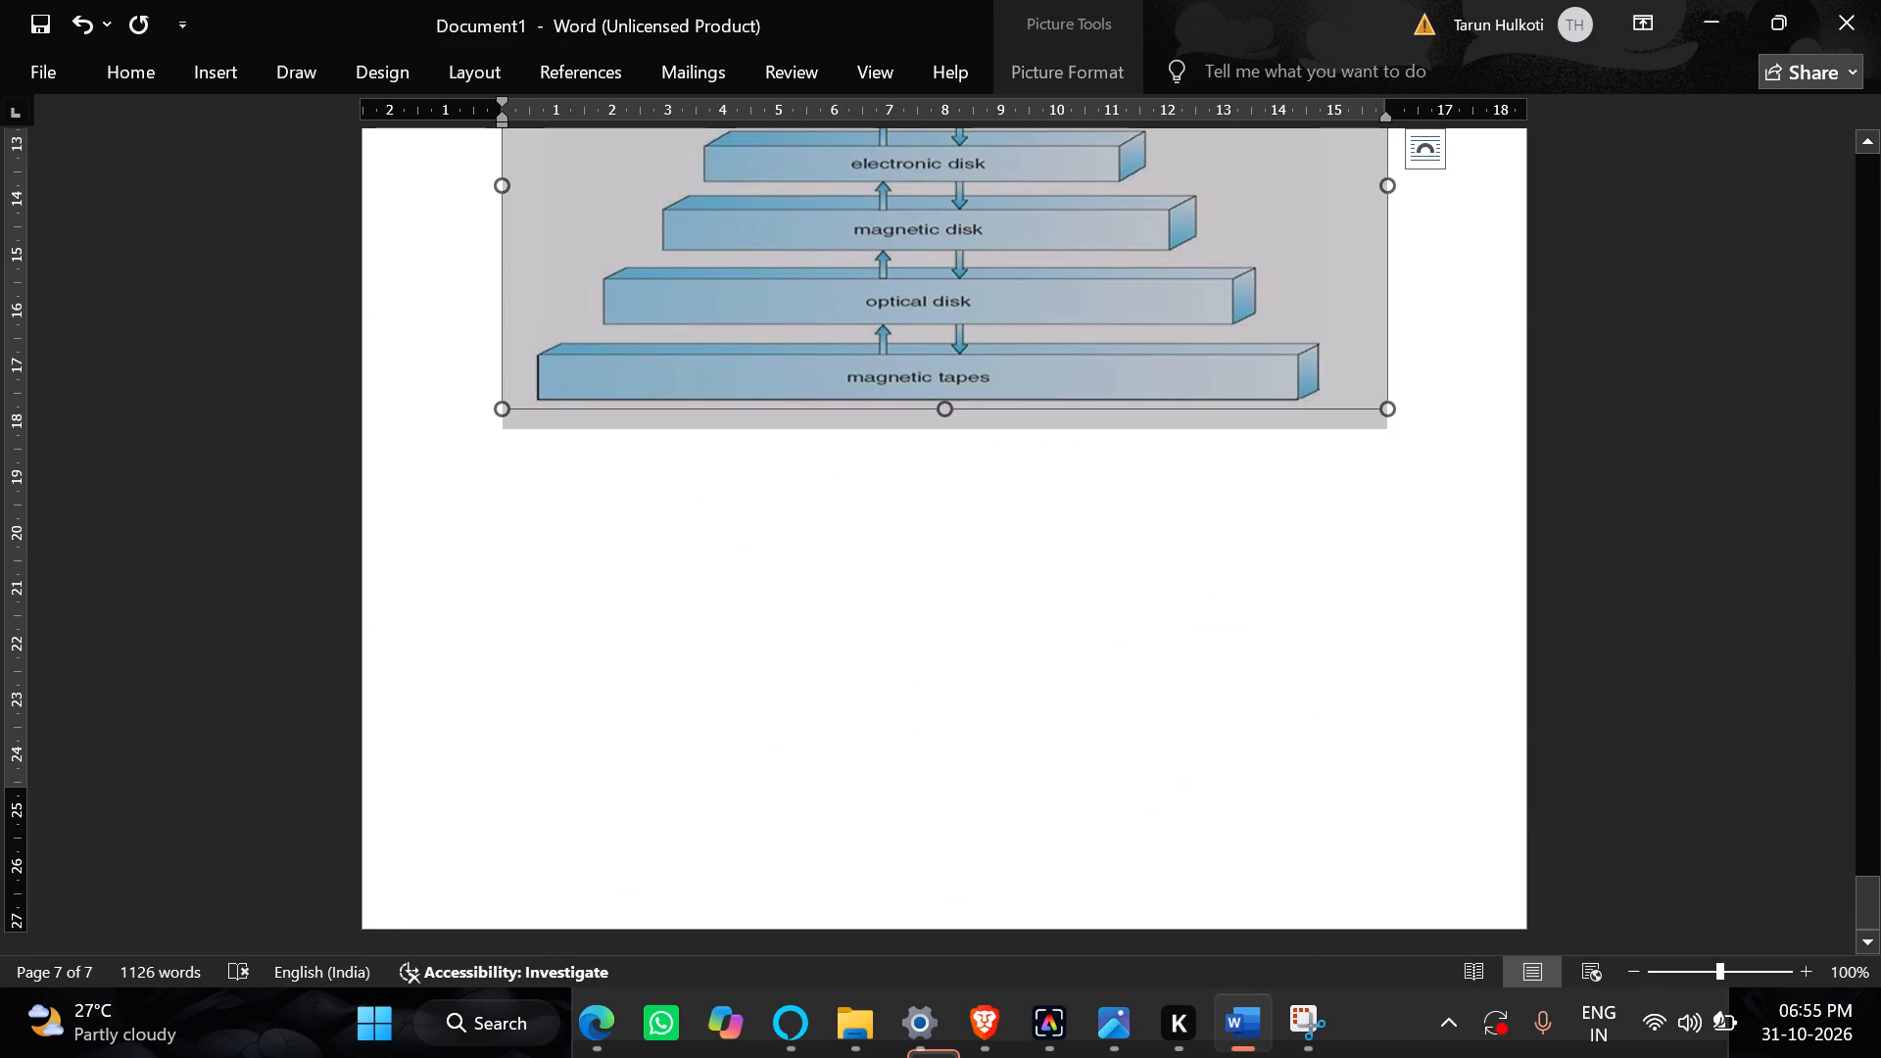
drag(1385, 406, 1239, 320)
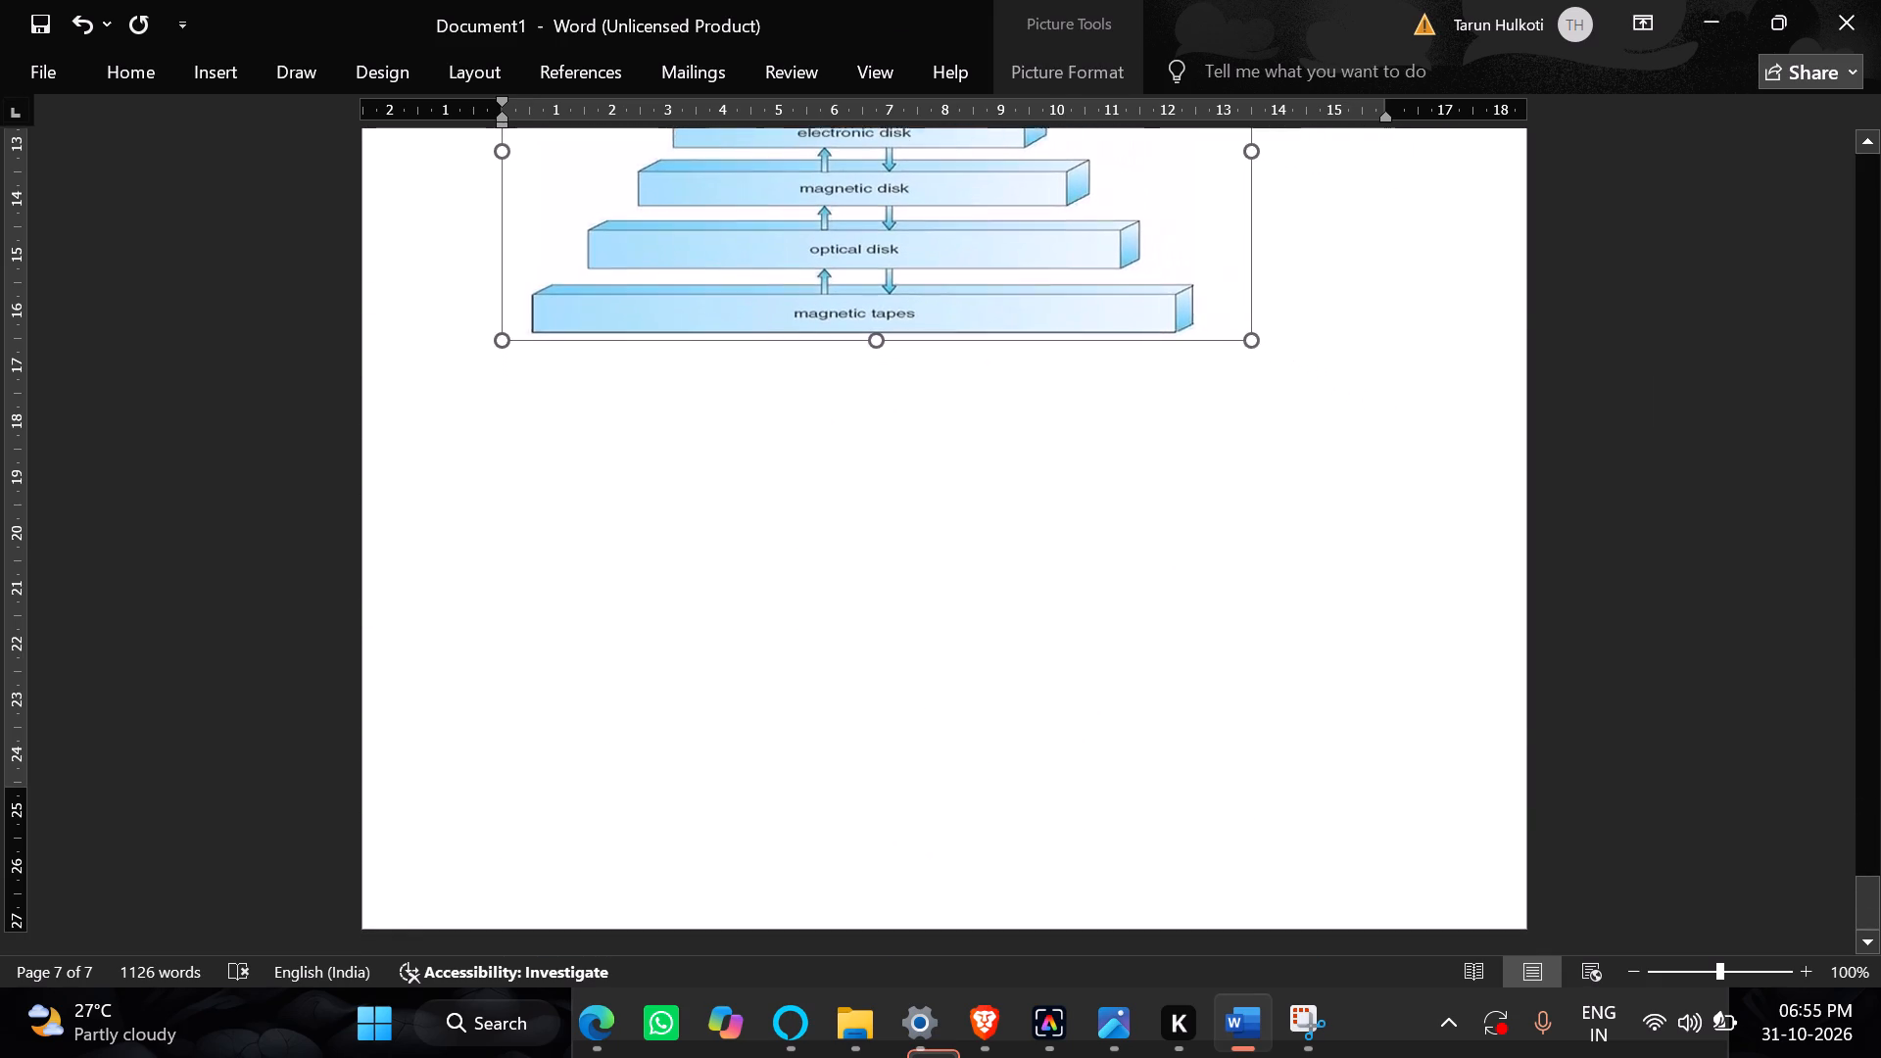
drag(1239, 320, 1085, 246)
scroll(983, 608, up, 1)
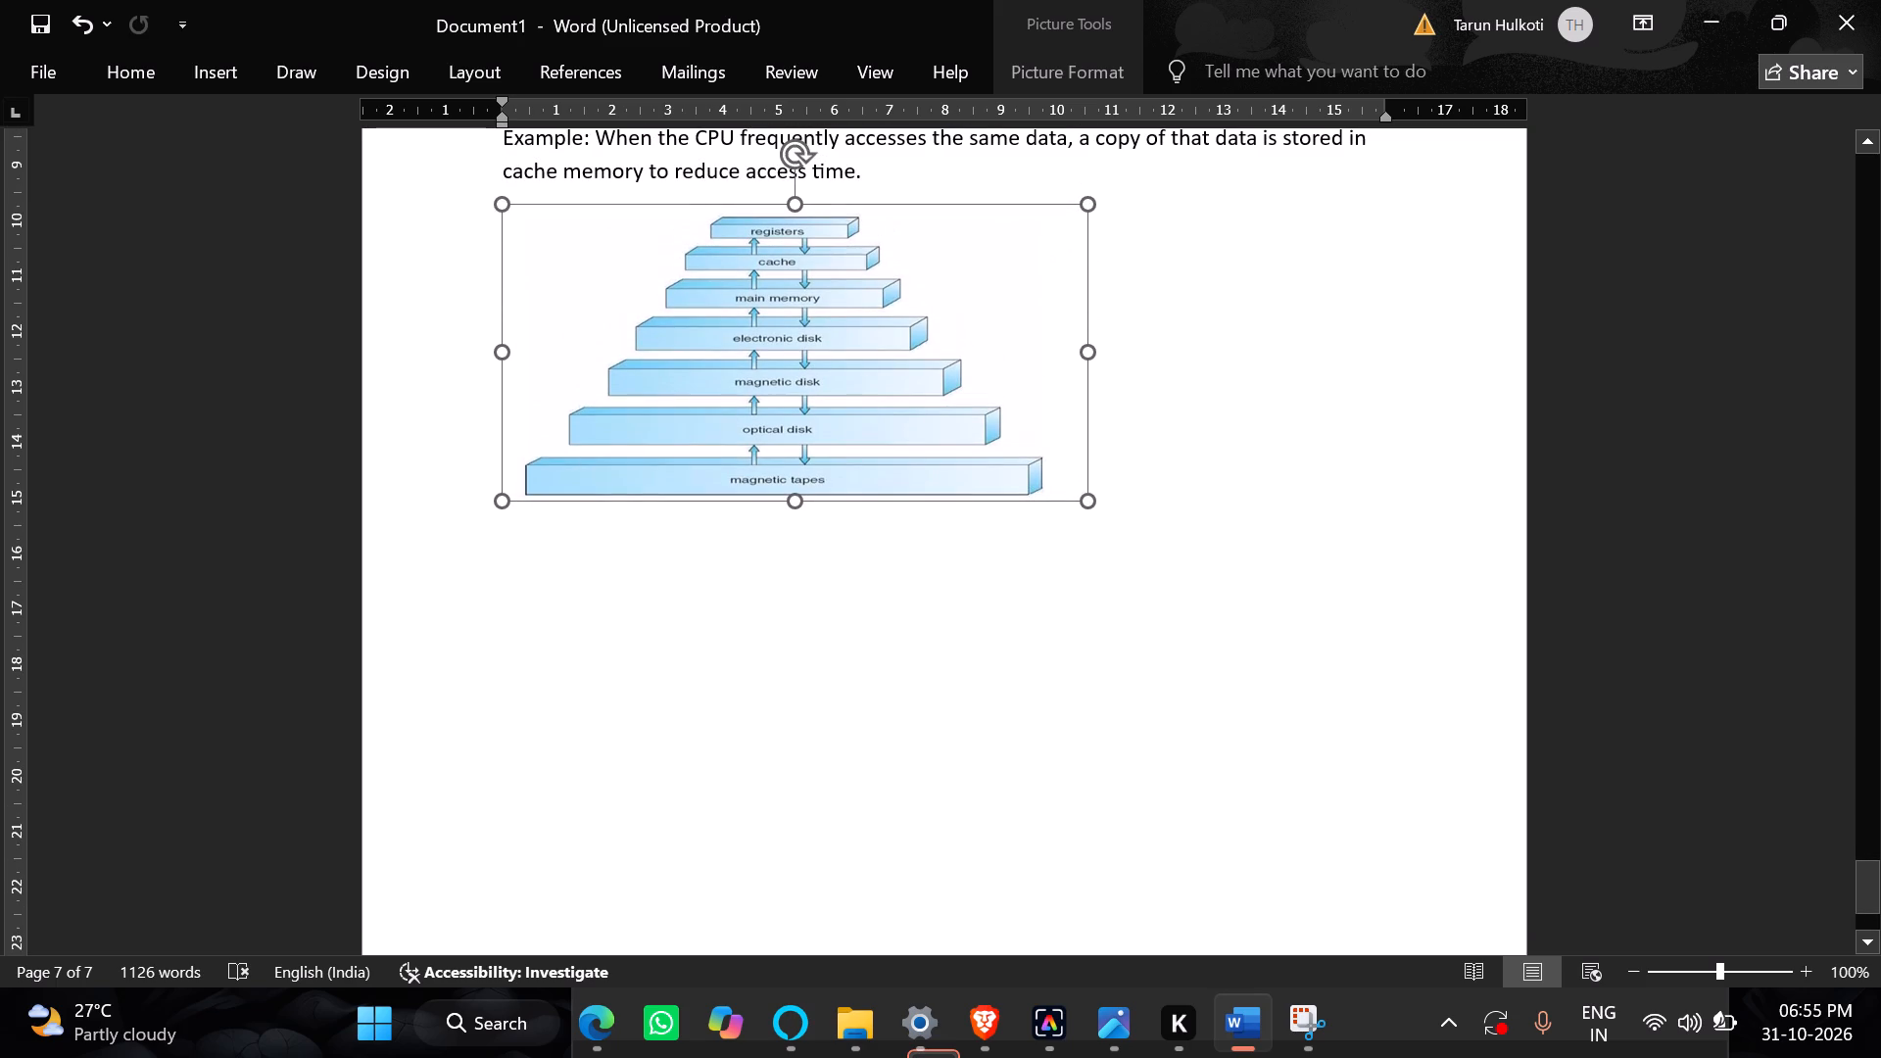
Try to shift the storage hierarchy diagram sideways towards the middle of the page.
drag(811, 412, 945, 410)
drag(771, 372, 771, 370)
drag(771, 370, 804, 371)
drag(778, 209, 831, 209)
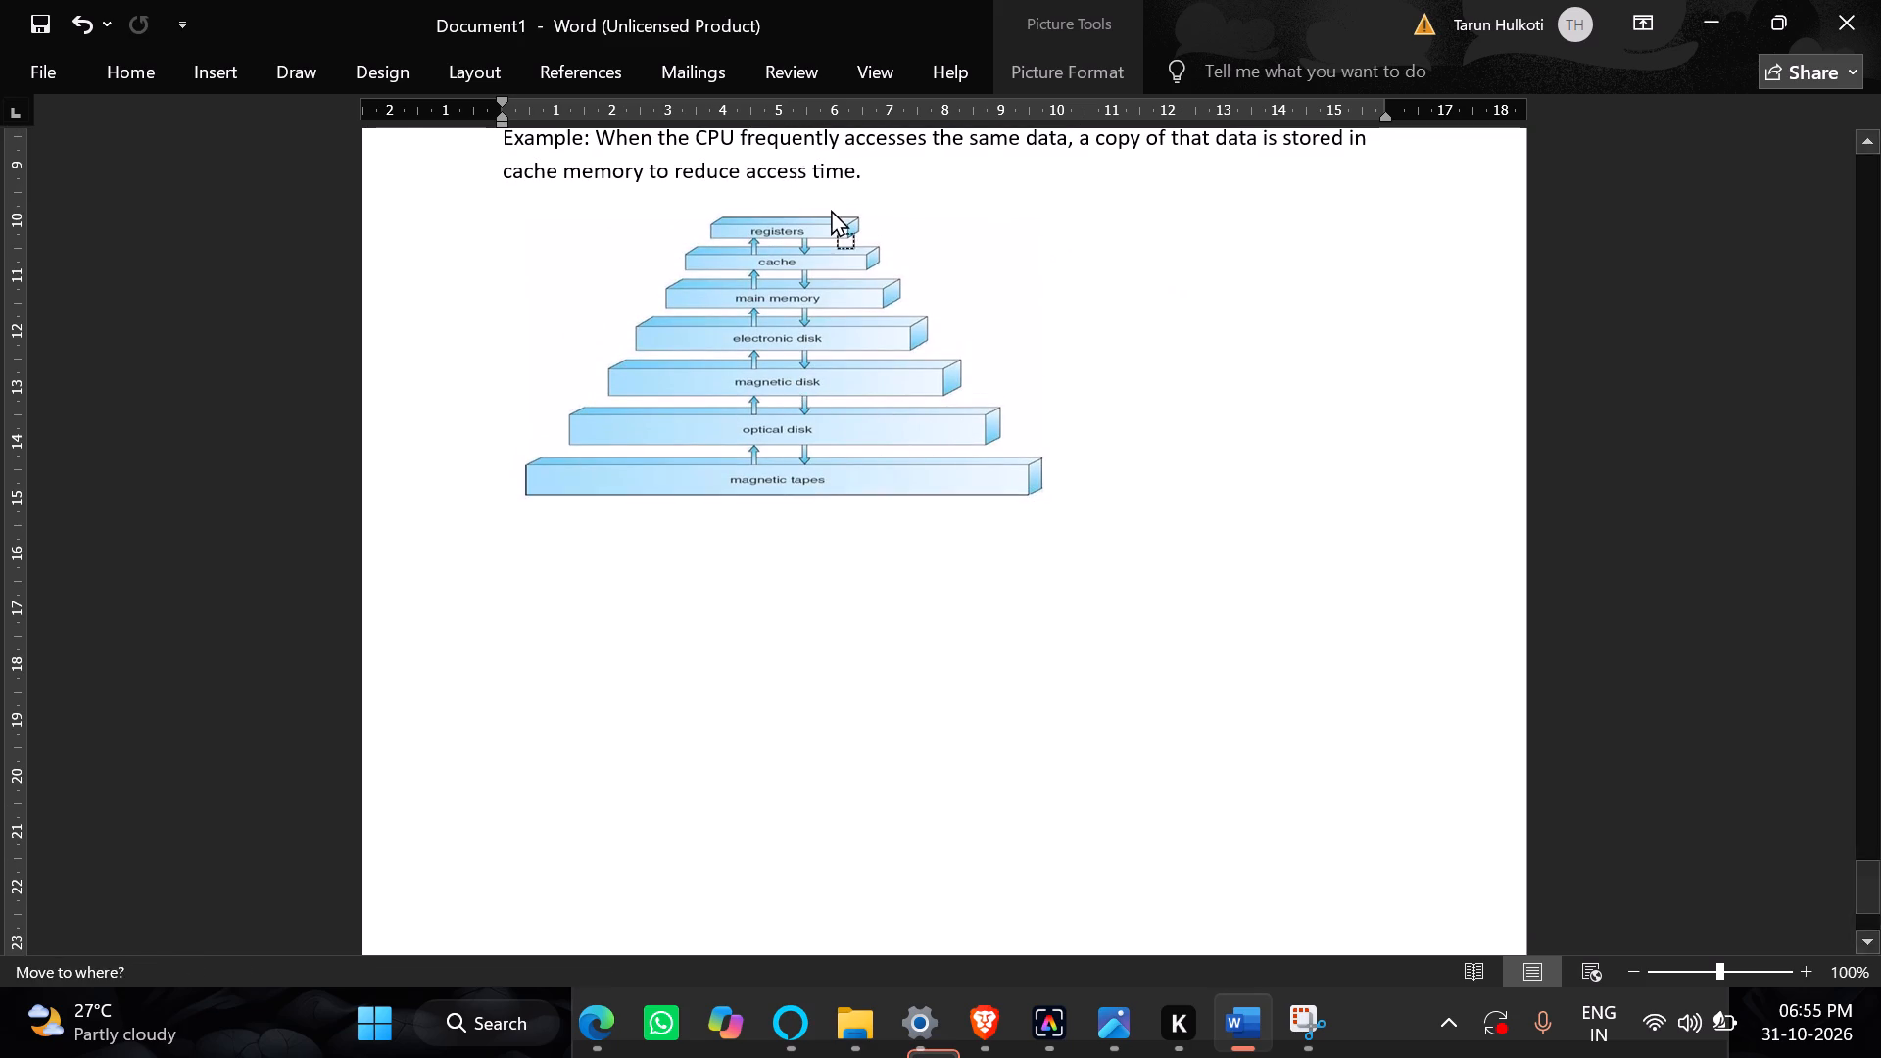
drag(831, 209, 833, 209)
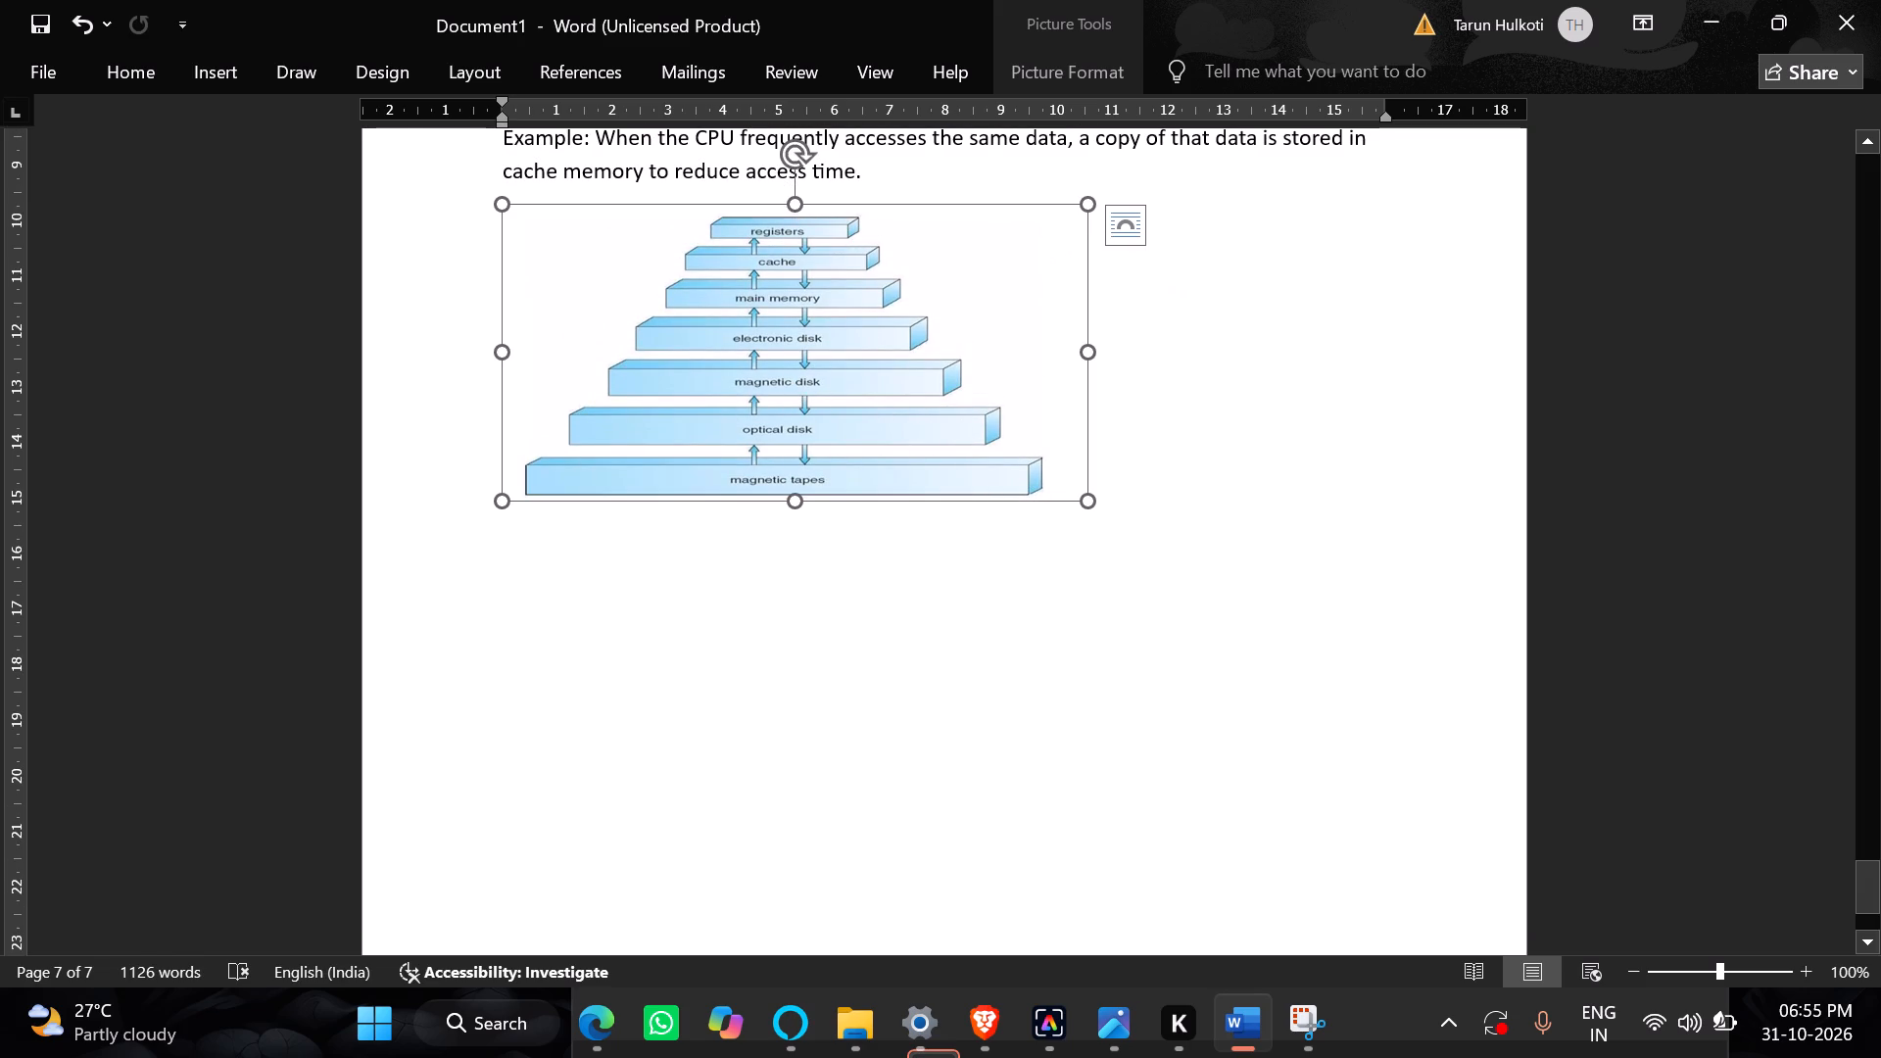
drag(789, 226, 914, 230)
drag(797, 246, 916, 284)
Stretch the storage hierarchy diagram to about 17.8 cm wide and 4.7 cm high.
drag(1091, 354, 1376, 354)
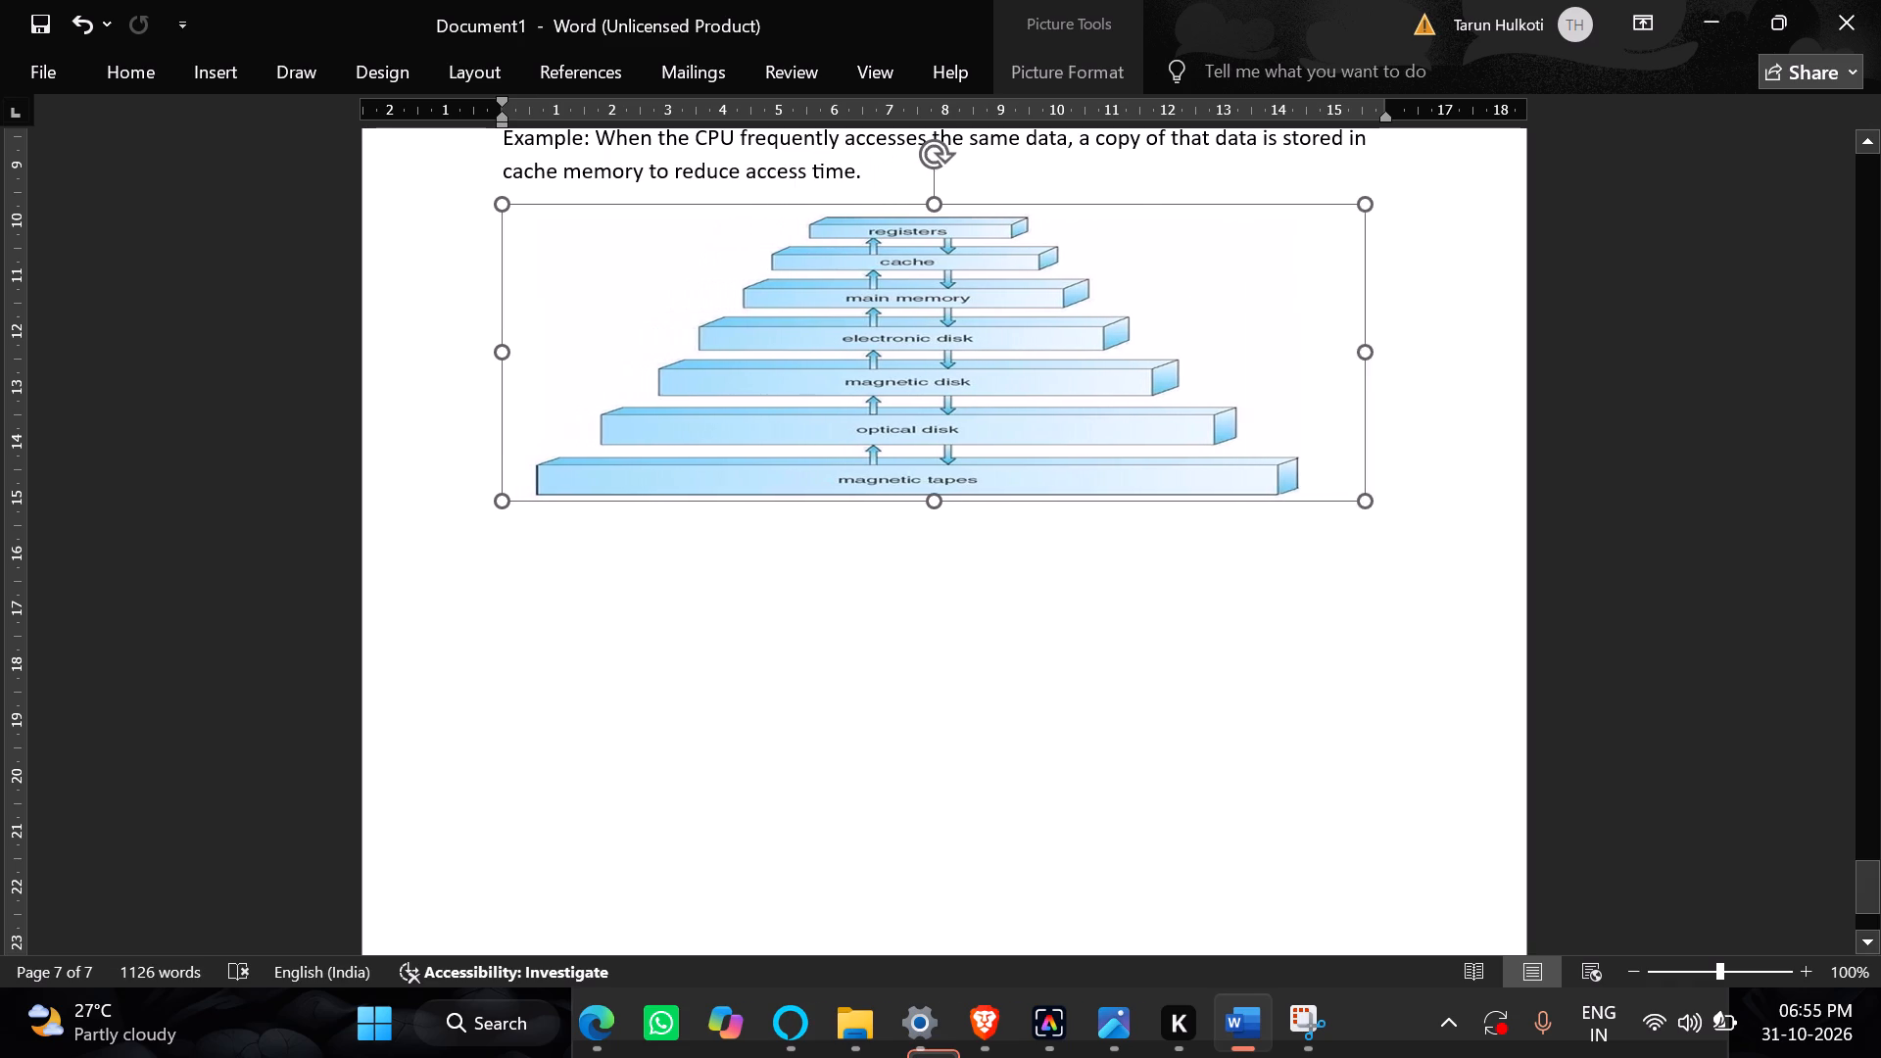
drag(1376, 354, 1464, 346)
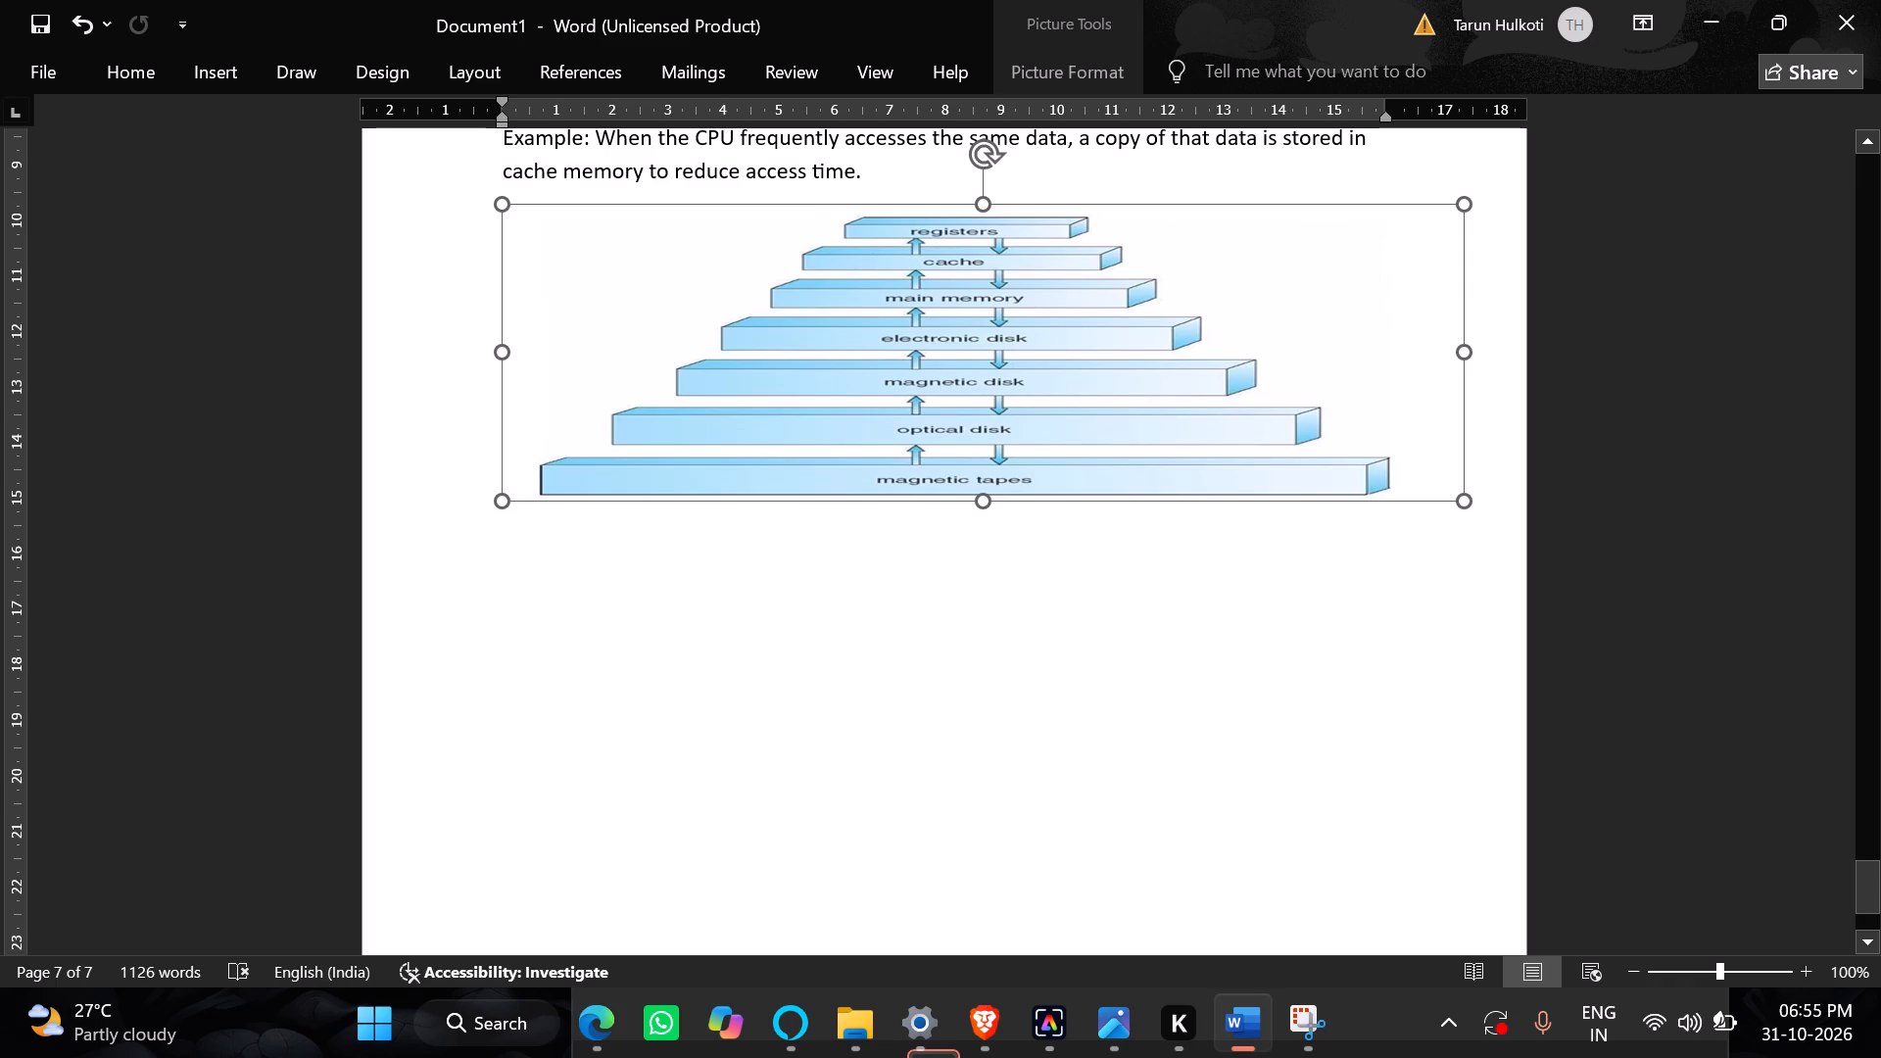
drag(1462, 508, 1344, 401)
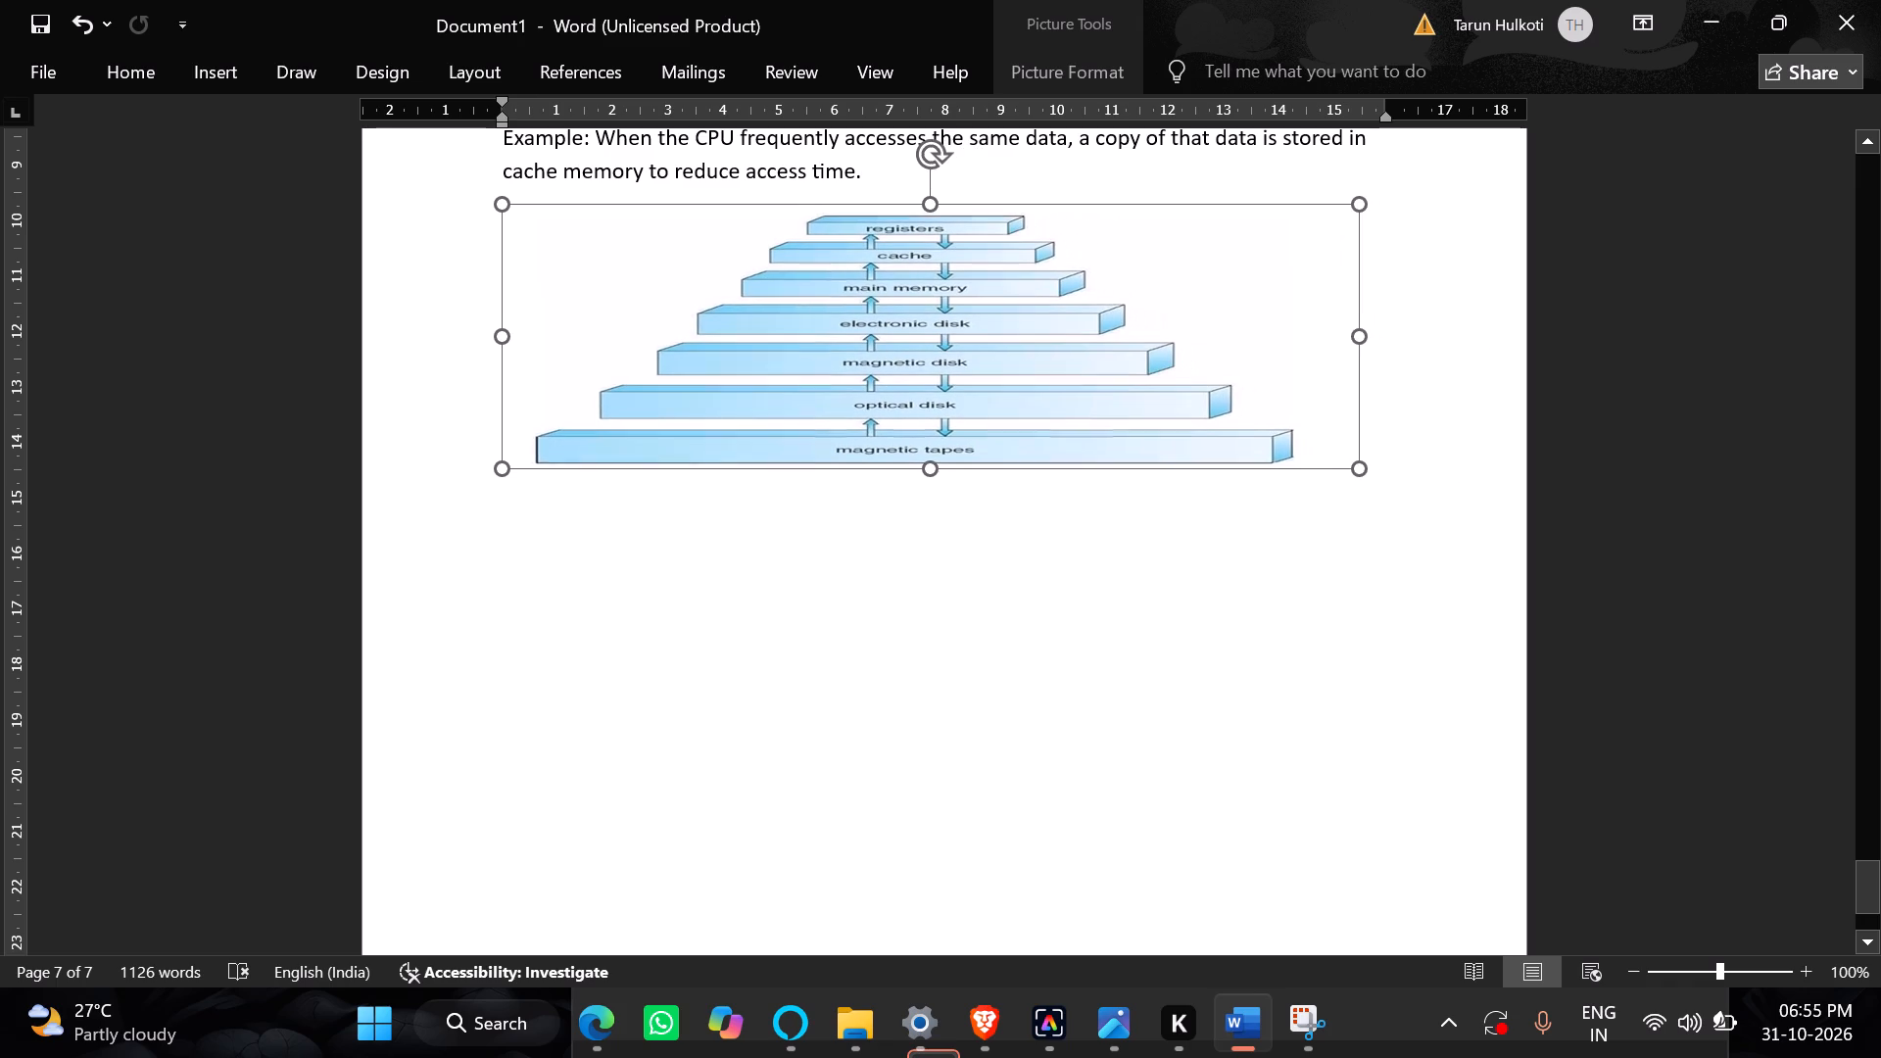
drag(1344, 401, 1340, 400)
drag(1354, 337, 1441, 353)
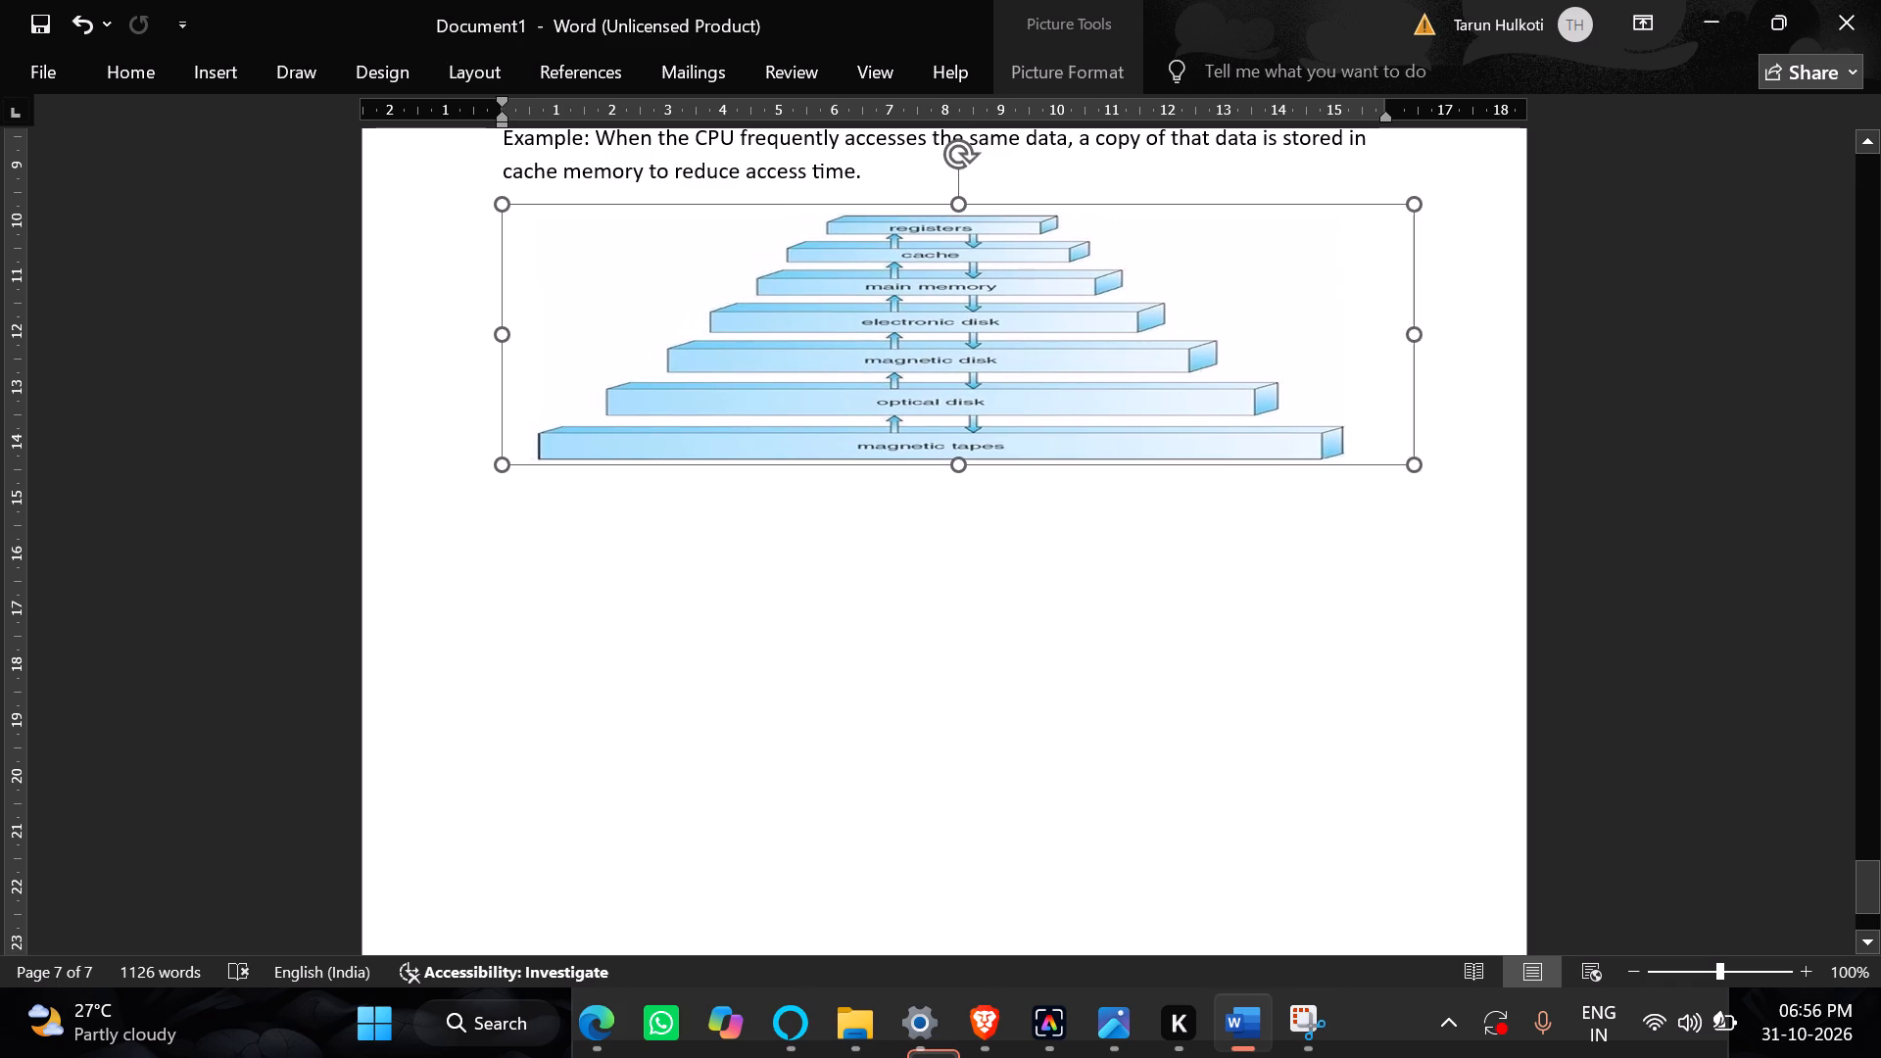
drag(1441, 353, 1478, 331)
click(1071, 741)
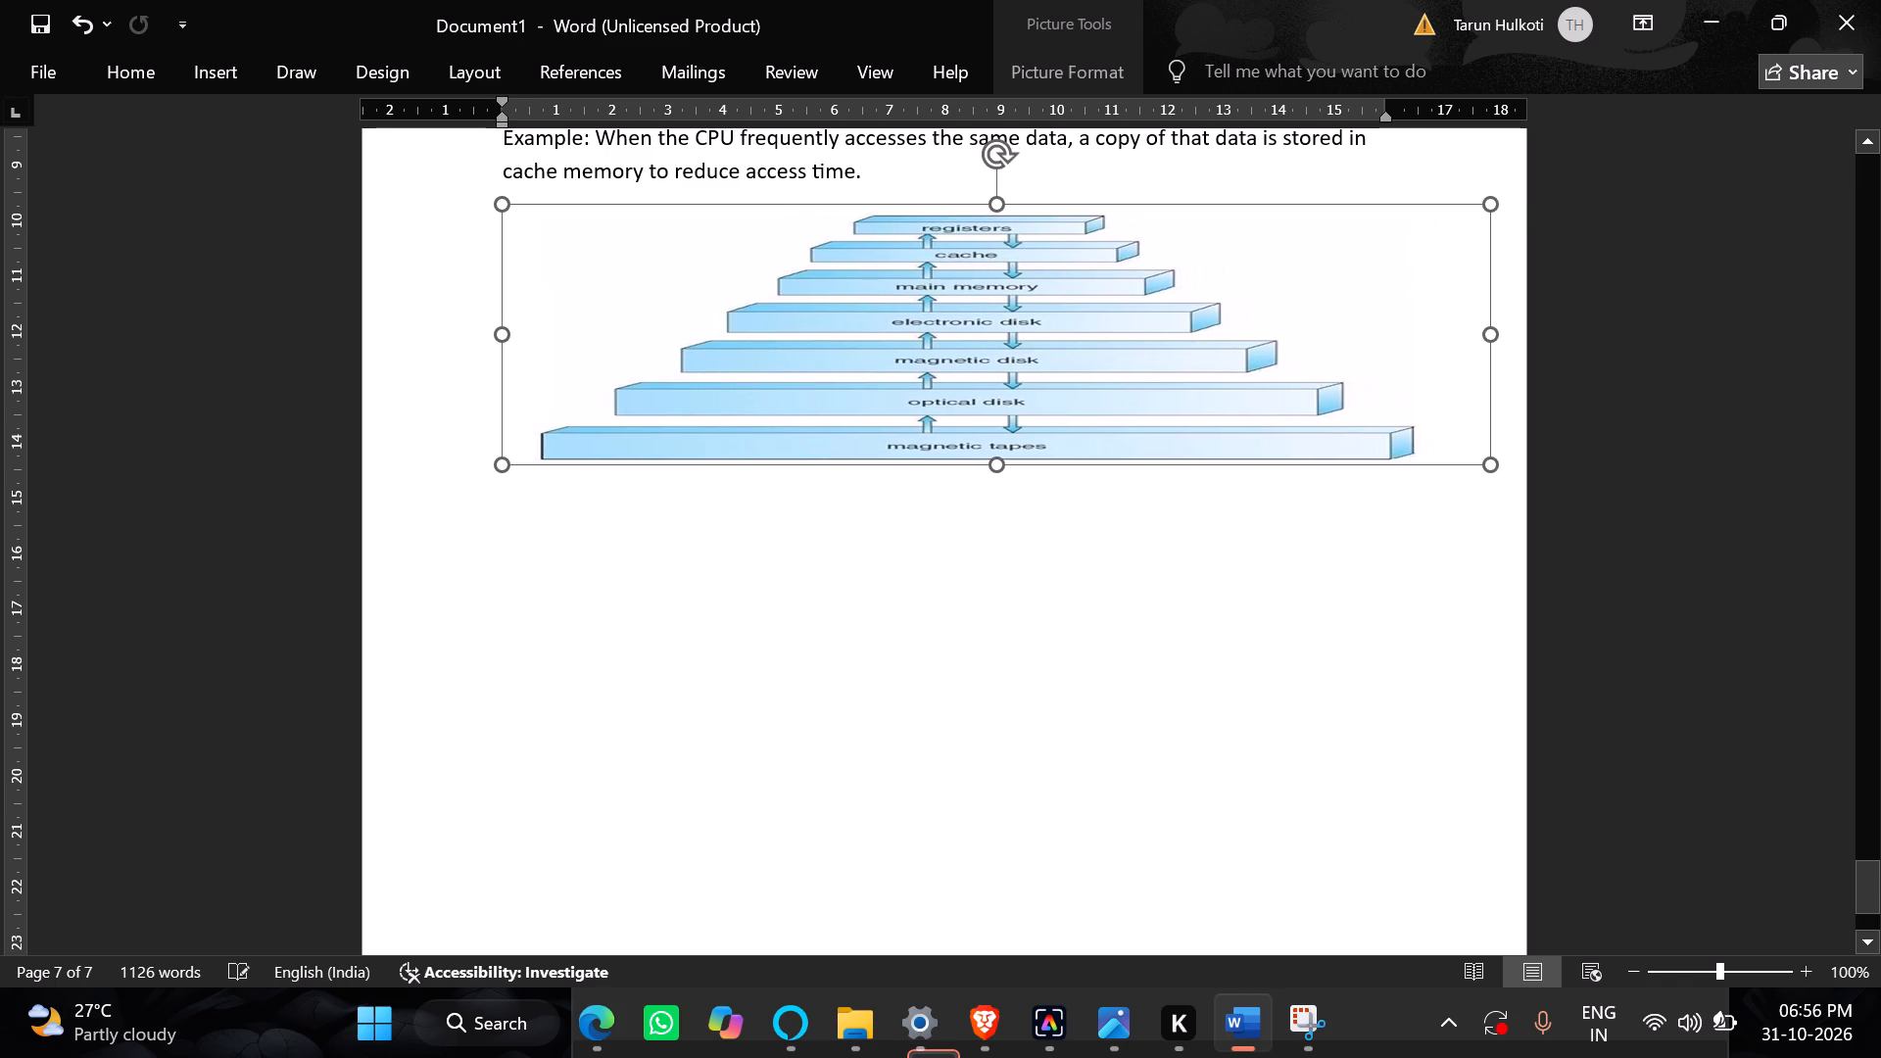
click(931, 661)
click(956, 780)
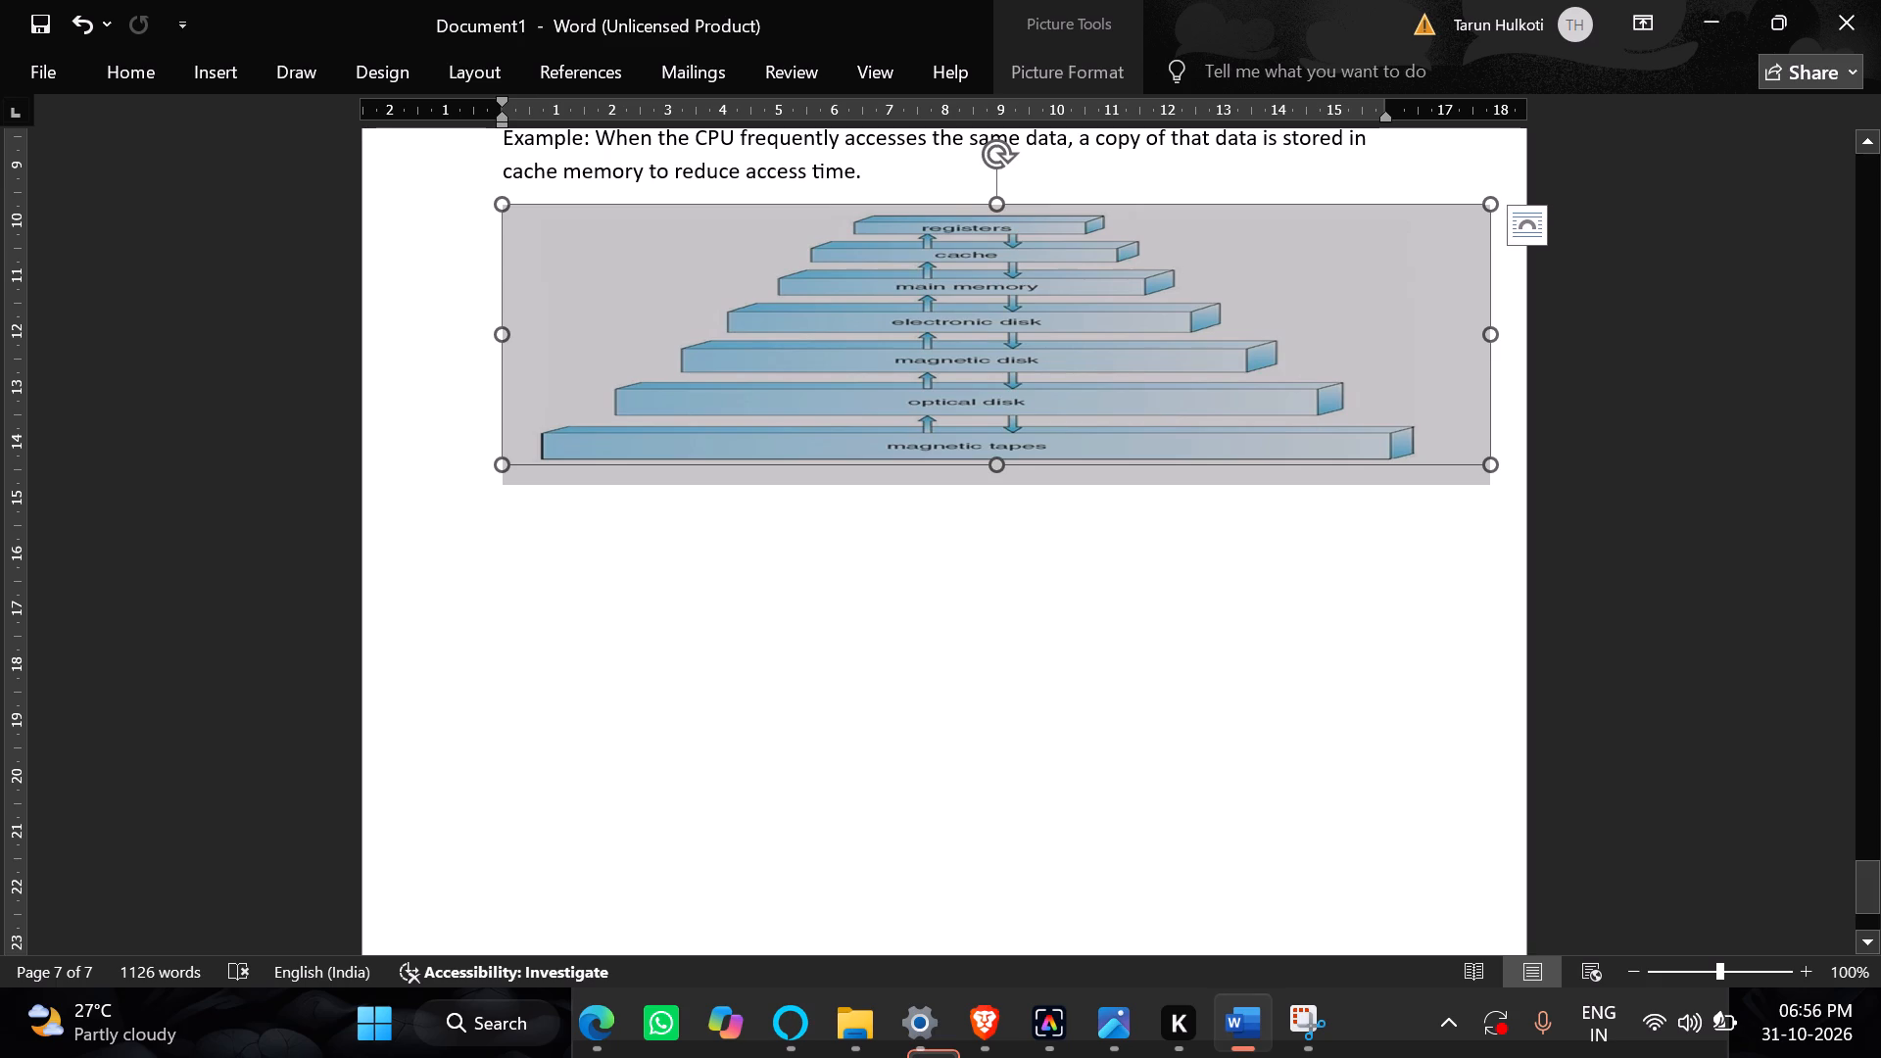
click(580, 1031)
key(alt+Tab)
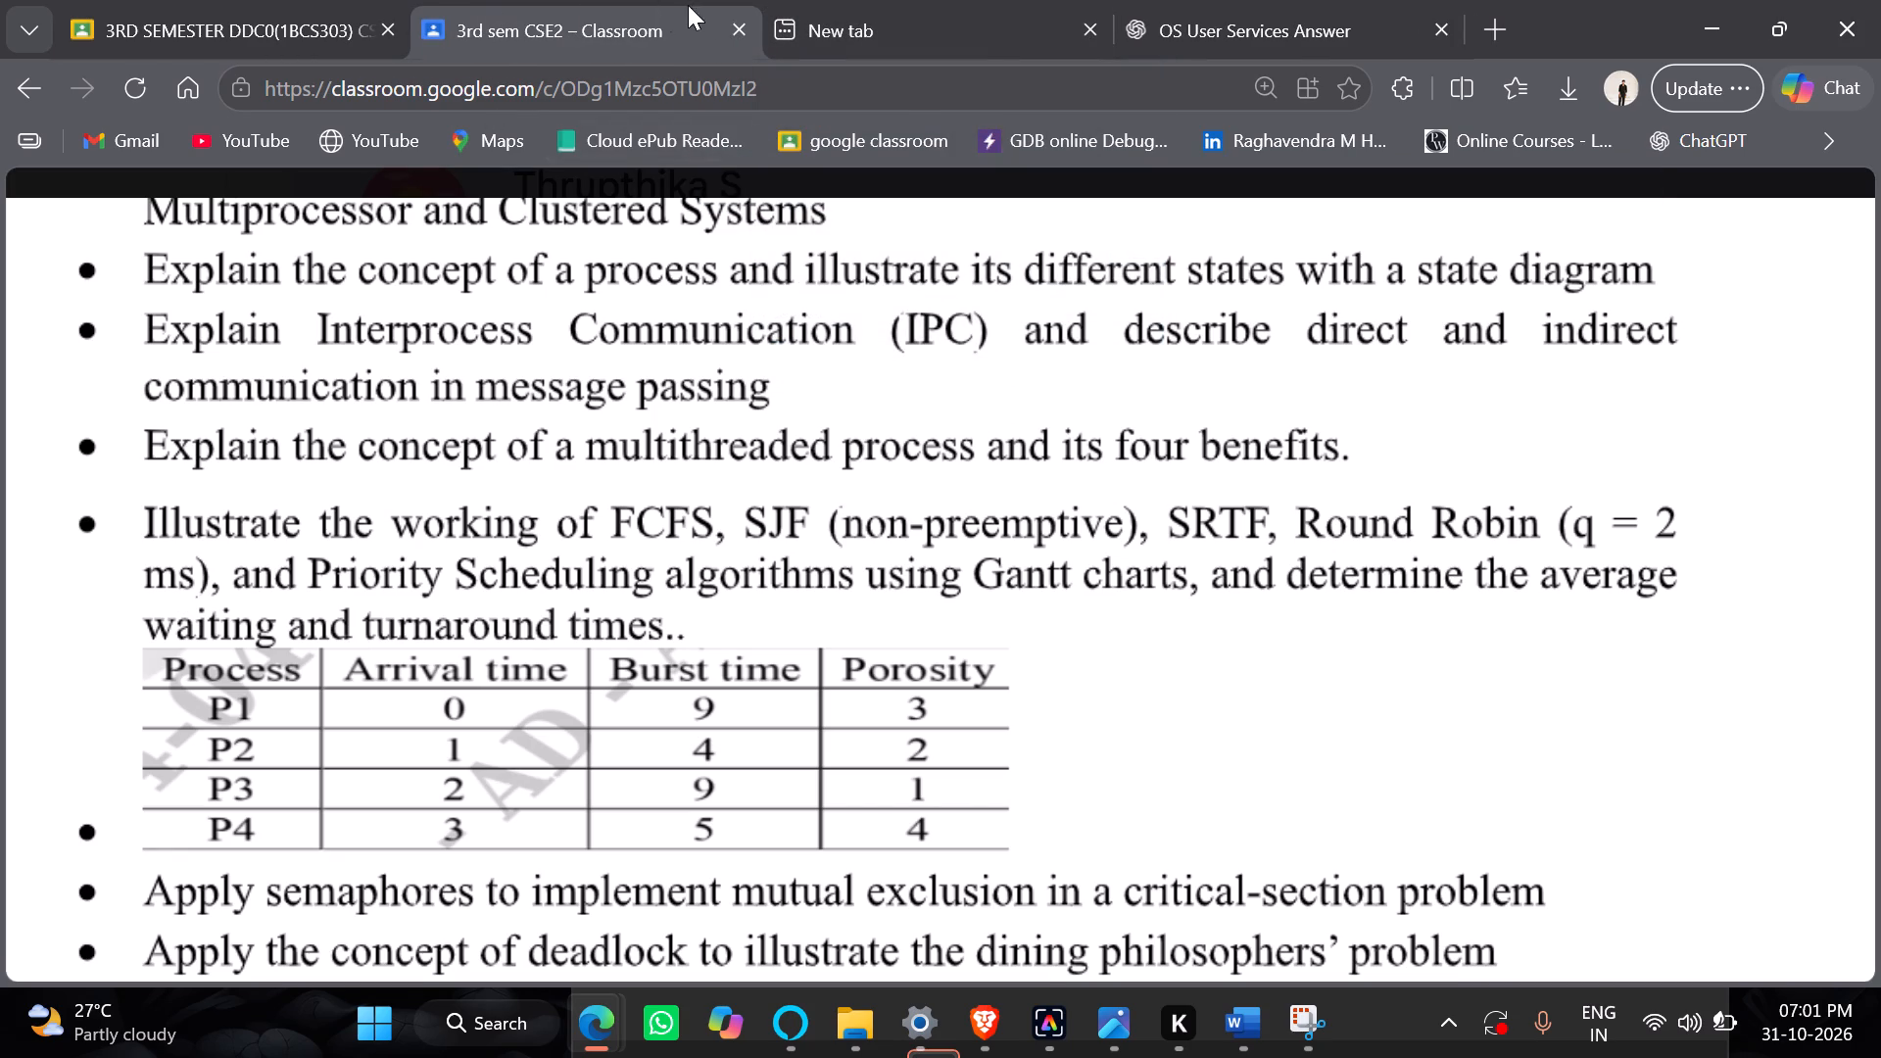
Switch to the 3RD SEMESTER DDCO (1BCS303) class page in Google Classroom.
click(256, 5)
click(497, 0)
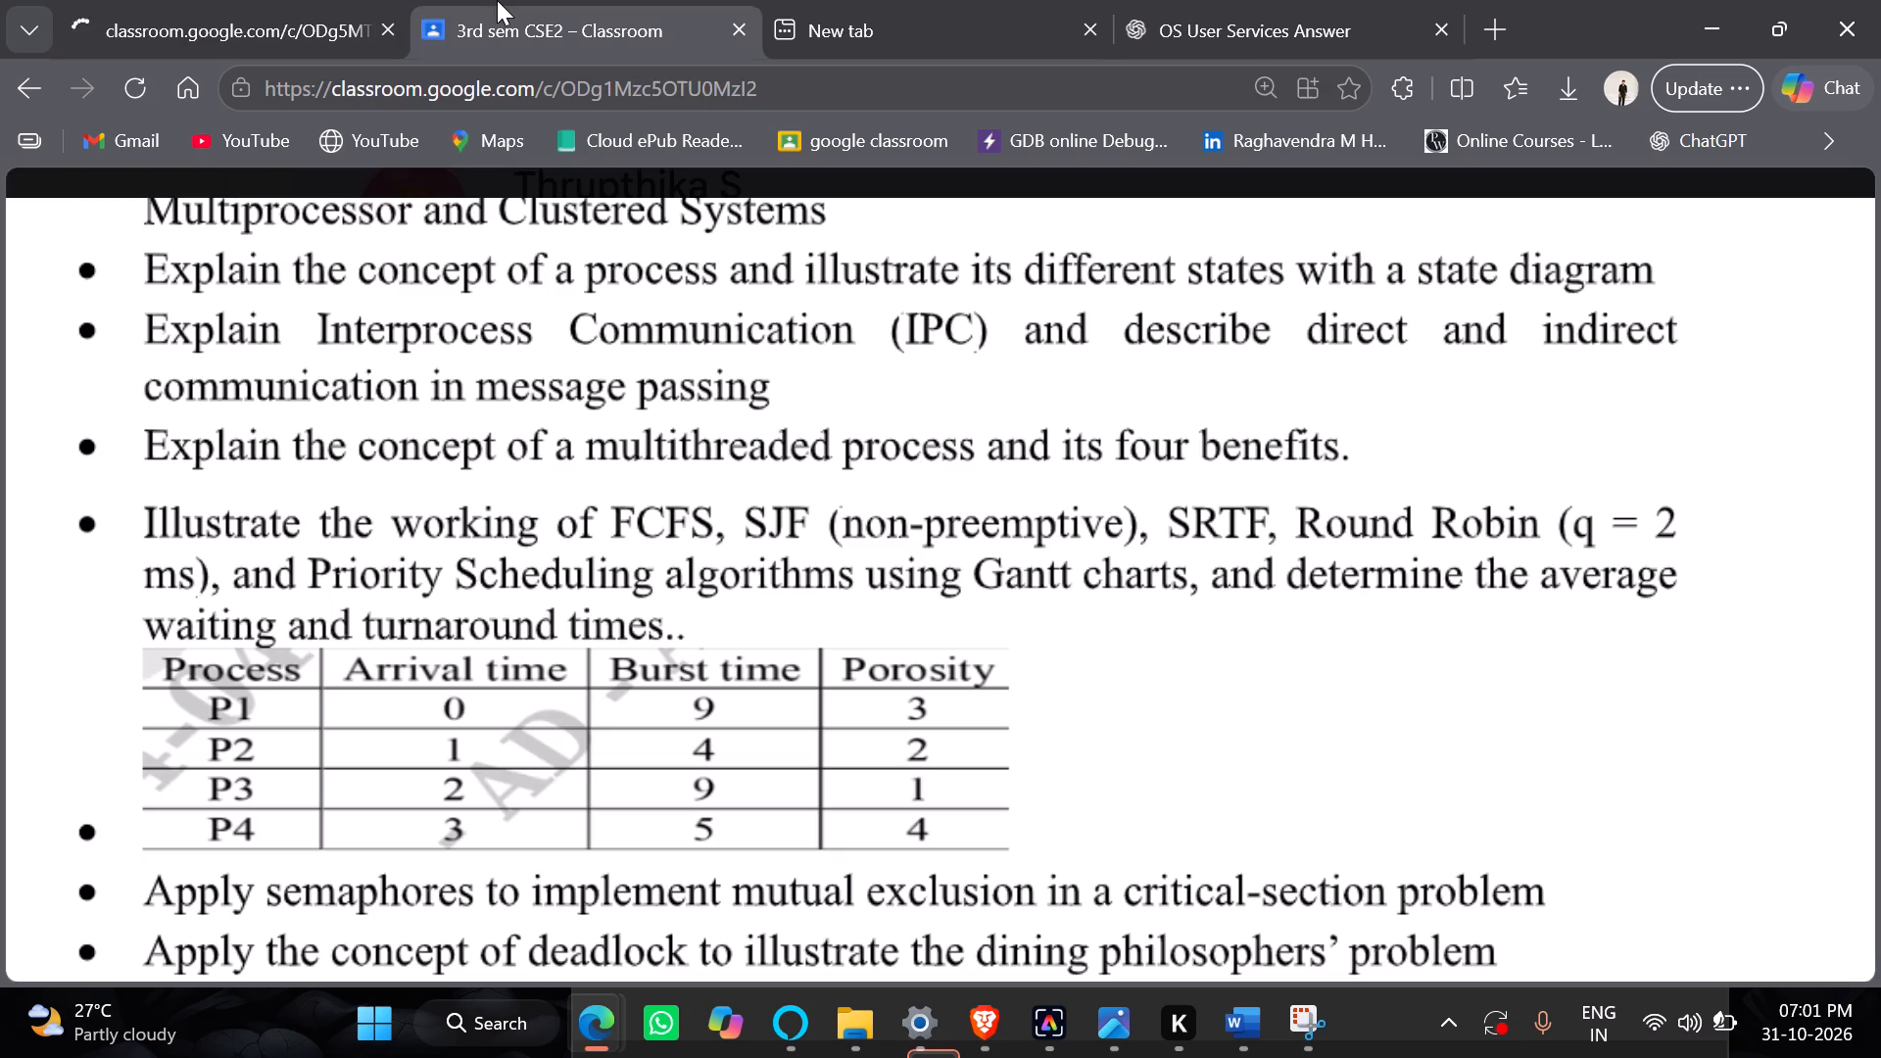
click(254, 6)
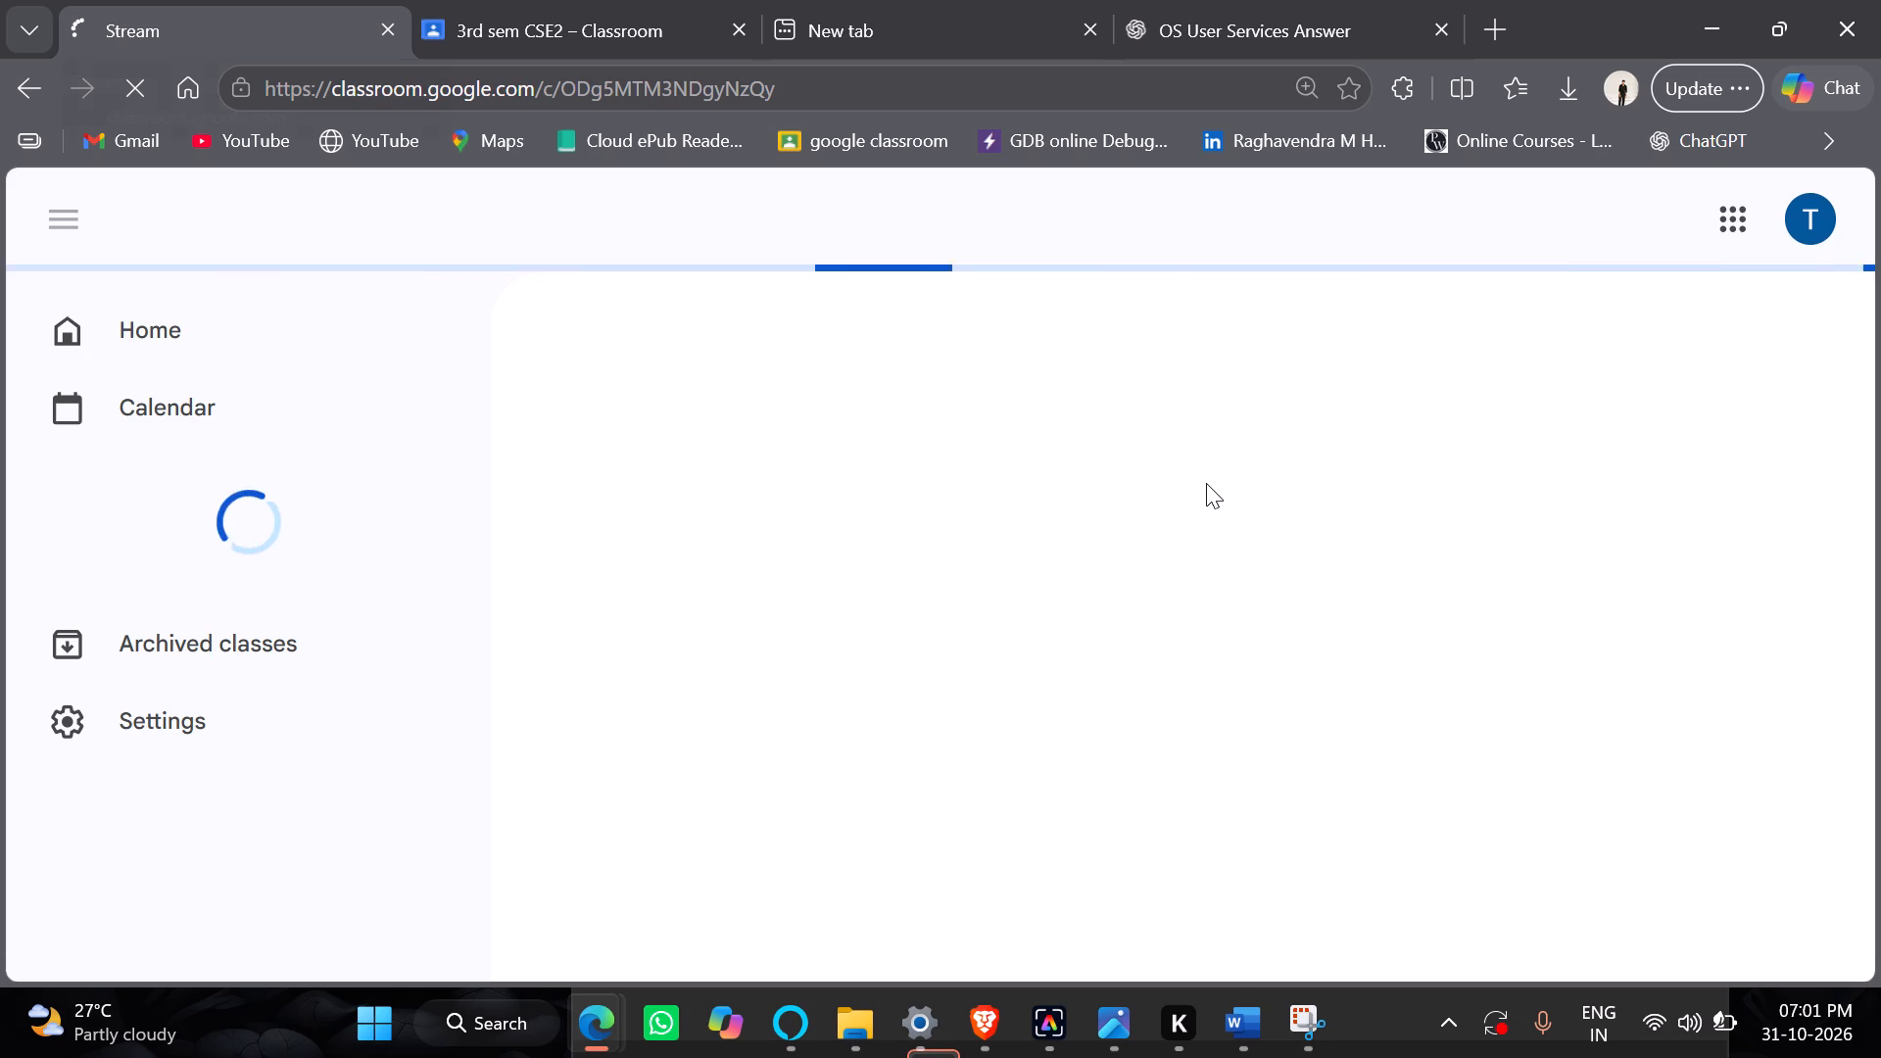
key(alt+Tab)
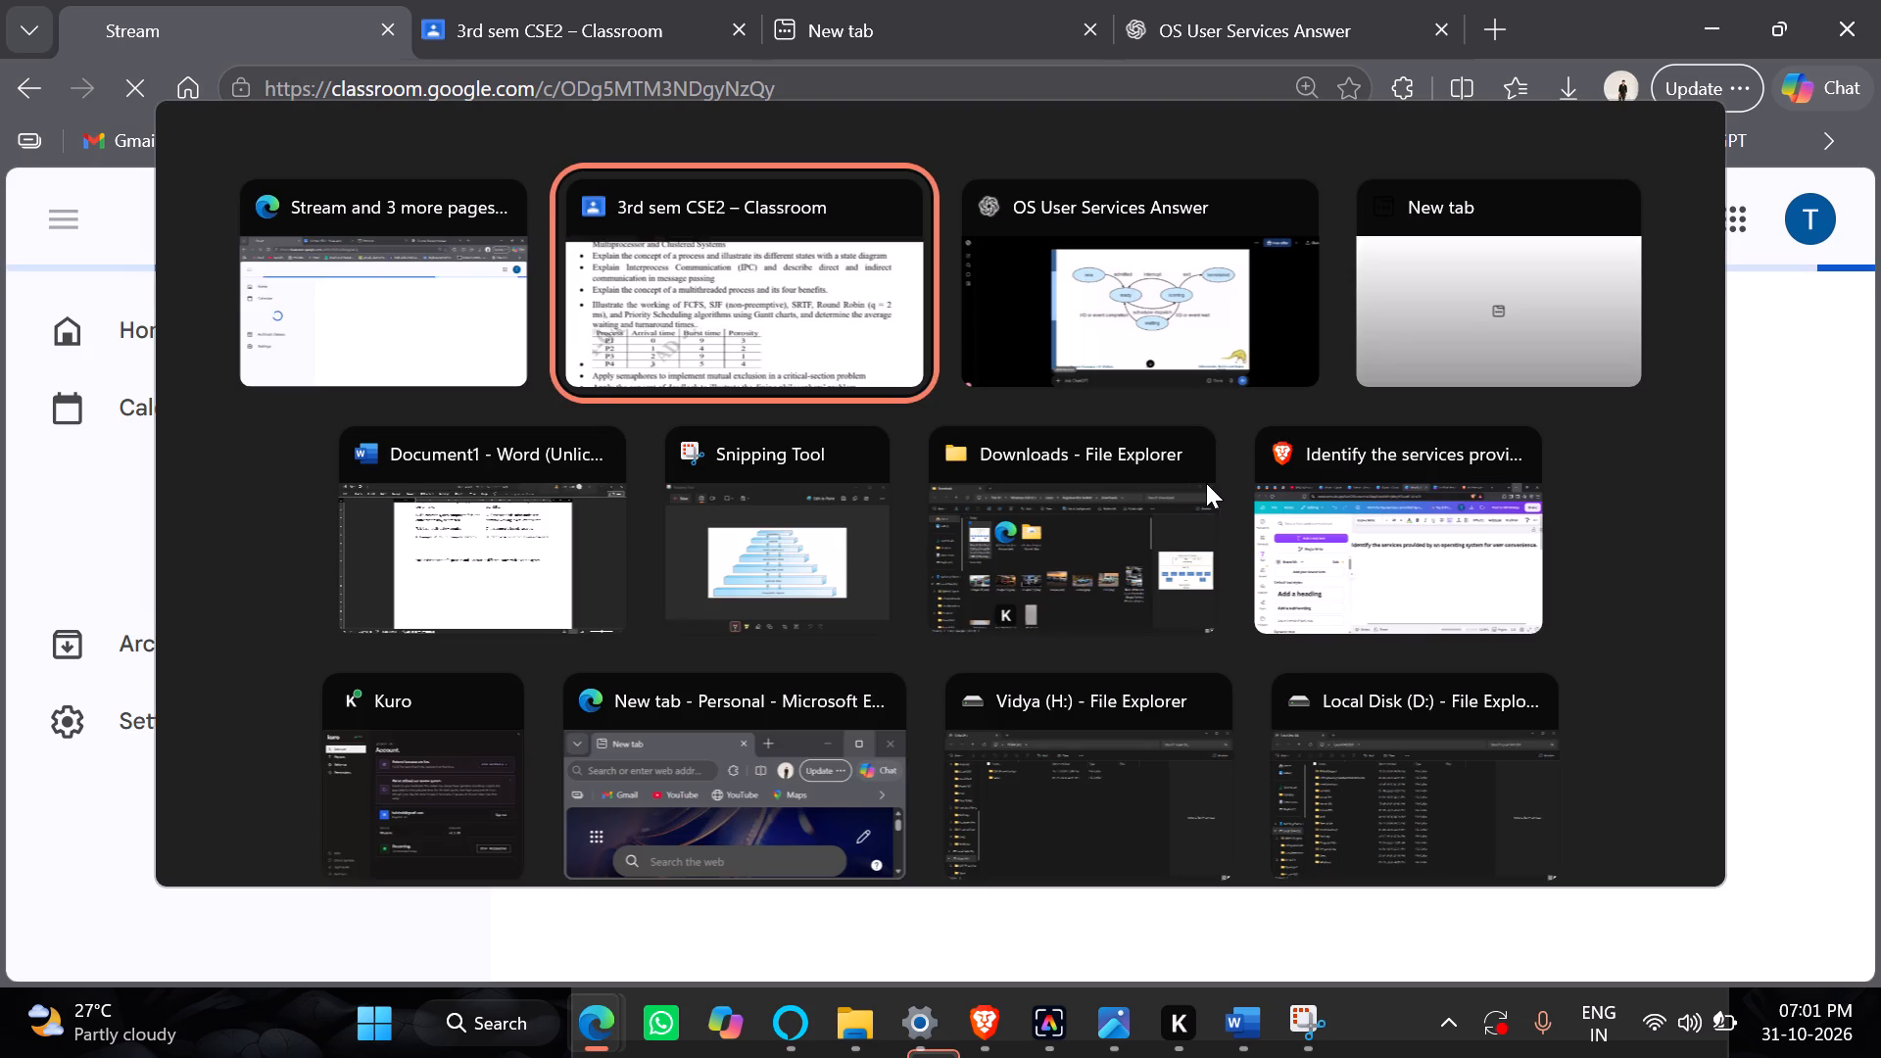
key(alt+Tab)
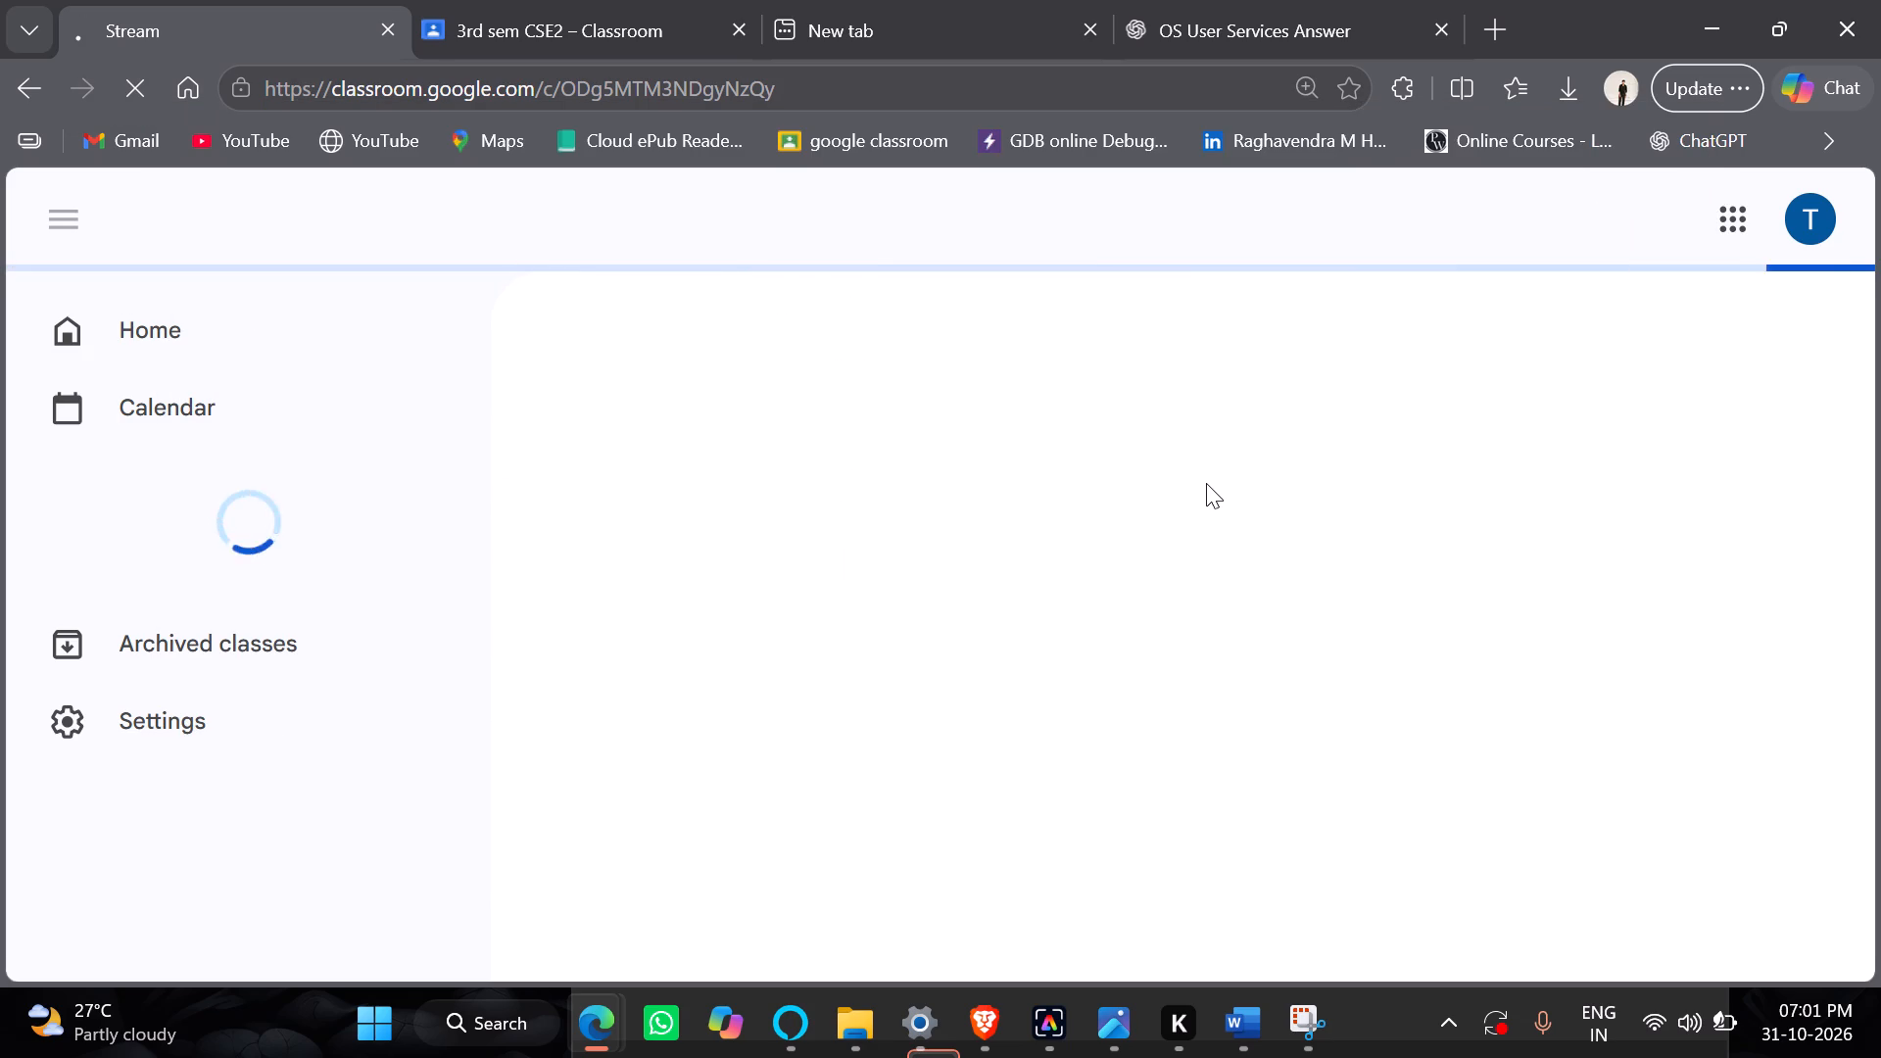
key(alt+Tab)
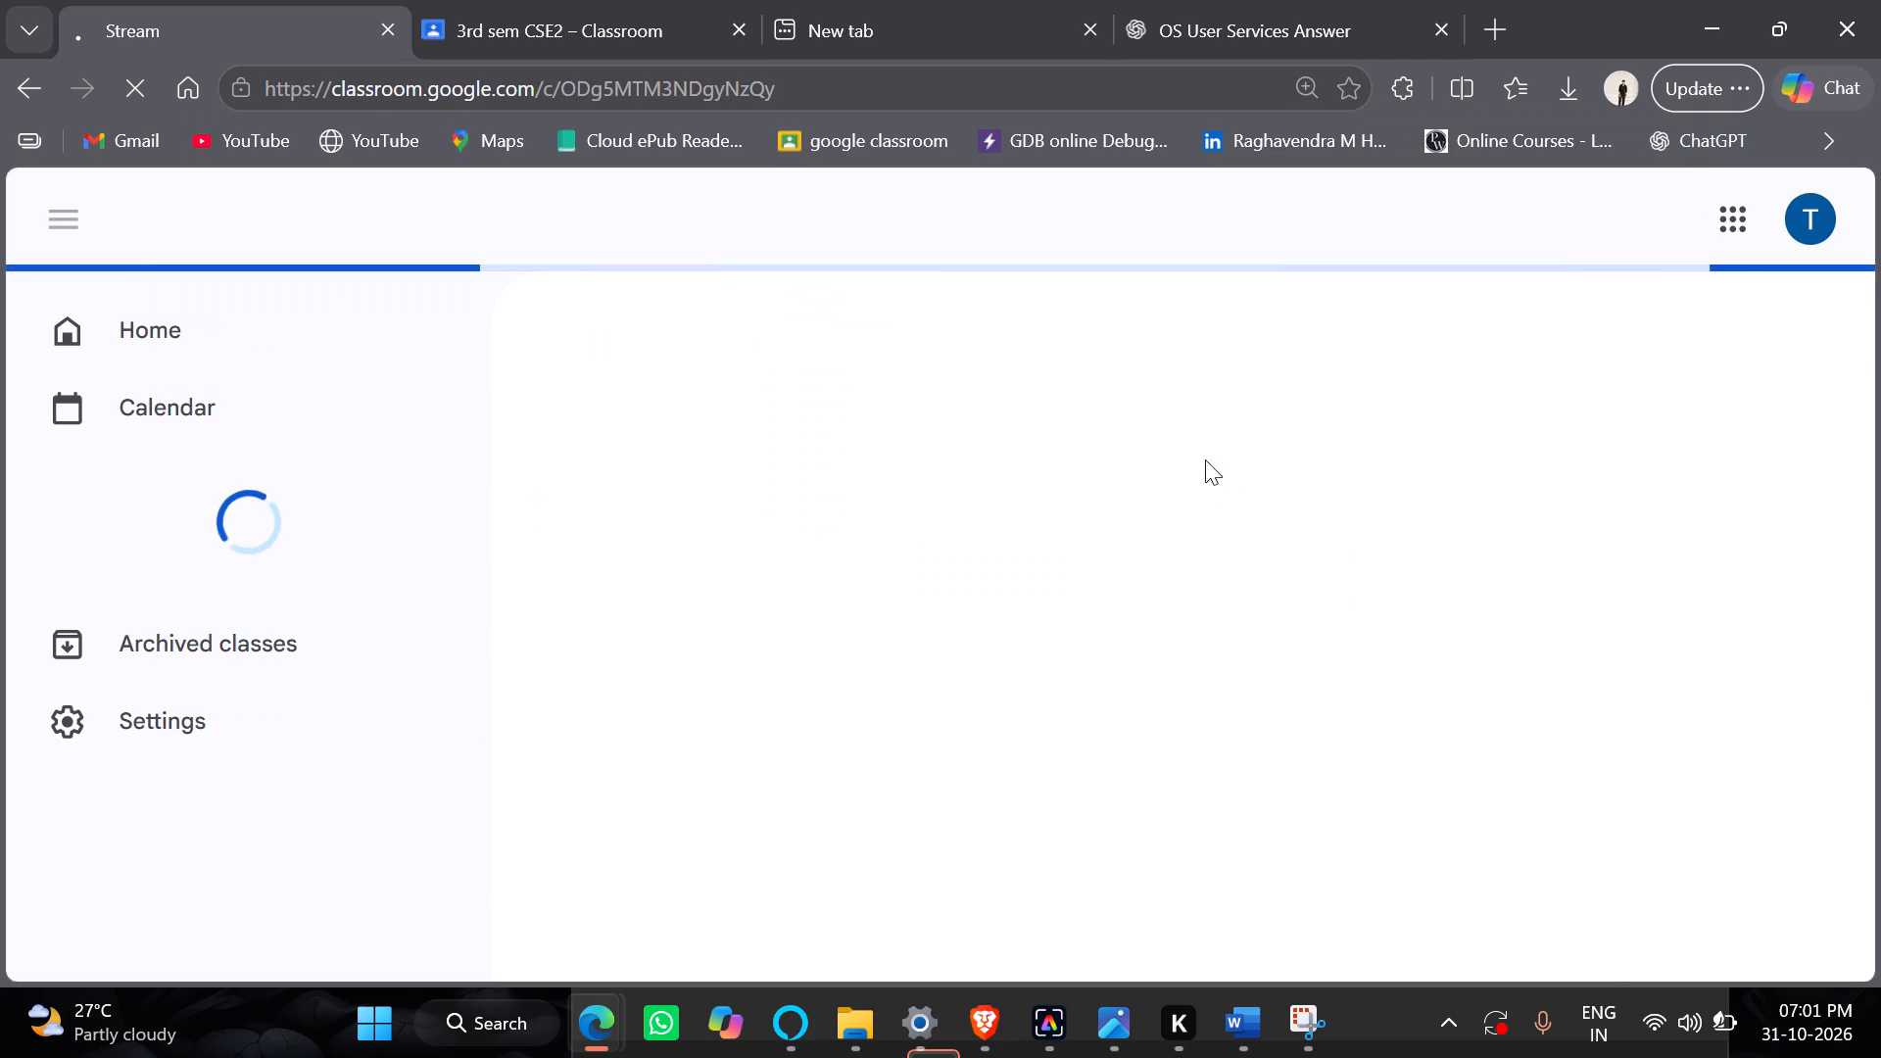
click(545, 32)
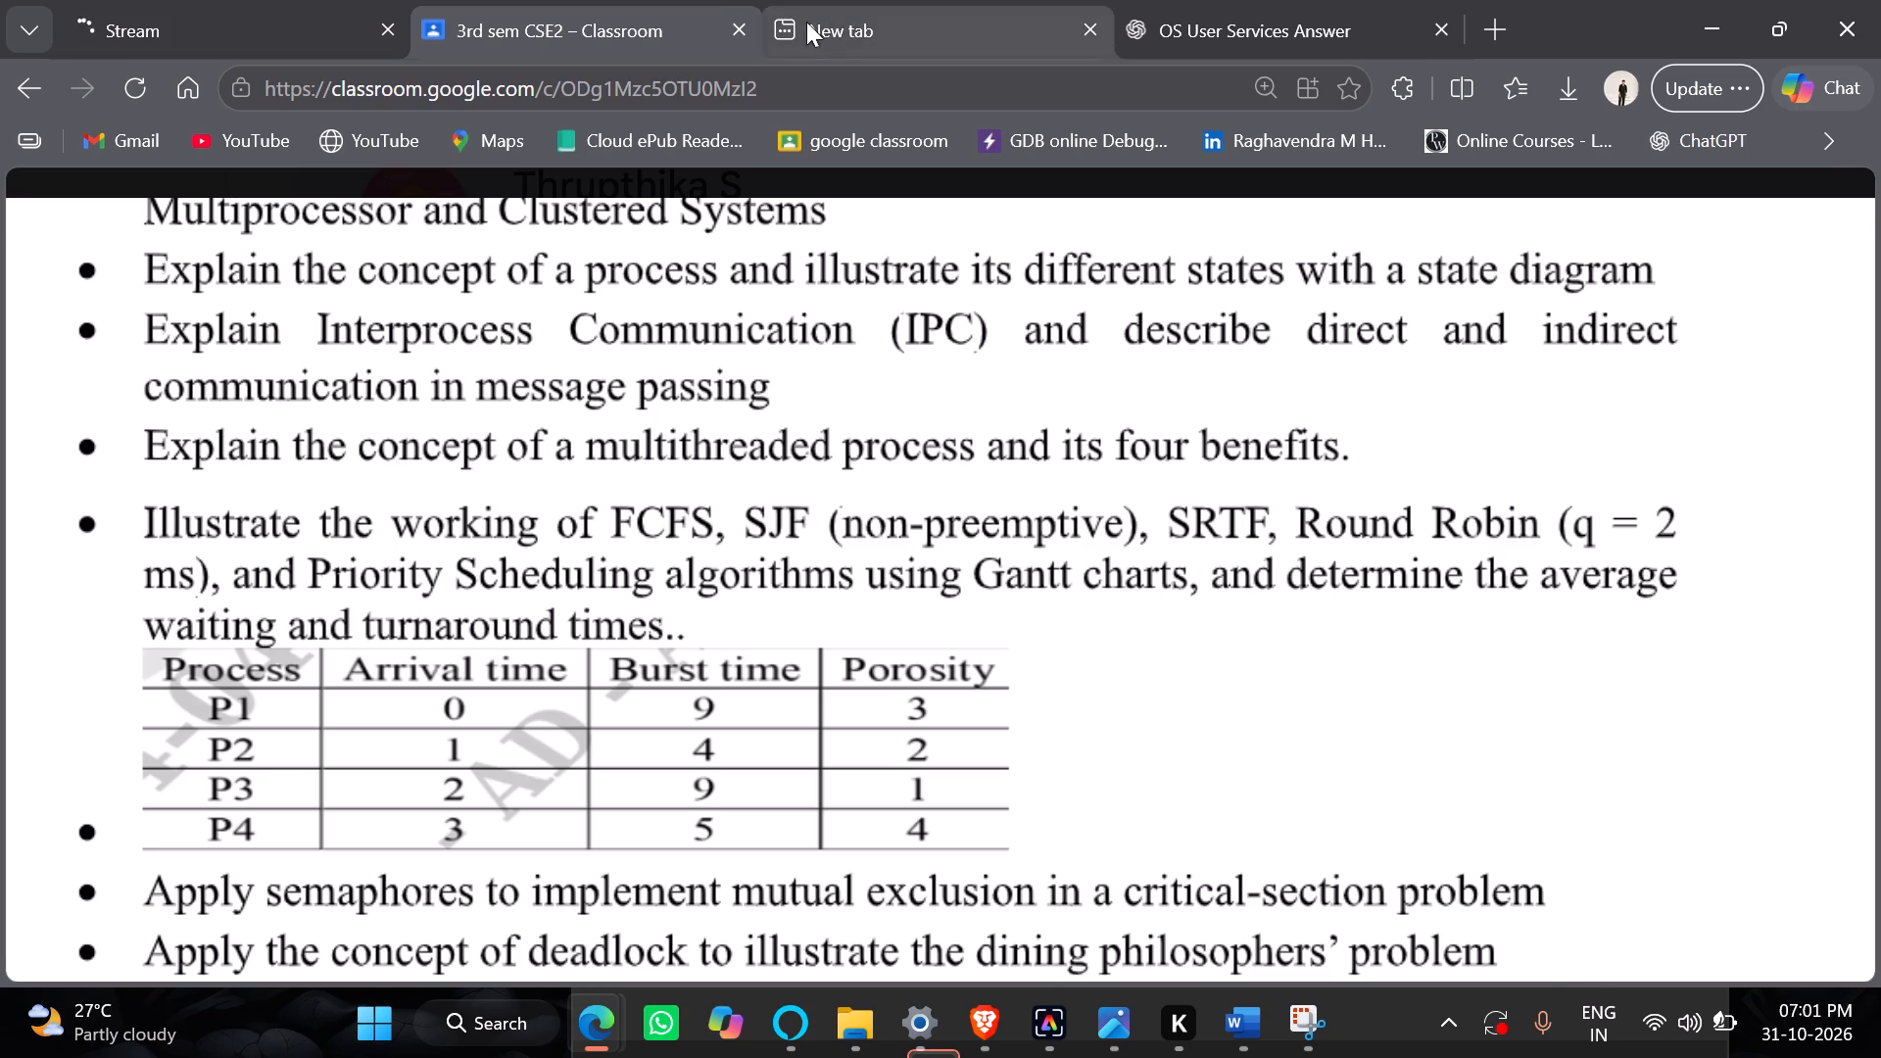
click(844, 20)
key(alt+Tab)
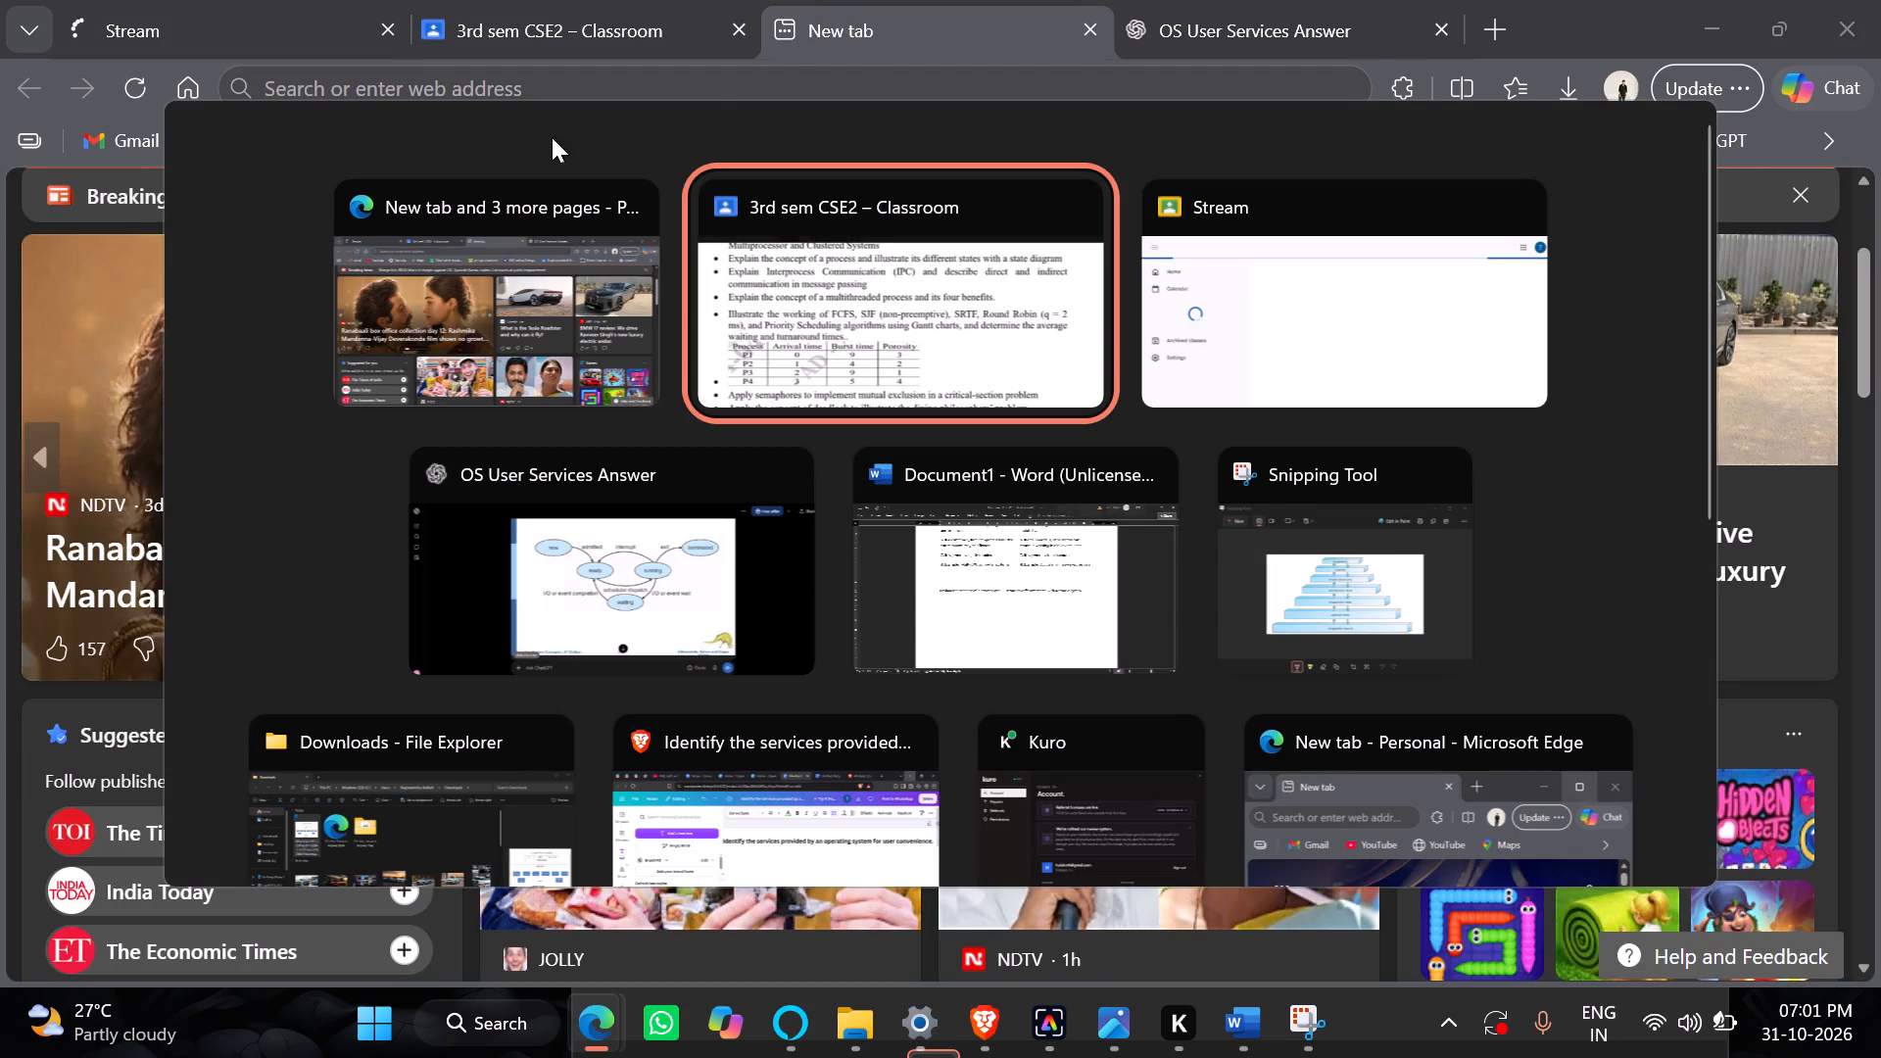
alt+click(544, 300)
Return to the Classroom Stream page, reload it, and open the saved google classroom bookmark.
click(243, 15)
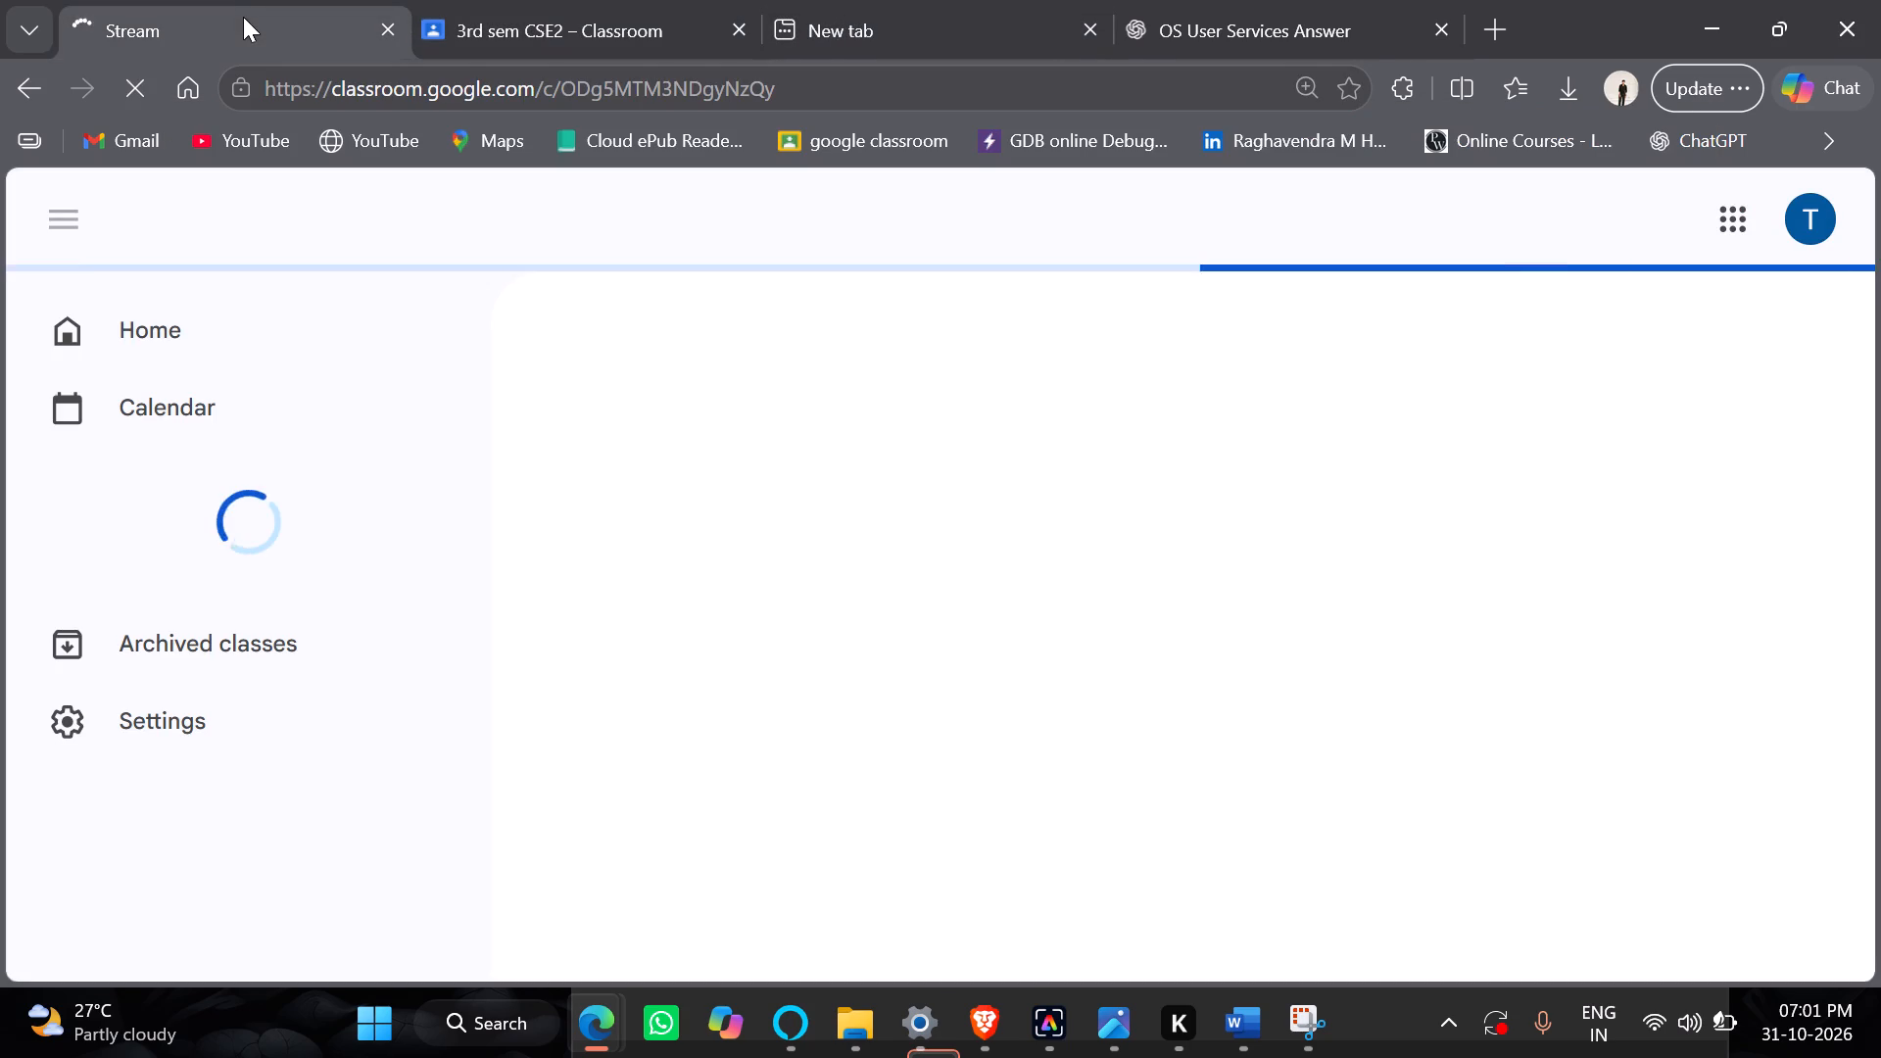
click(121, 102)
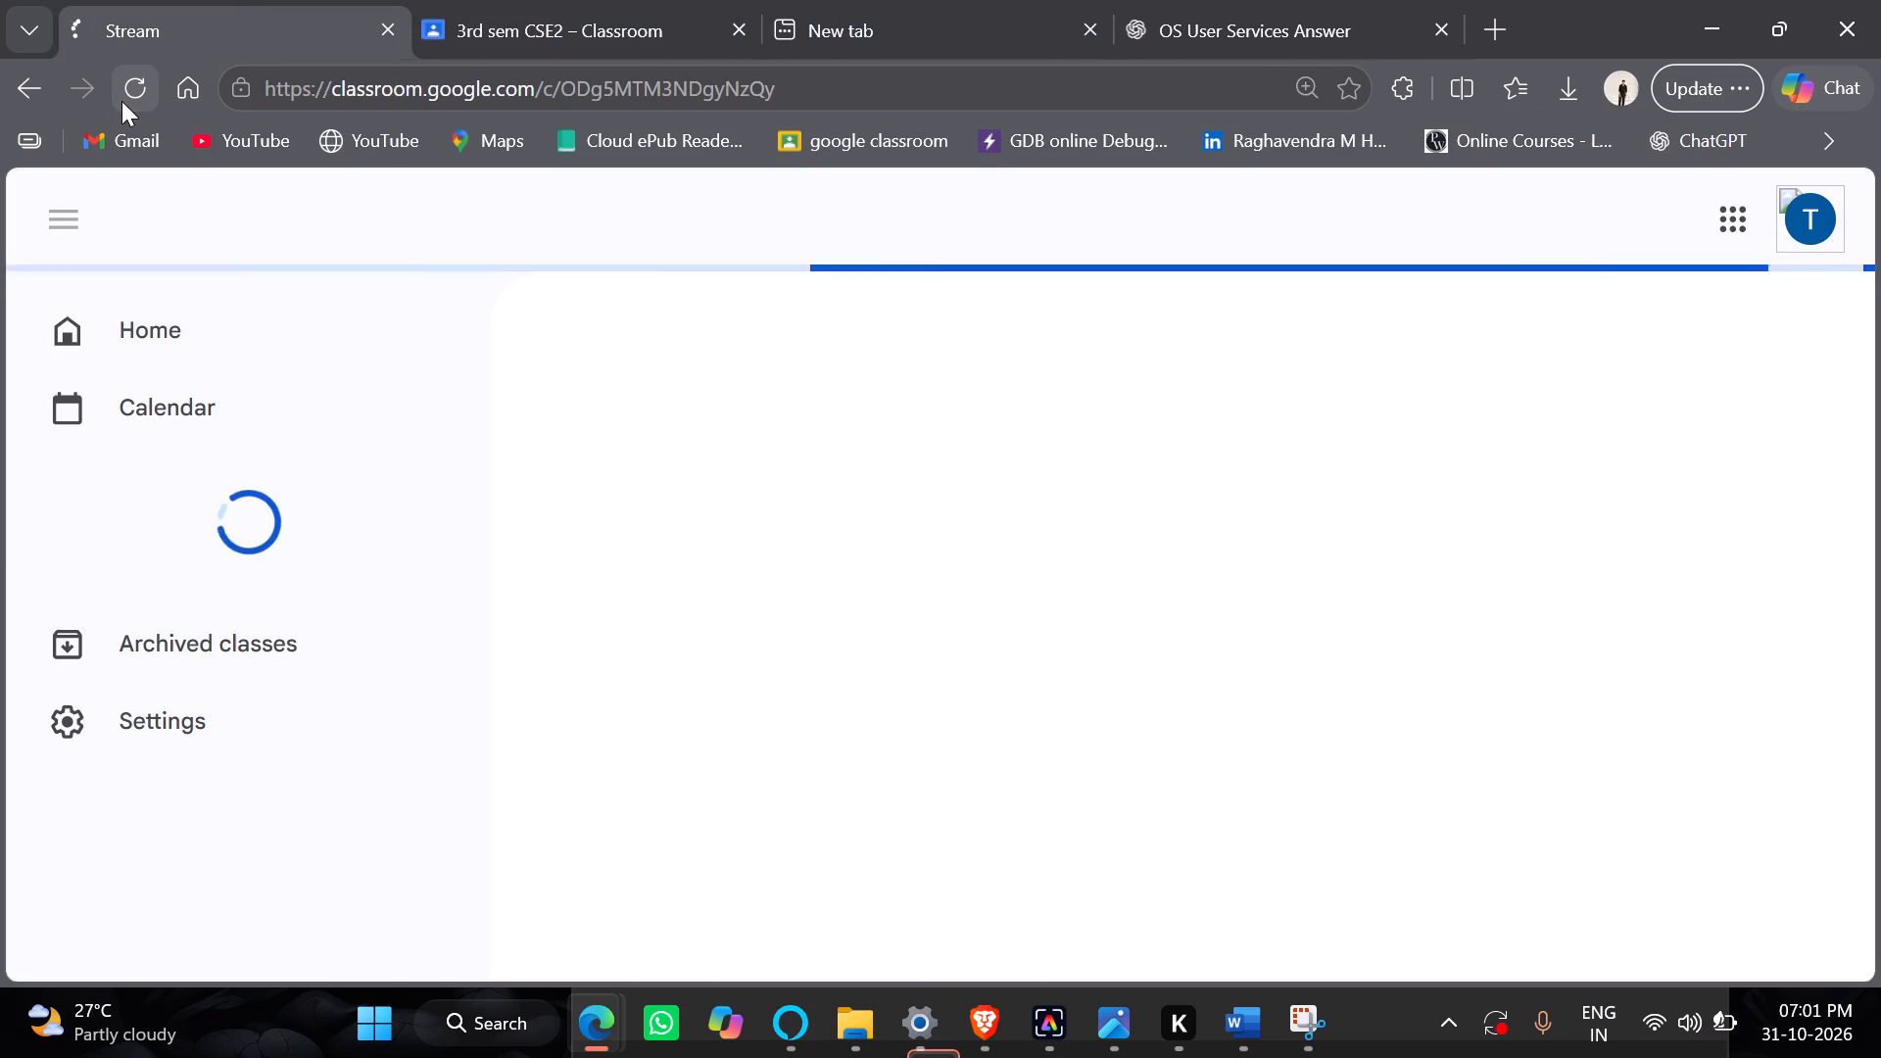
click(122, 101)
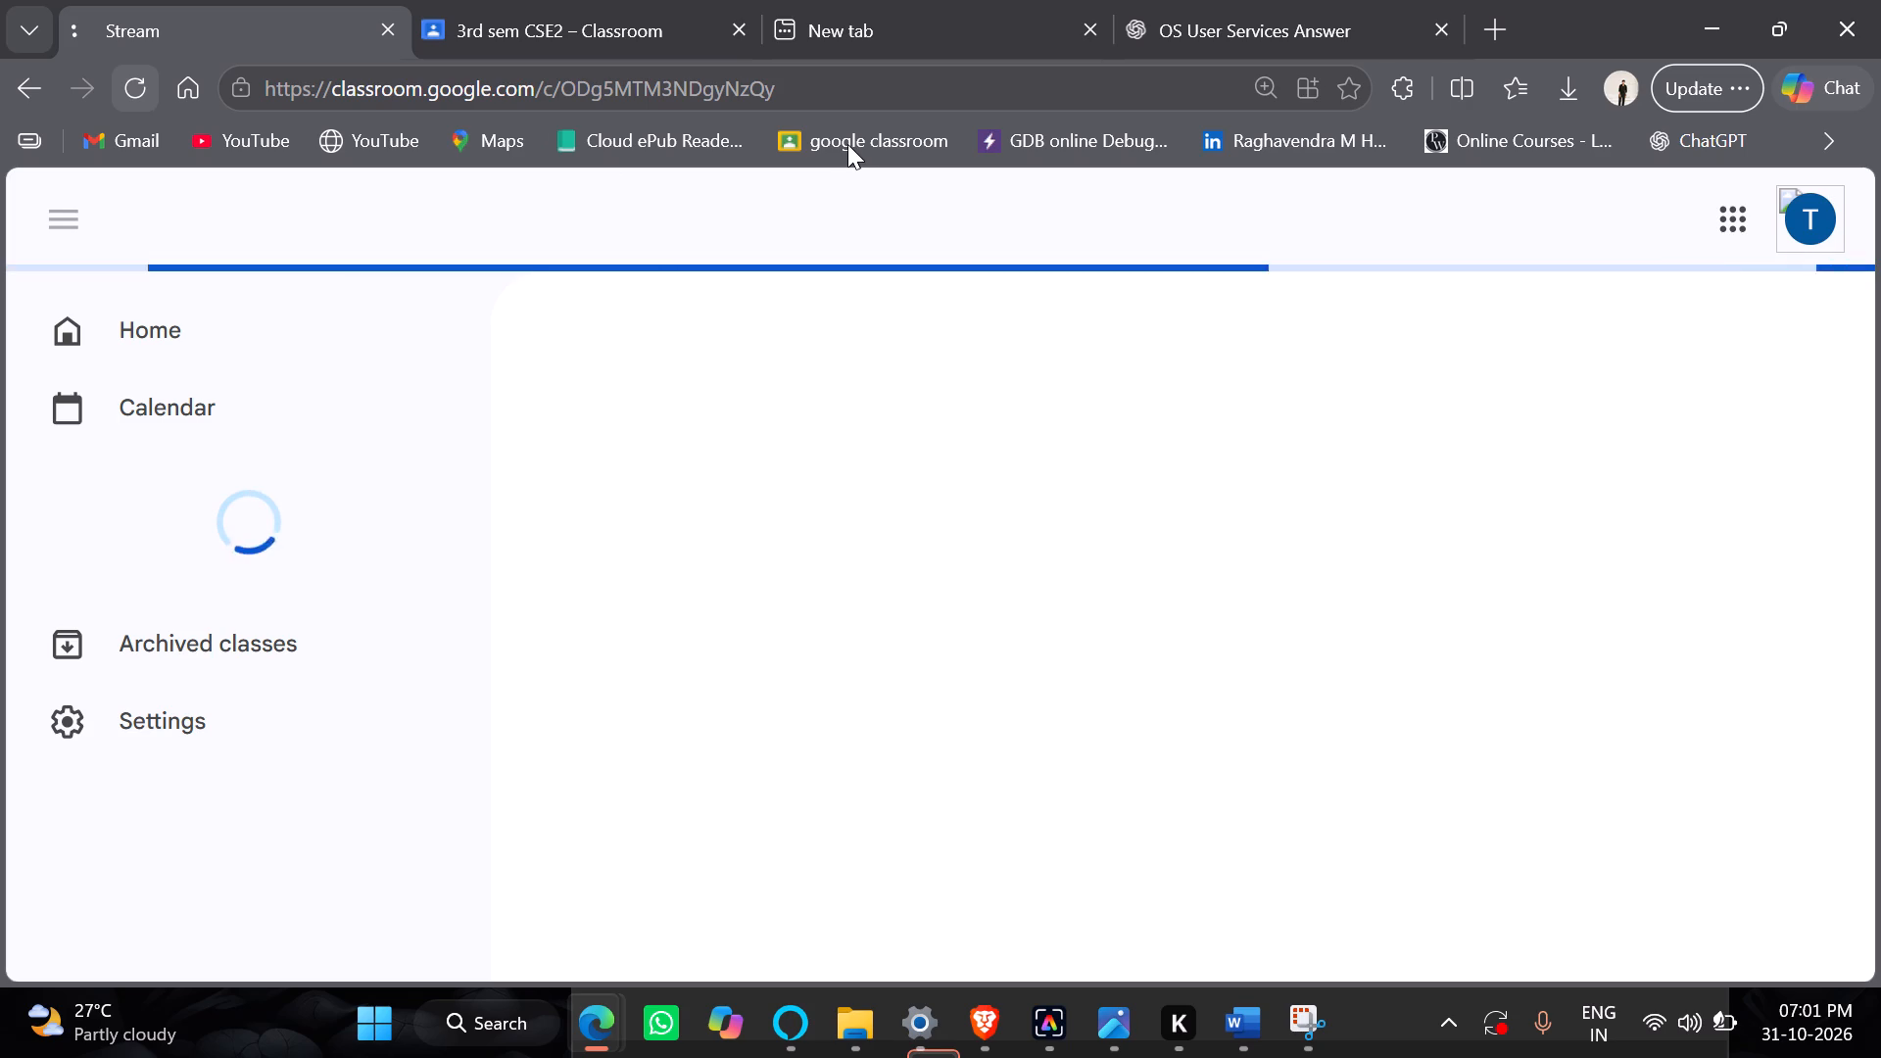
click(847, 144)
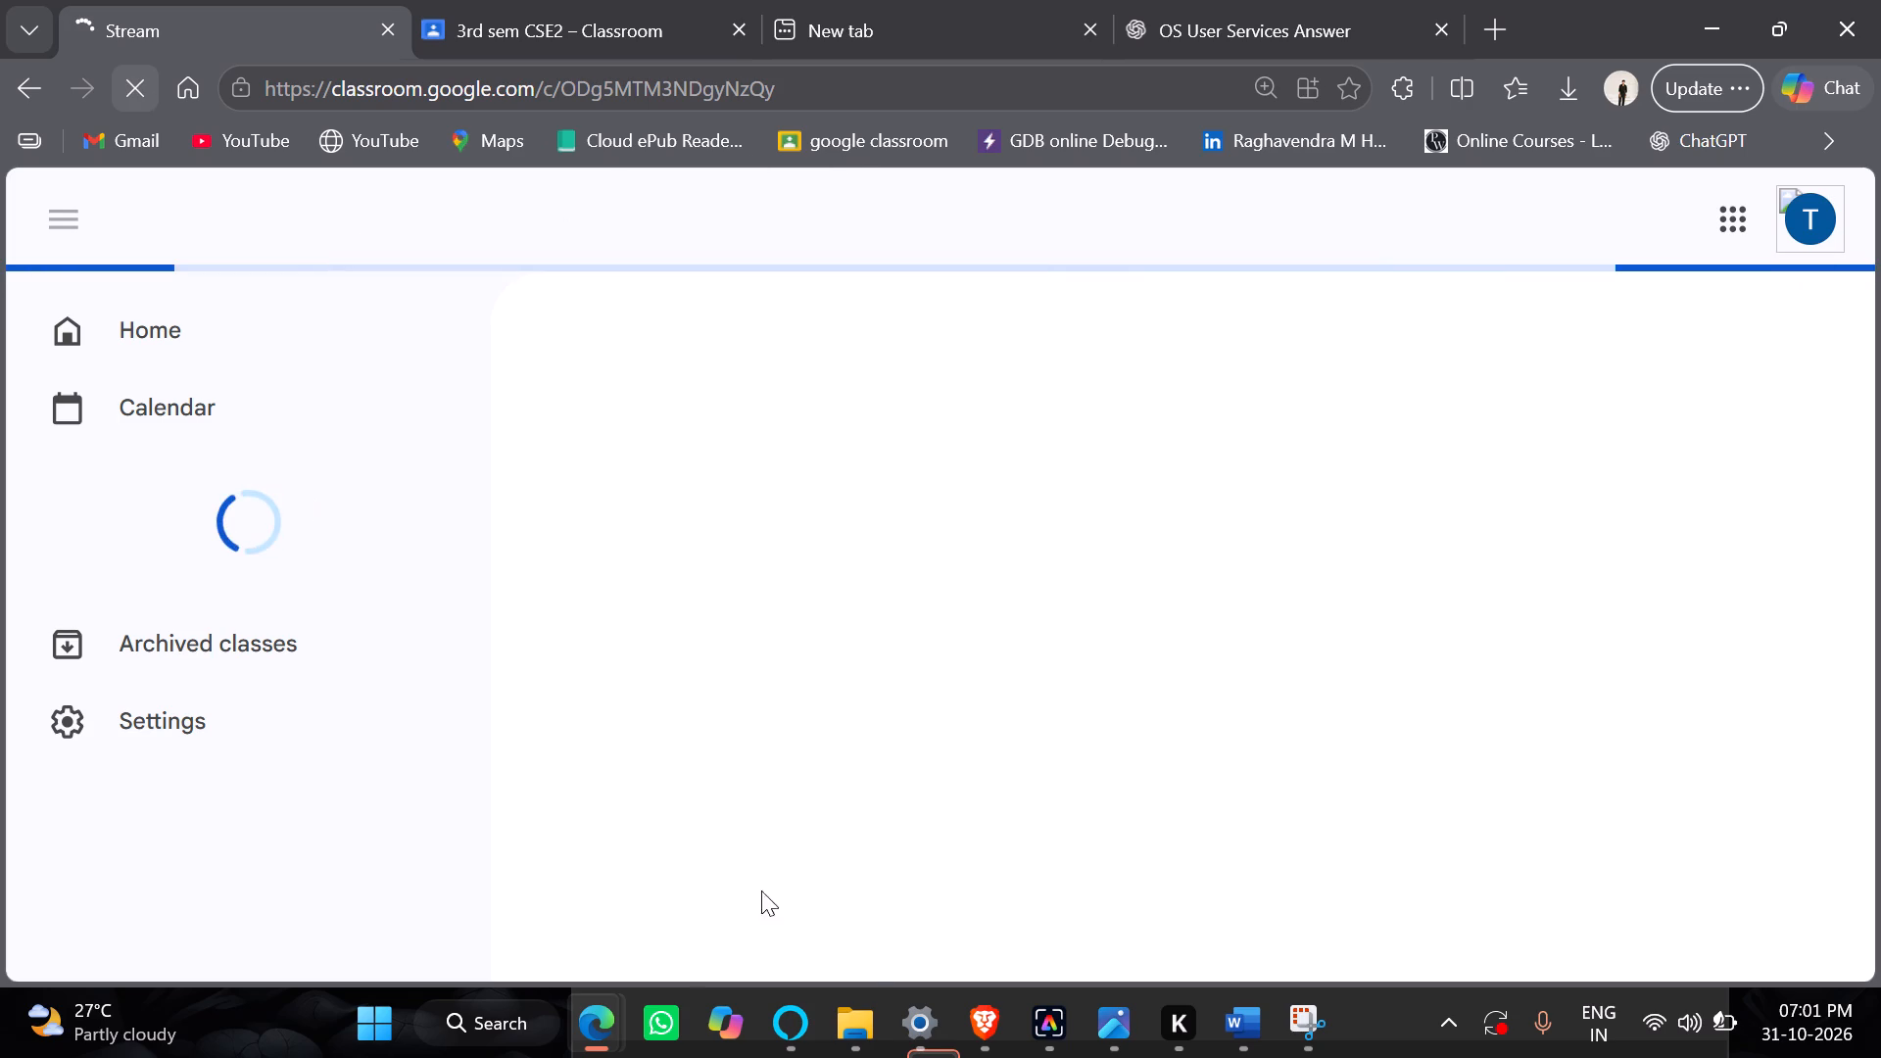
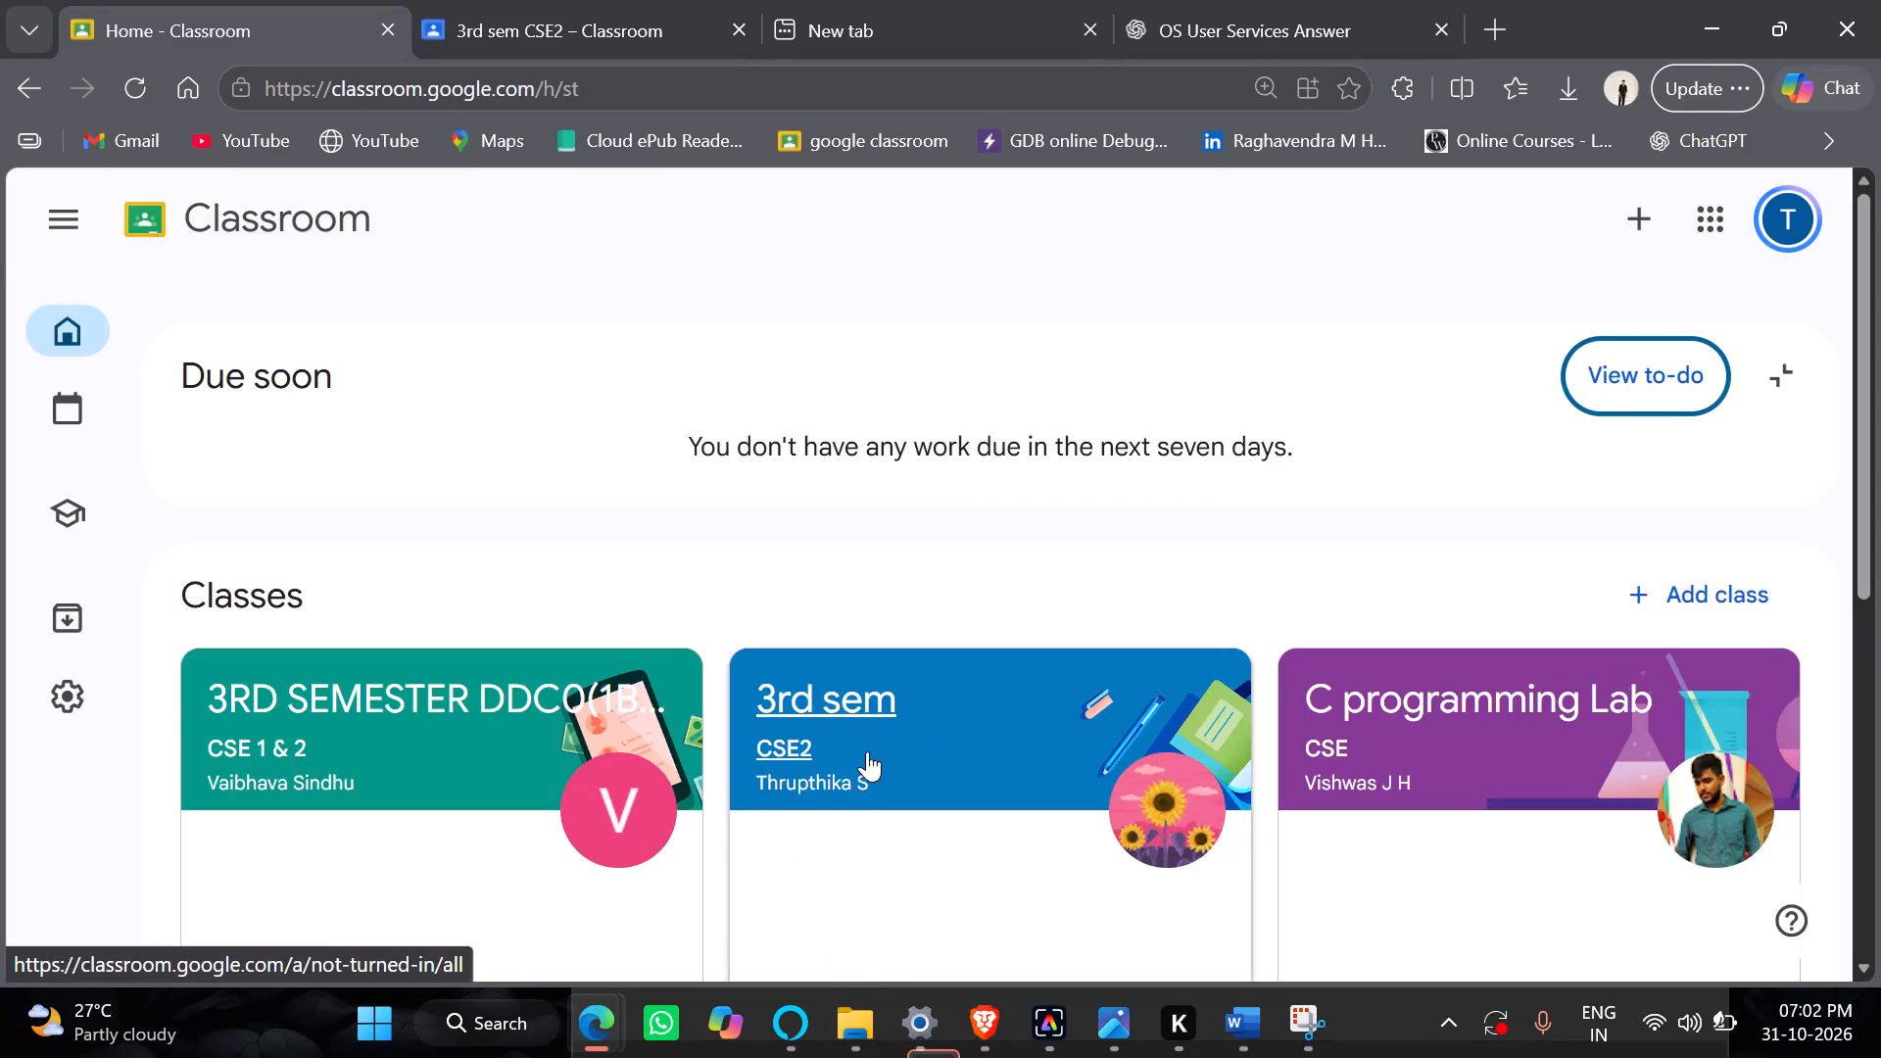
Open the Module 1 (1).pdf attachment from the OS 1st module notes post in the 3rd sem CSE2 class.
click(845, 723)
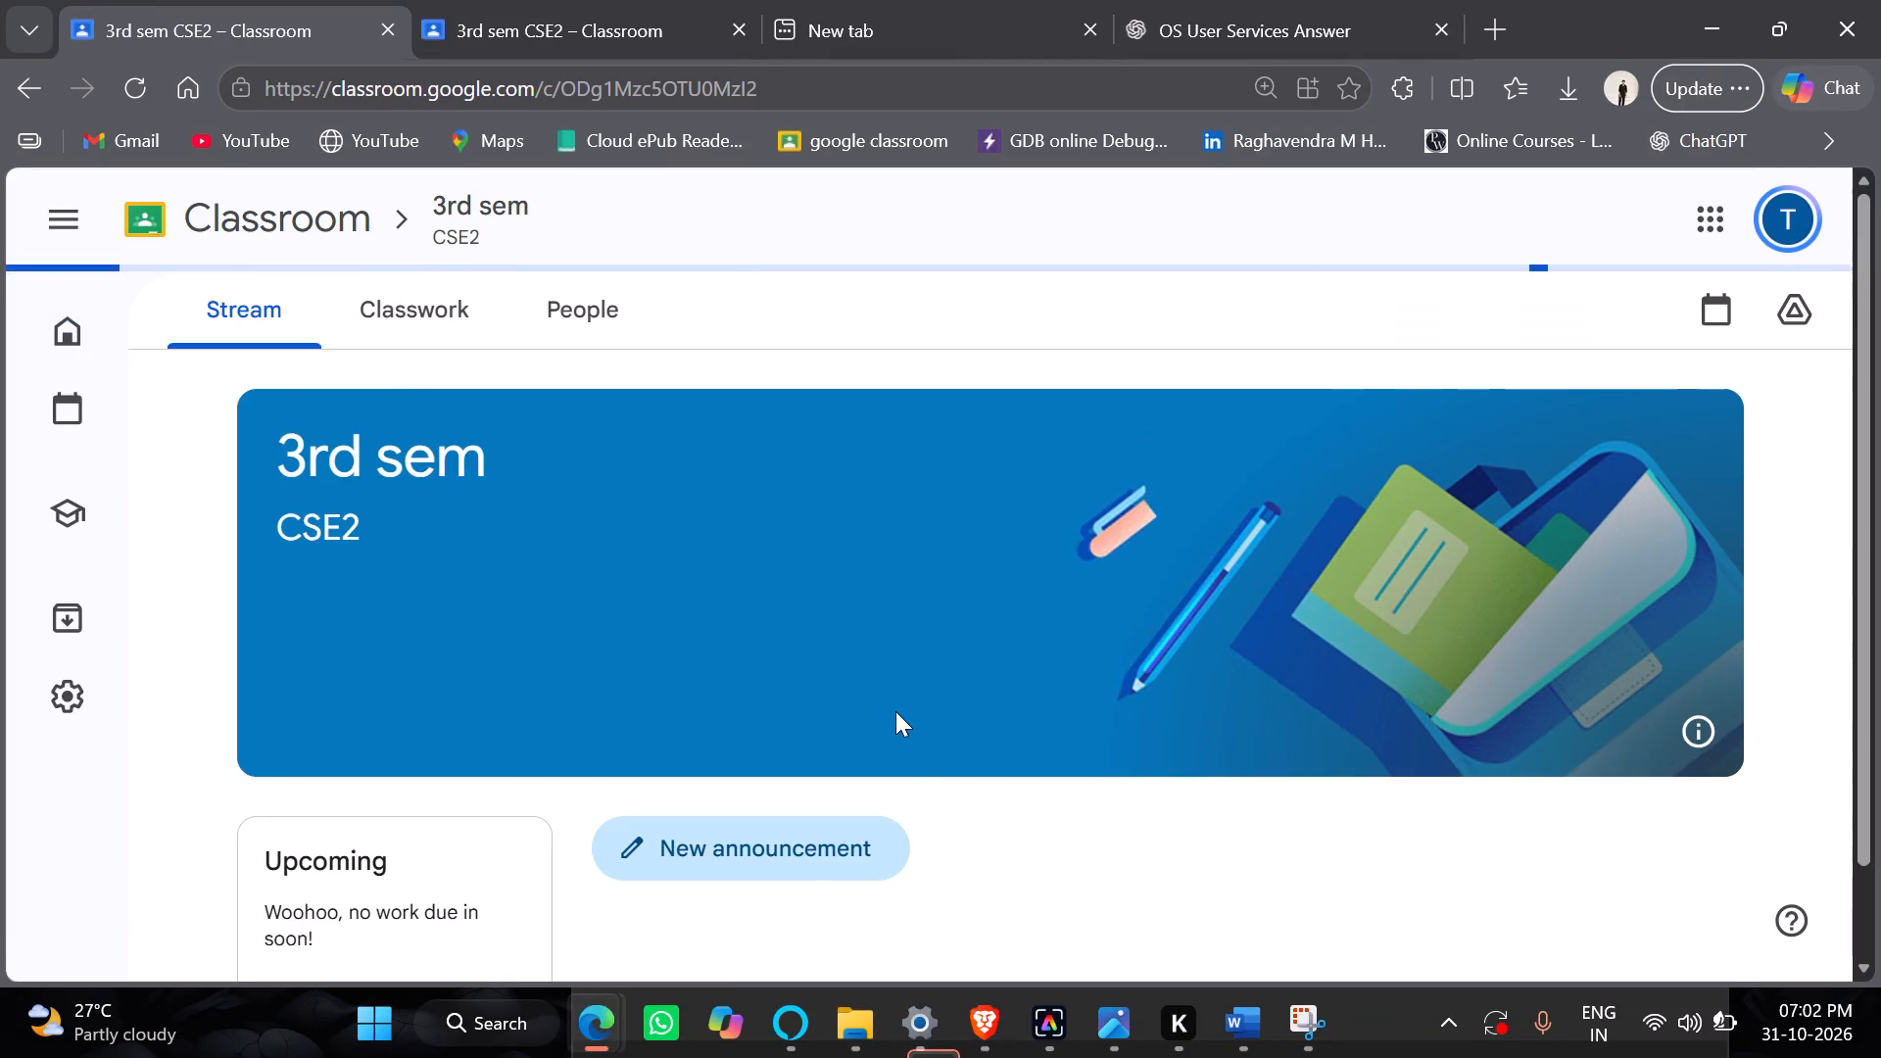
scroll(909, 709, down, 16)
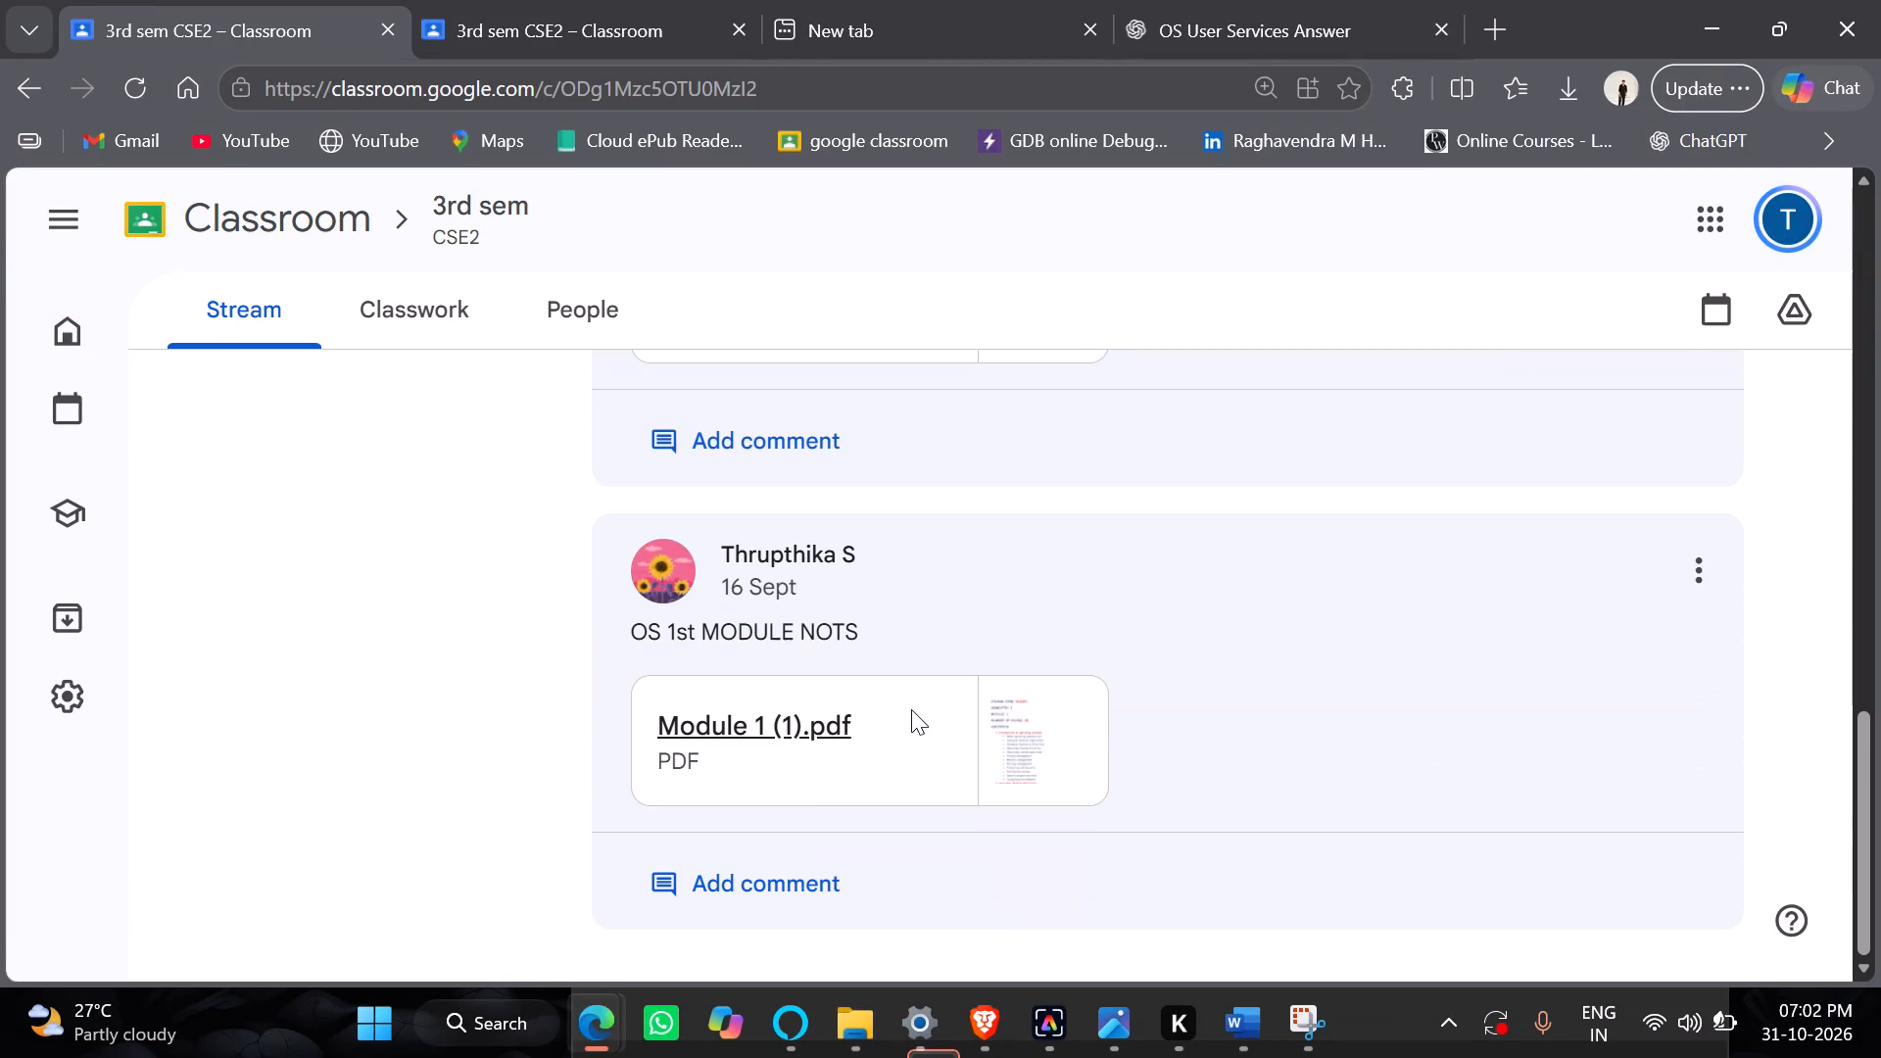
click(840, 728)
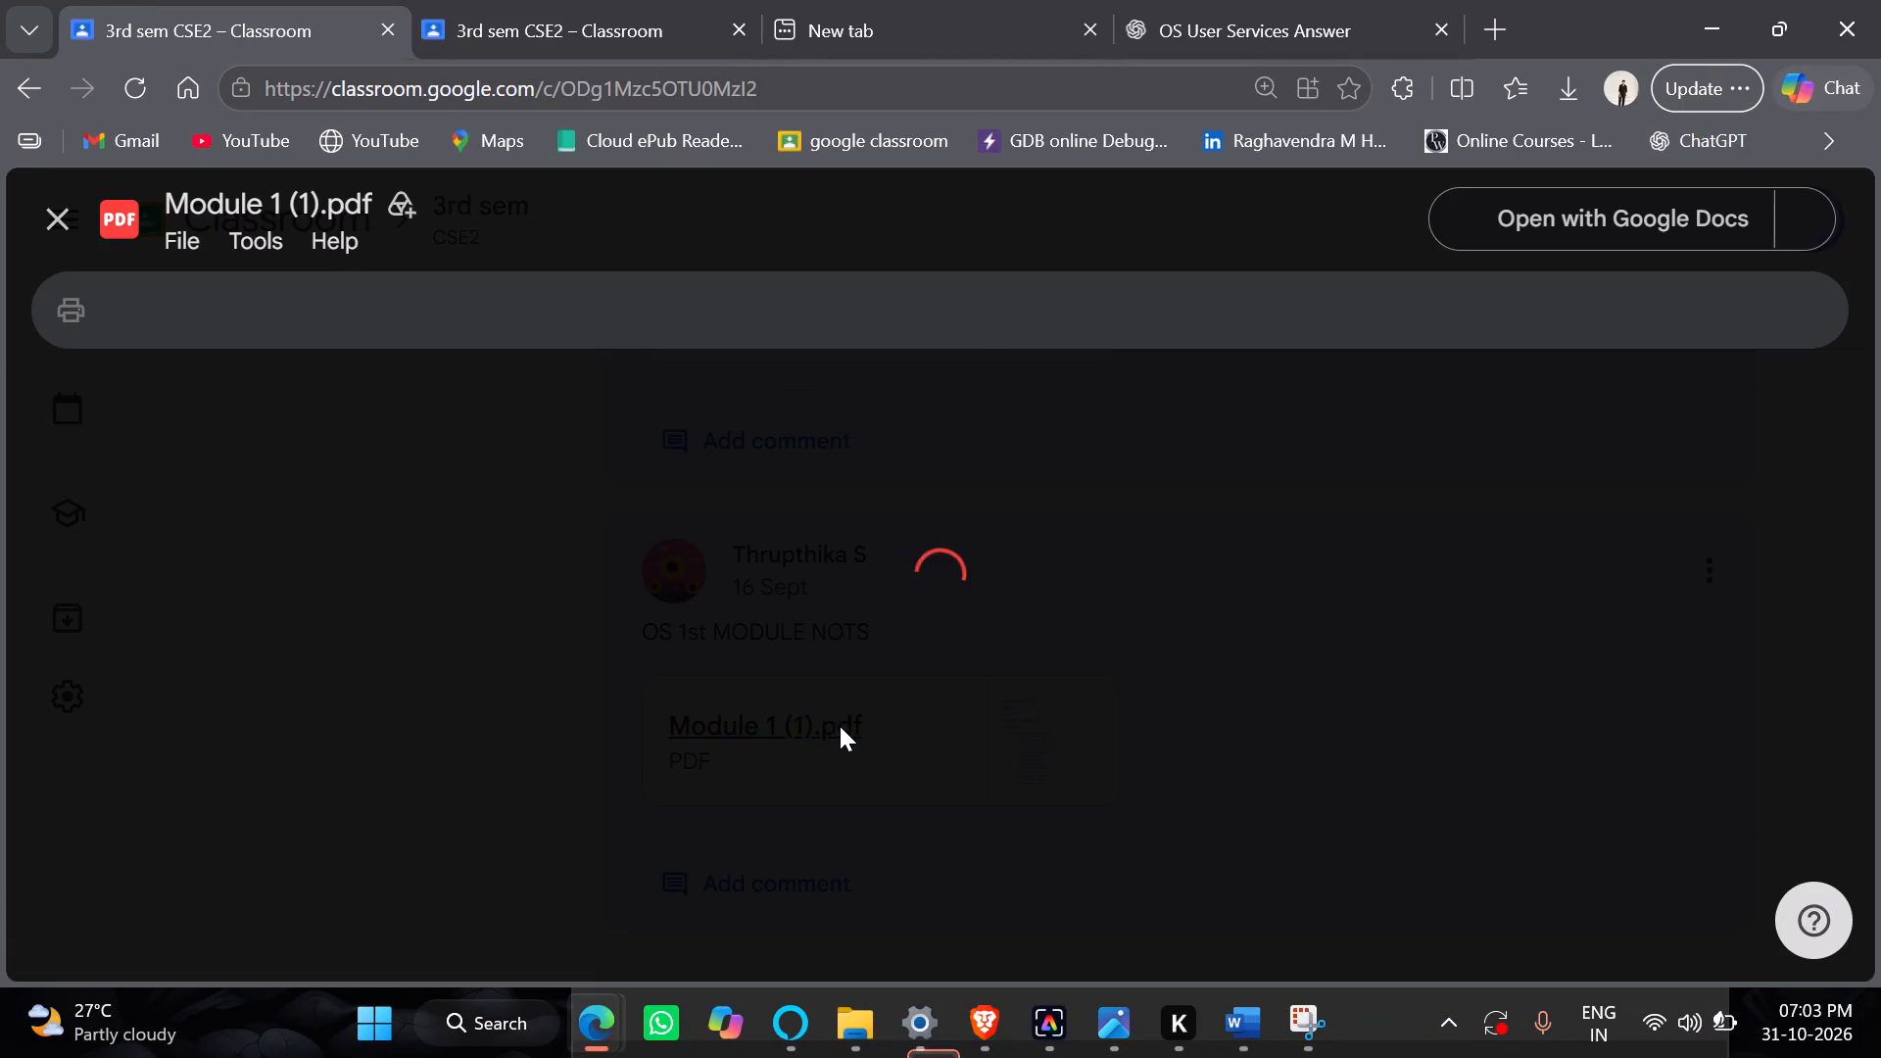
Skim Module 1 (1).pdf from the course contents through the user and system views and storage hierarchy, up to page 6.
scroll(840, 726, down, 3)
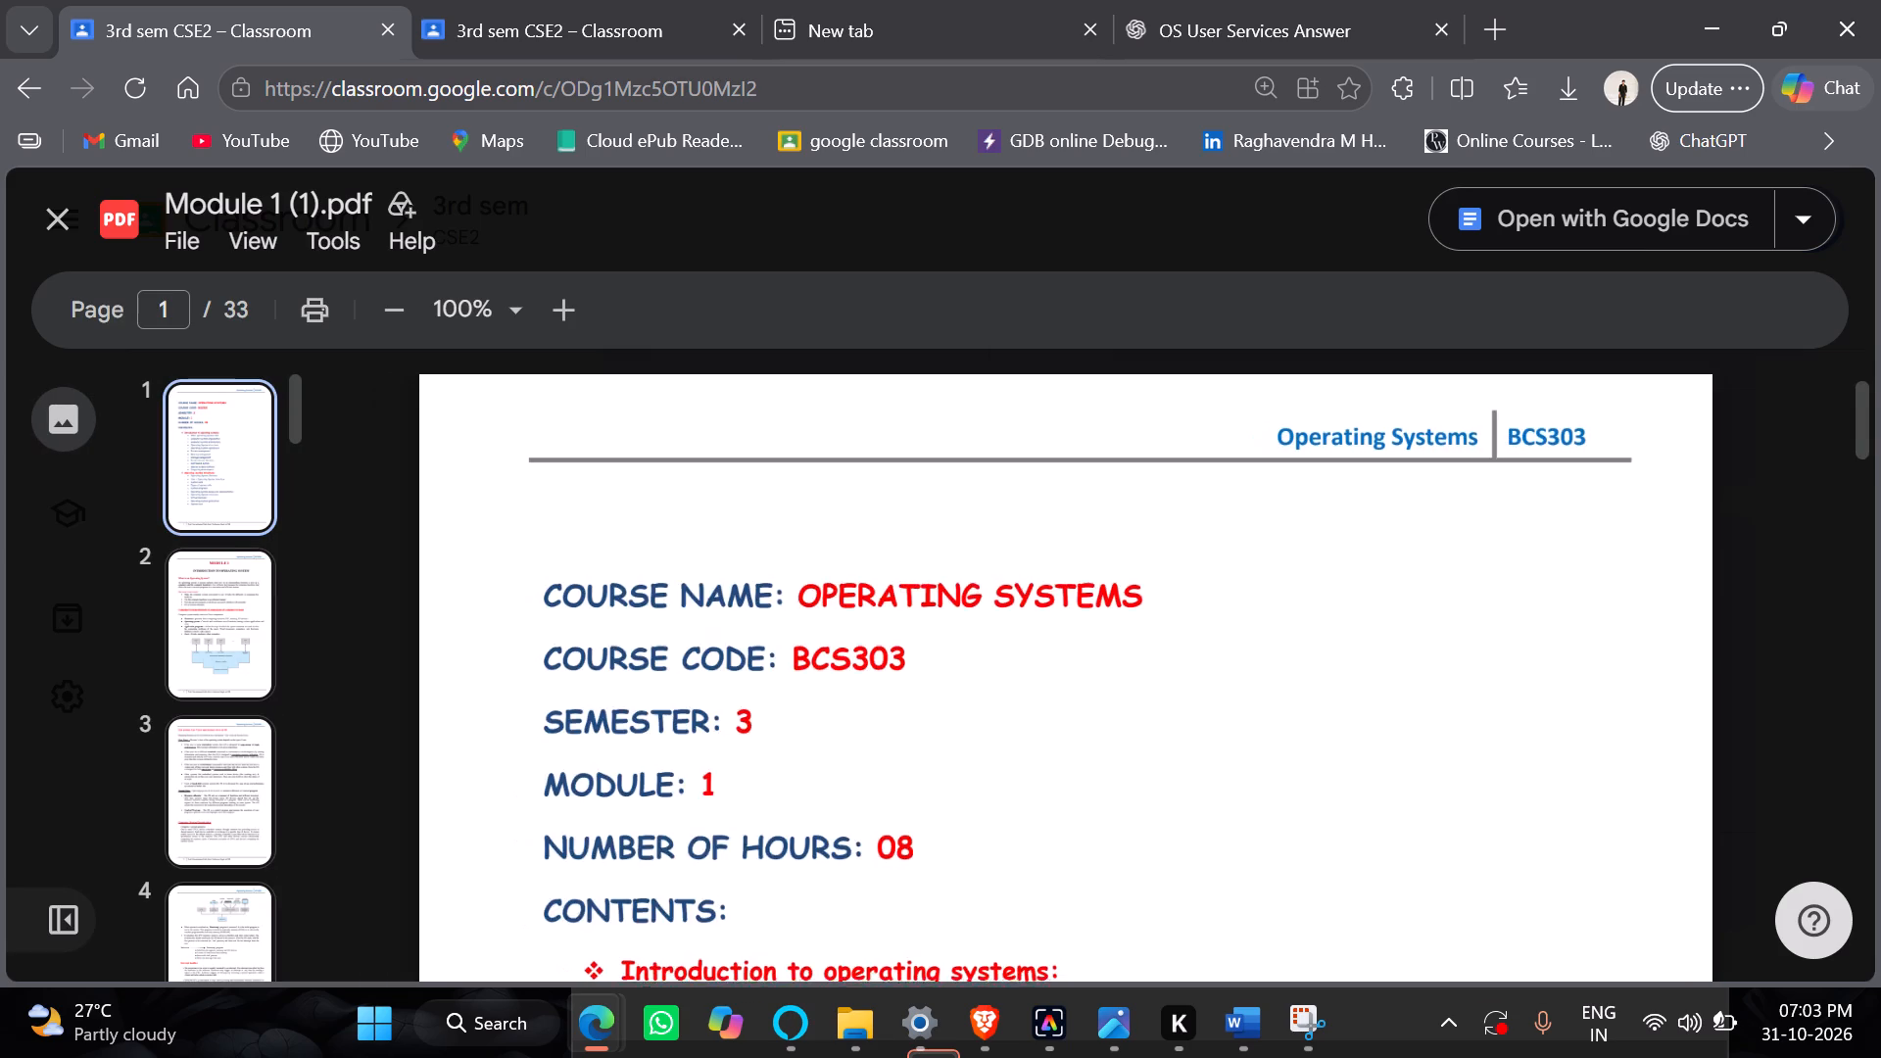
scroll(840, 726, down, 8)
scroll(840, 726, down, 13)
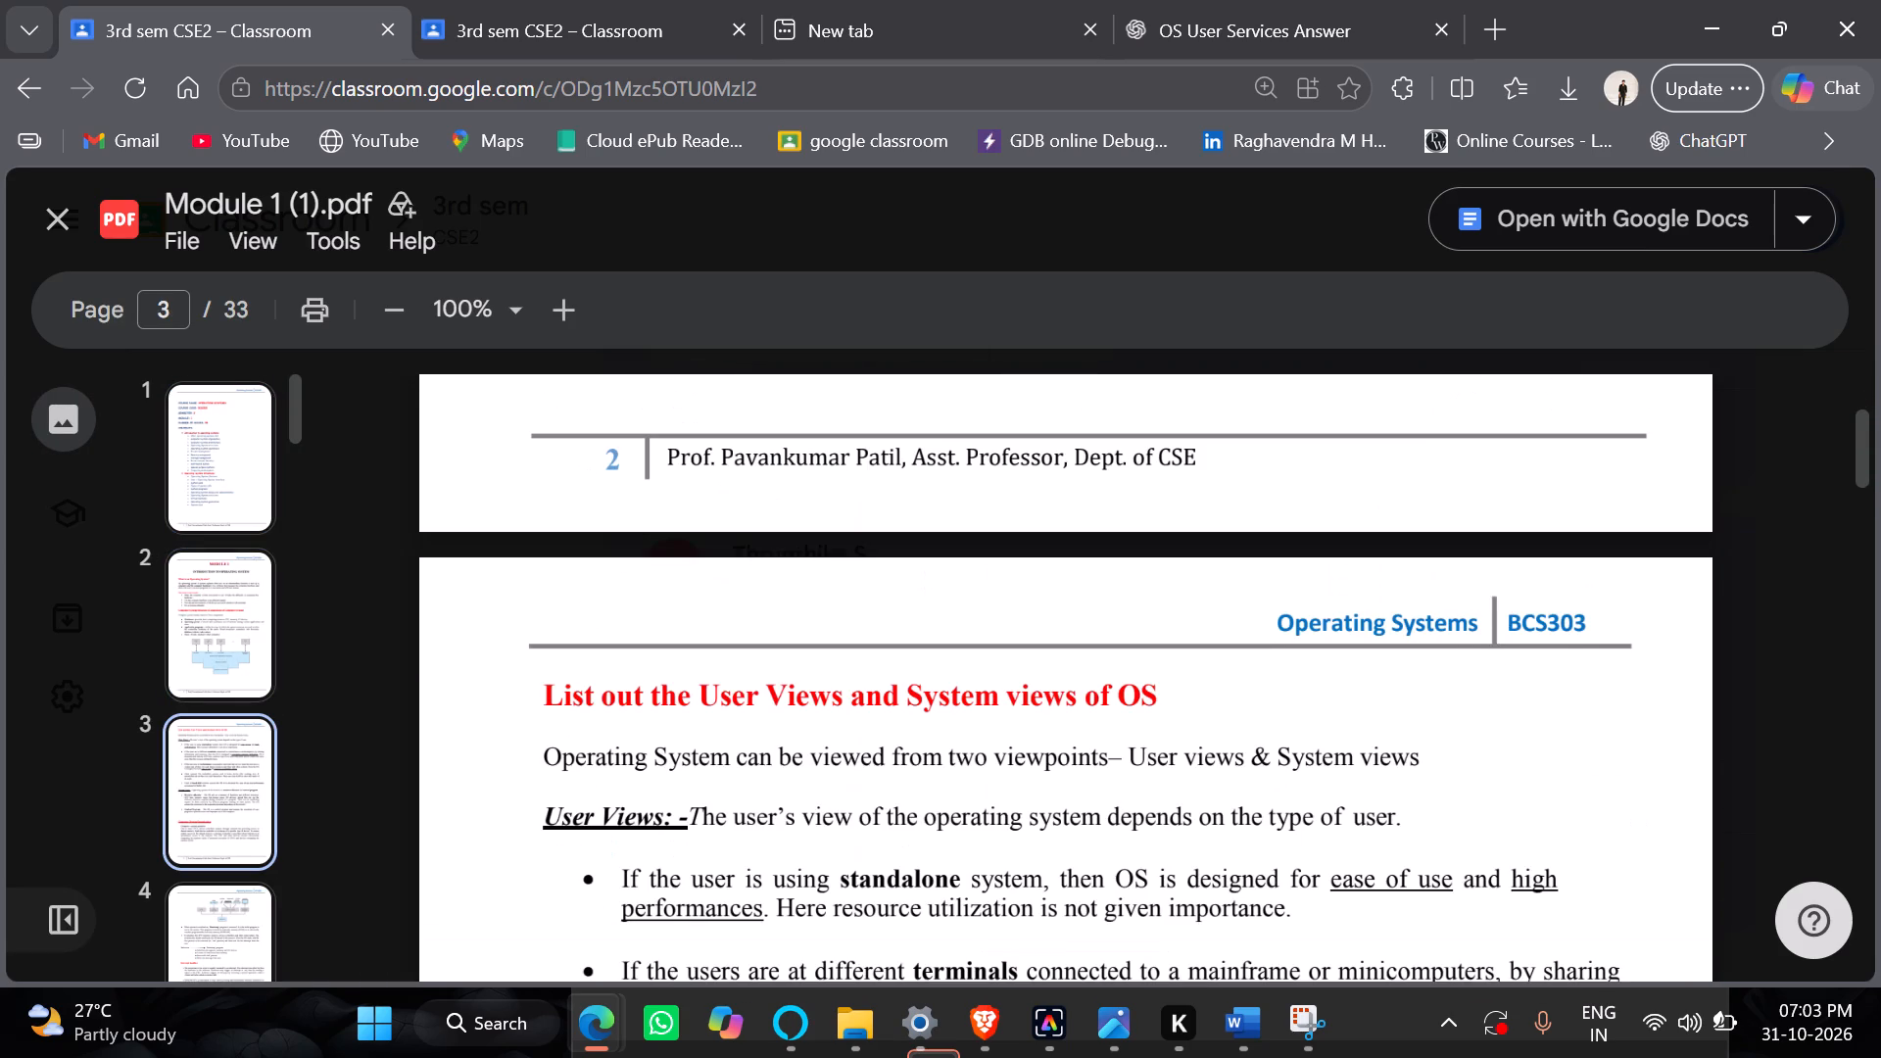
click(178, 942)
scroll(984, 704, down, 4)
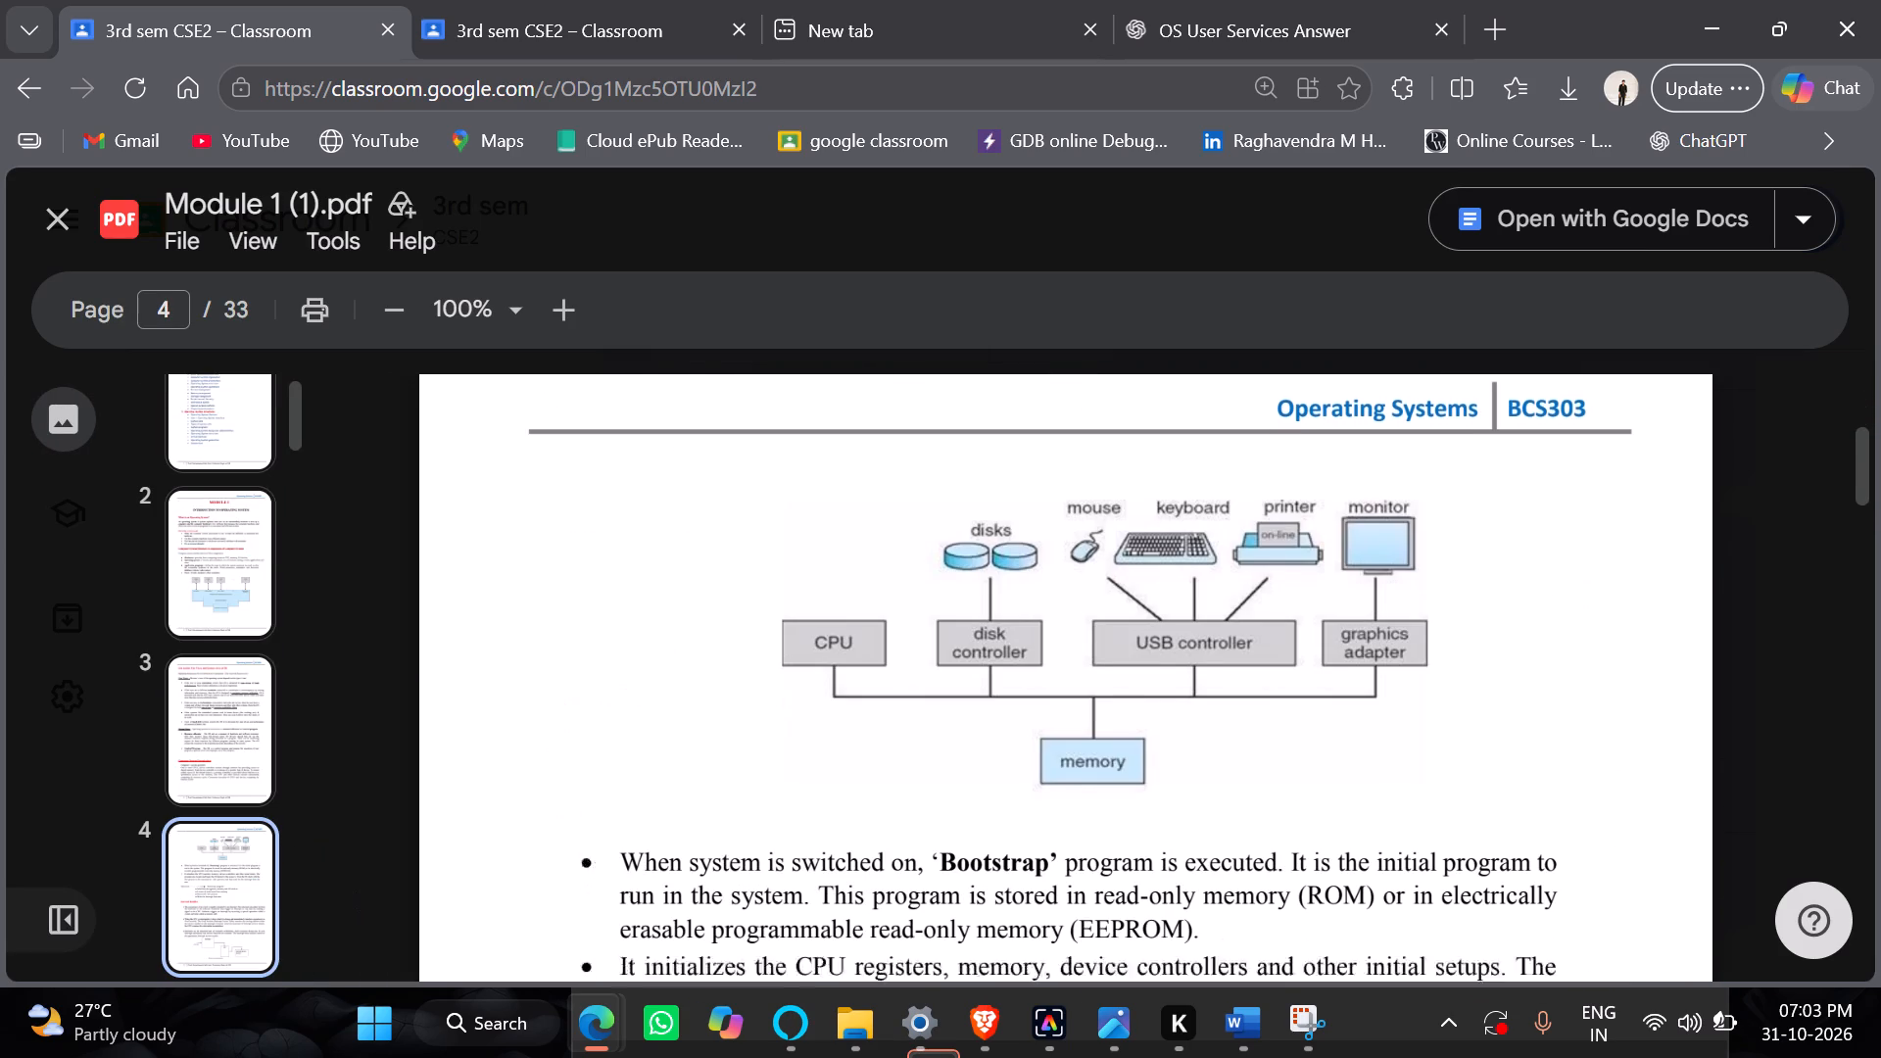
scroll(984, 704, down, 16)
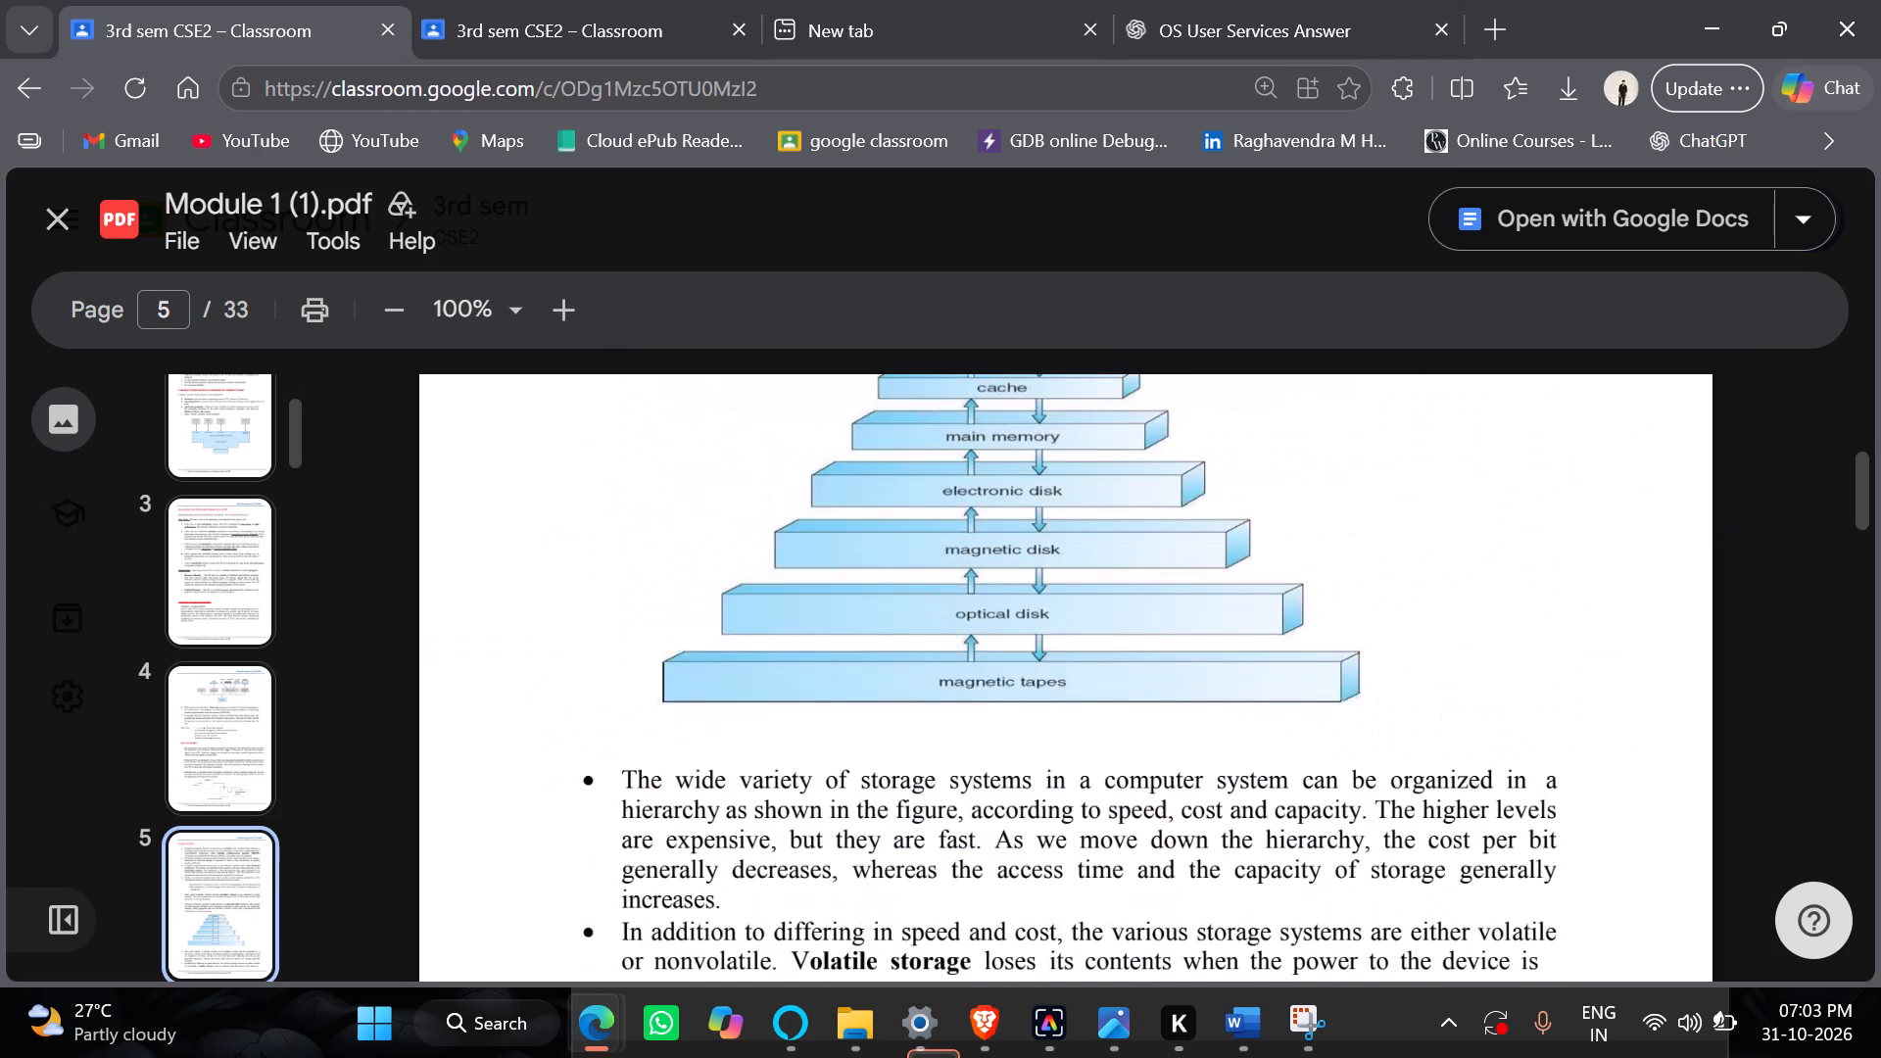
scroll(988, 738, down, 17)
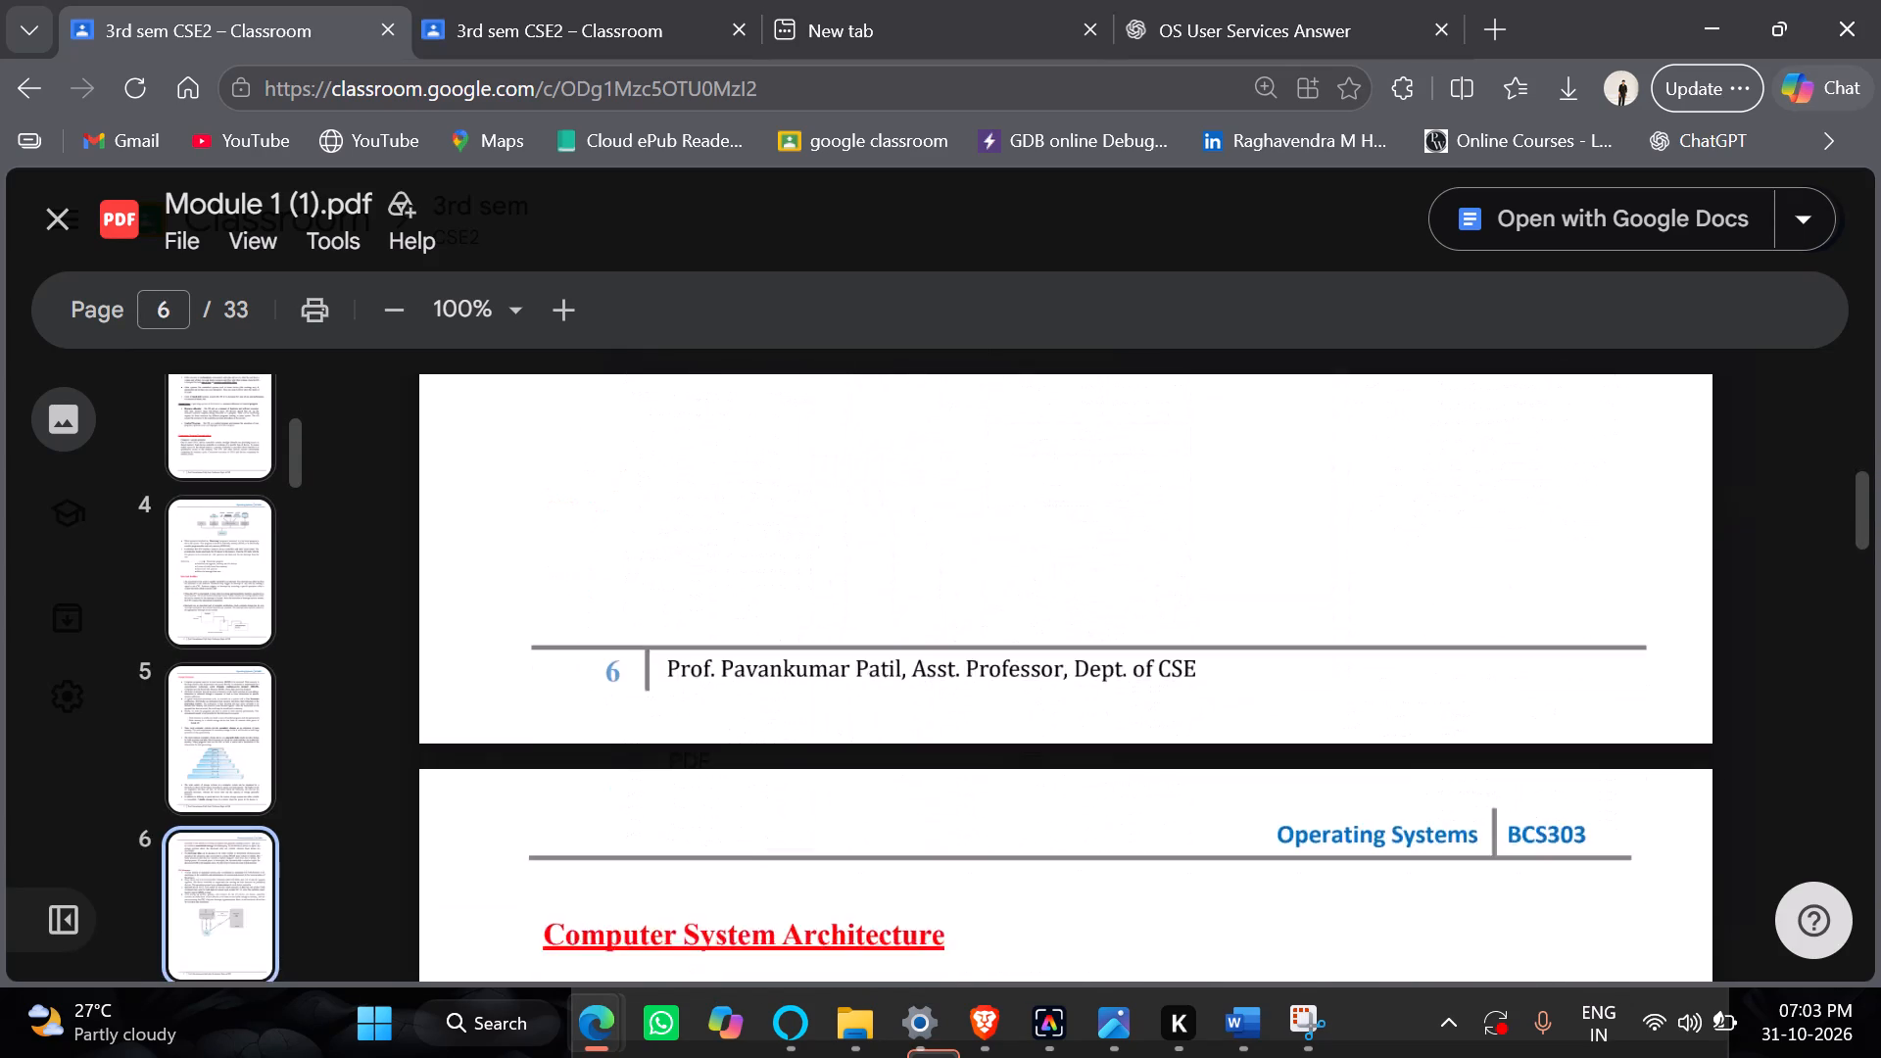
Skim the Computer System Architecture and Operating System Structure sections, covering multiprocessor systems and multiprogramming on pages 7 to 9.
scroll(987, 738, down, 5)
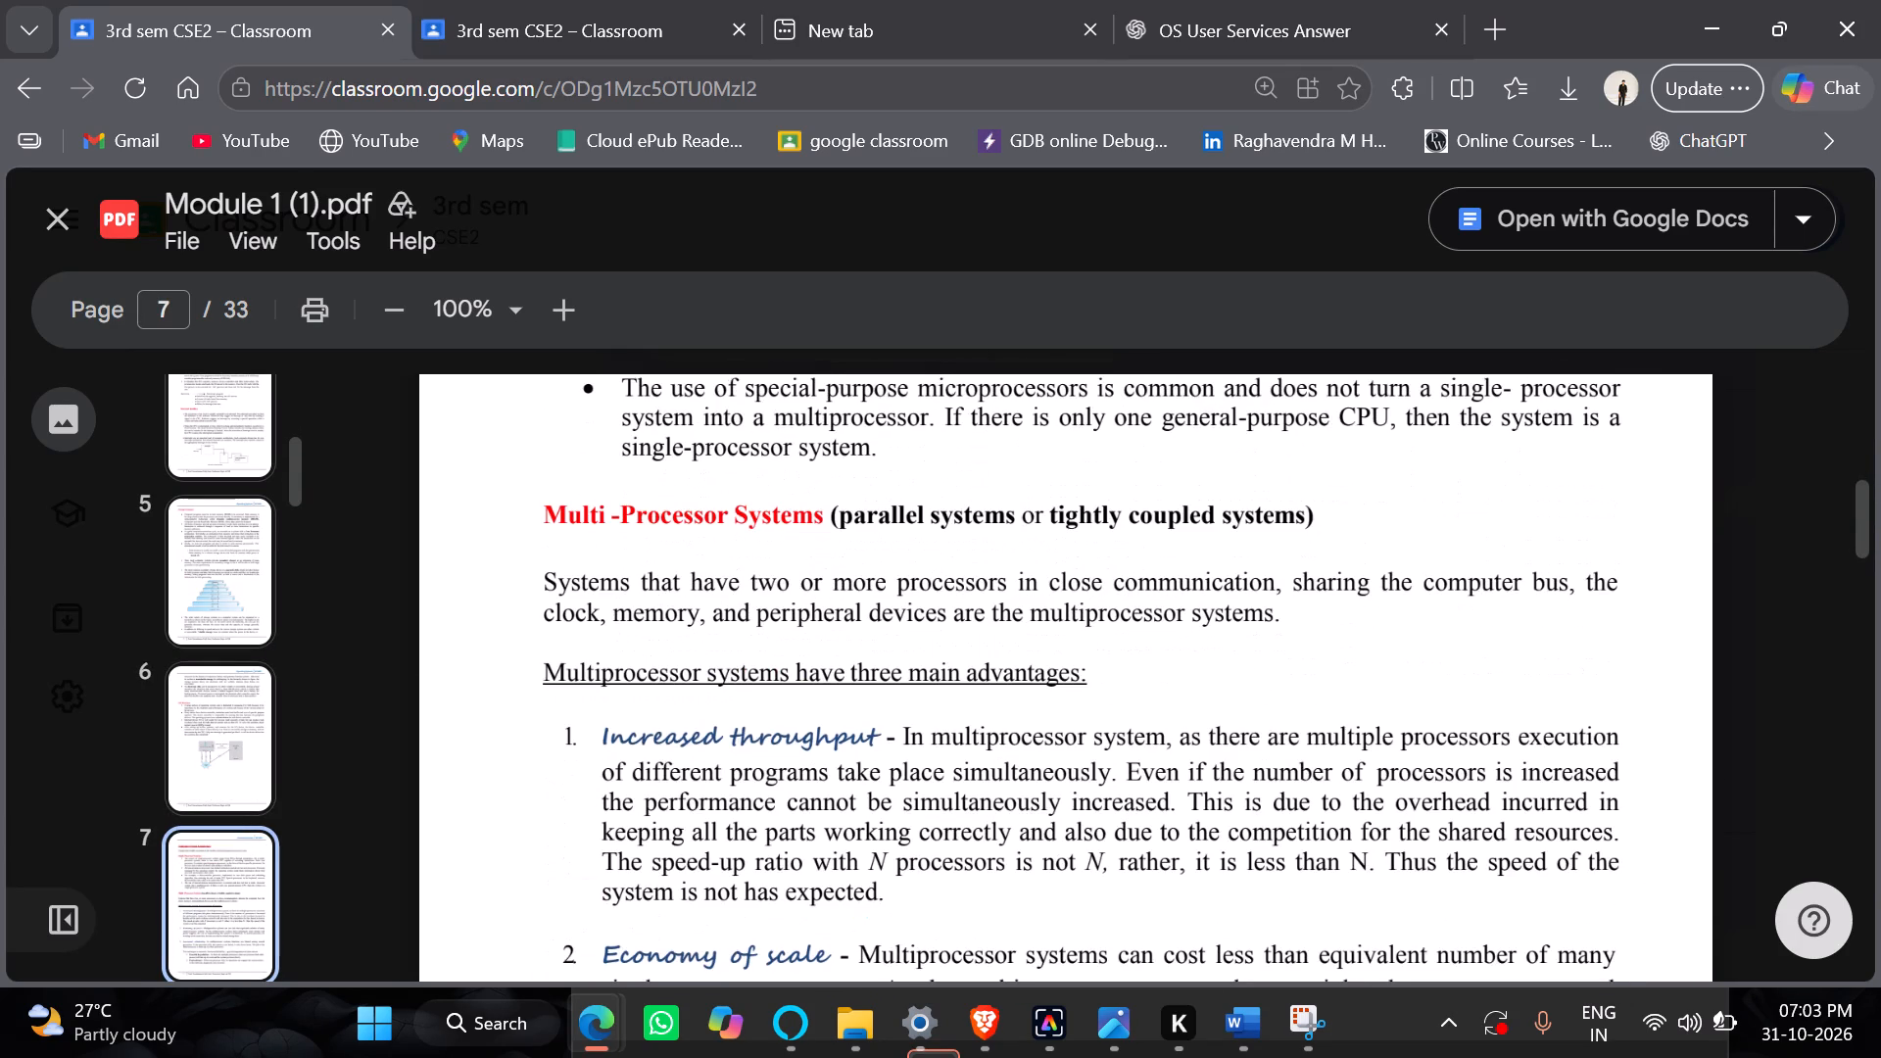
scroll(987, 738, down, 6)
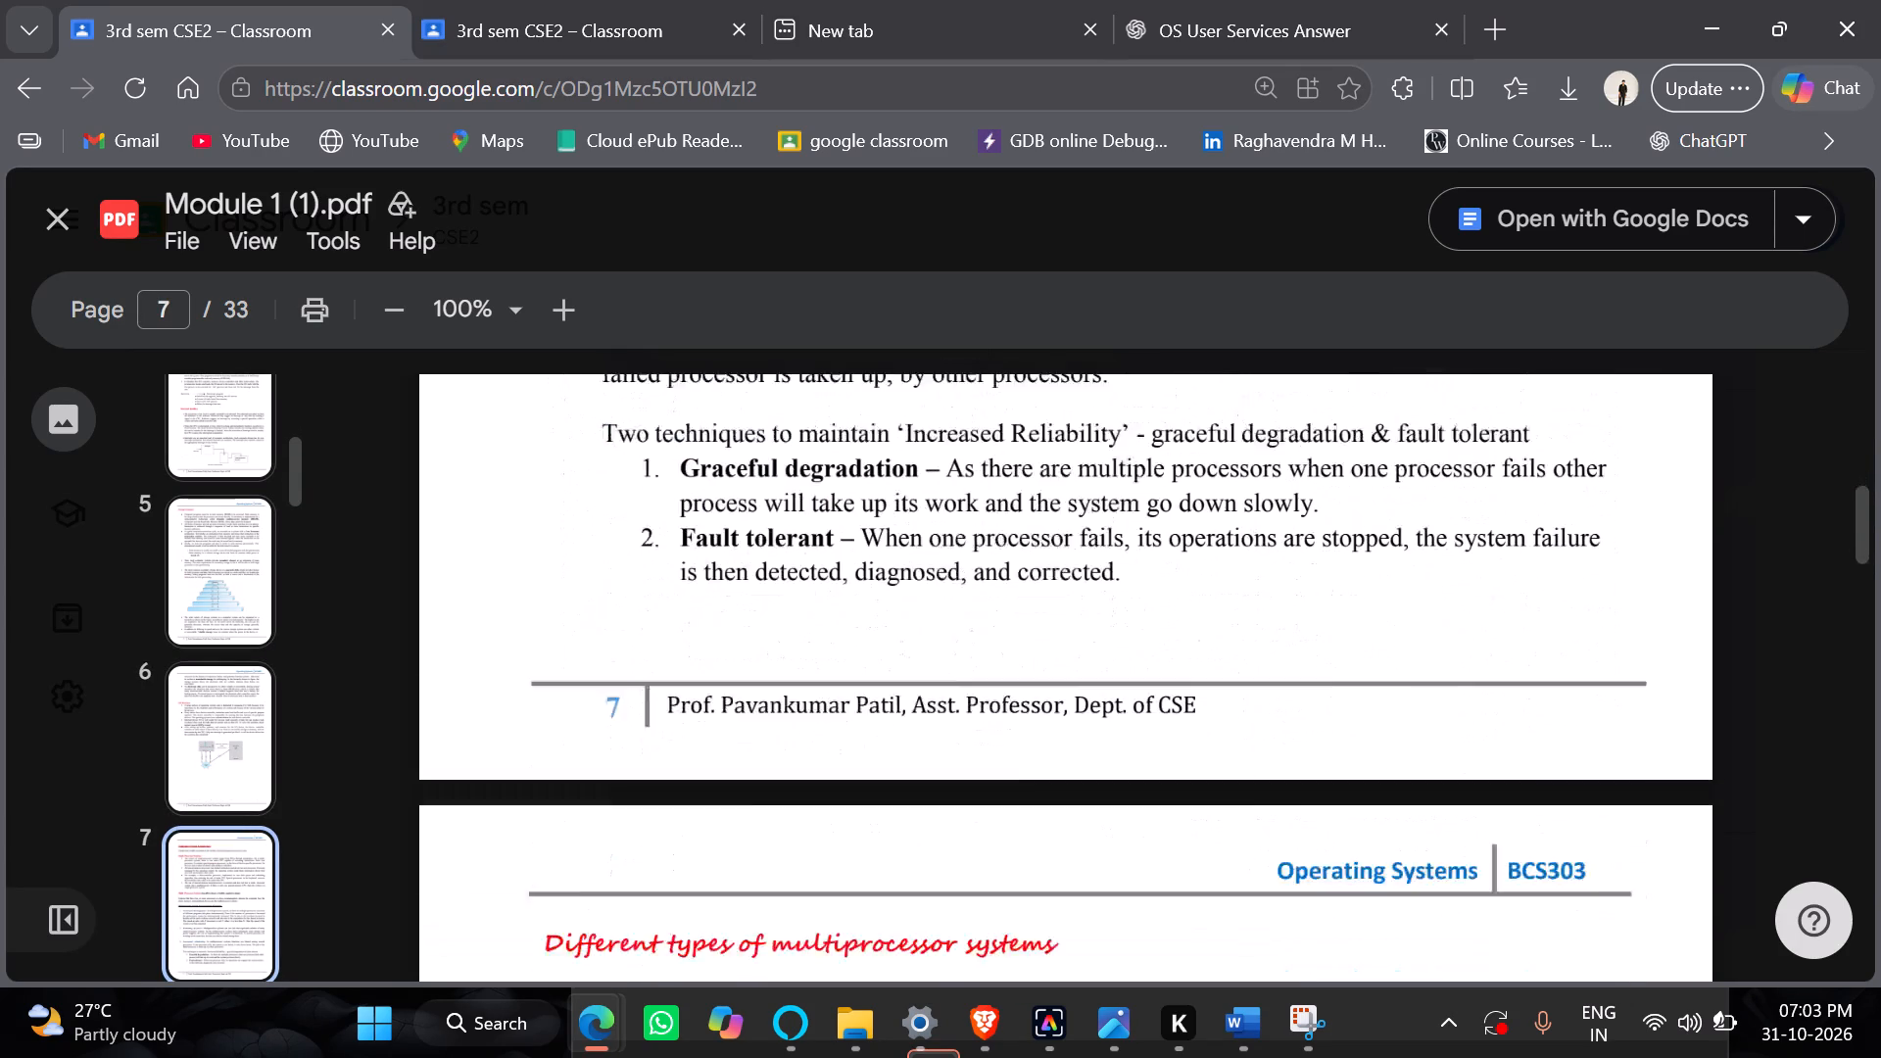
scroll(987, 738, down, 6)
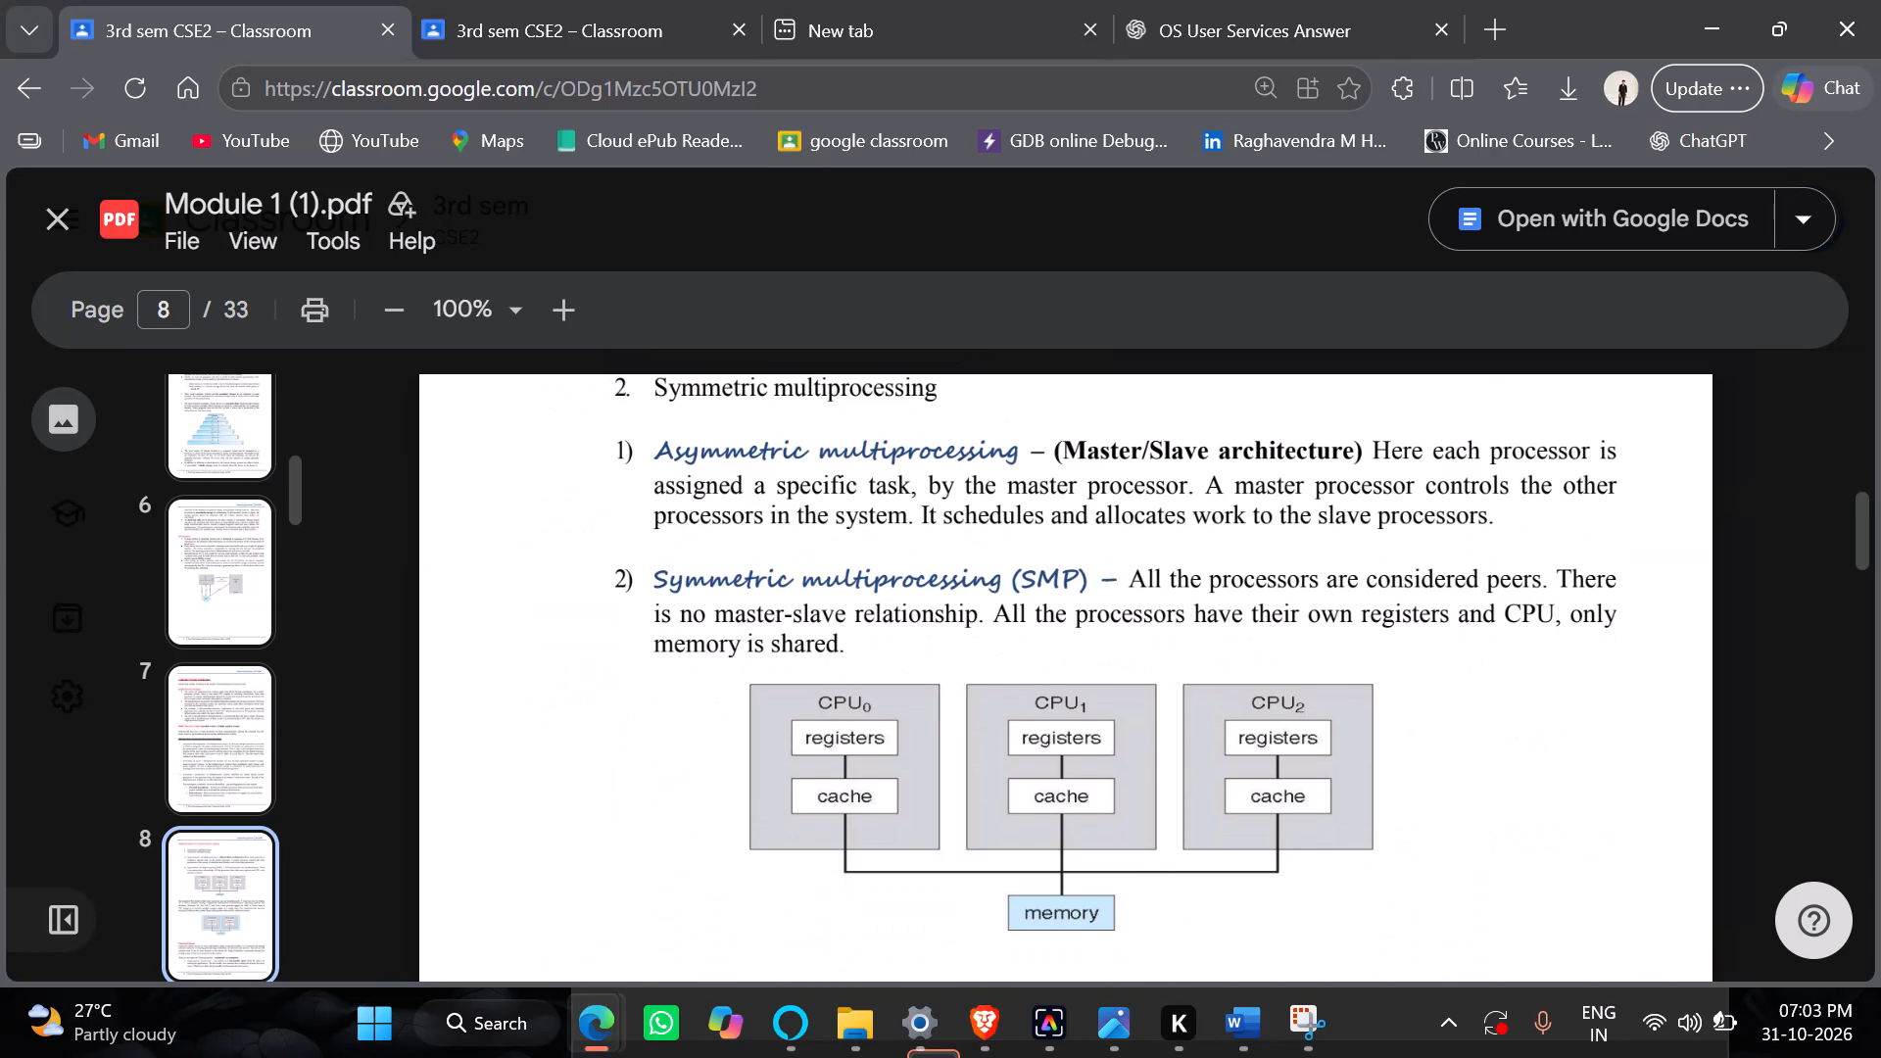
scroll(987, 738, down, 11)
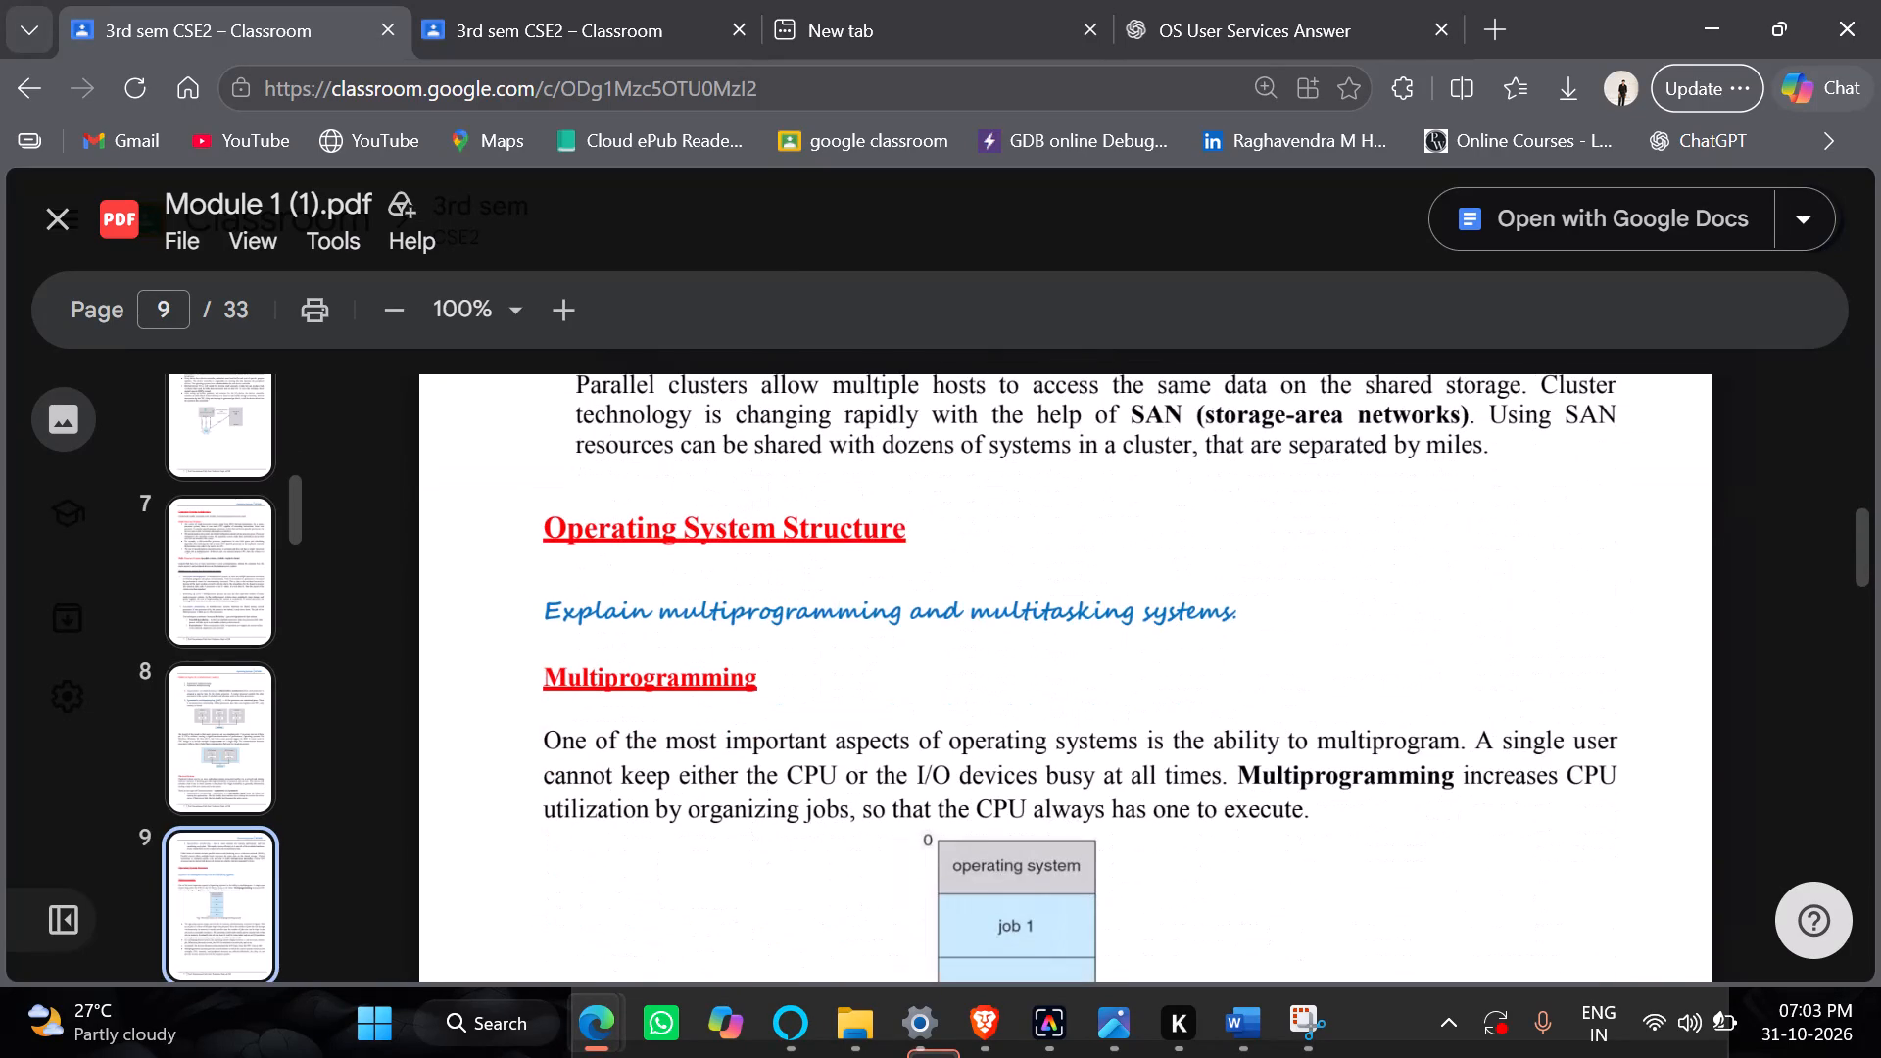
scroll(987, 738, down, 6)
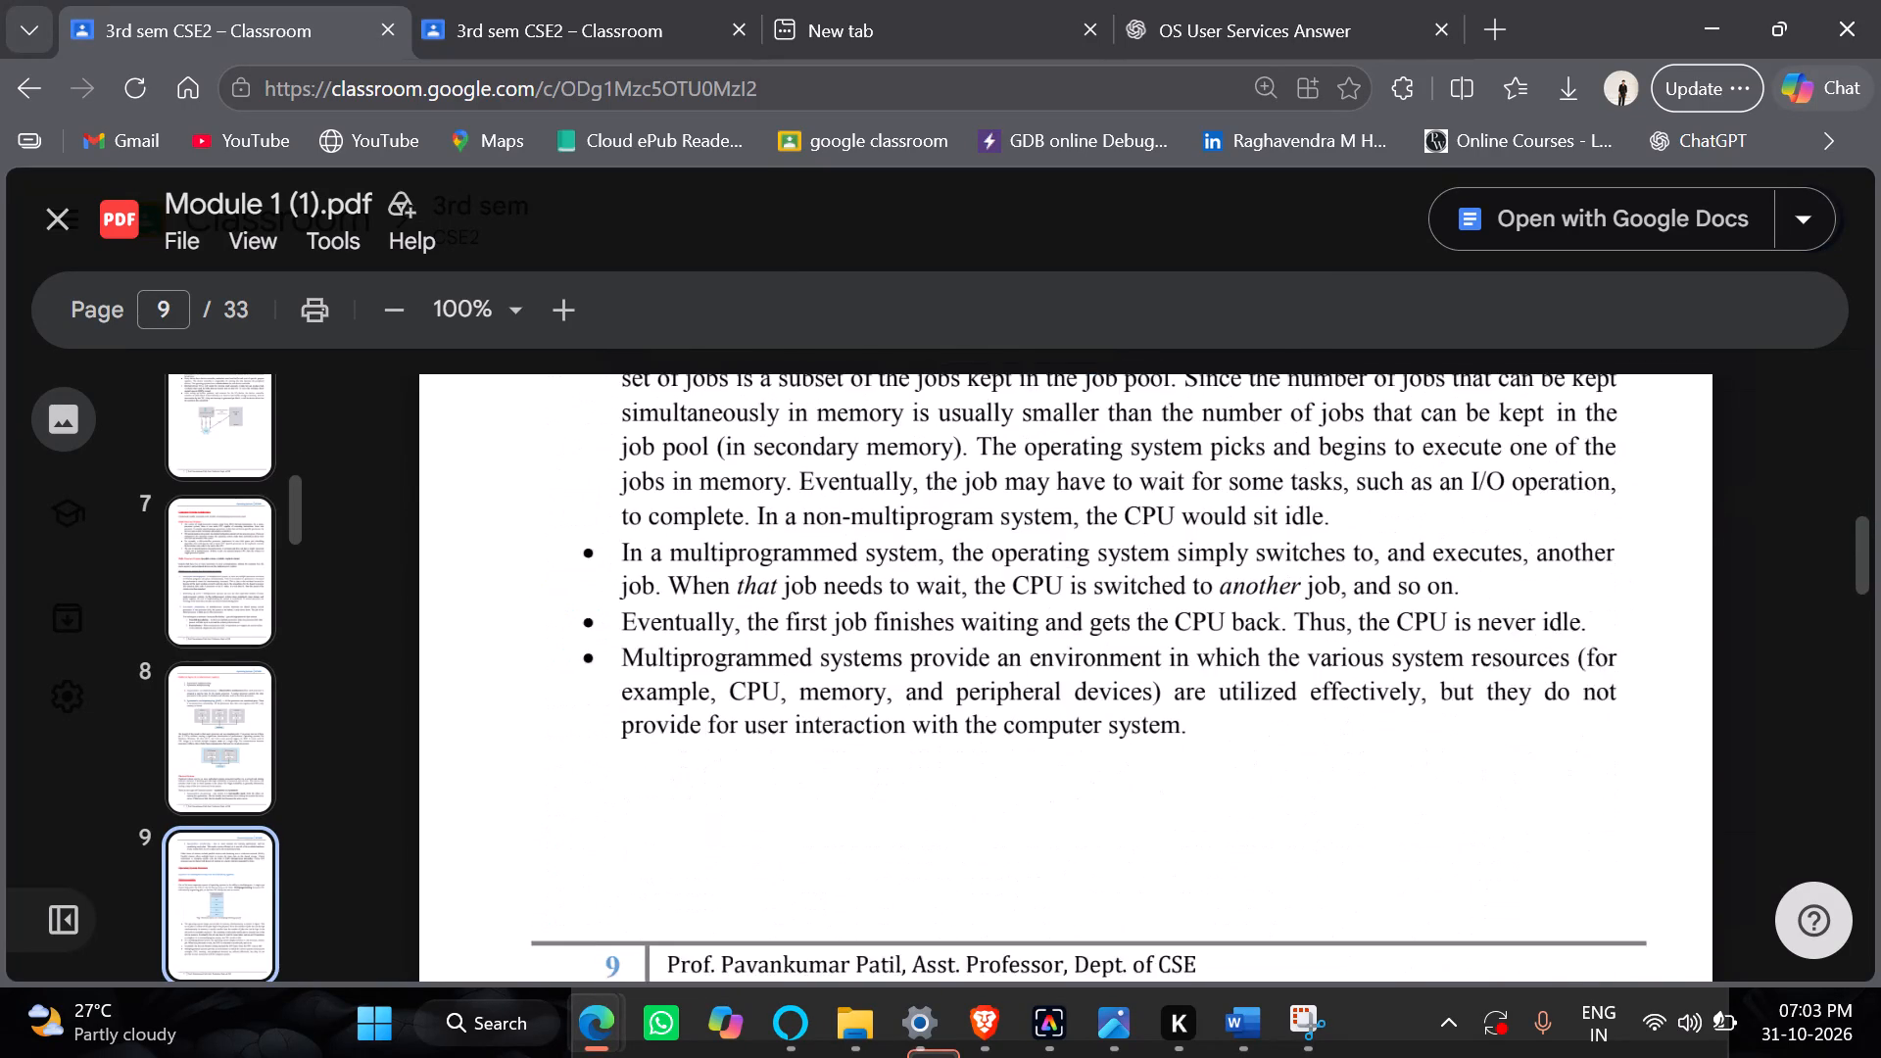
Skim pages 10 to 12 on multiprocessor systems, Operating-System Operations, user and kernel modes, and memory management.
scroll(987, 738, down, 10)
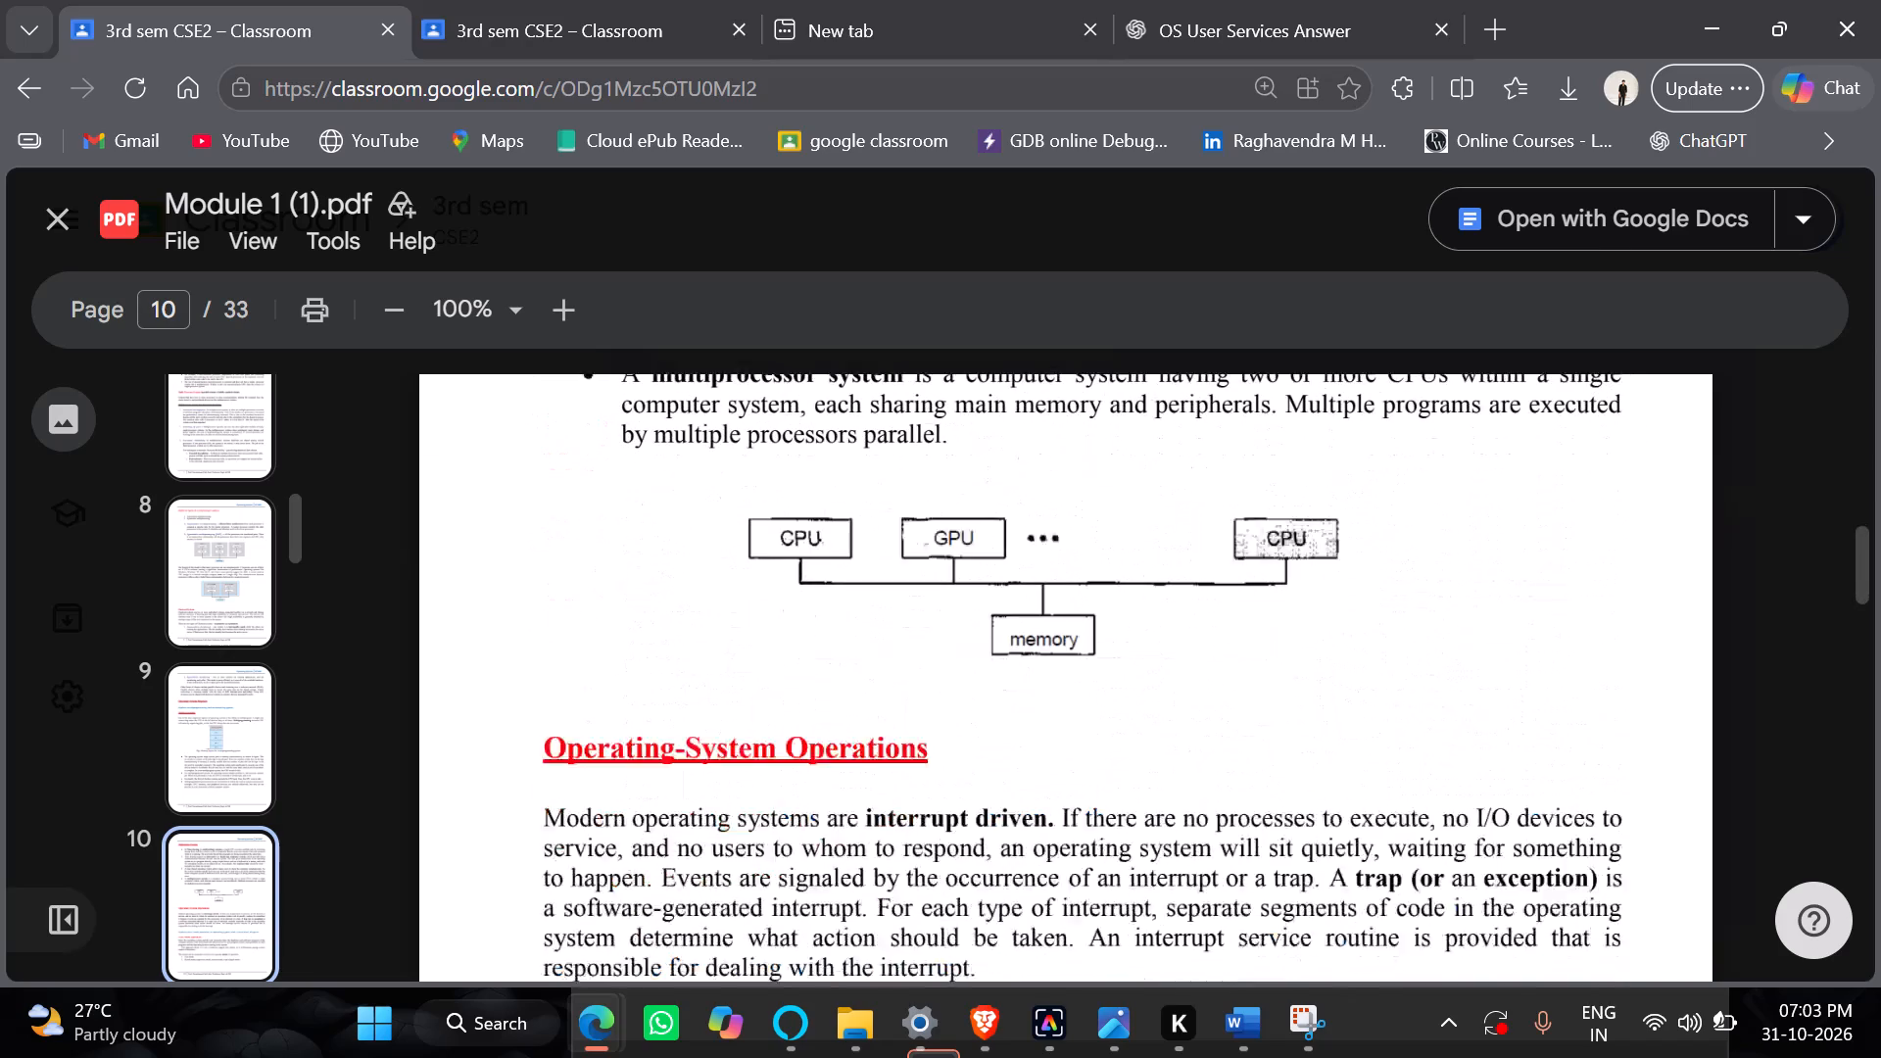
scroll(987, 738, down, 4)
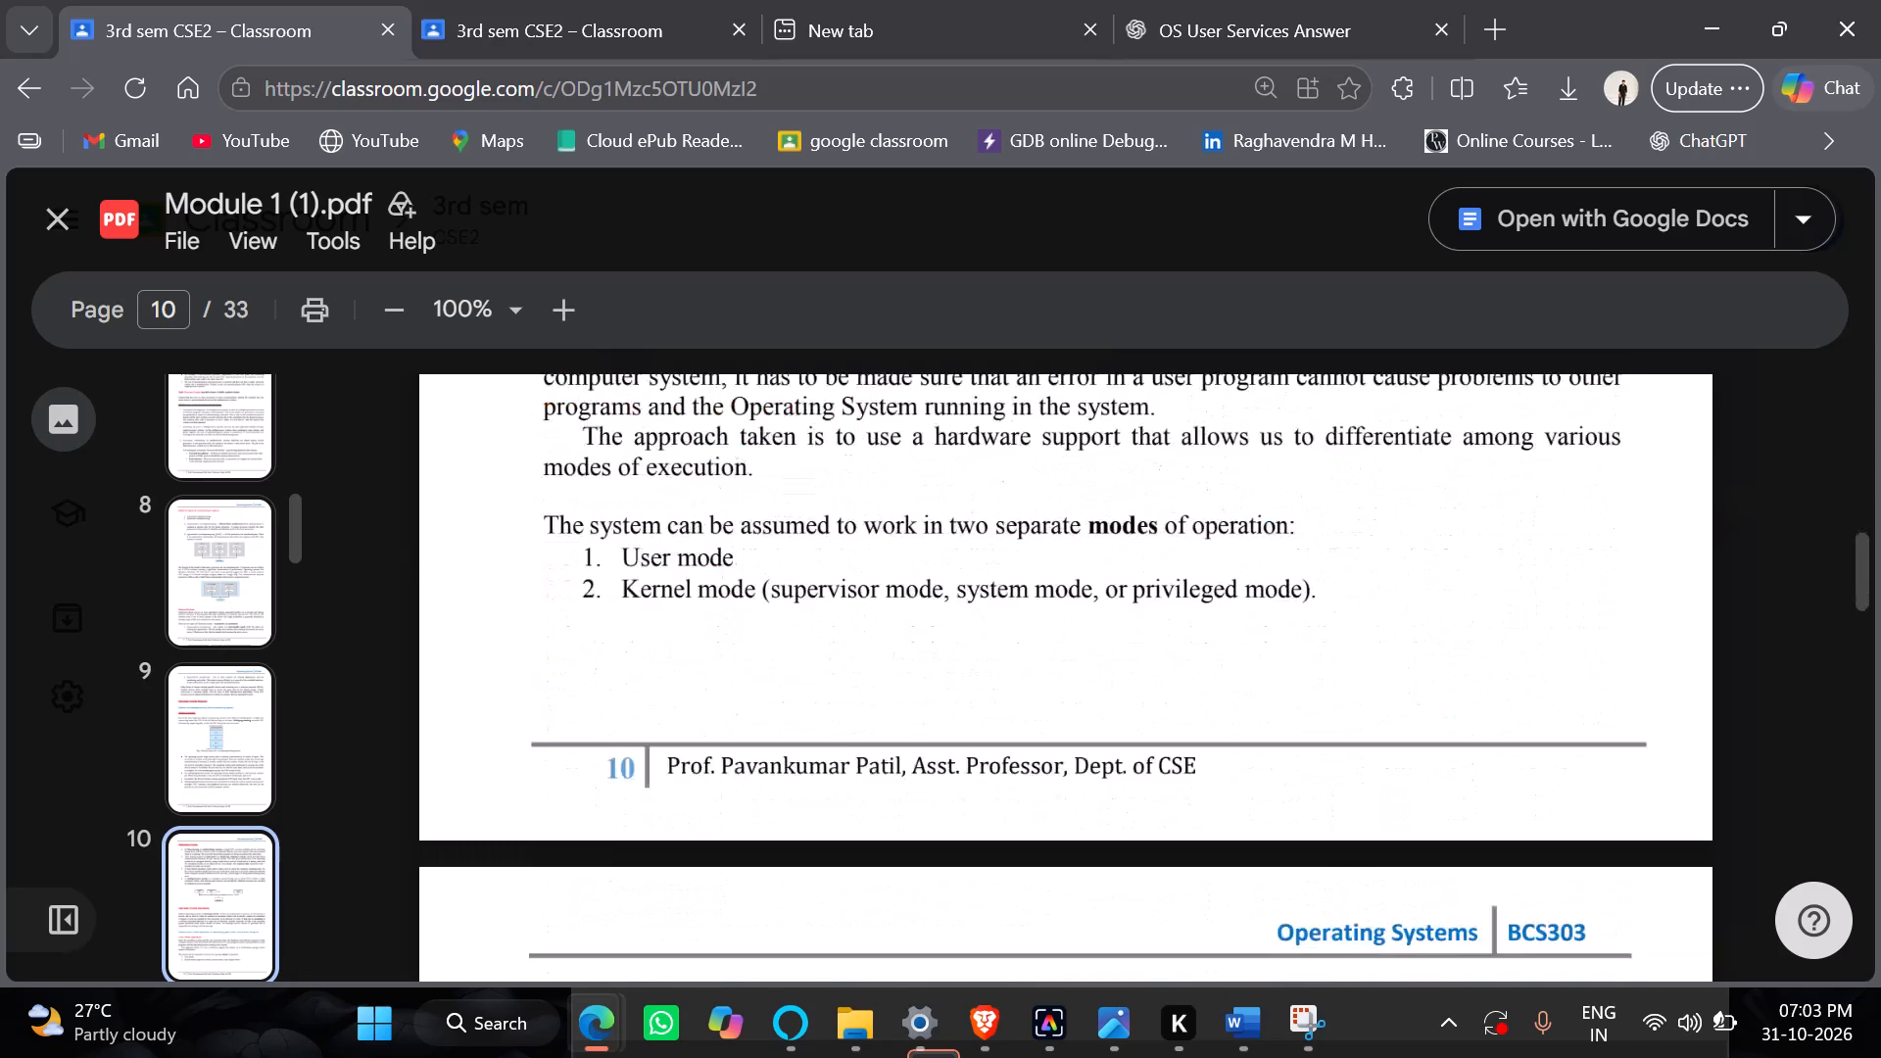
scroll(987, 738, down, 20)
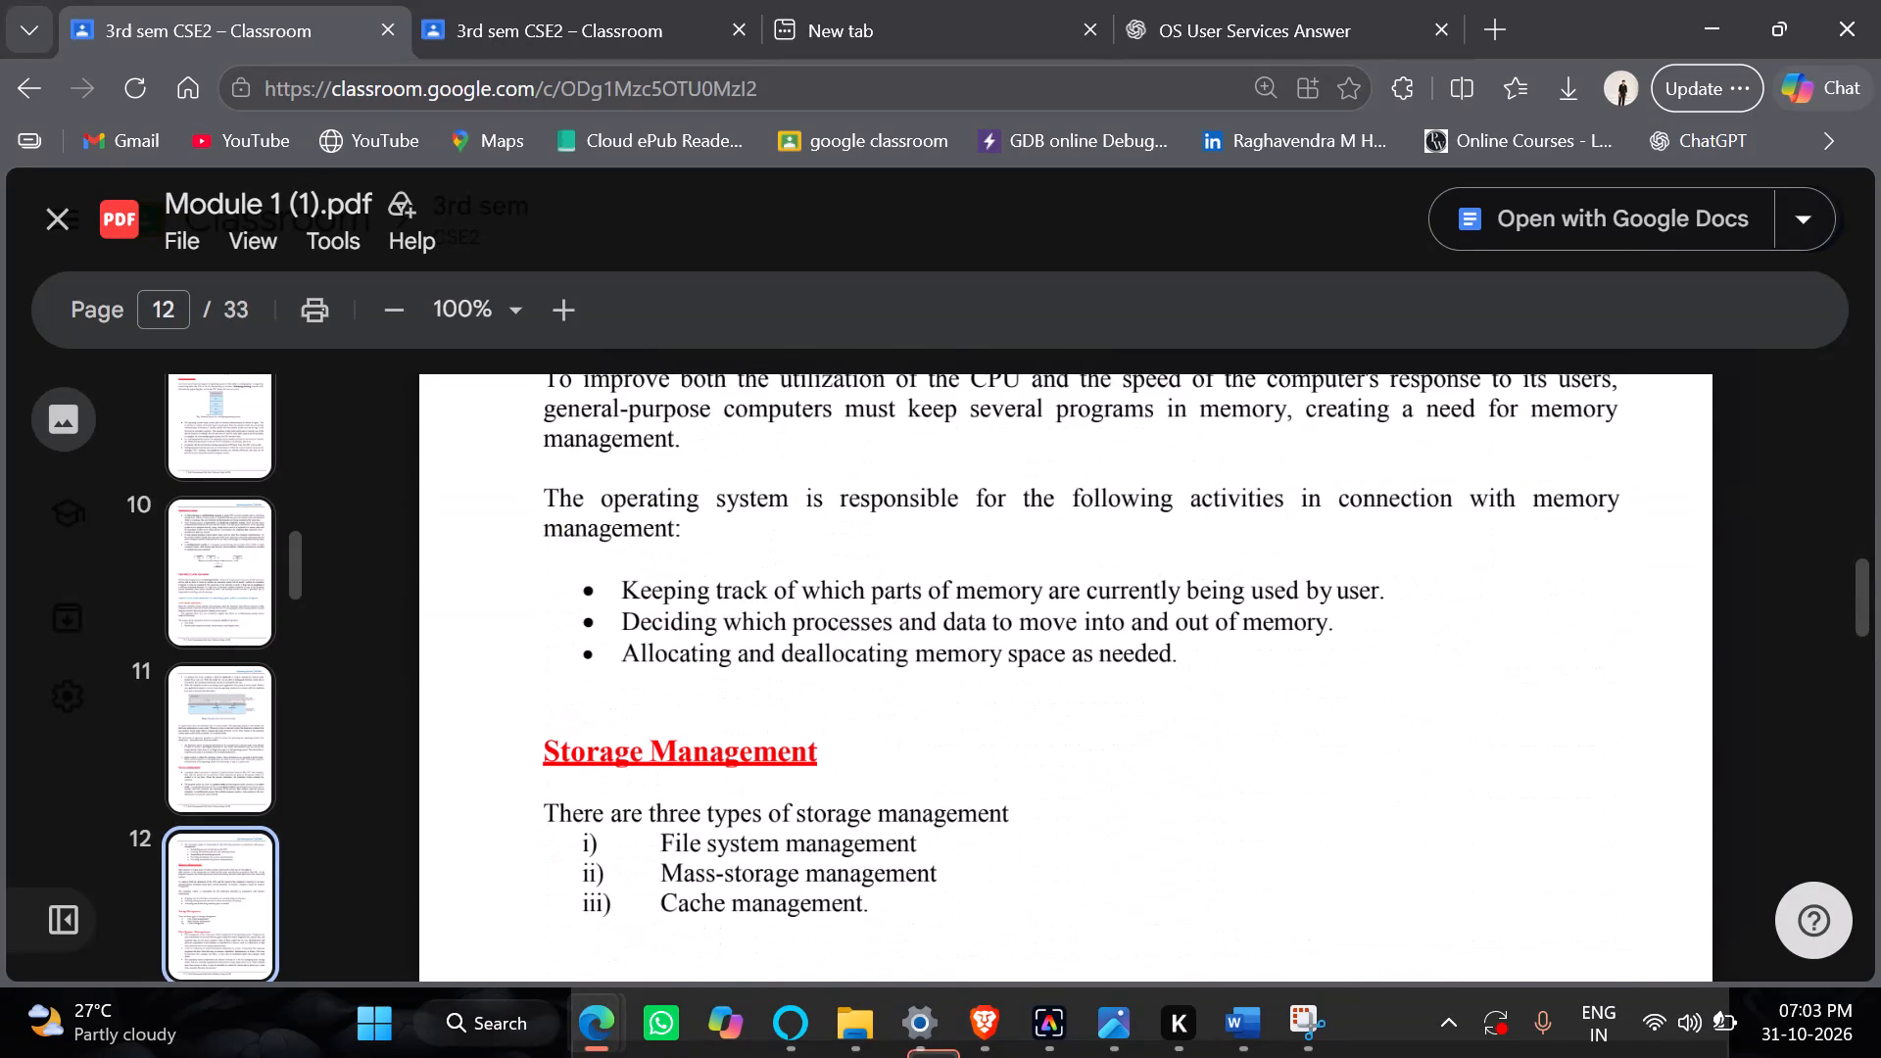
Skim the storage management, Protection and Security, and Multimedia Systems sections through page 15.
scroll(987, 738, down, 10)
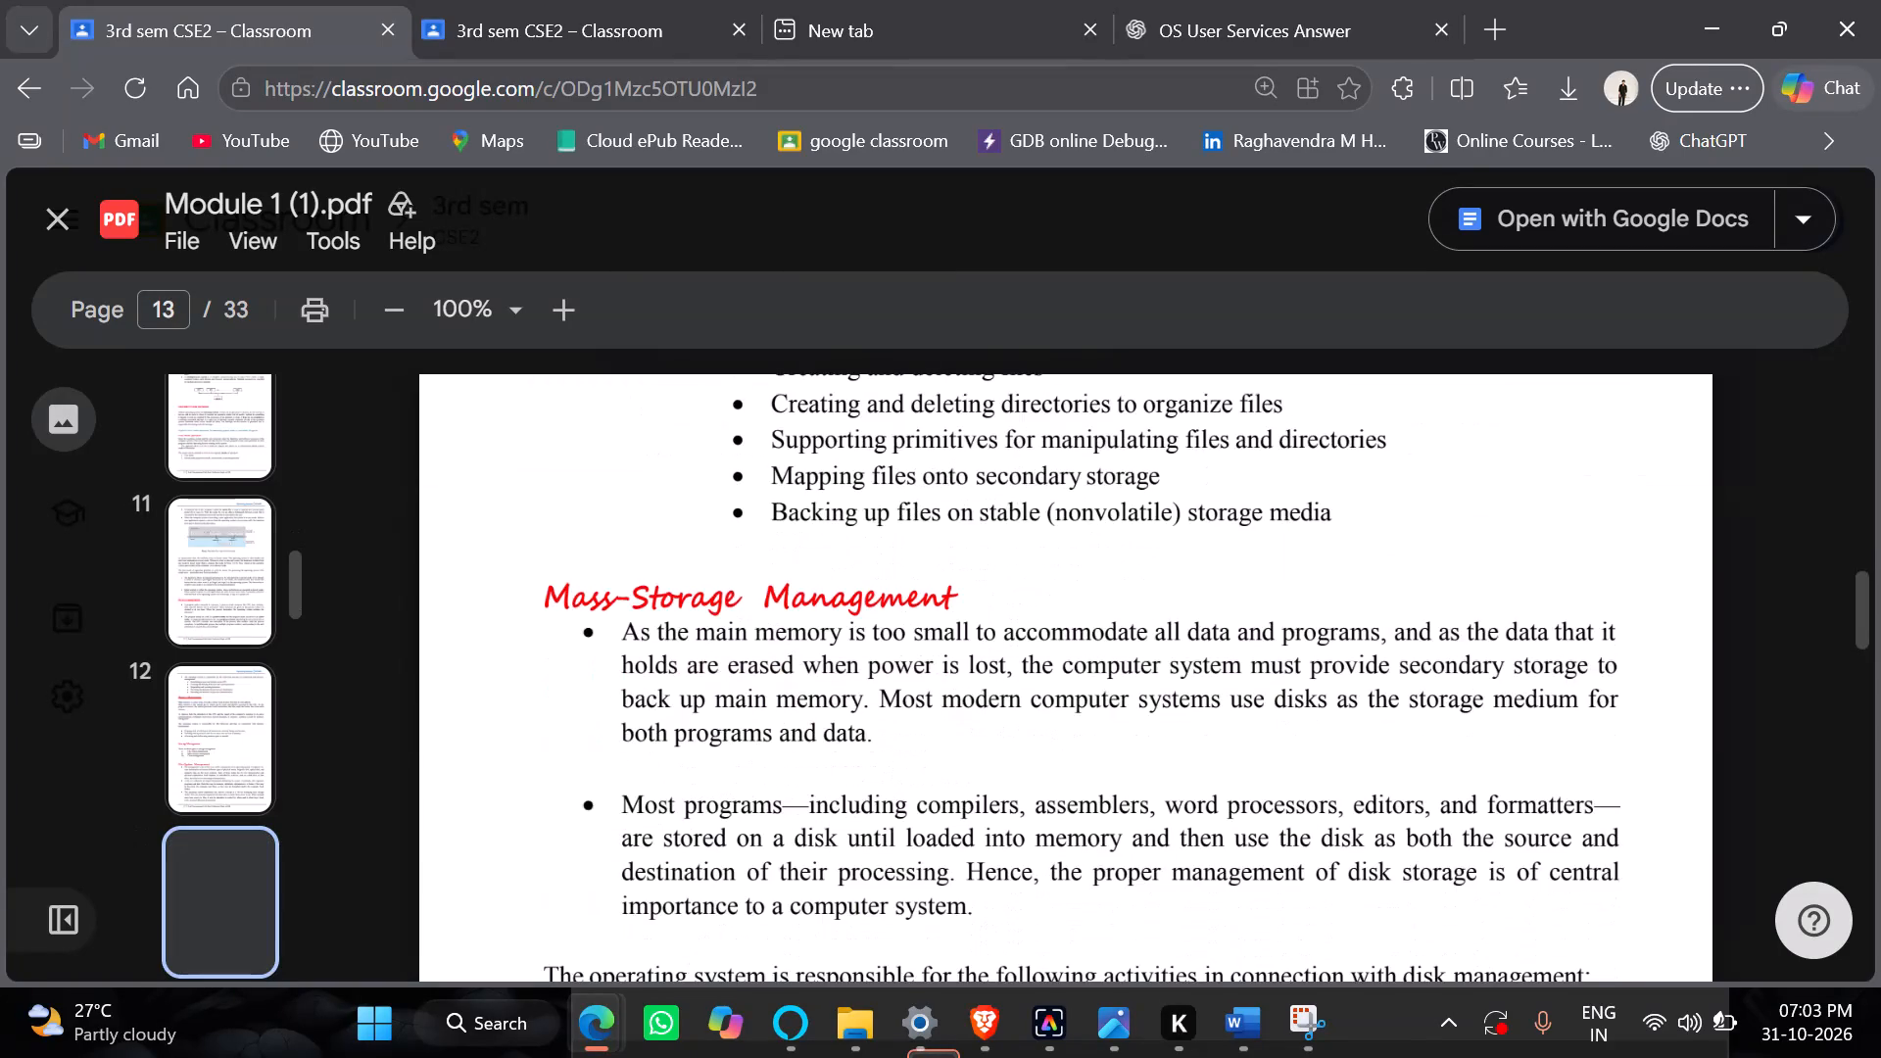
scroll(987, 738, down, 10)
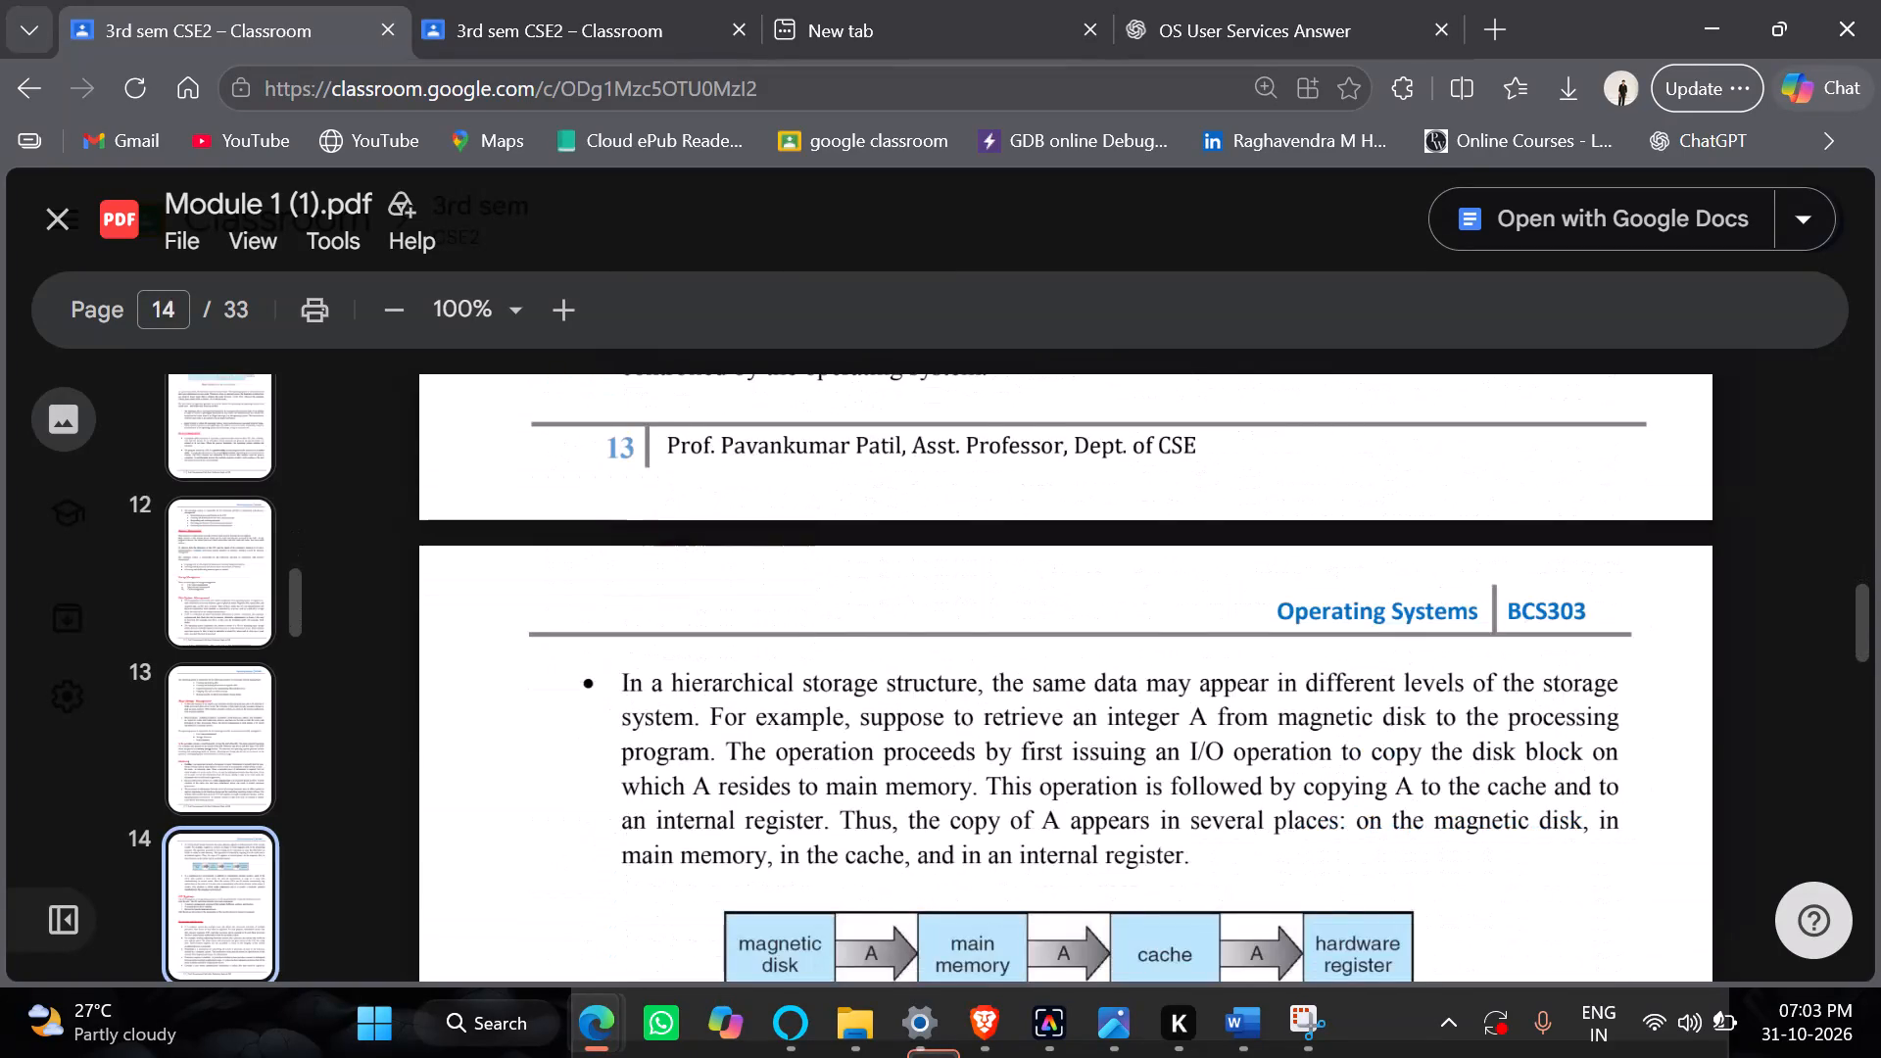
scroll(987, 738, down, 9)
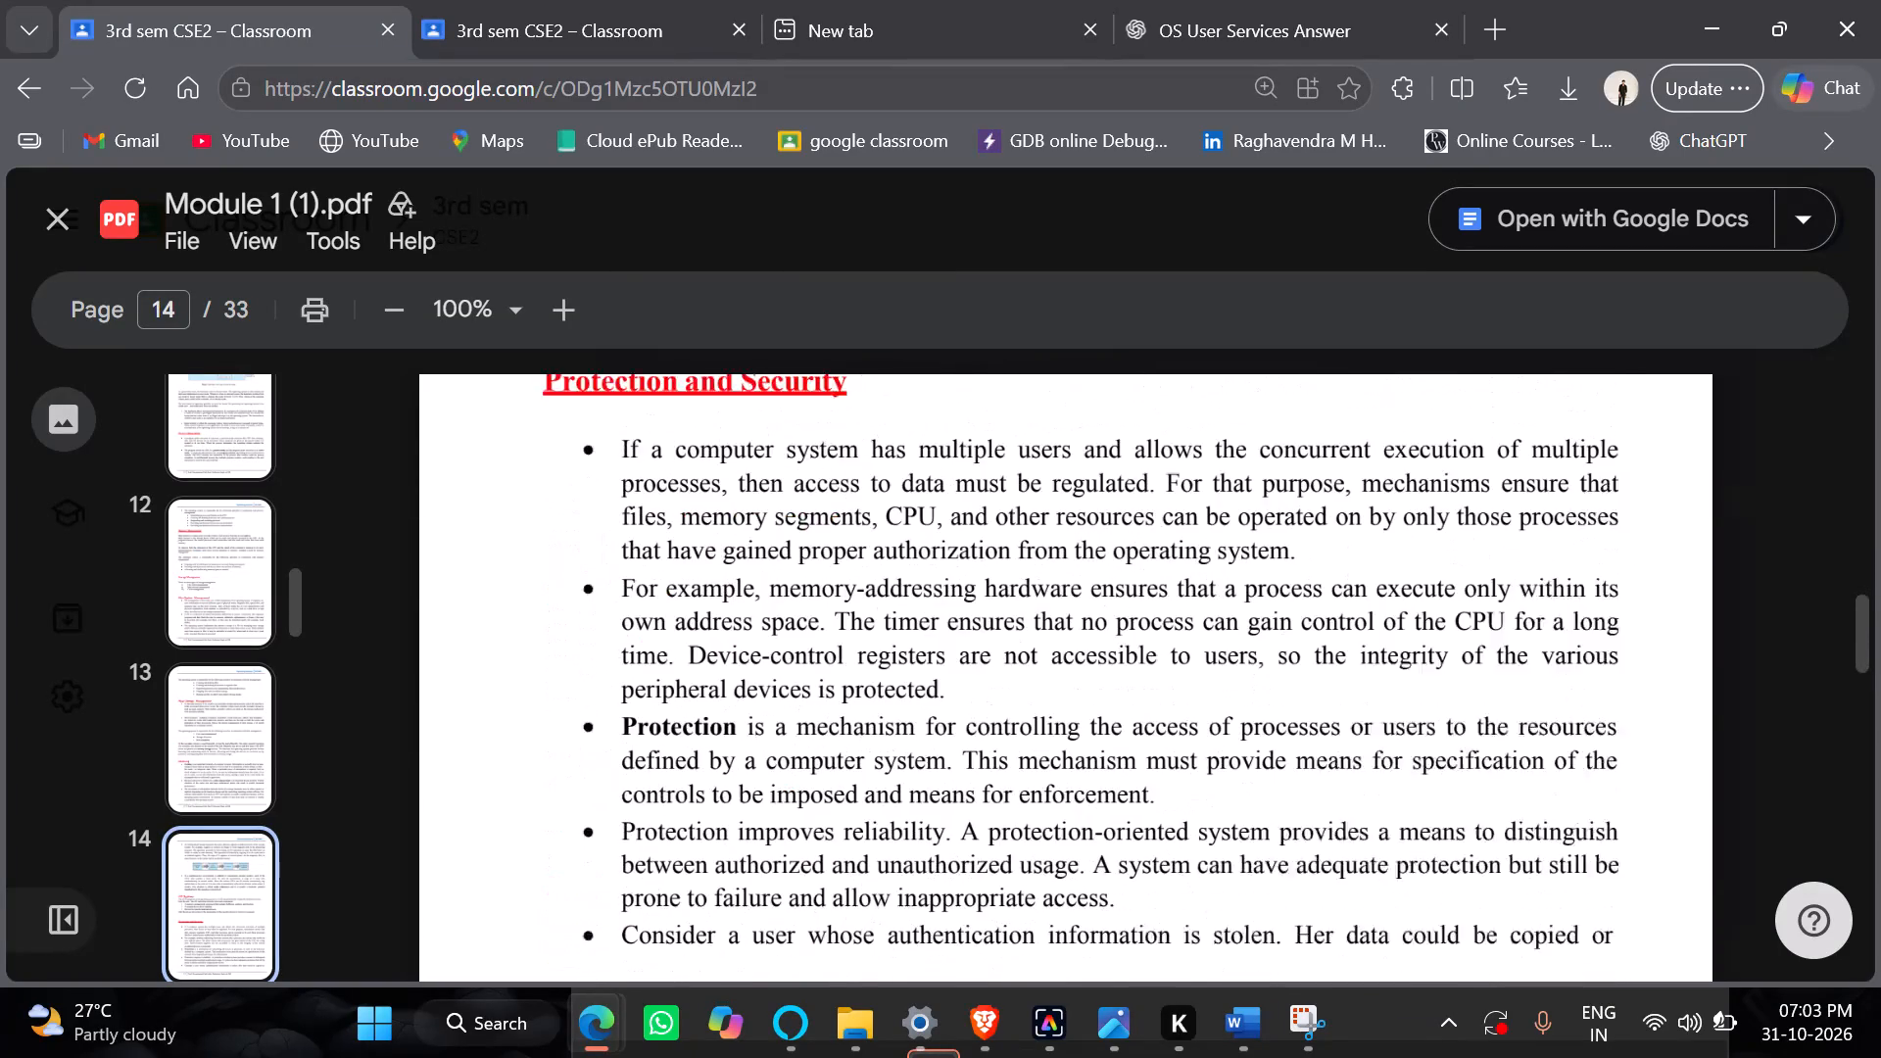
scroll(987, 738, down, 13)
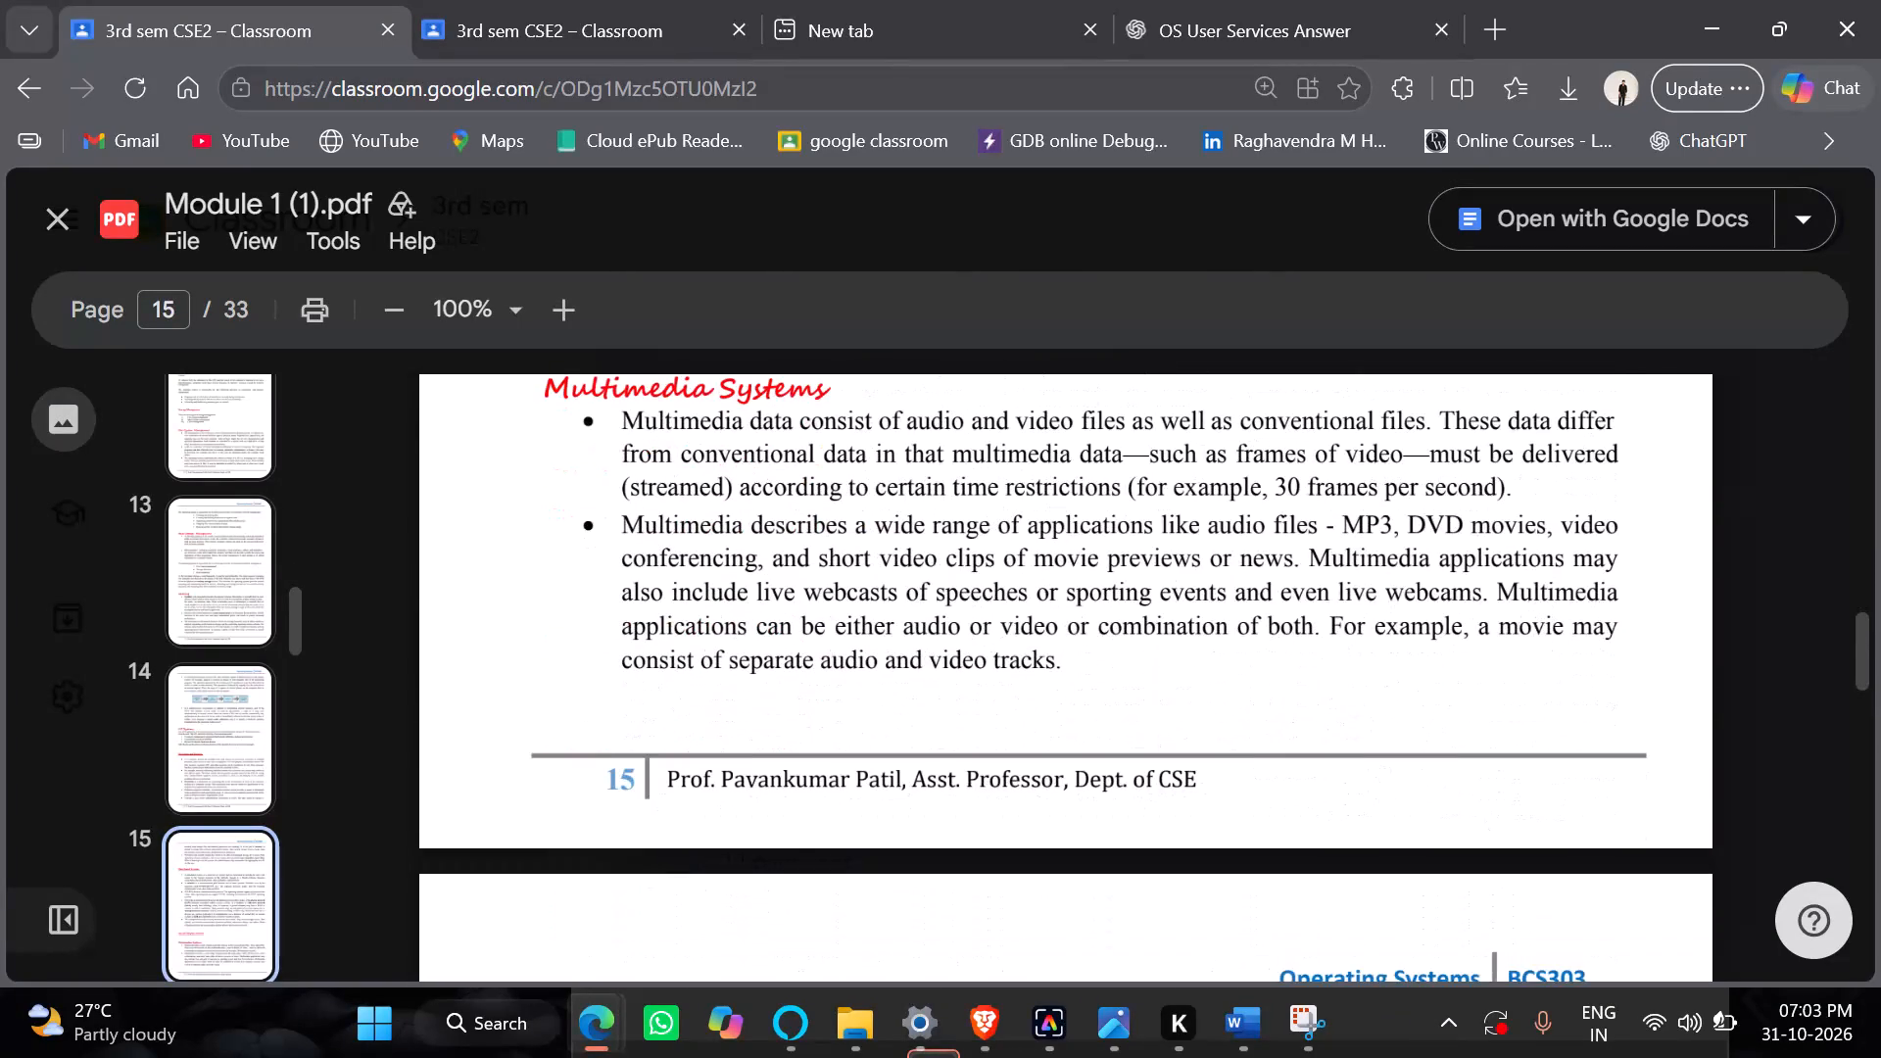
Skim pages 16 to 18 on time-sharing, client-server computing and peer-to-peer systems.
scroll(987, 738, down, 10)
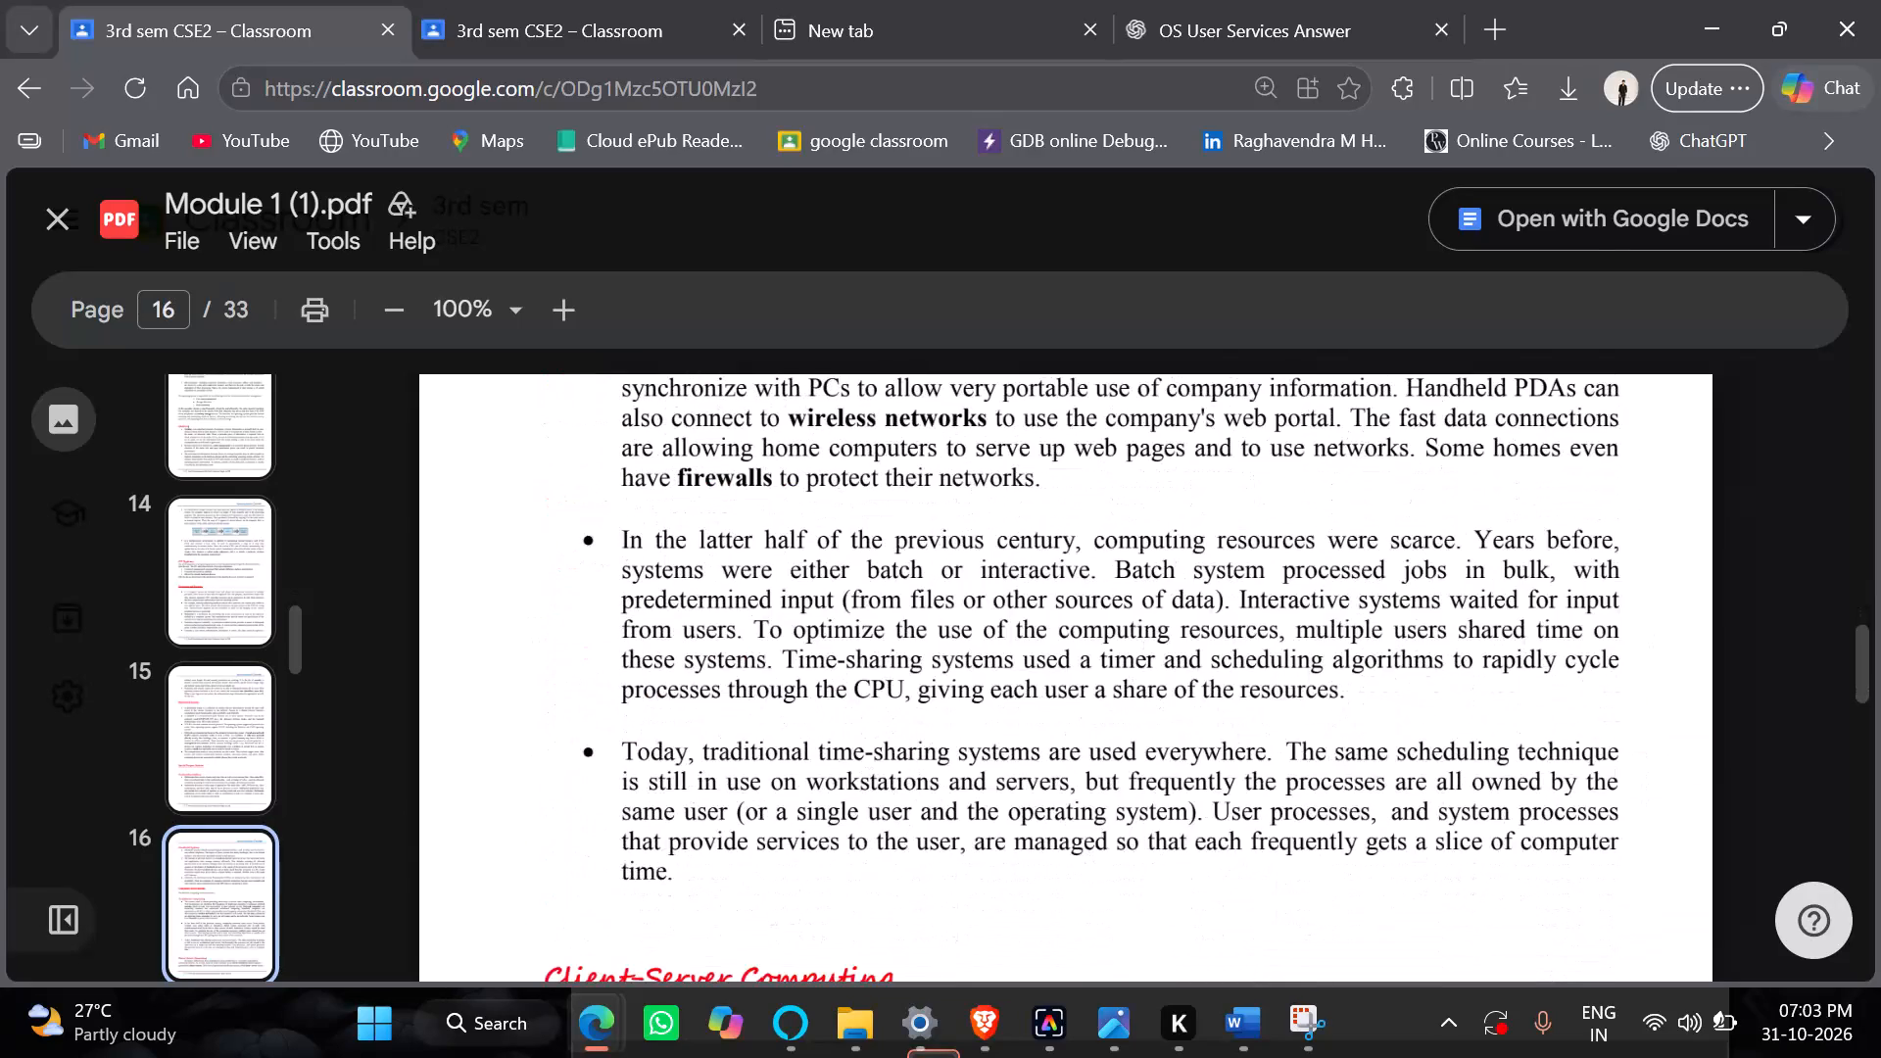
scroll(987, 738, down, 7)
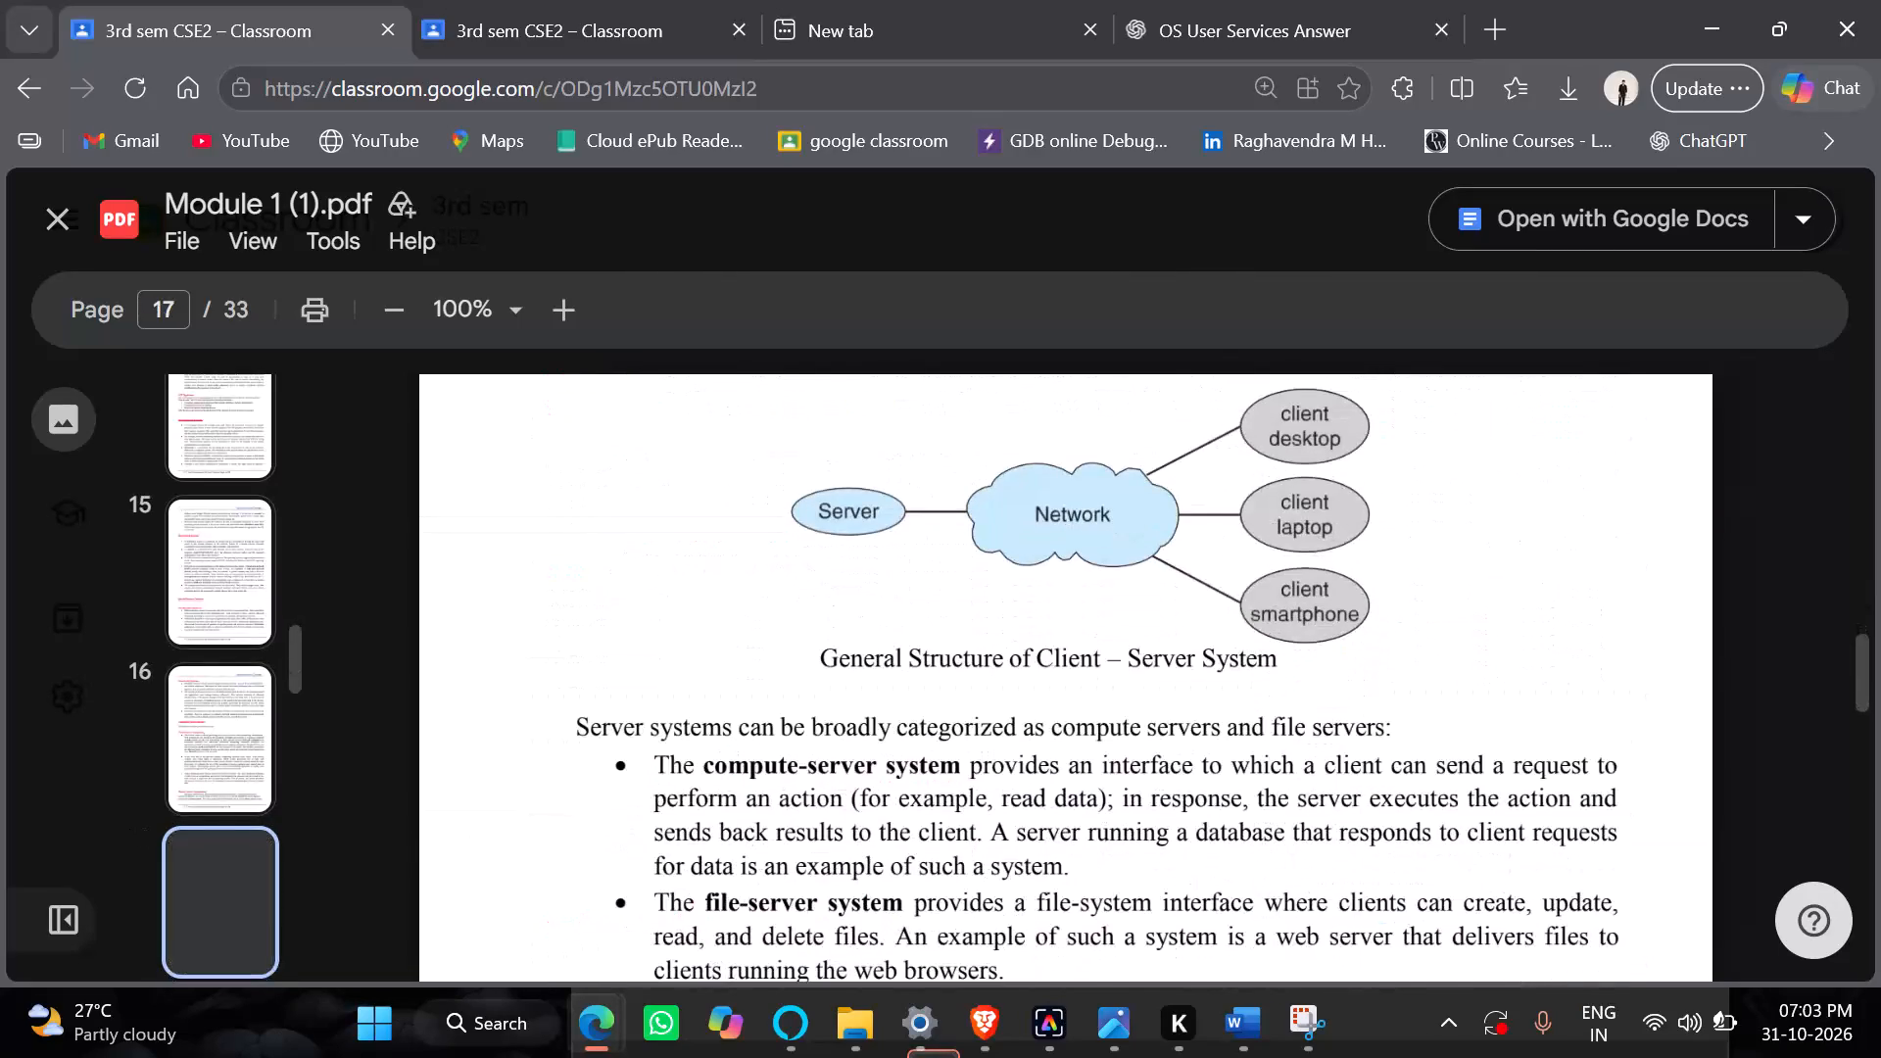
scroll(987, 649, down, 9)
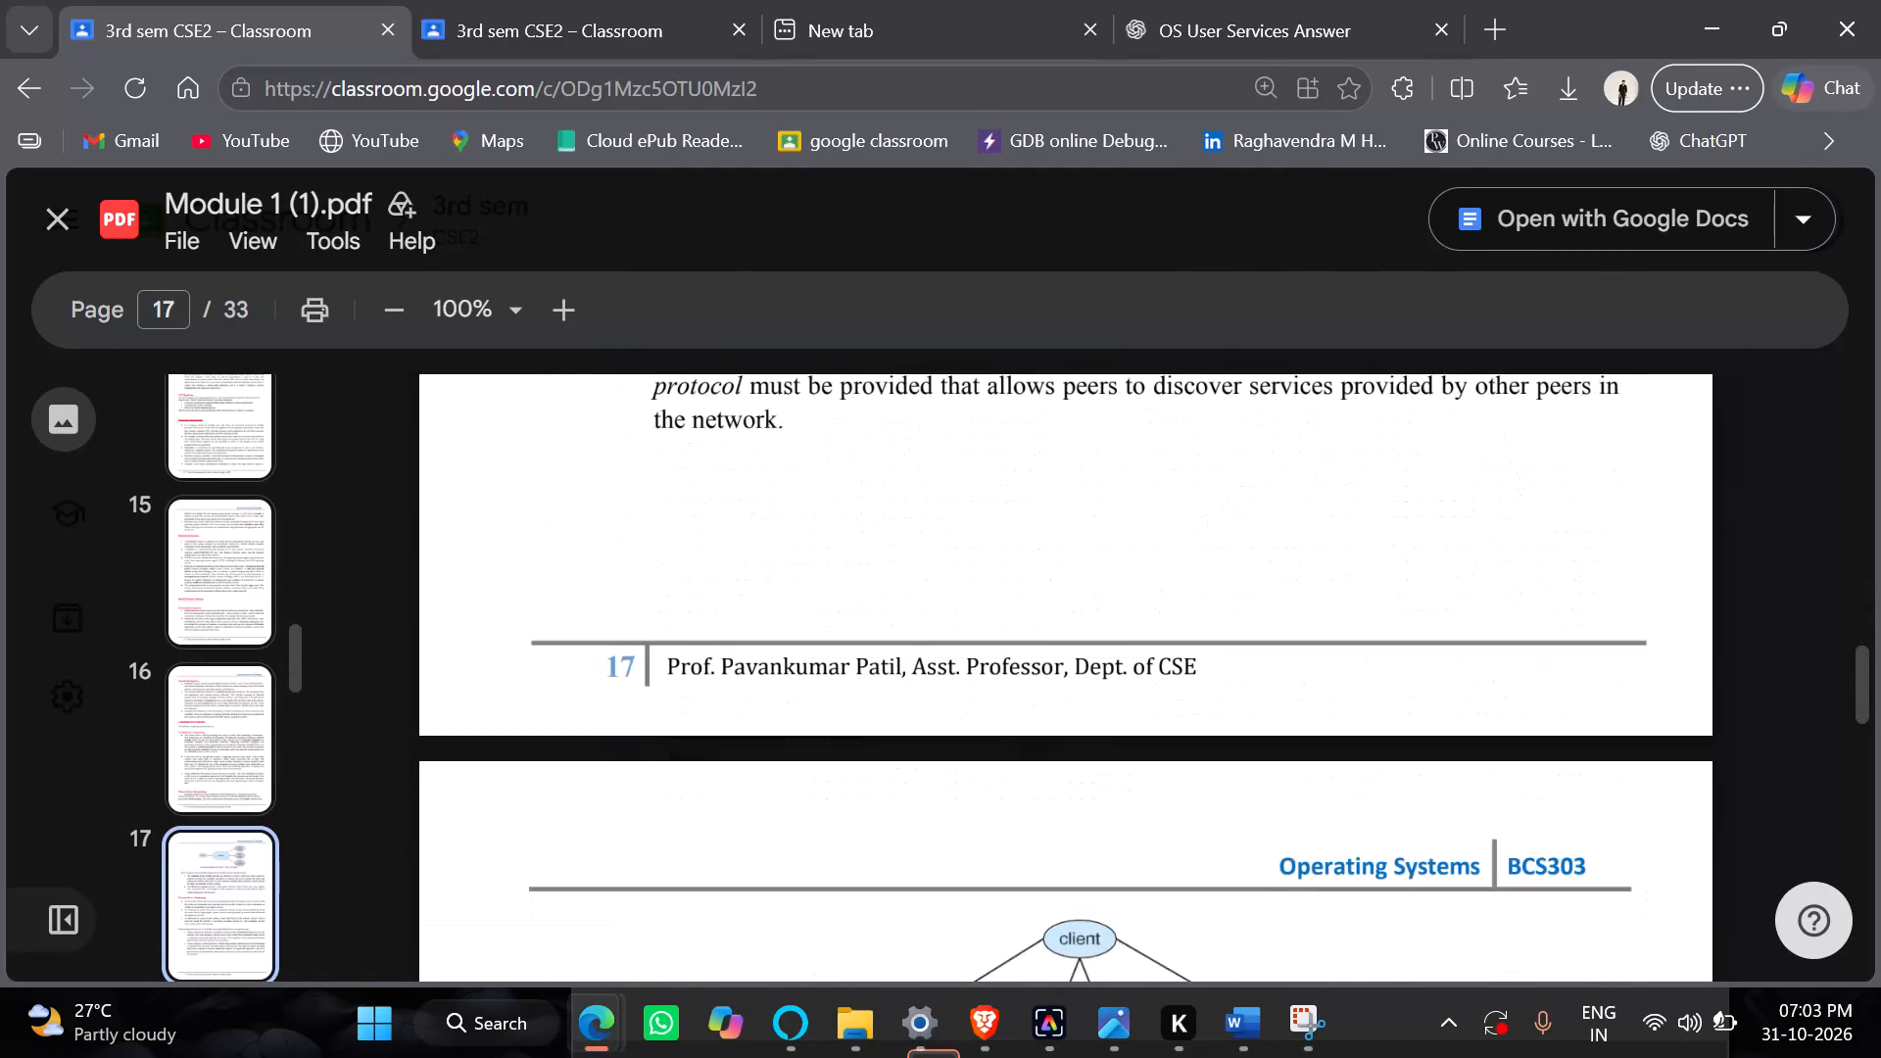
scroll(989, 650, down, 10)
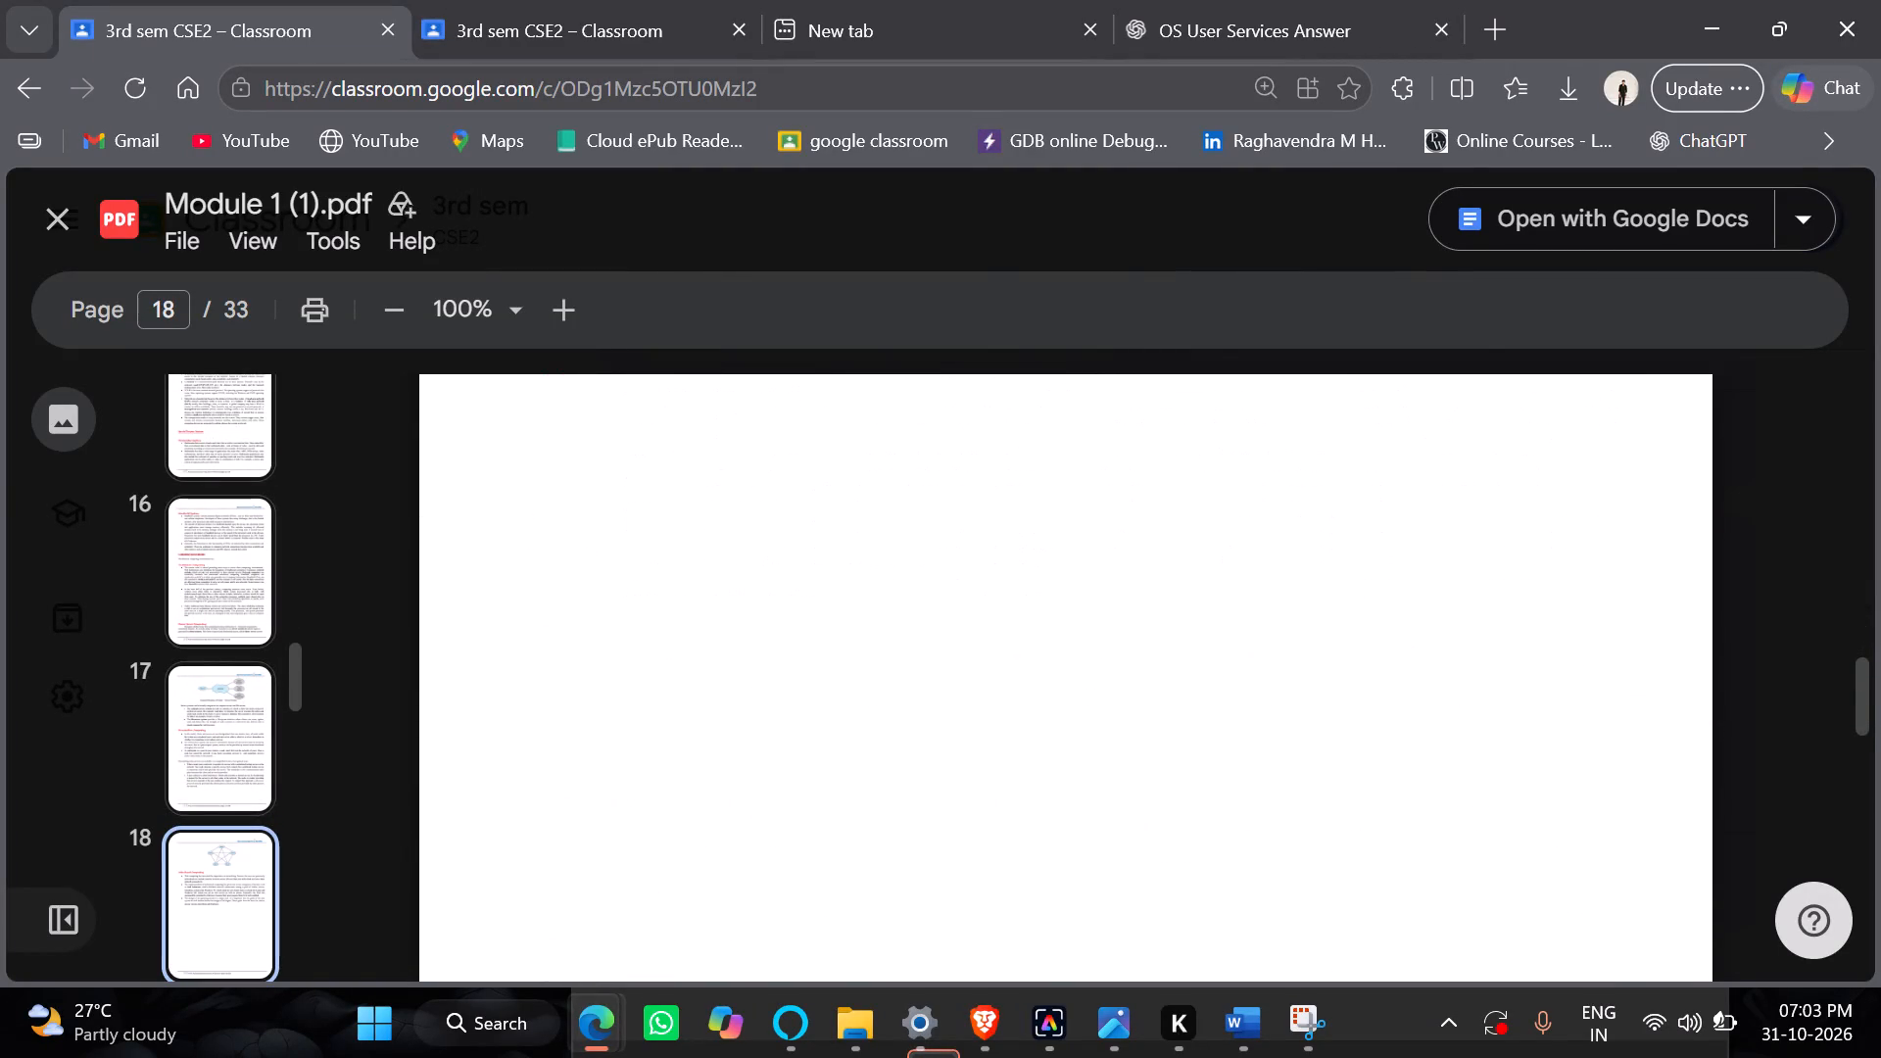
Examine the Operating-System Services and User Operating-System Interface sections on pages 19 to 21.
scroll(956, 604, down, 6)
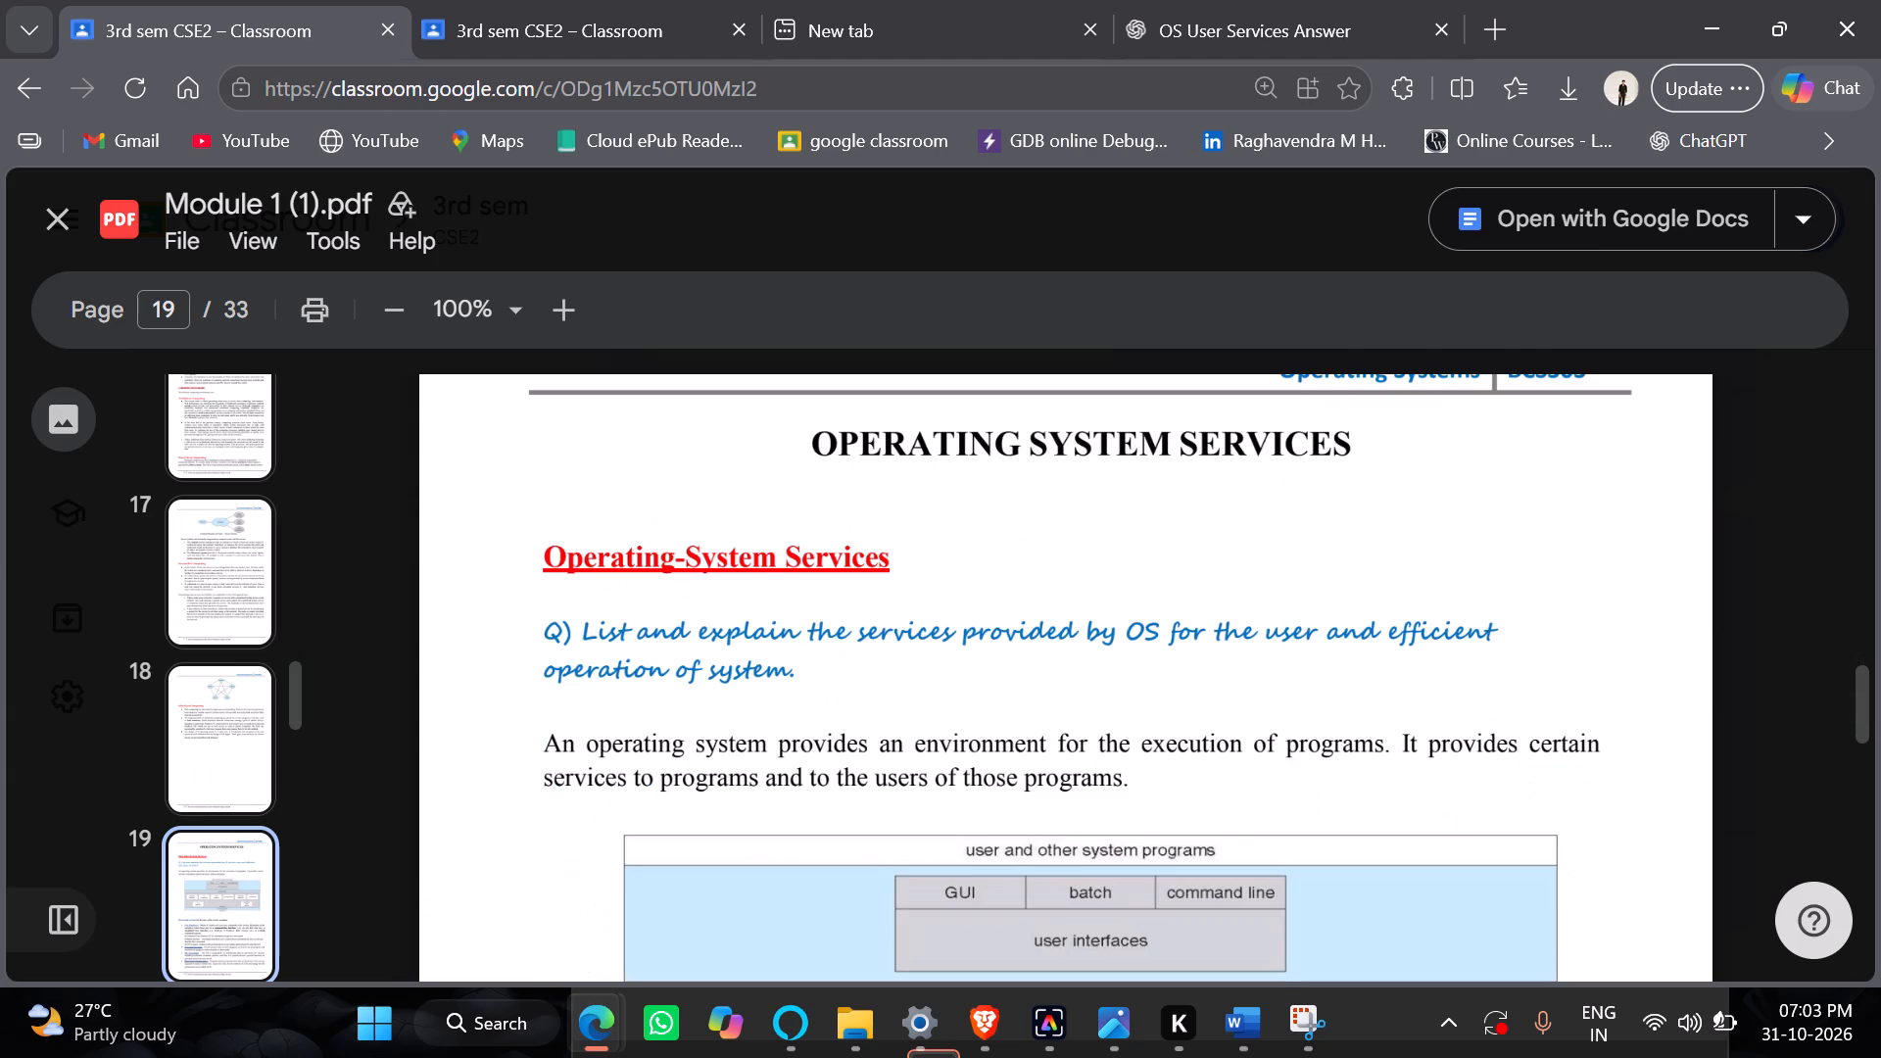
scroll(955, 618, down, 4)
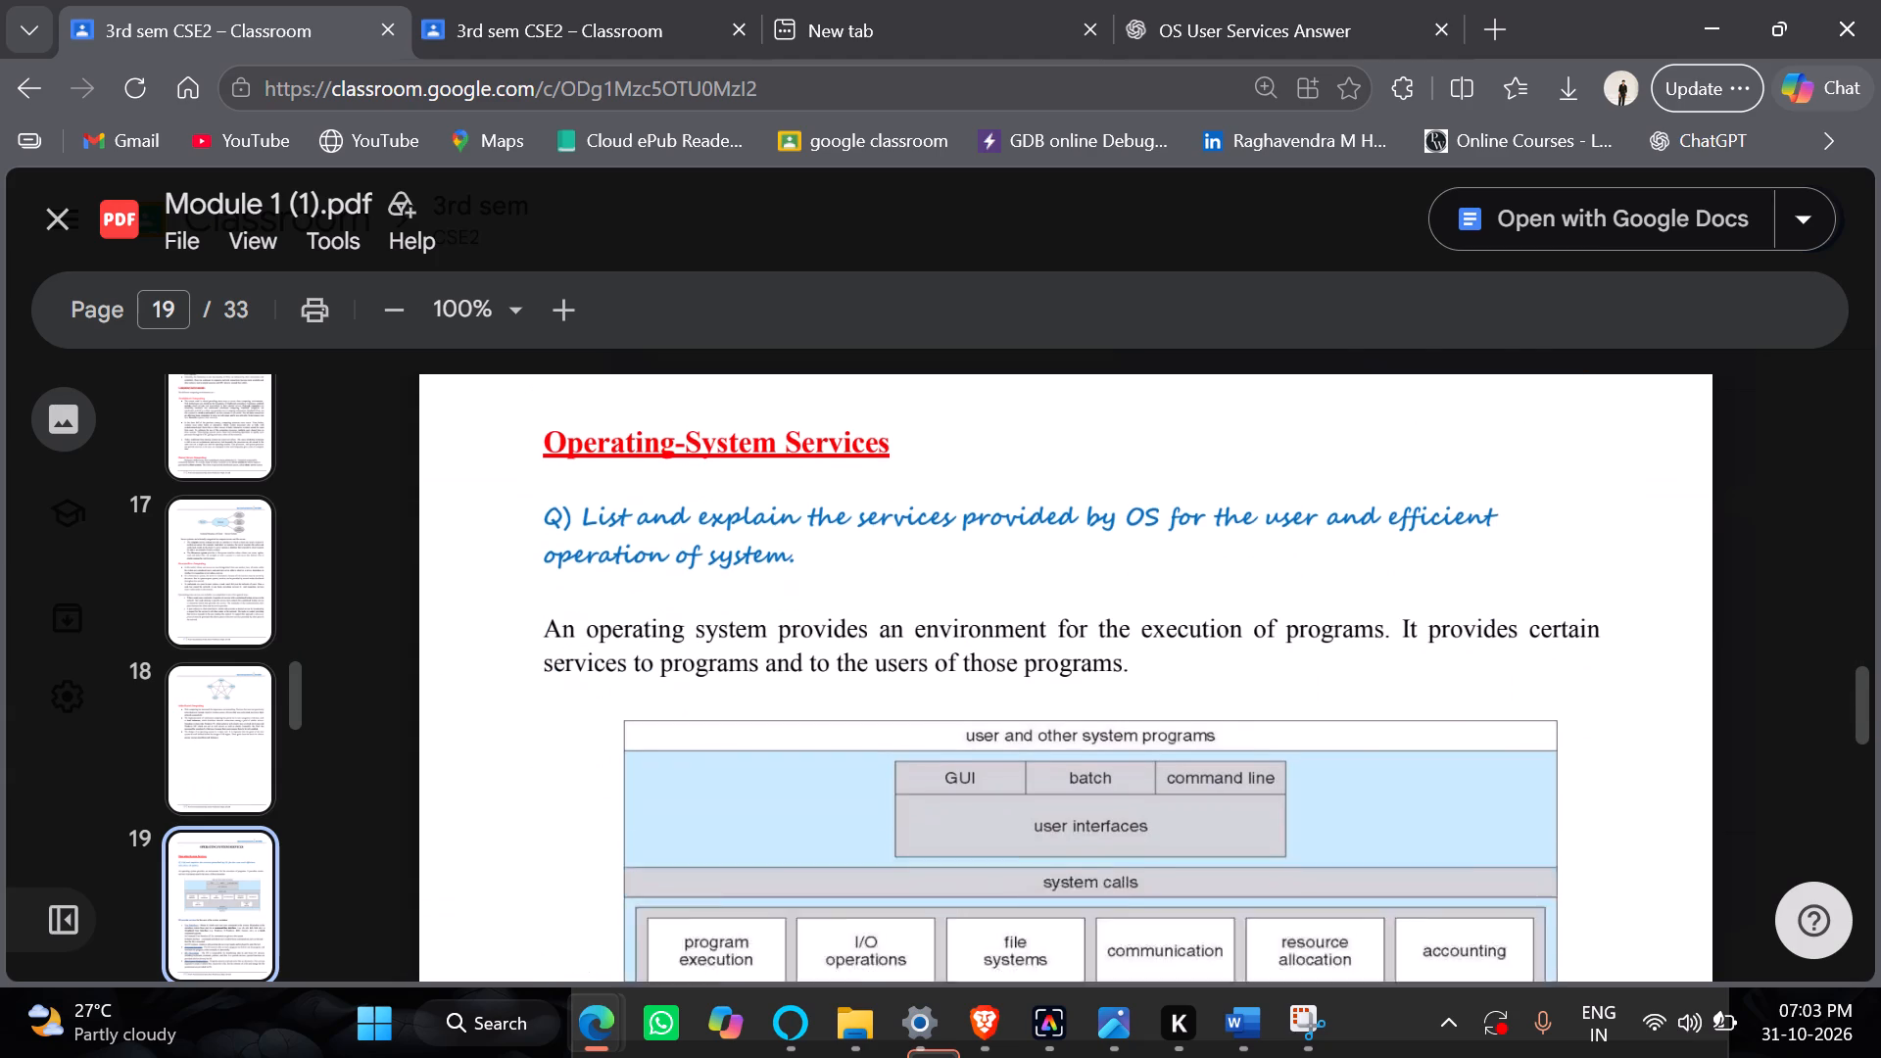
scroll(955, 626, down, 8)
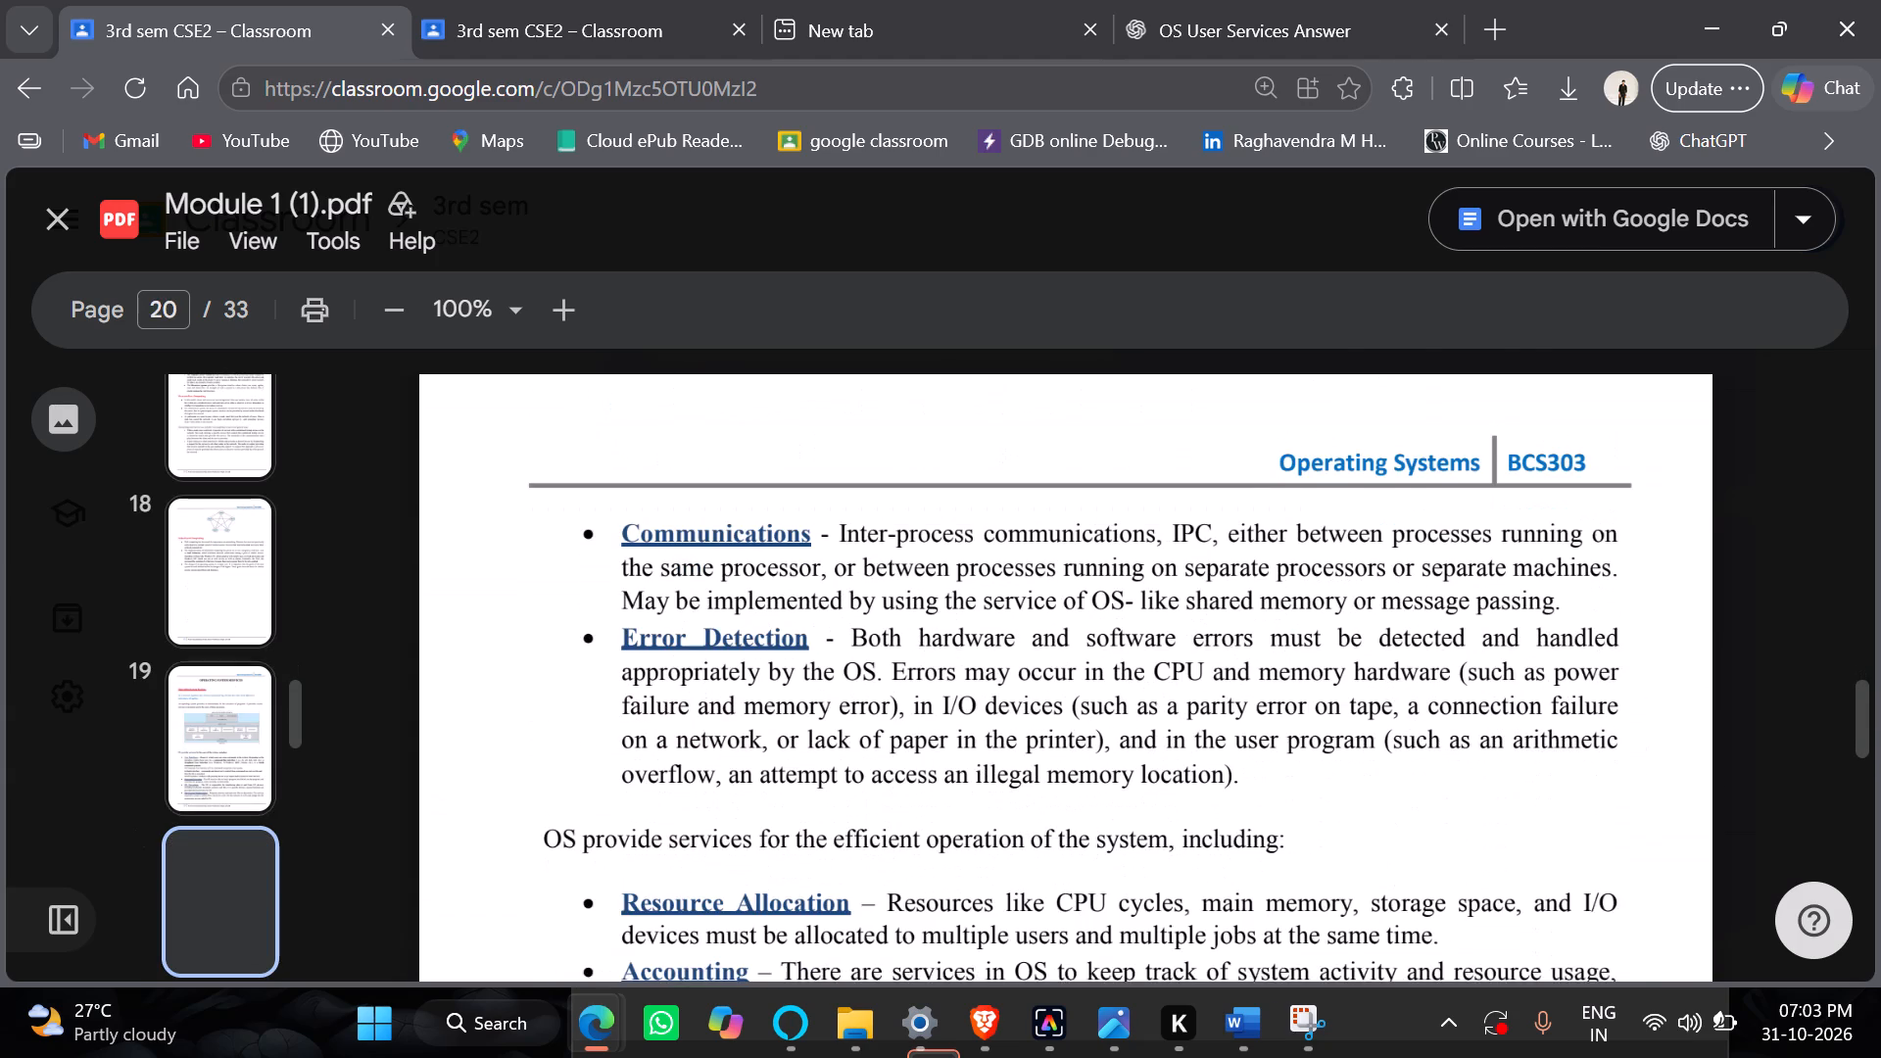
scroll(955, 626, down, 4)
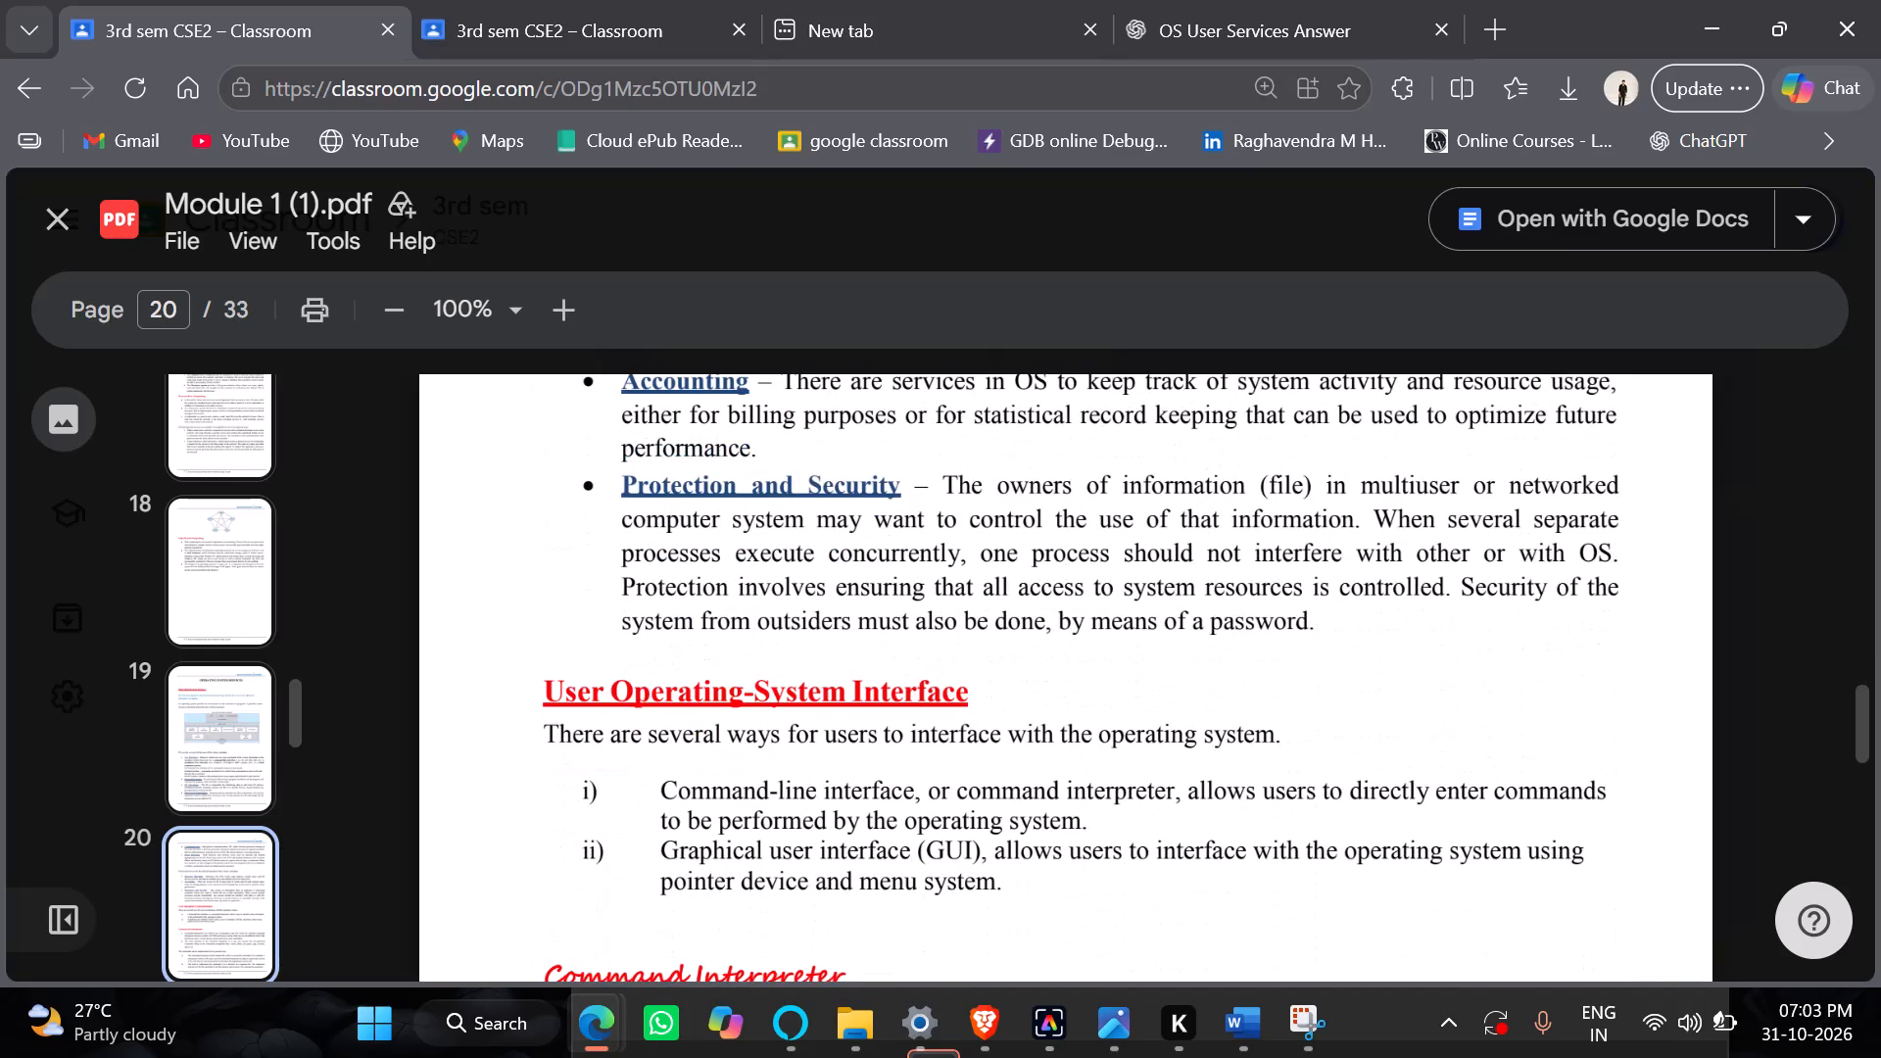
scroll(955, 626, down, 5)
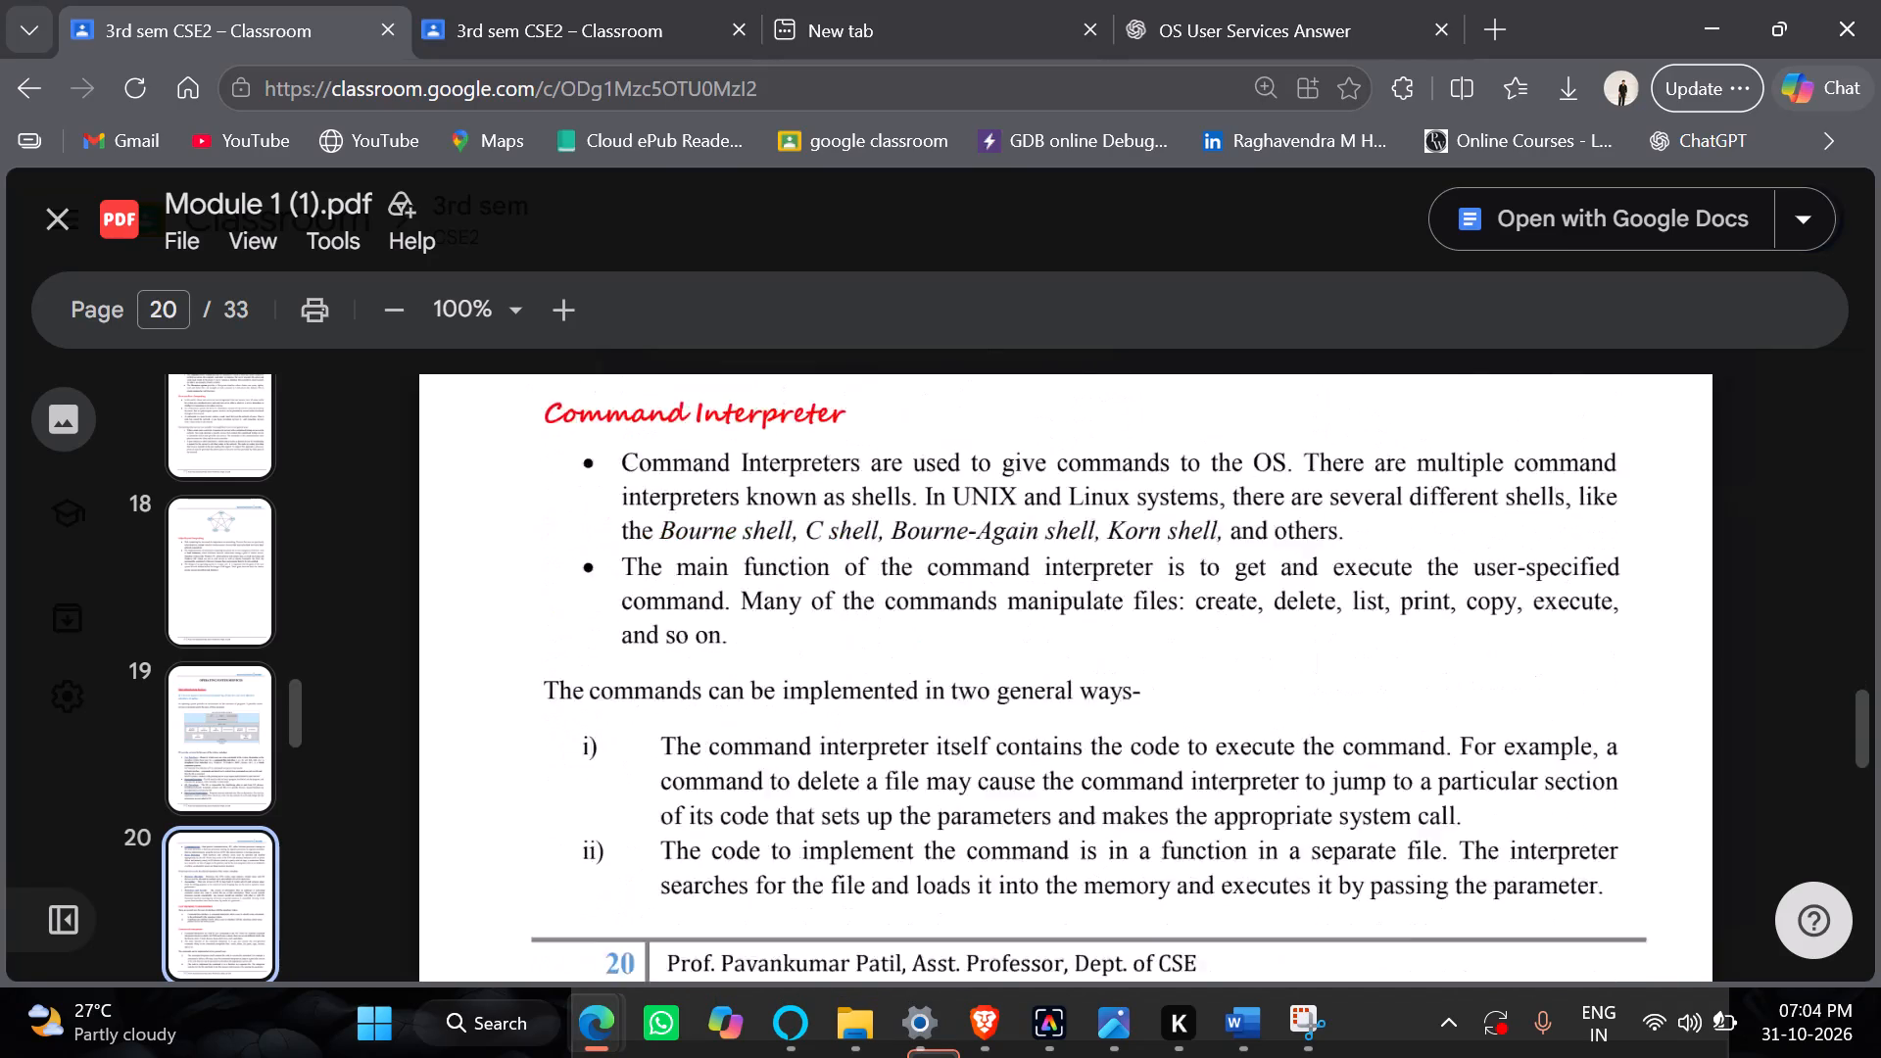
scroll(955, 626, down, 5)
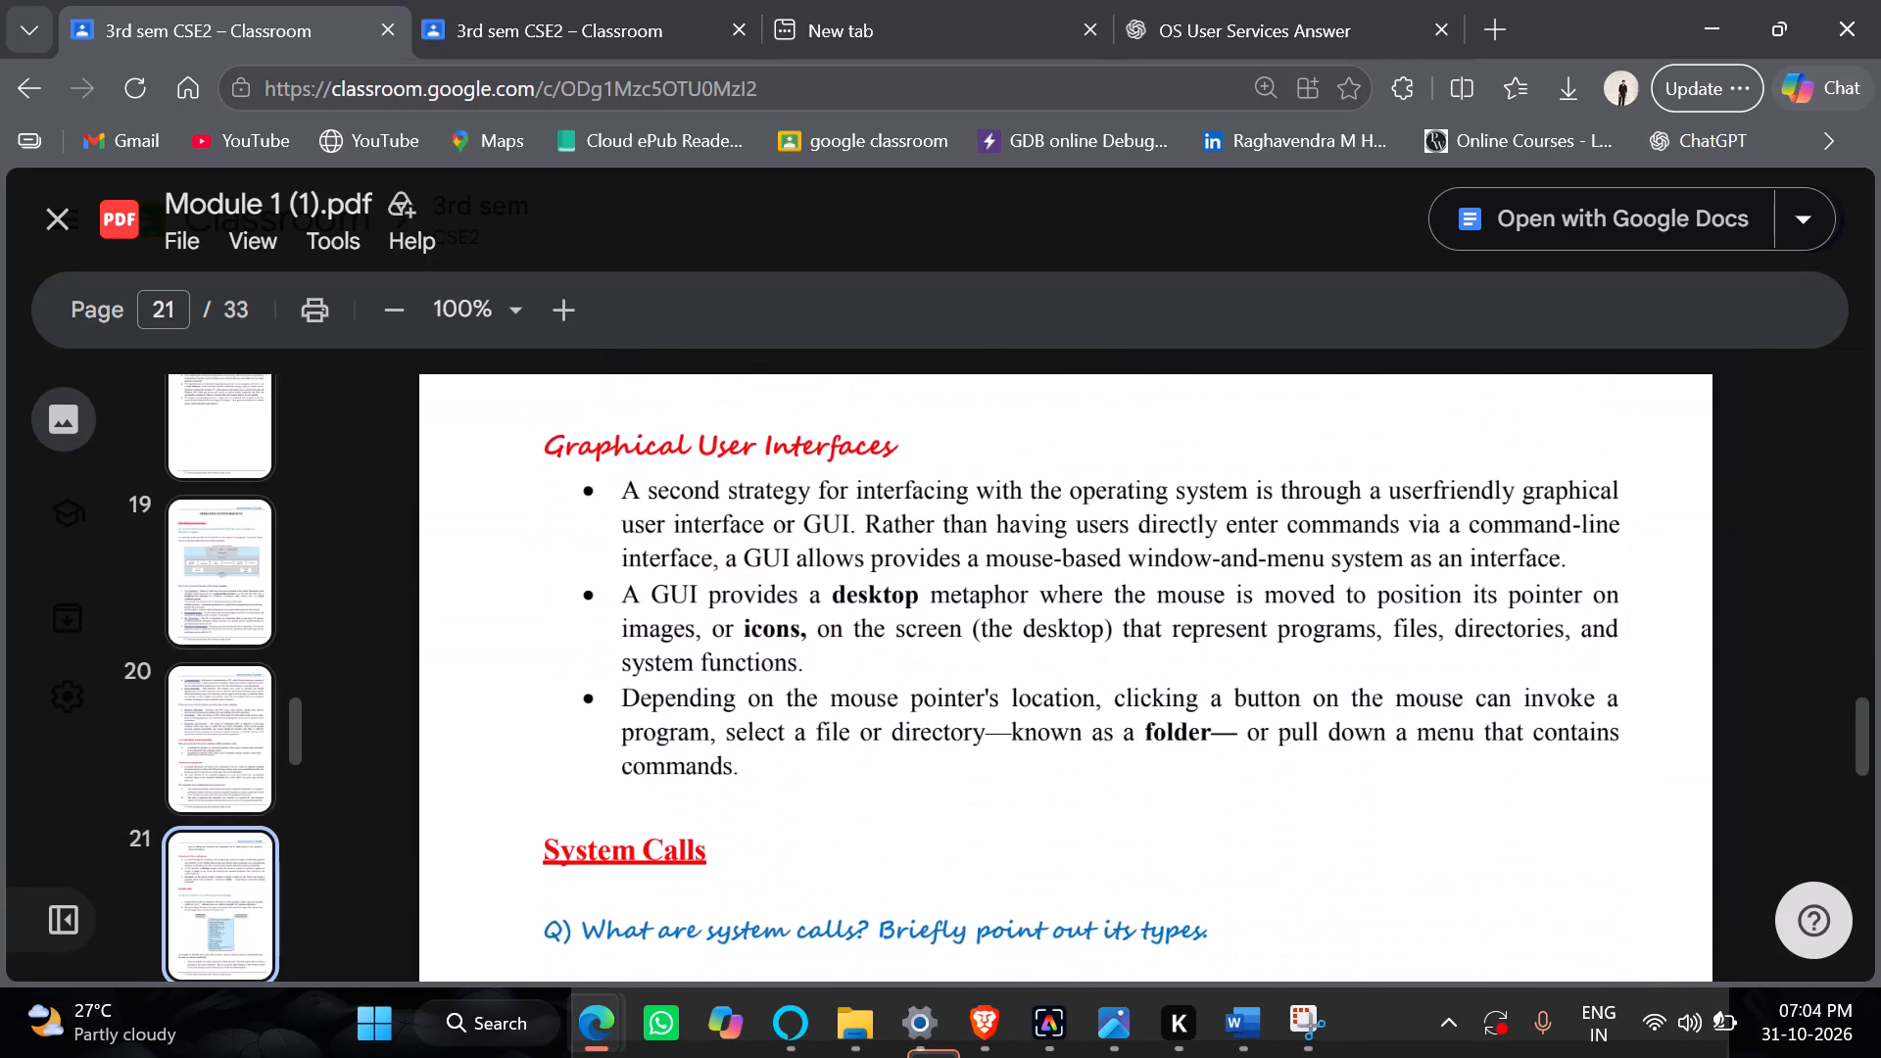
Skim pages 21 to 23 on Graphical User Interfaces, System Calls, parameter passing and Types of System Calls.
scroll(955, 626, up, 3)
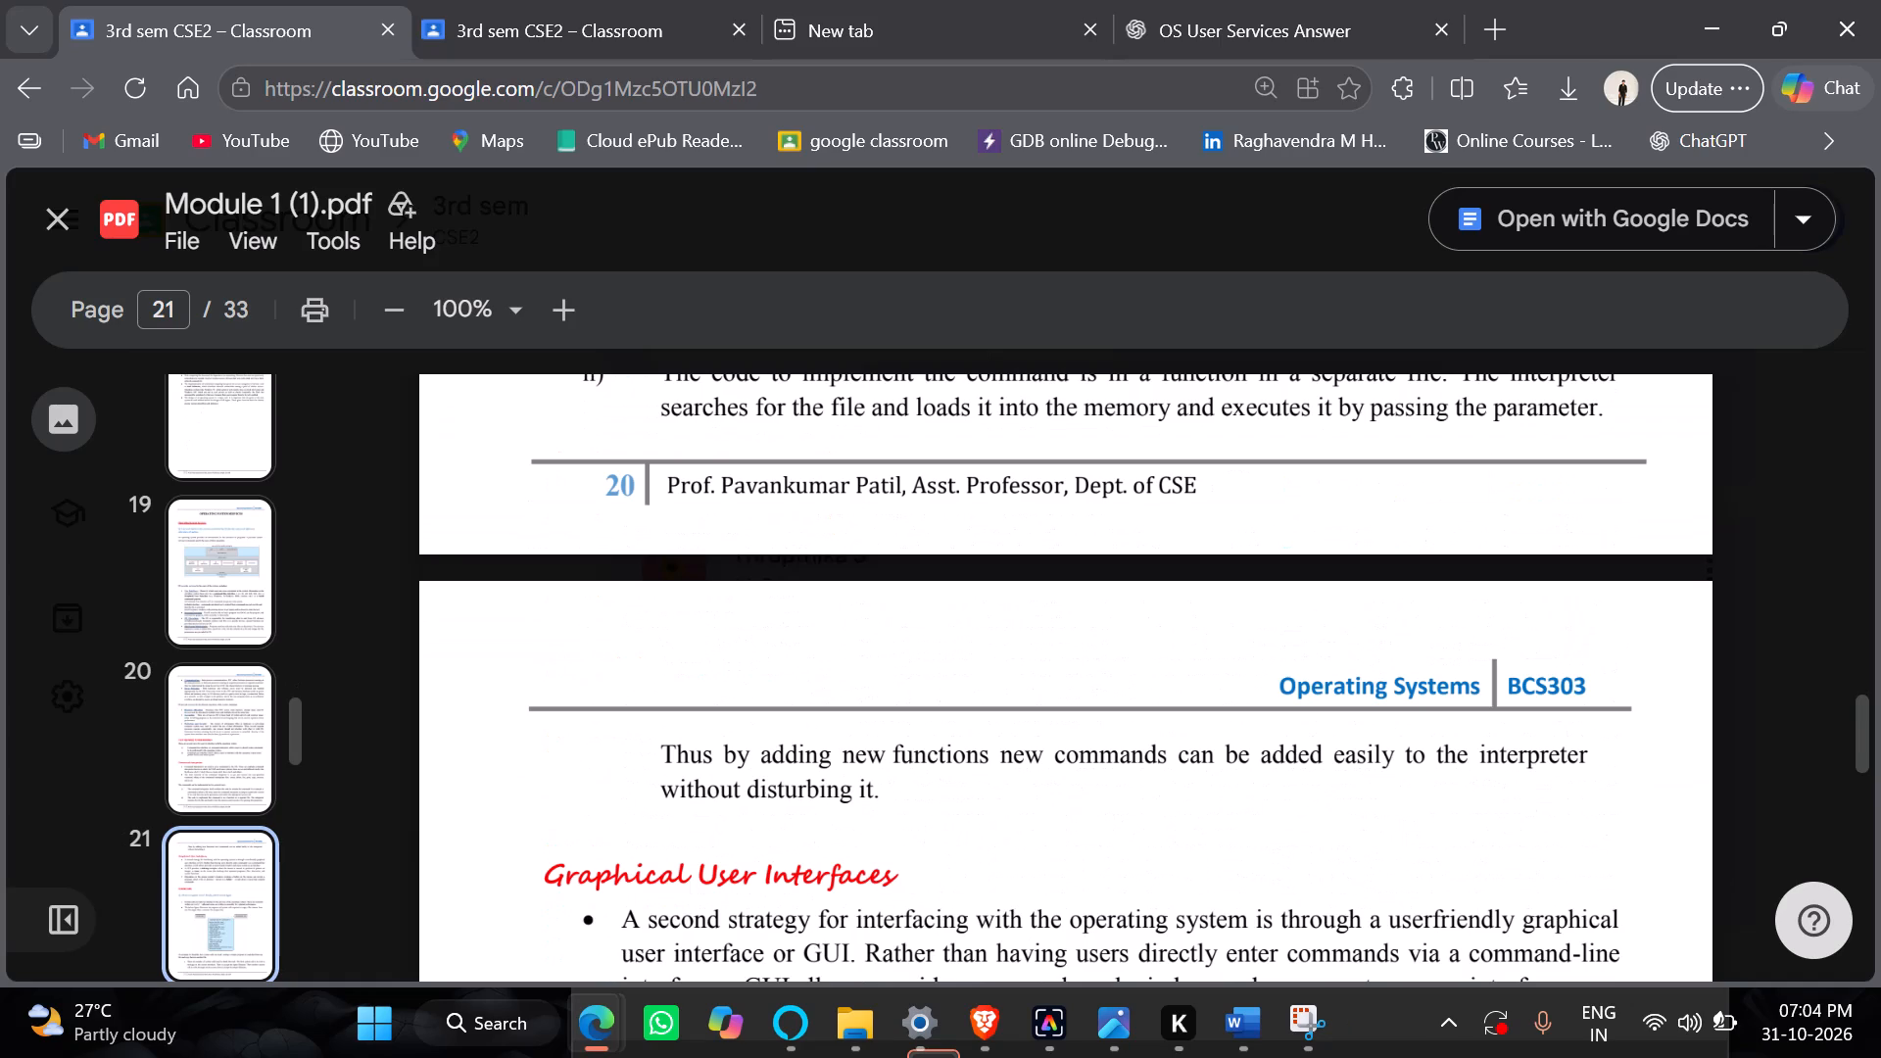
scroll(955, 626, down, 5)
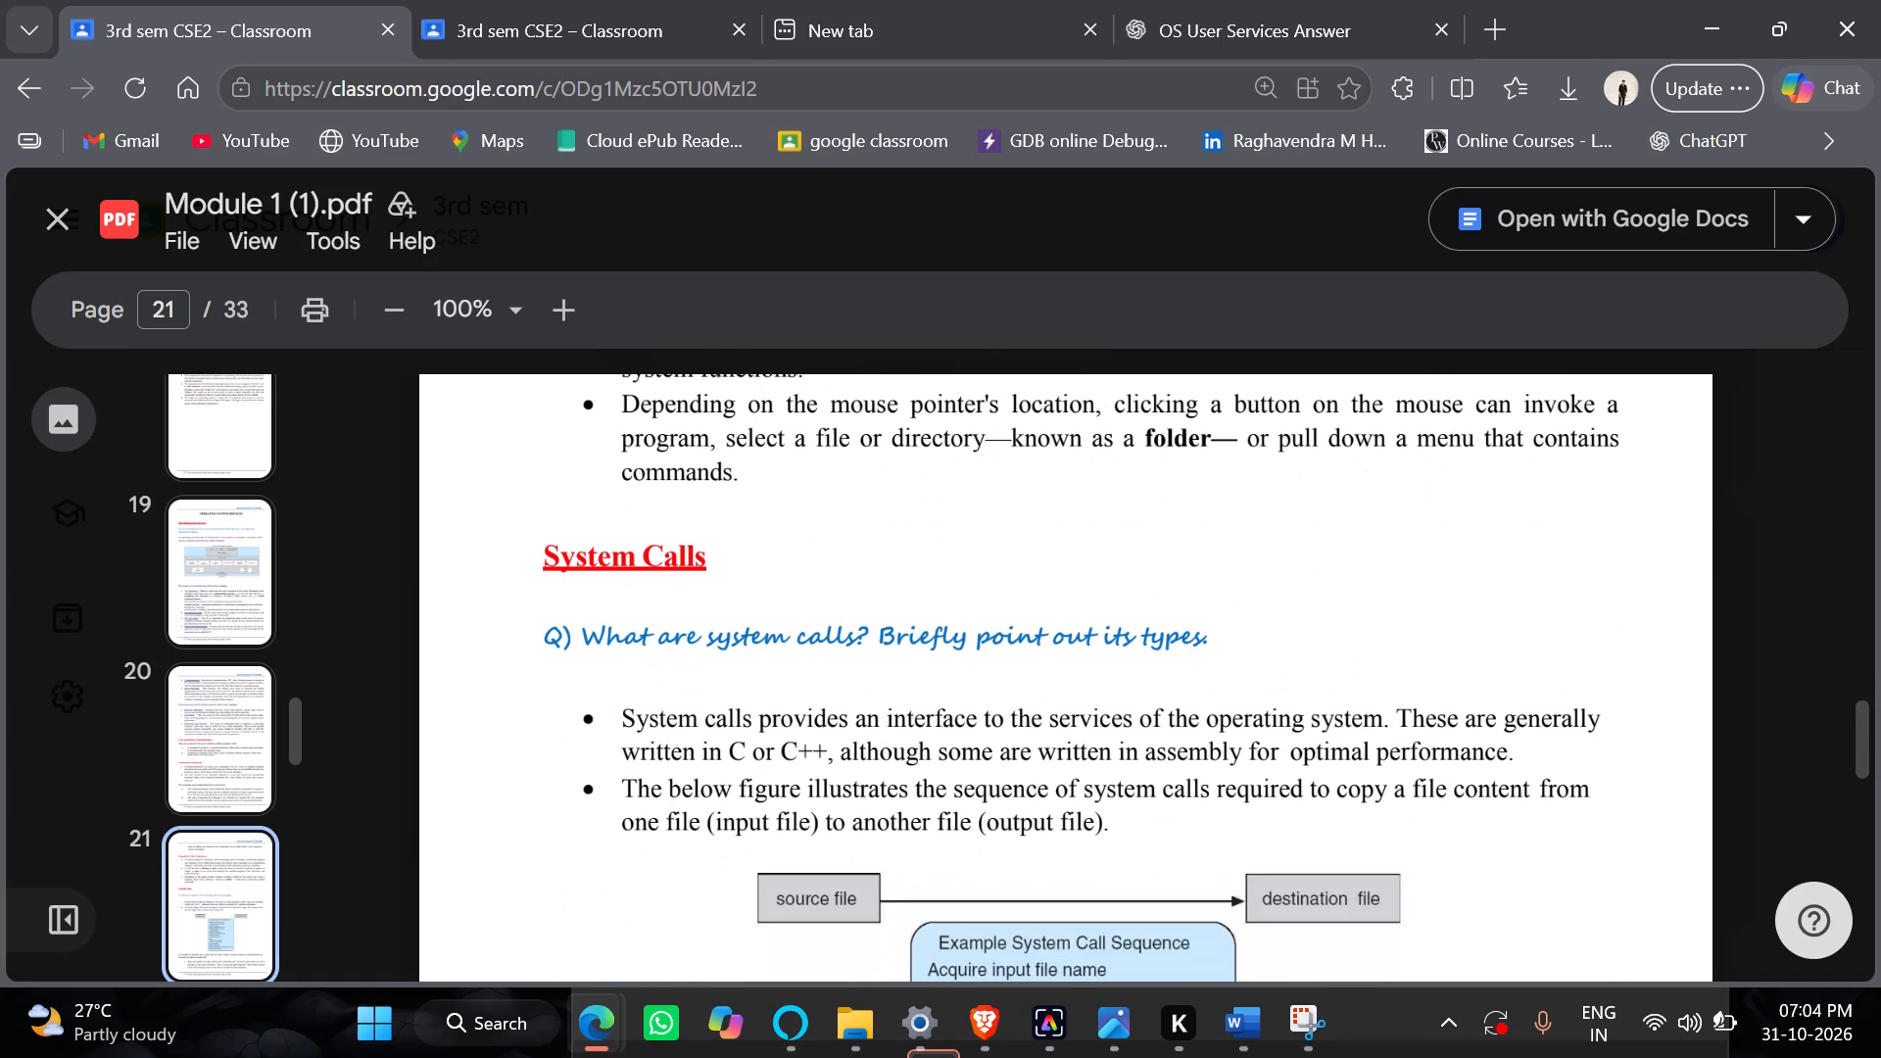
scroll(955, 626, down, 10)
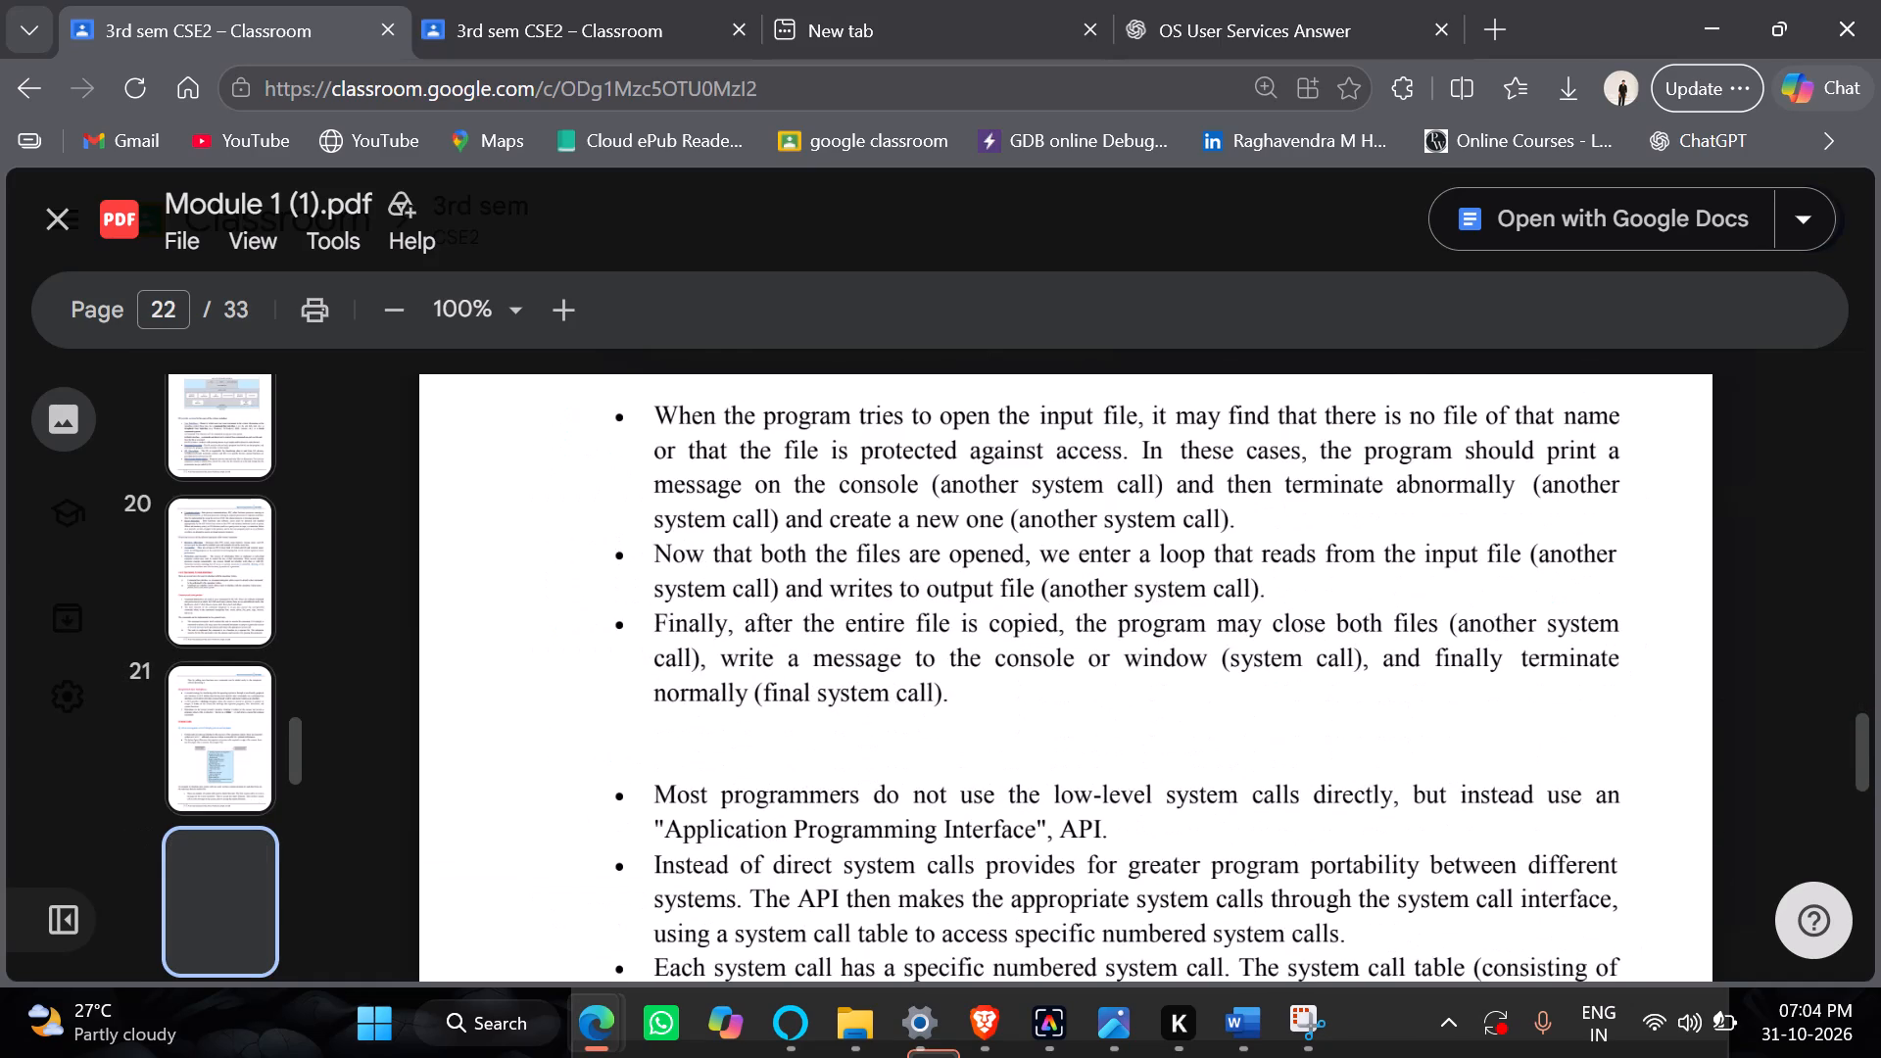
scroll(949, 635, down, 12)
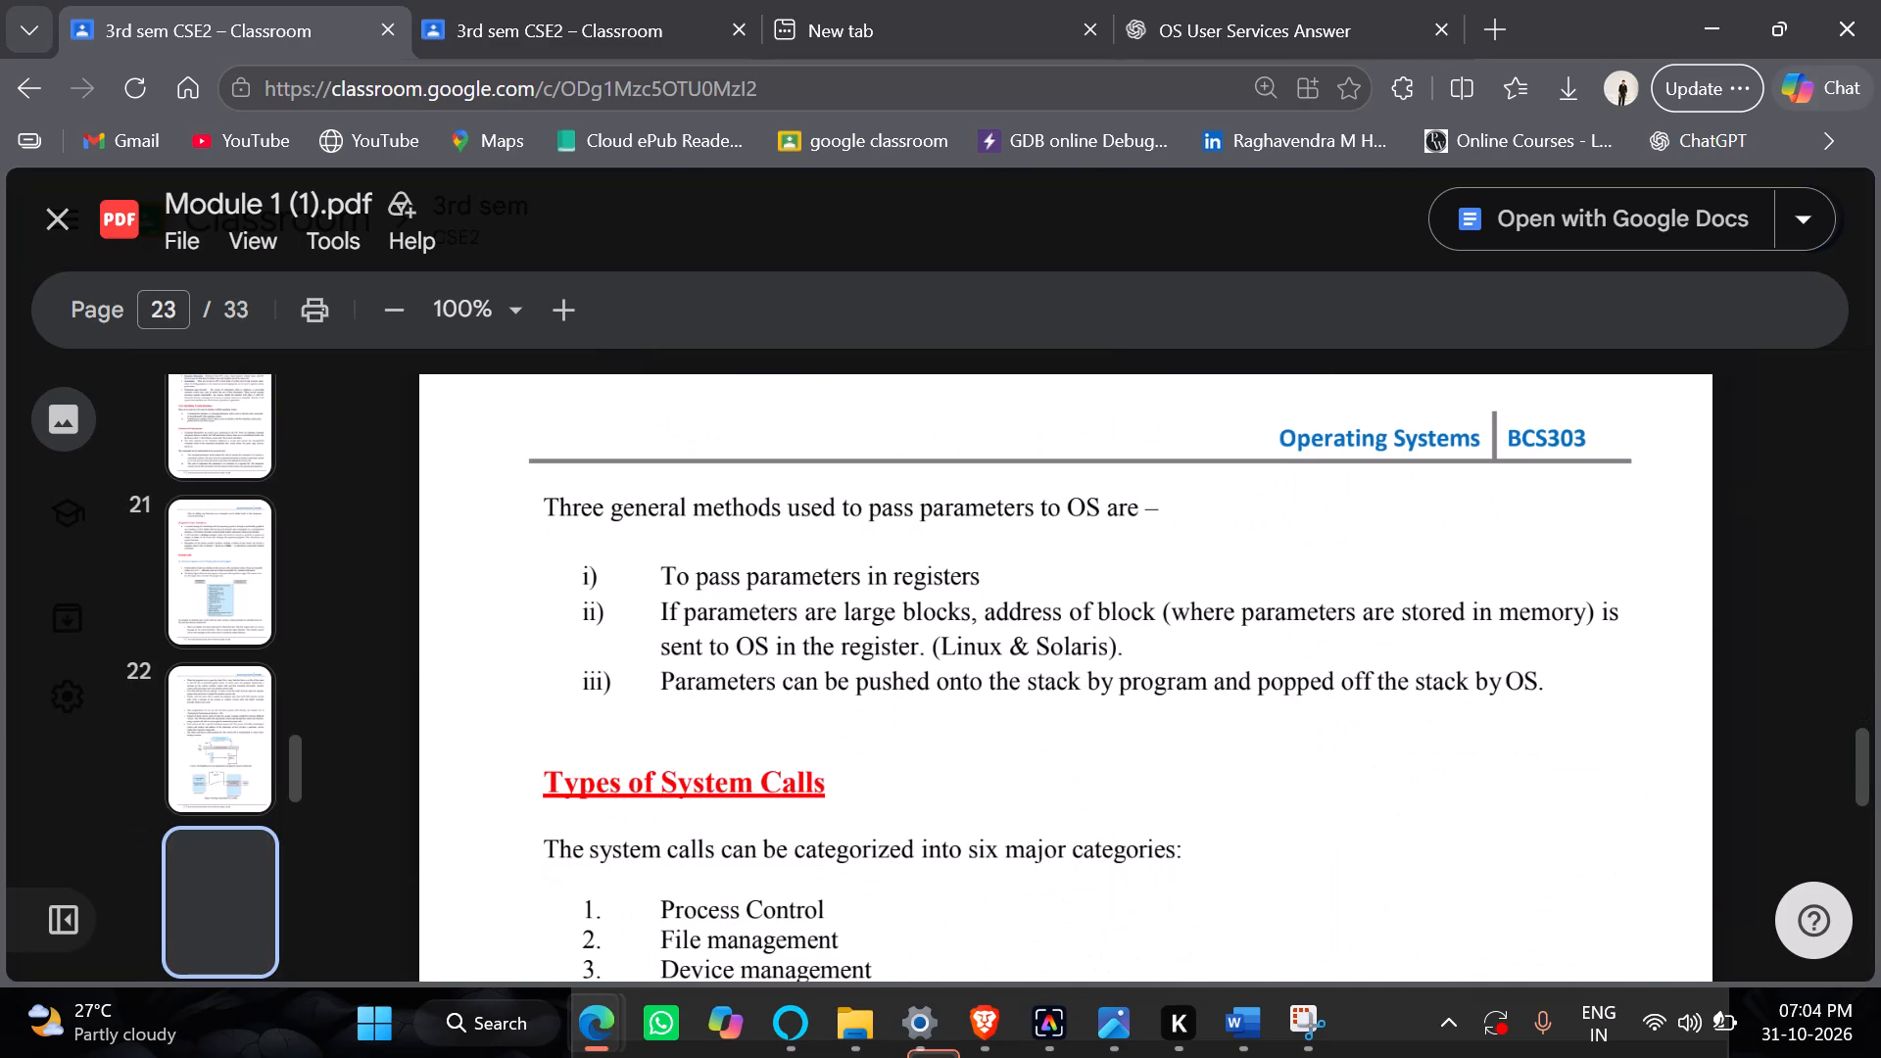
scroll(949, 635, down, 4)
scroll(949, 637, up, 5)
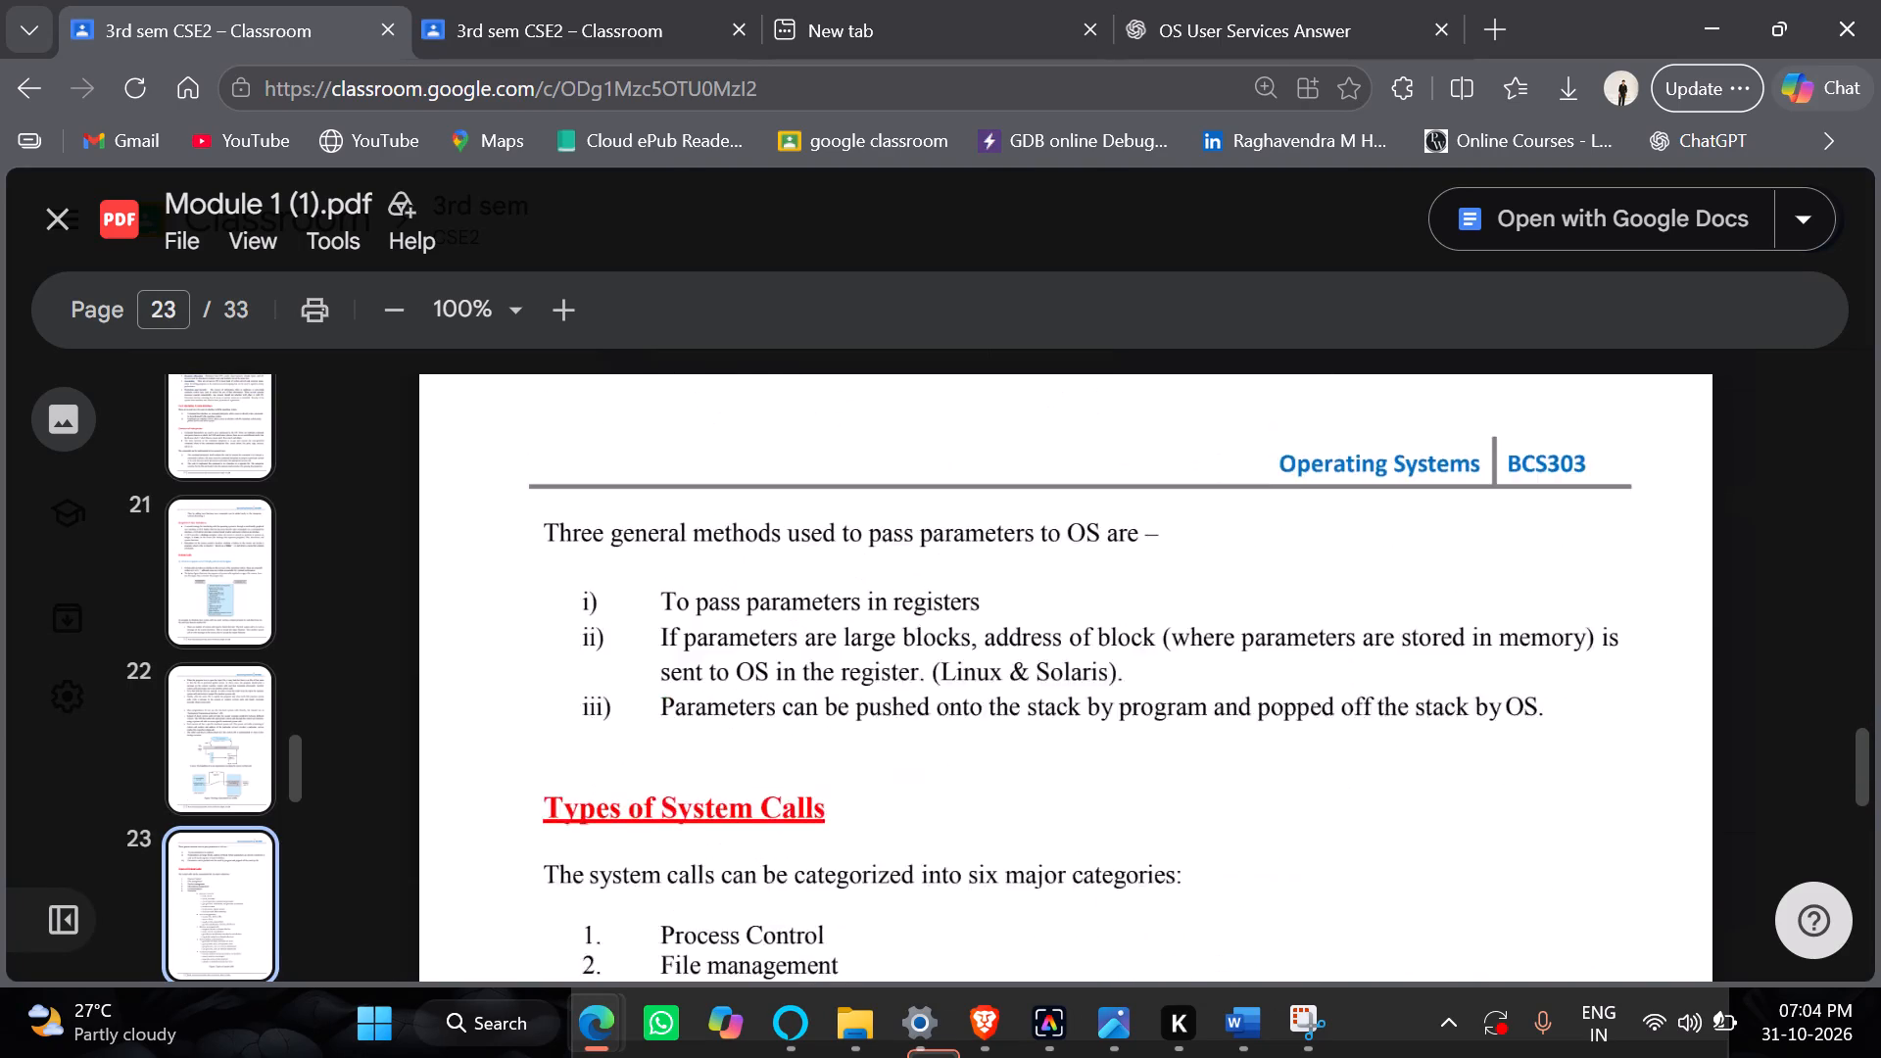
scroll(949, 637, down, 10)
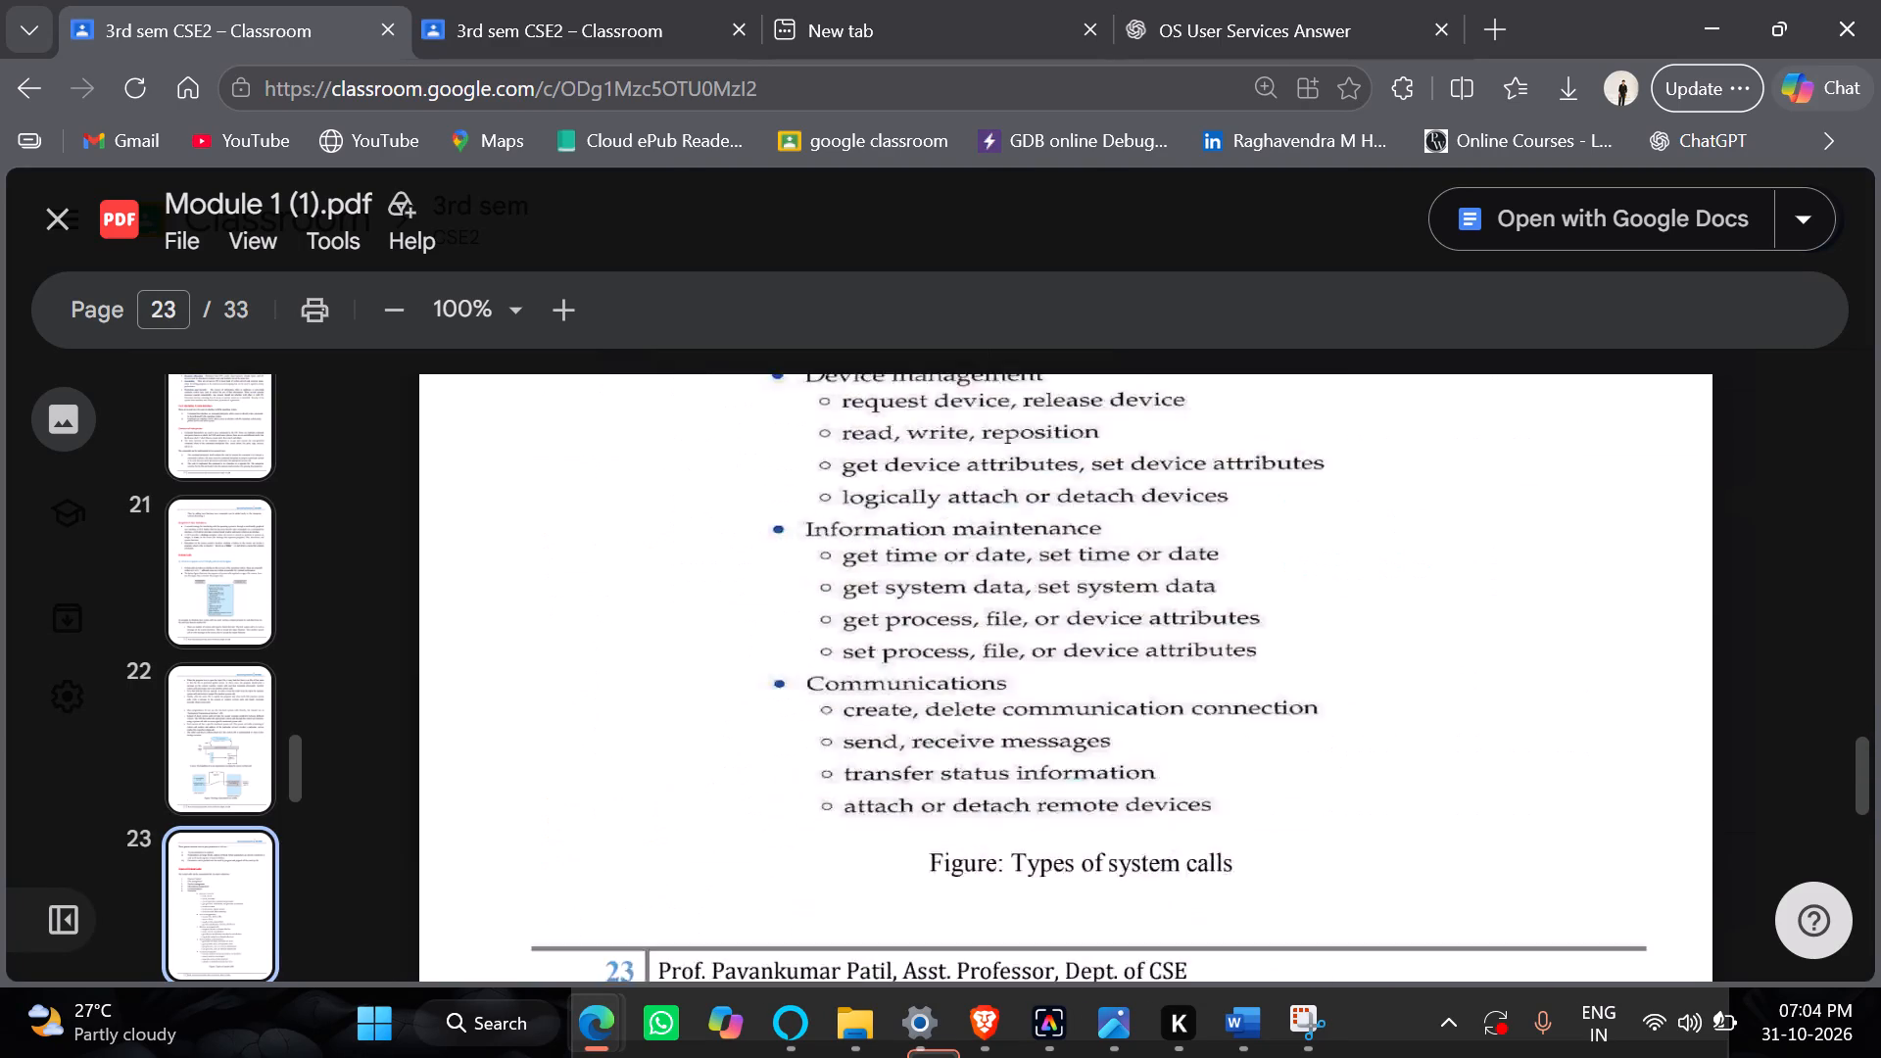
Skim pages 24 and 25 on the system call categories and the System Programs section.
scroll(949, 637, down, 12)
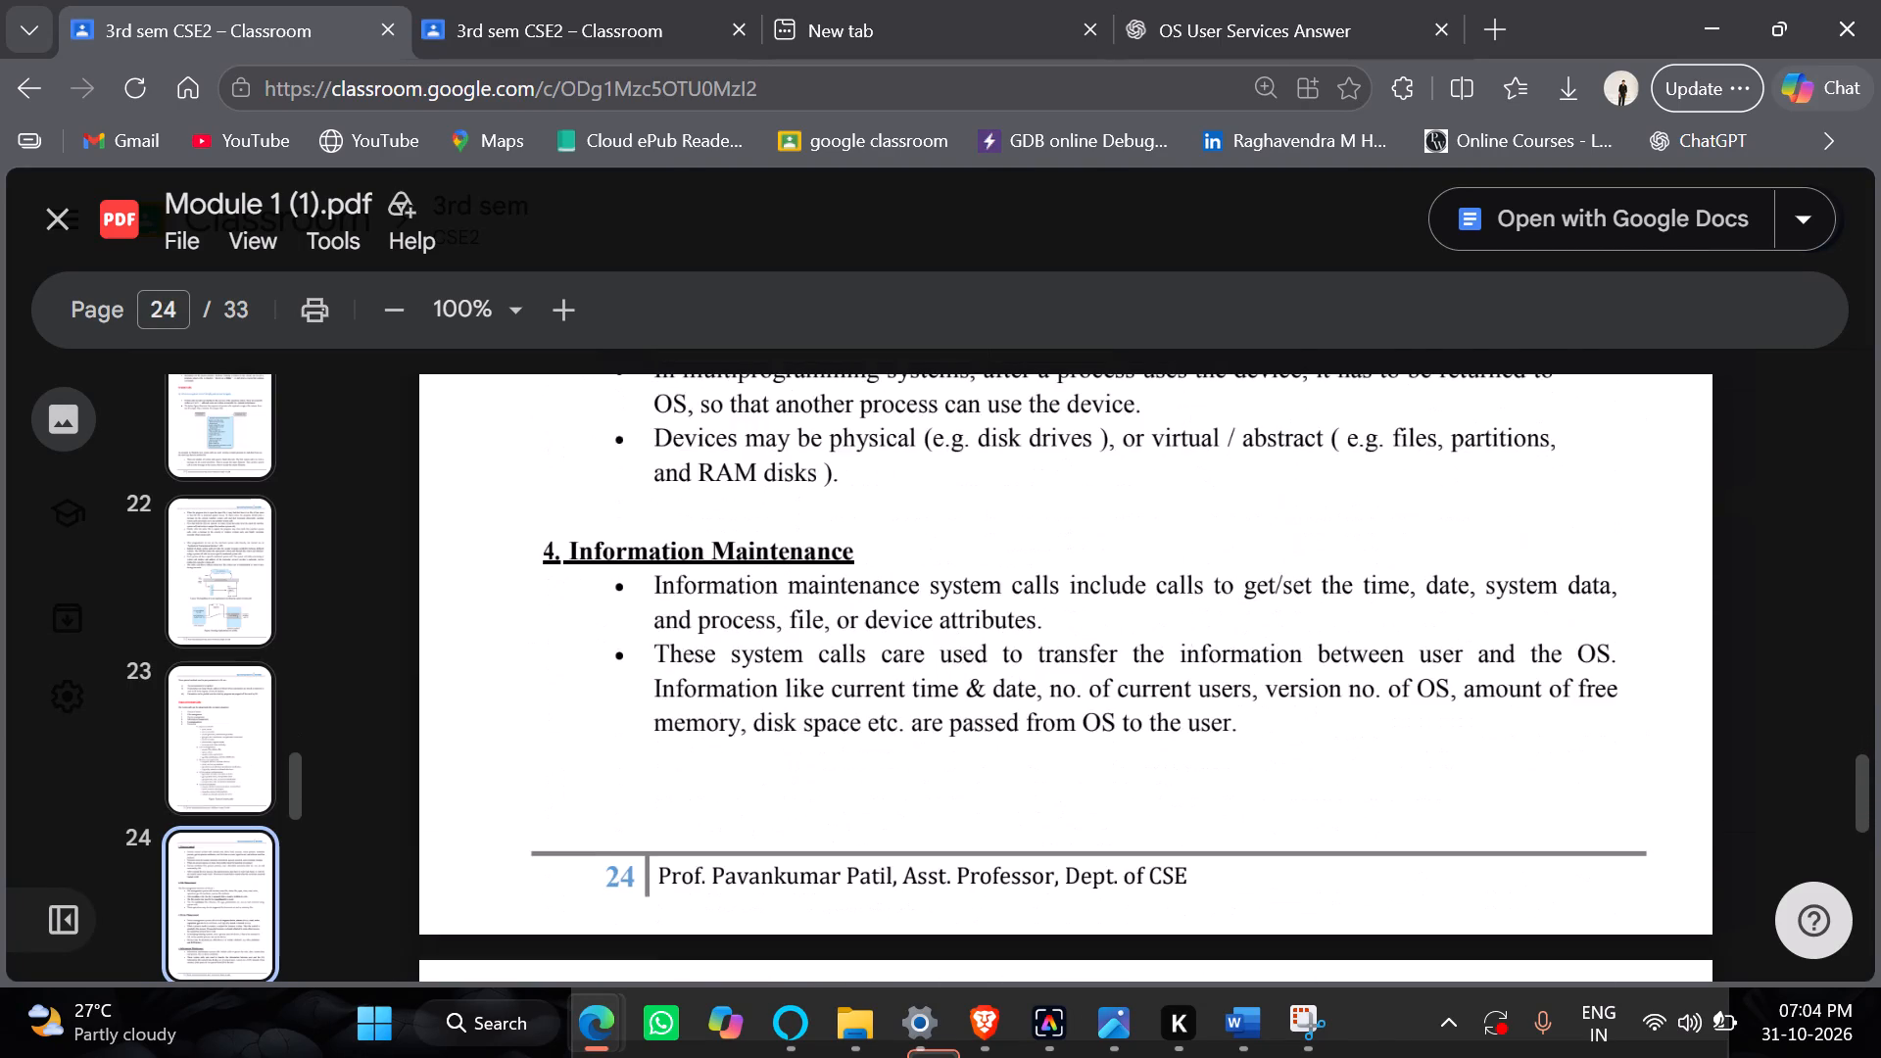
scroll(949, 637, down, 10)
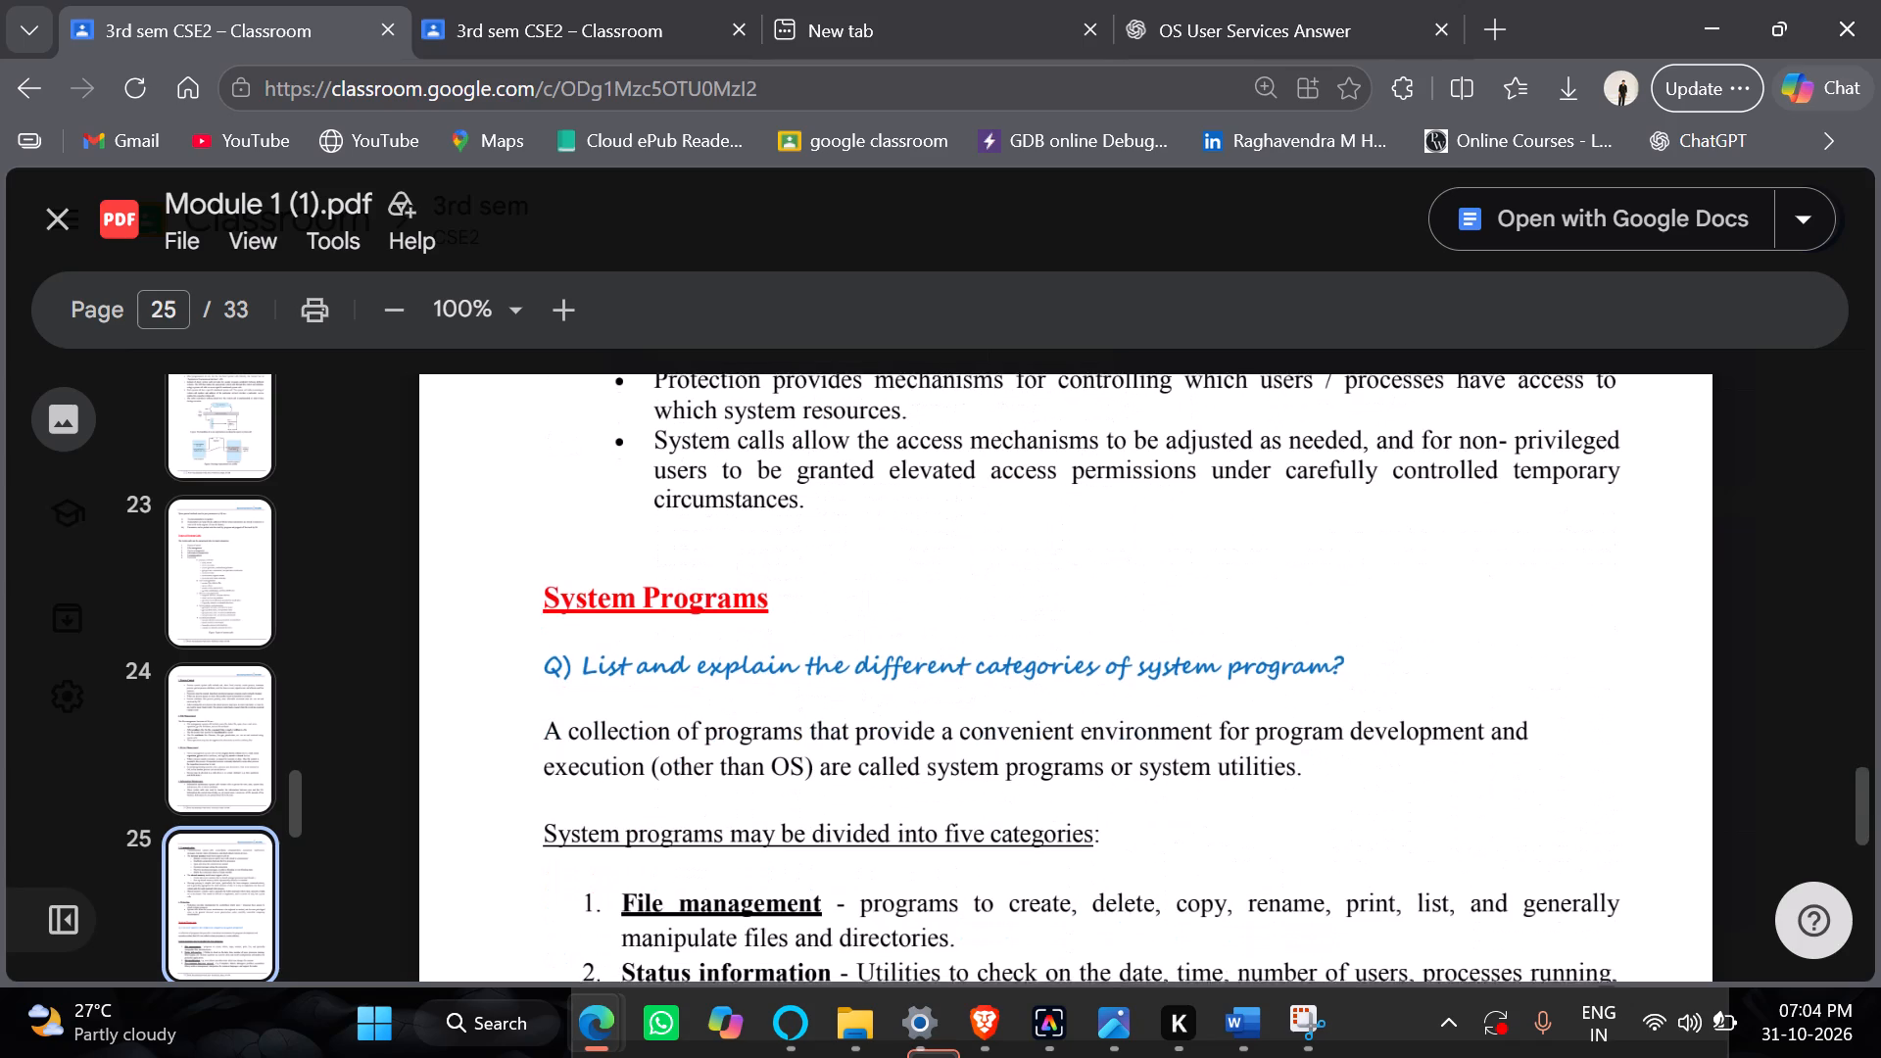
scroll(949, 637, down, 2)
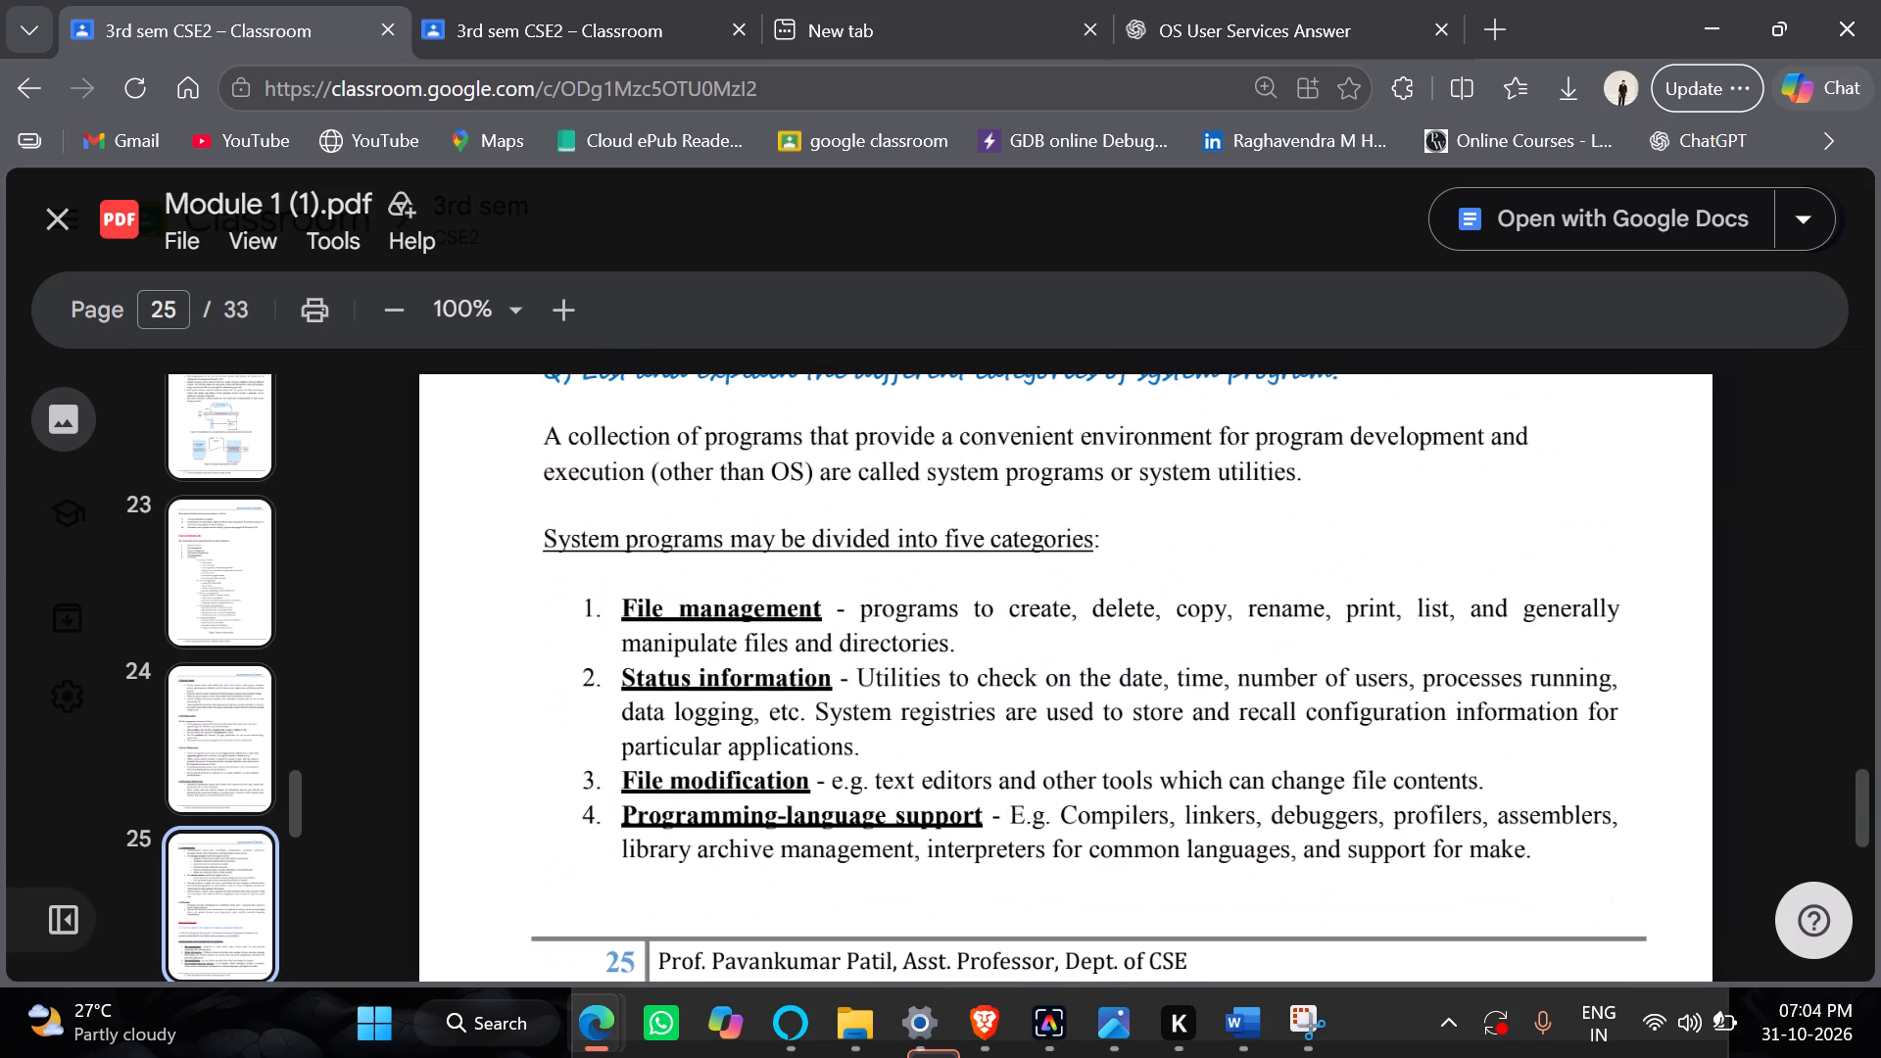
scroll(949, 642, down, 14)
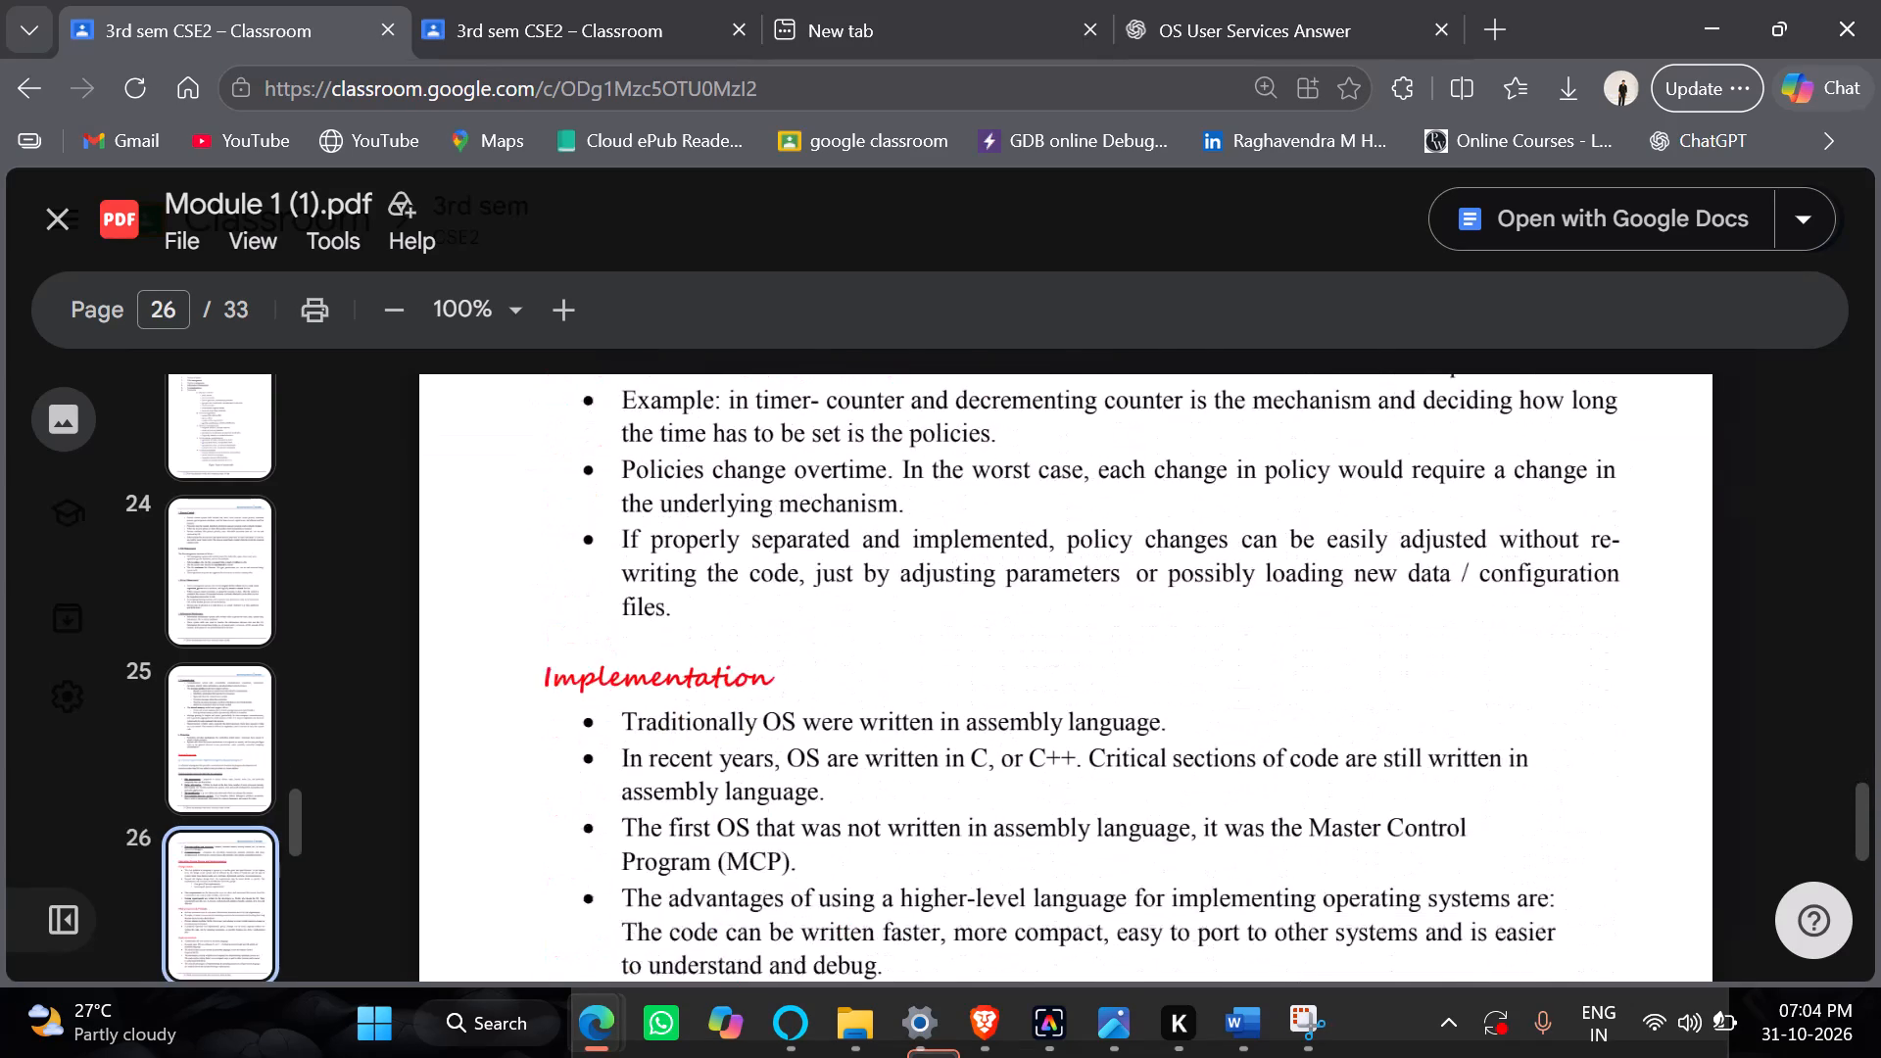
scroll(949, 645, down, 14)
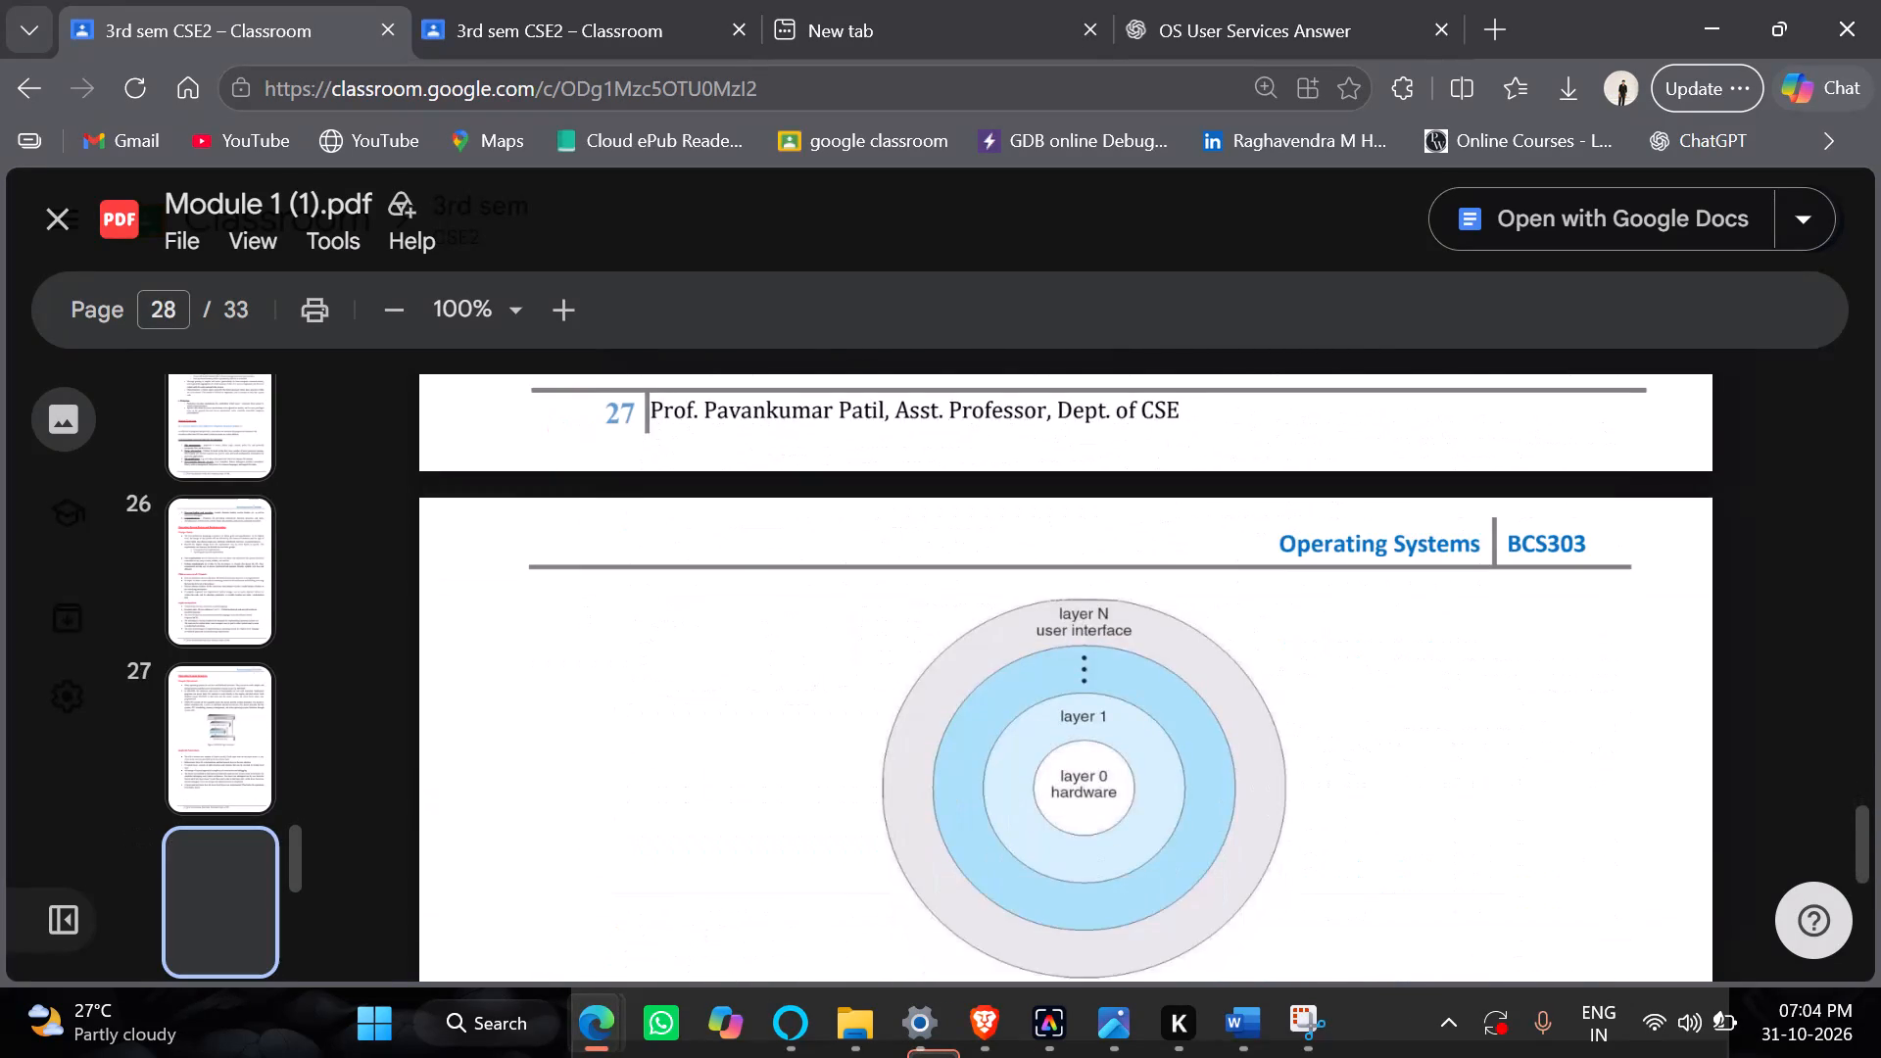